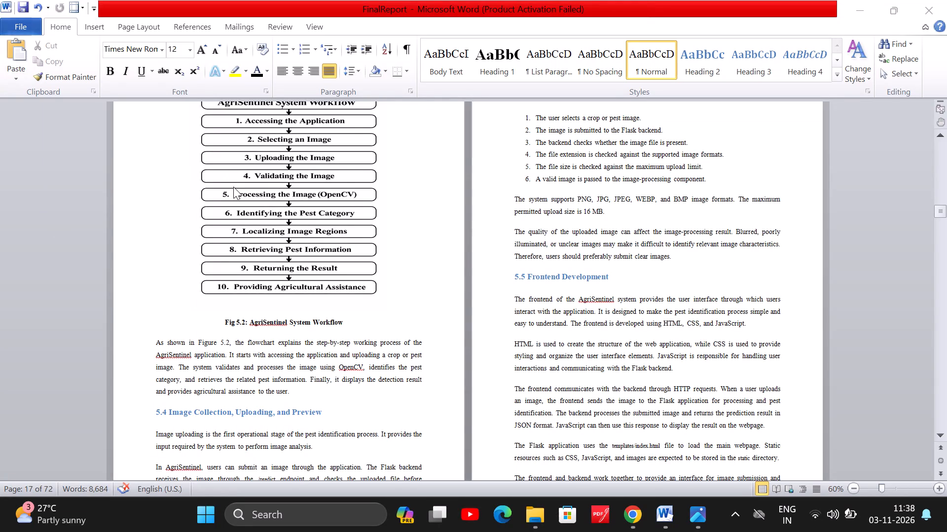
Raise the display brightness to a high level, close to the maximum.
scroll(250, 205, "up", 3)
left_click(835, 512)
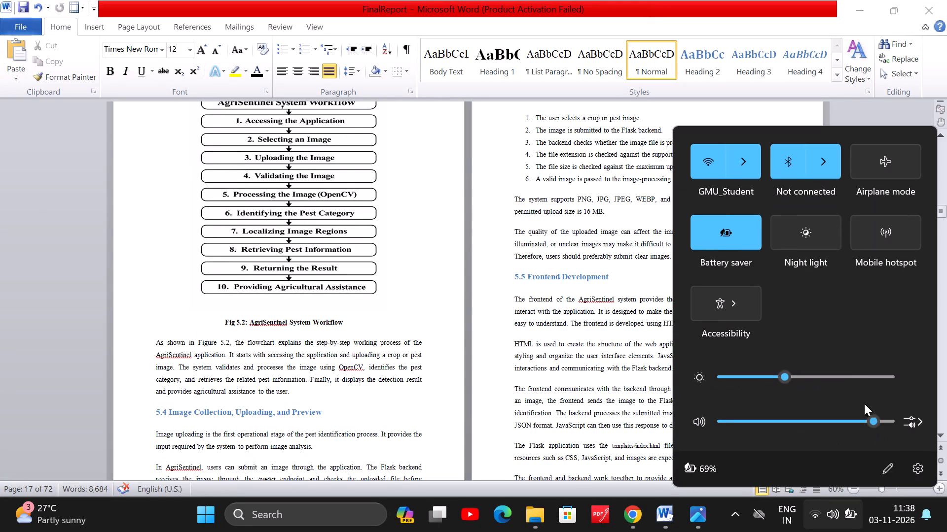
left_click(872, 377)
Look back through the FinalReport document from the system workflow and requirements sections to the literature survey, objectives and introduction pages.
scroll(464, 314, "up", 2)
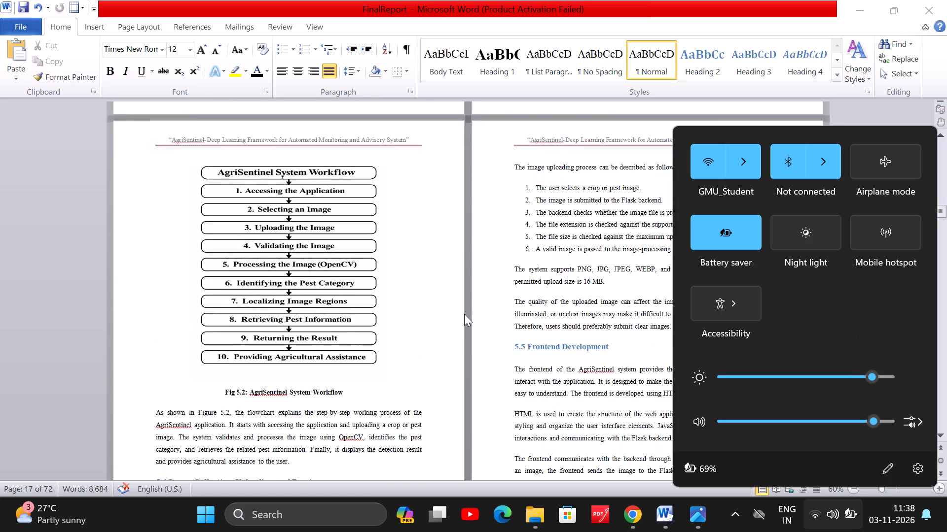
scroll(464, 314, "up", 18)
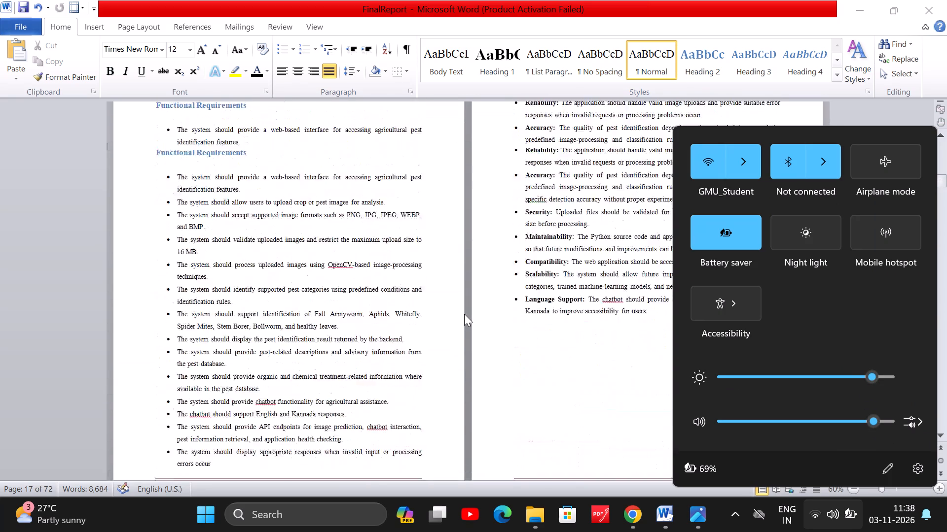
left_click(464, 314)
scroll(464, 314, "up", 20)
scroll(464, 314, "up", 8)
scroll(464, 314, "right", 2)
scroll(464, 314, "up", 5)
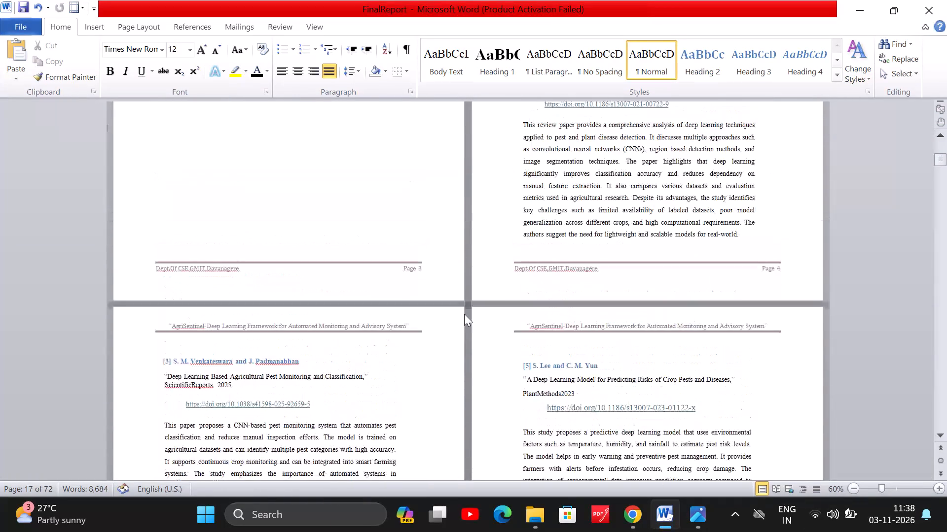
scroll(464, 314, "up", 5)
left_click(539, 531)
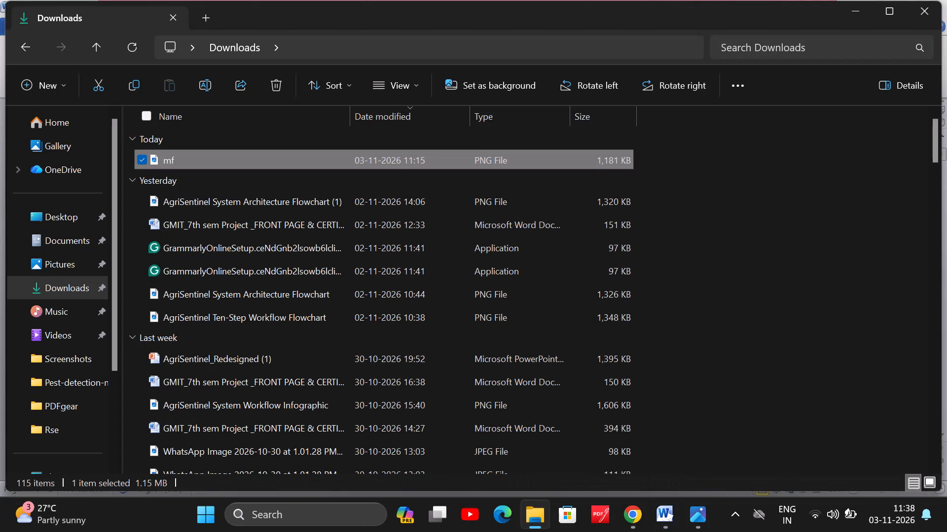
left_click(673, 515)
scroll(748, 343, "up", 5)
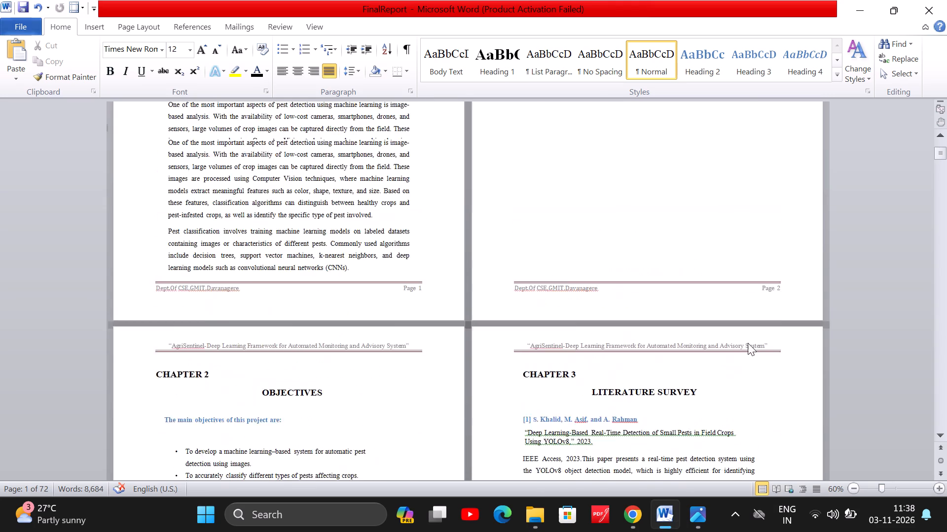
Review the report's pages from the Chapter 1 introduction through the Chapter 3 literature survey entries.
scroll(748, 343, "up", 9)
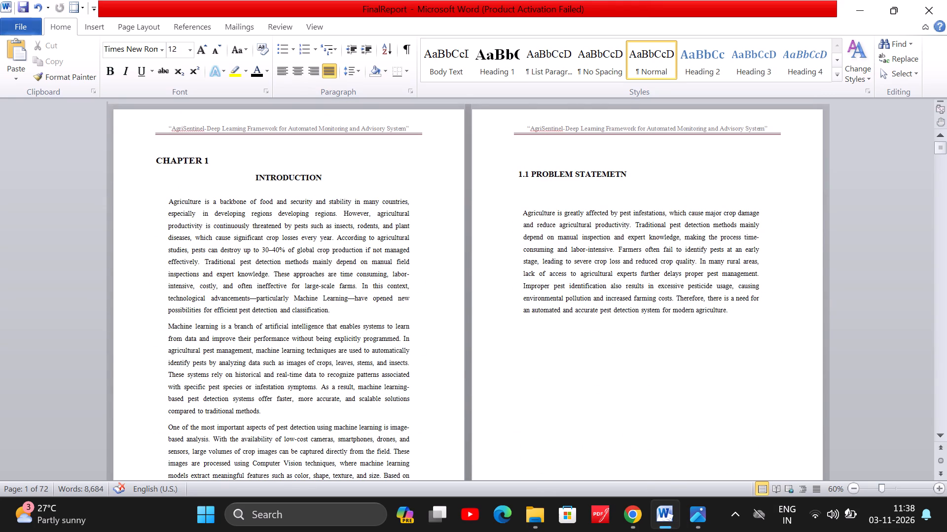
left_click(636, 178)
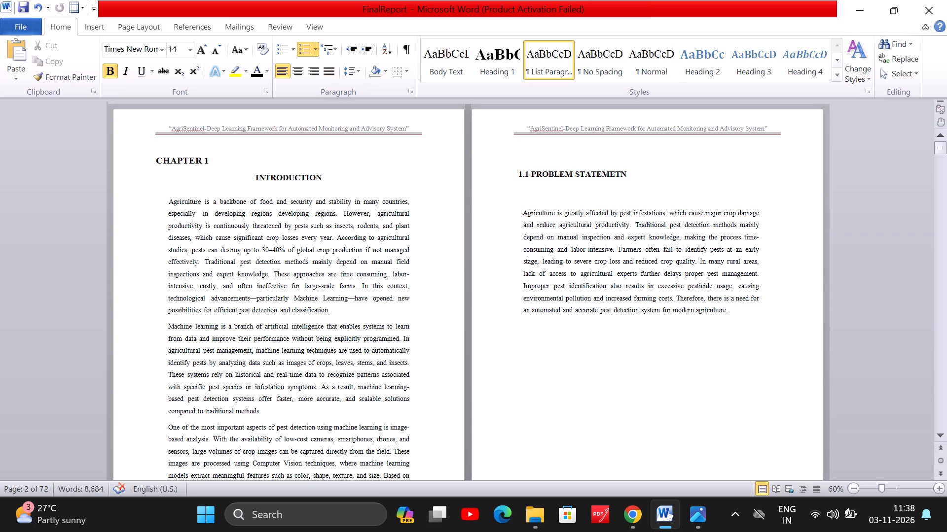
left_click(636, 178)
left_click(631, 317)
scroll(631, 317, "down", 1)
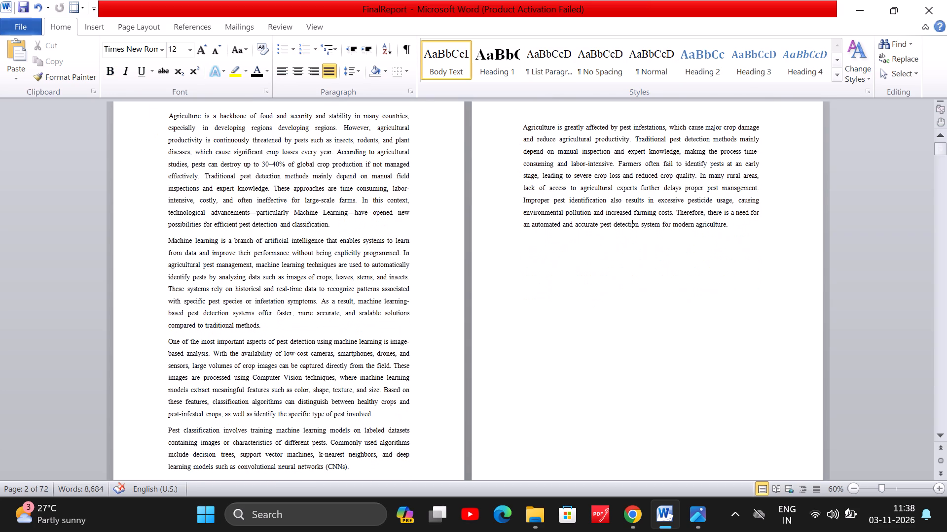
scroll(631, 317, "down", 3)
left_click_drag(631, 317, 657, 198)
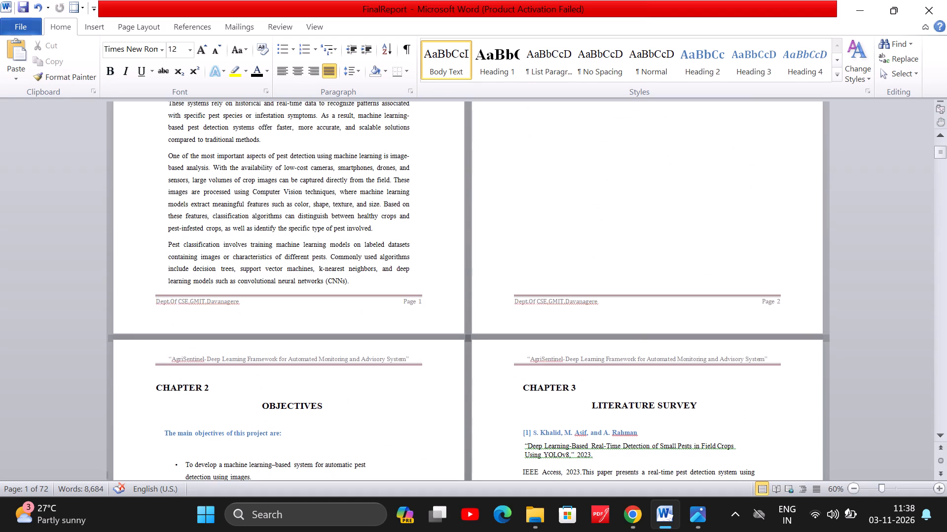
scroll(548, 392, "down", 3)
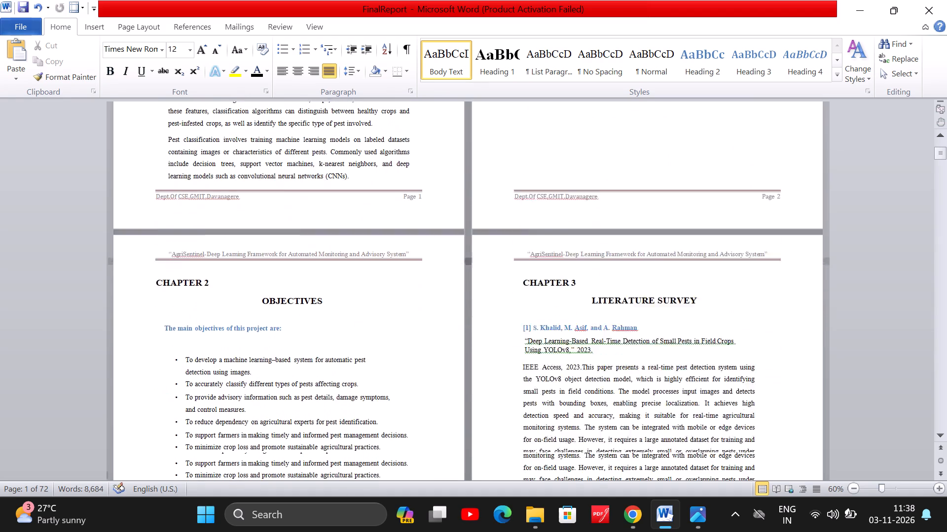
scroll(548, 392, "down", 4)
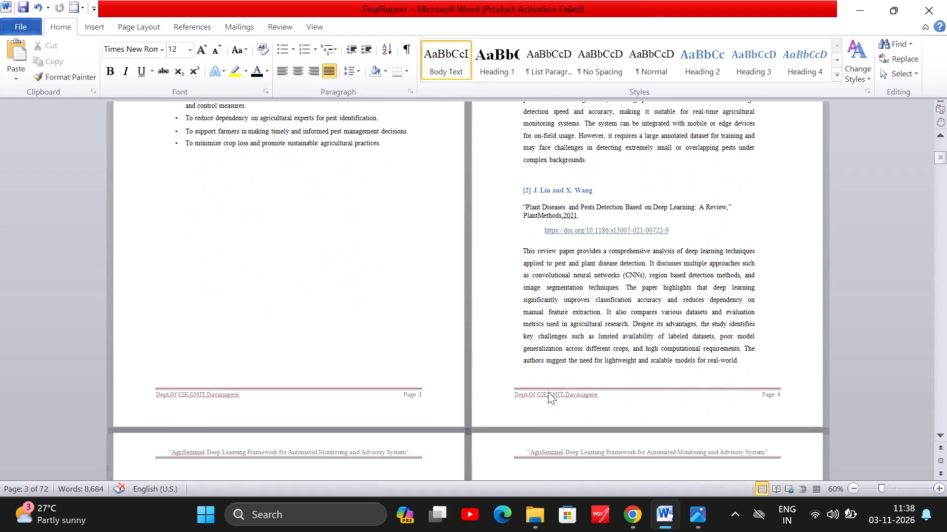
scroll(548, 392, "down", 10)
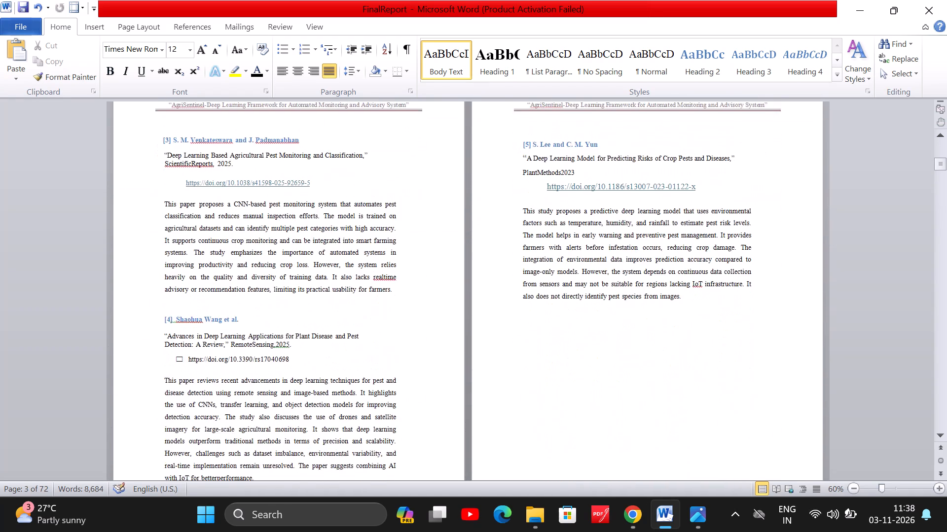
Go back through the literature survey and objectives pages to re-examine the Chapter 1 introduction page.
scroll(548, 392, "up", 2)
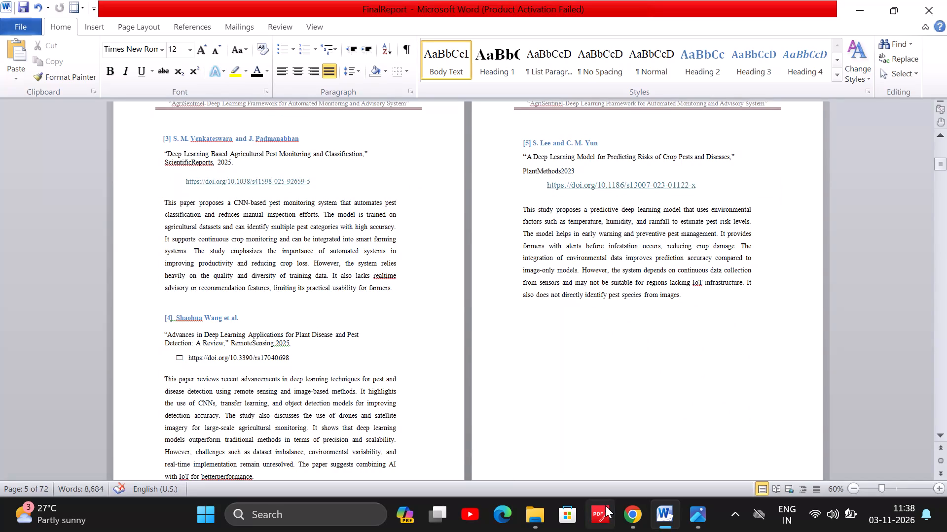
scroll(579, 330, "up", 9)
left_click_drag(579, 330, 737, 531)
scroll(737, 531, "up", 7)
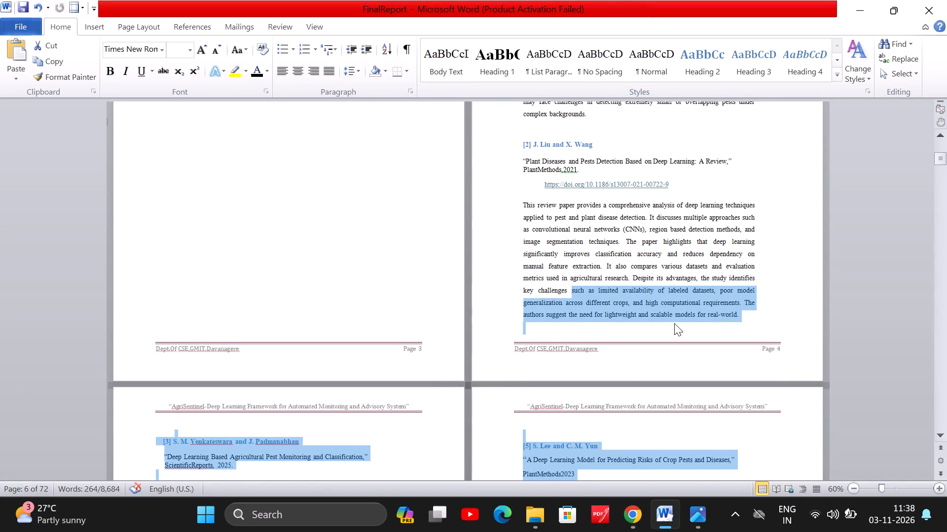
left_click(299, 203)
scroll(299, 203, "up", 3)
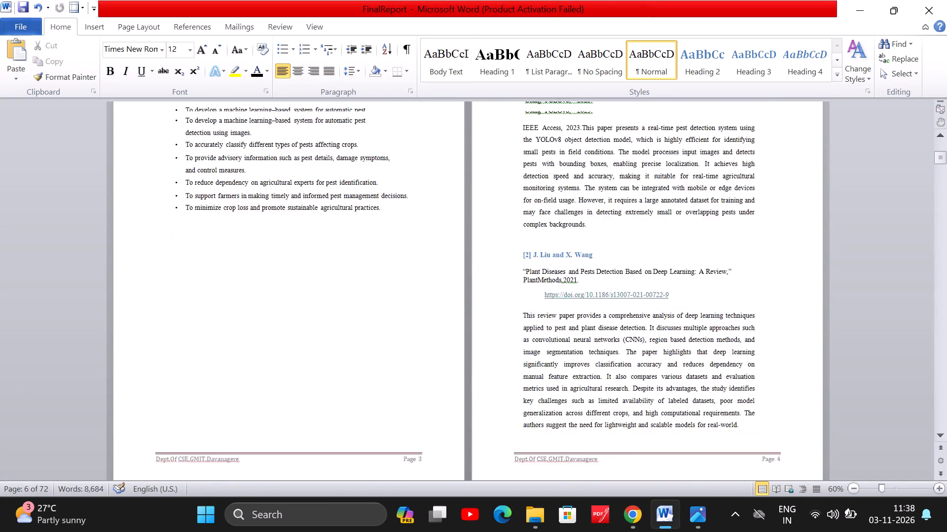
scroll(299, 203, "up", 3)
left_click(299, 203)
scroll(299, 203, "up", 8)
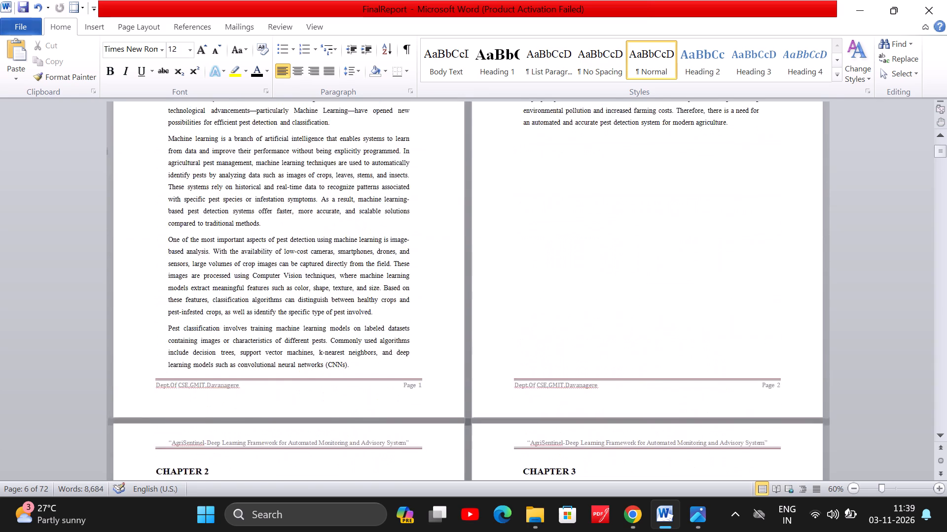
scroll(299, 203, "up", 3)
left_click(341, 237)
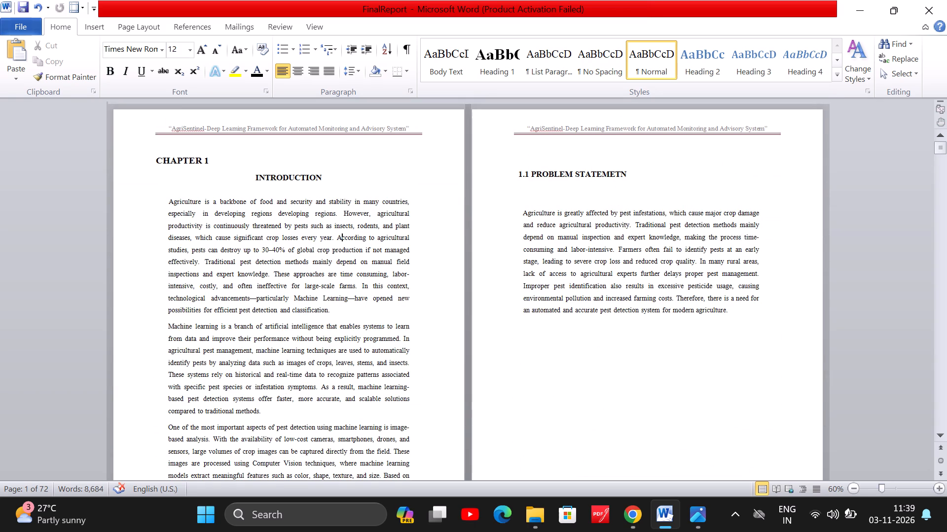
left_click(424, 219)
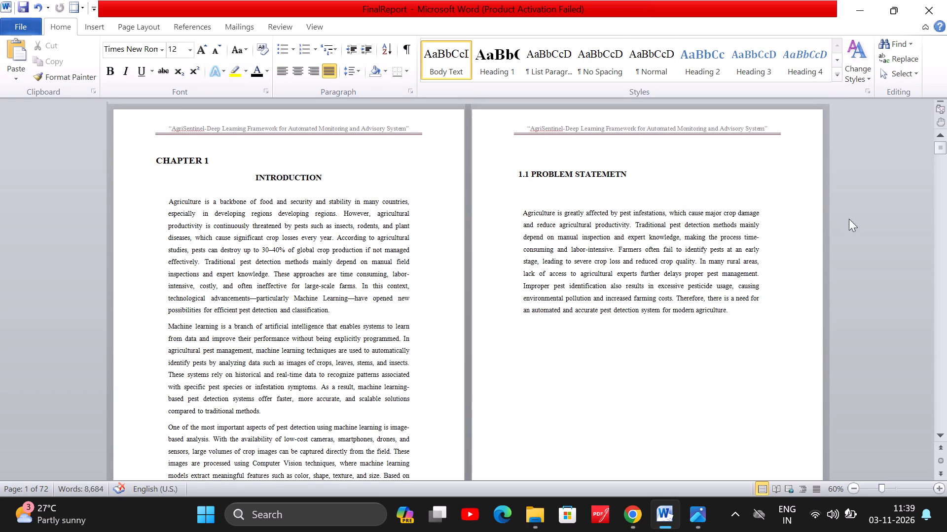
left_click(417, 240)
Examine the Chapter 1 introduction page close up, including its header and the ends of its text lines.
scroll(417, 240, "up", 3, "ctrl")
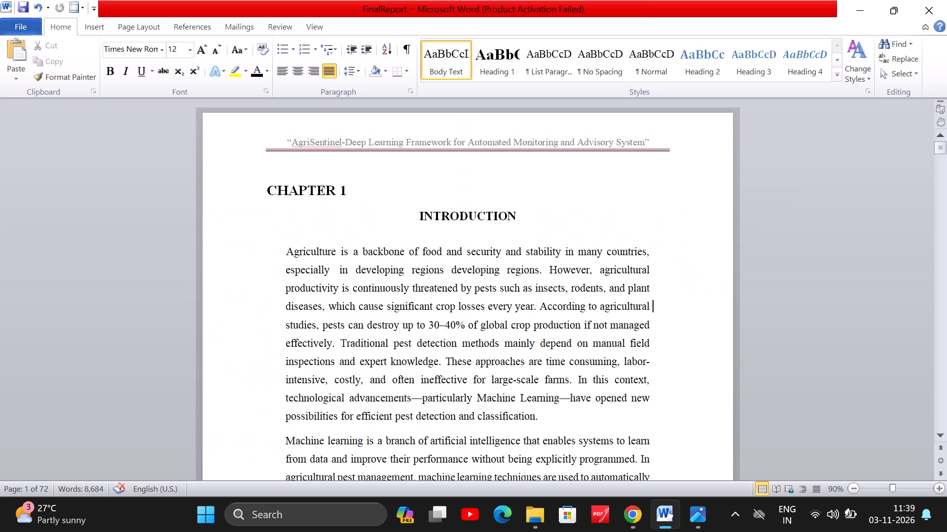
scroll(417, 240, "up", 5, "ctrl")
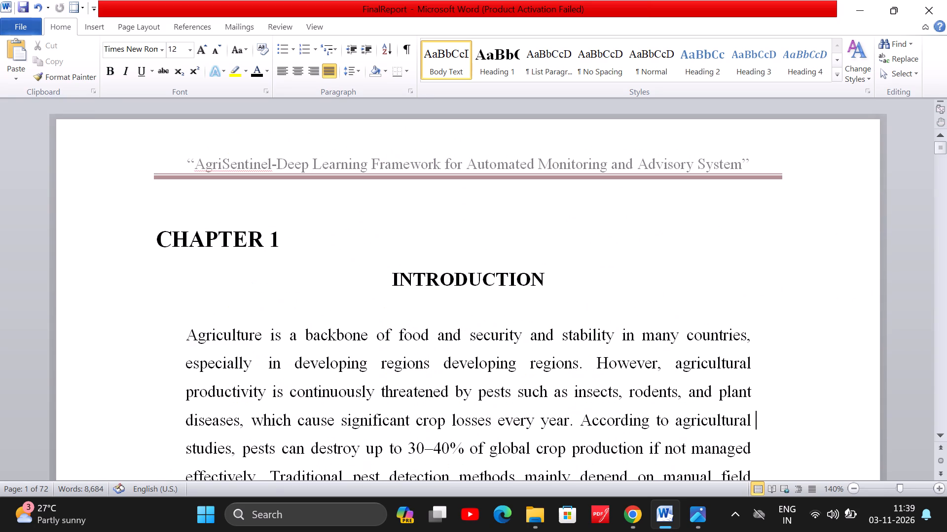
scroll(417, 240, "down", 3, "ctrl")
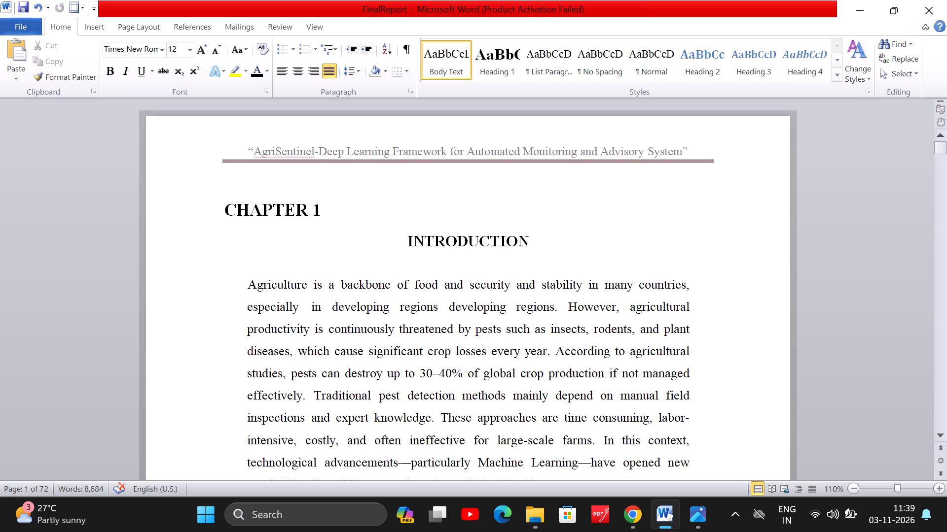
left_click(732, 367)
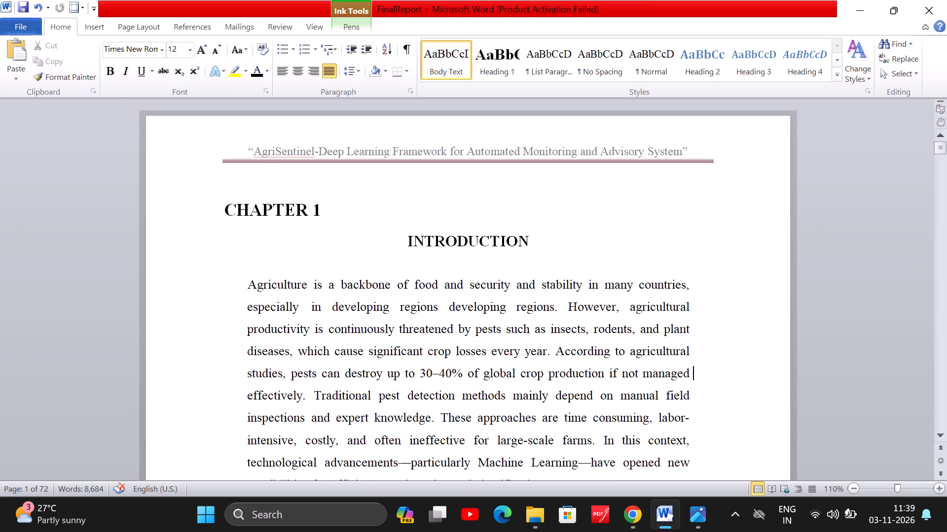
left_click(732, 165)
left_click(738, 437)
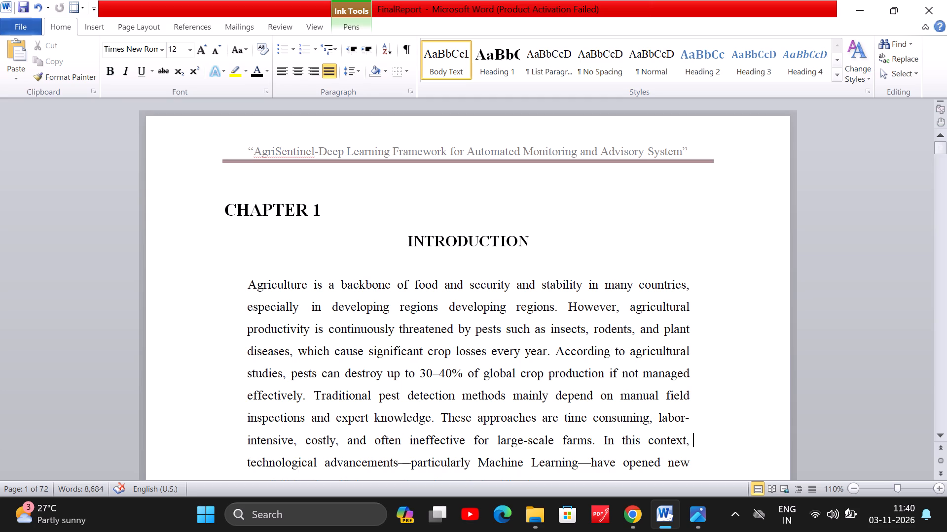
Review the page layout from Chapter 1 through to the start of Chapter 4, two pages side by side.
scroll(738, 437, "down", 4, "ctrl")
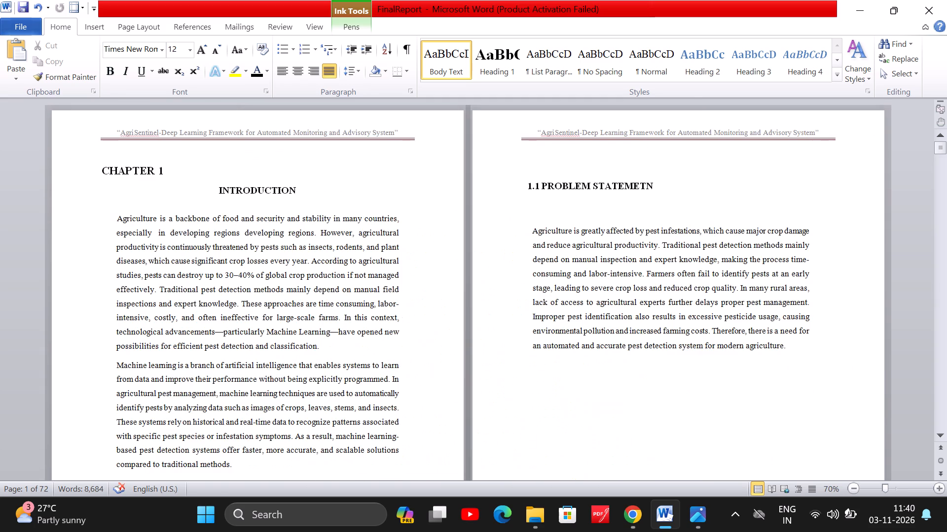
scroll(738, 437, "down", 6)
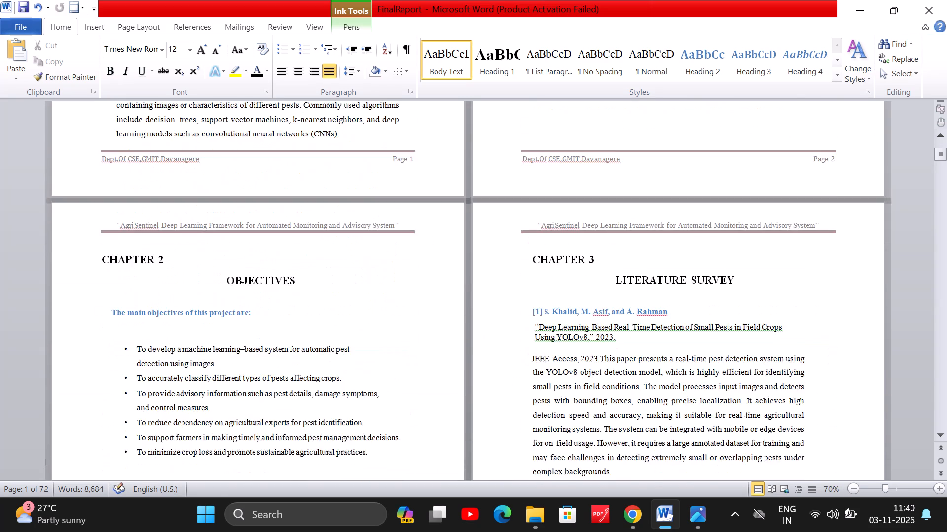
scroll(738, 437, "down", 6)
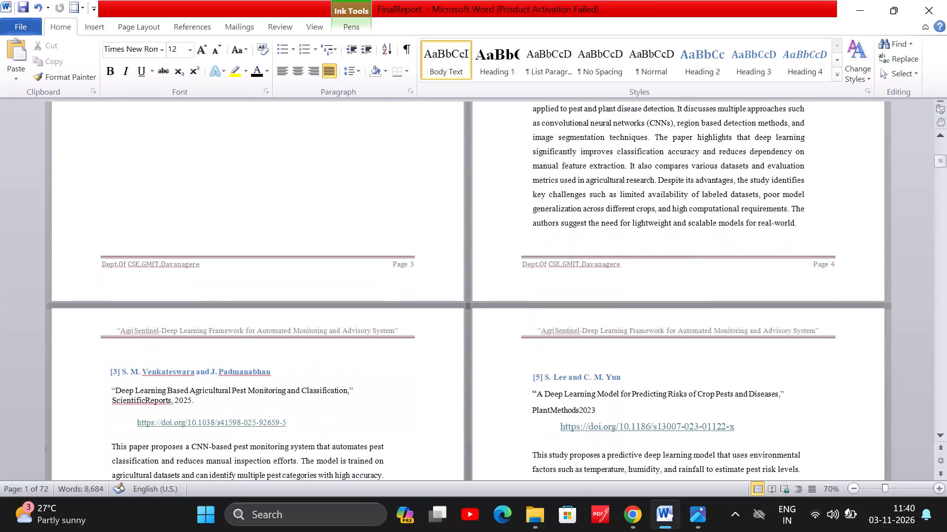
scroll(738, 437, "down", 1)
scroll(738, 437, "up", 2)
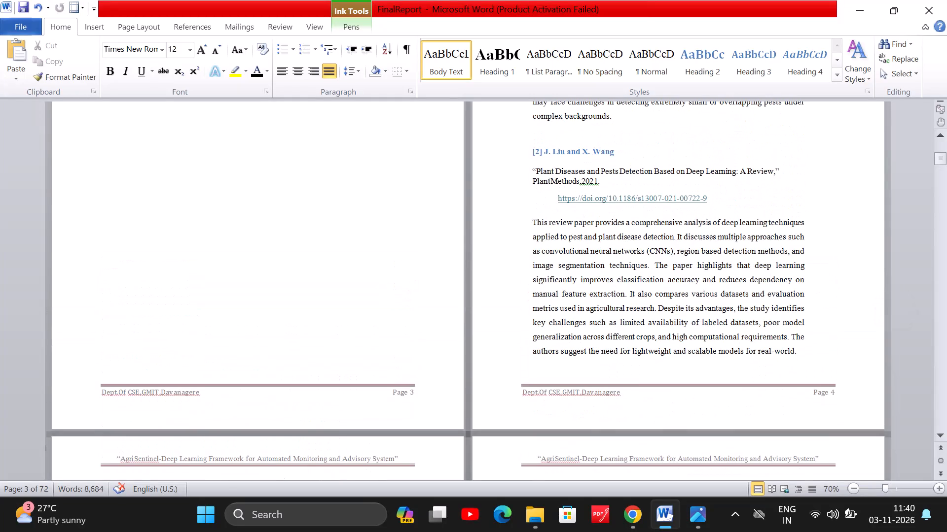
left_click_drag(471, 296, 536, 295)
left_click(244, 243)
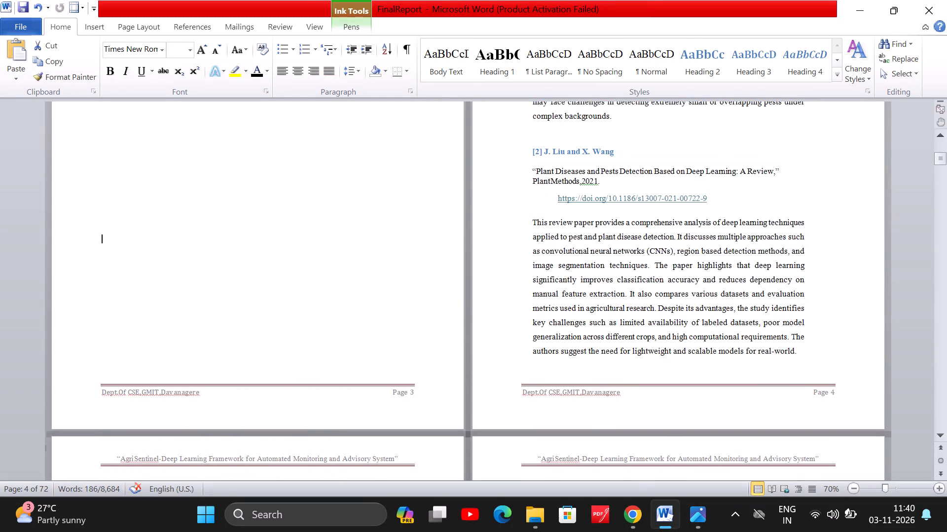
scroll(244, 243, "down", 6)
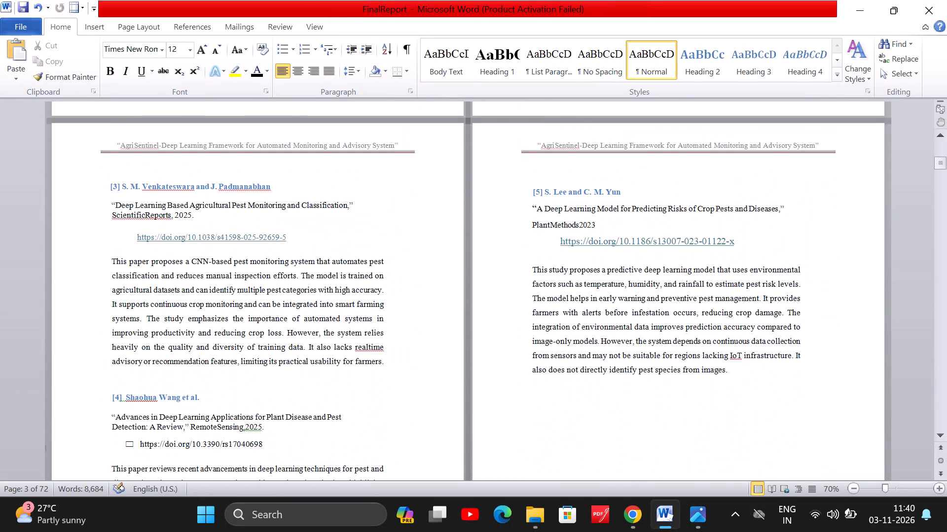
scroll(244, 243, "down", 1)
scroll(214, 173, "down", 3)
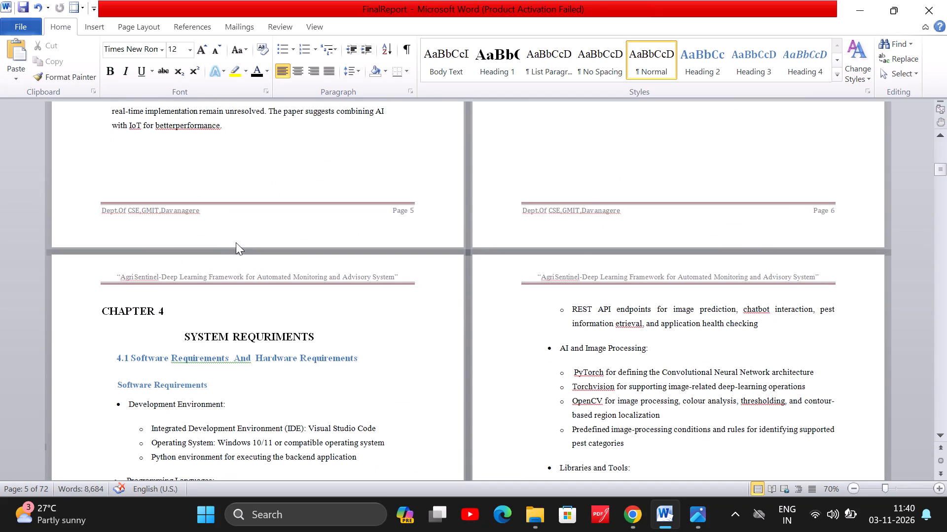
Check the document's custom page margin settings and close them without changes.
left_click(132, 23)
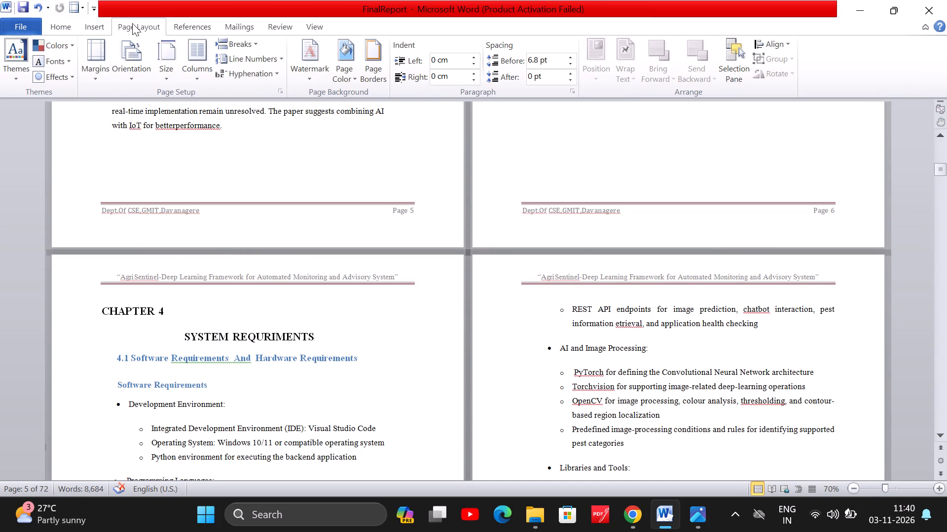
left_click(98, 79)
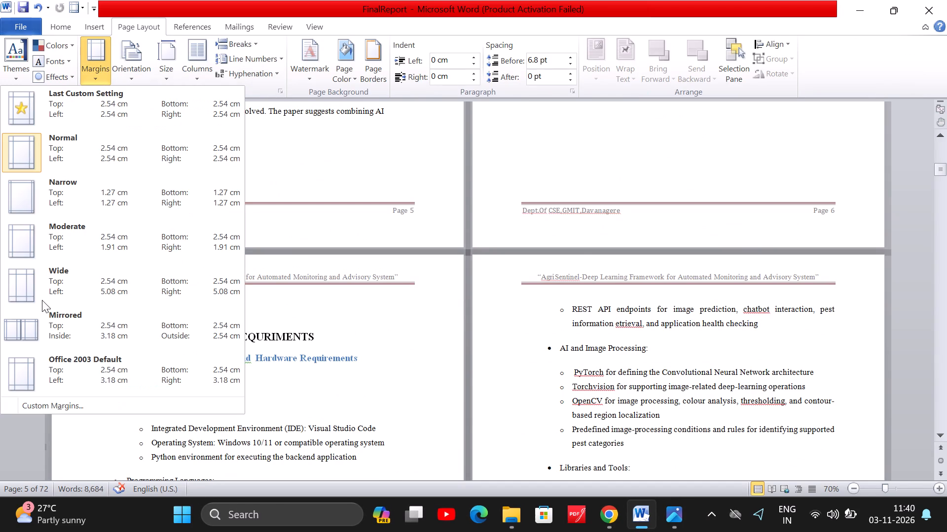
left_click(78, 410)
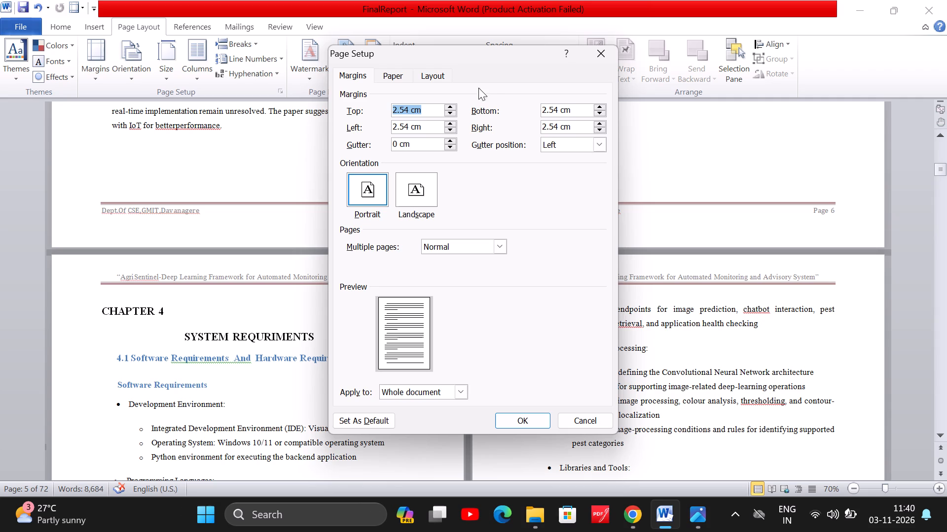
left_click(602, 46)
Review the Chapter 4 system requirements pages through to the start of the Chapter 5 methodology.
scroll(470, 224, "down", 1)
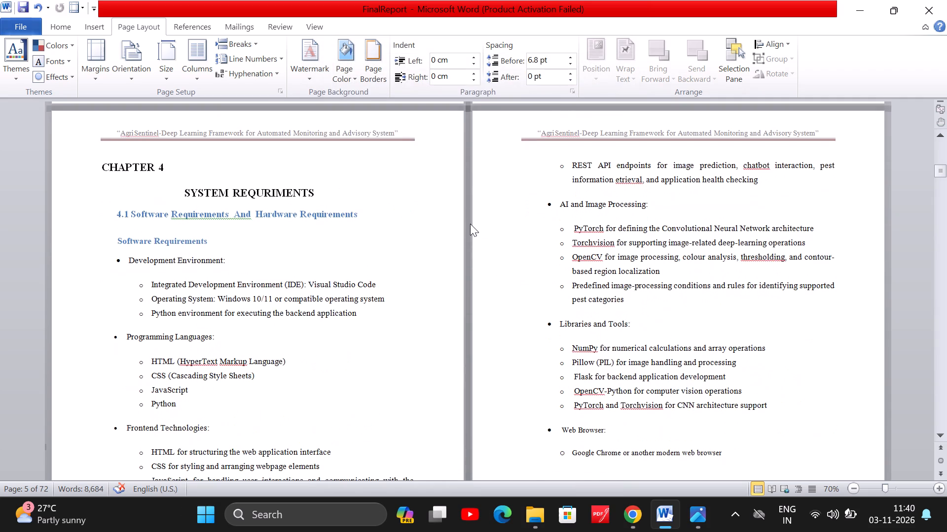
scroll(470, 224, "down", 4)
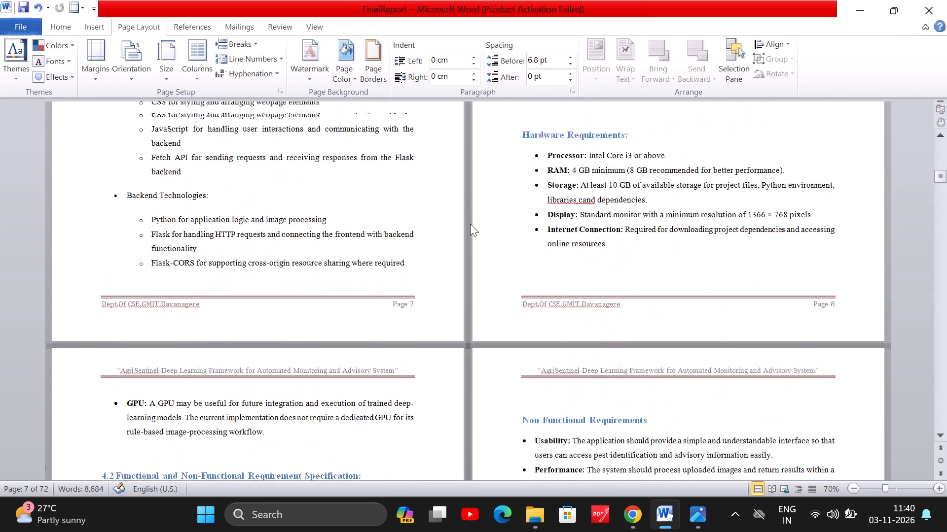
scroll(470, 224, "down", 7)
left_click(470, 224)
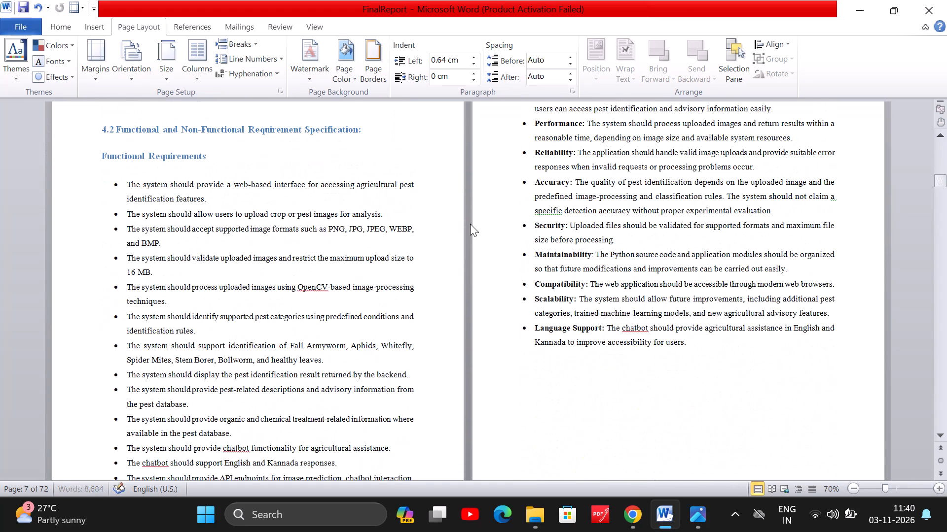
scroll(470, 224, "down", 7)
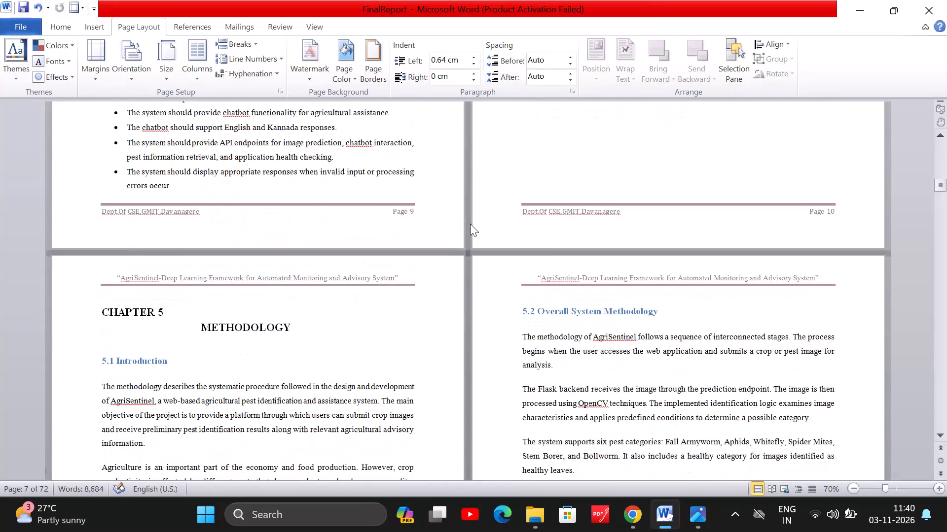
scroll(470, 224, "down", 4)
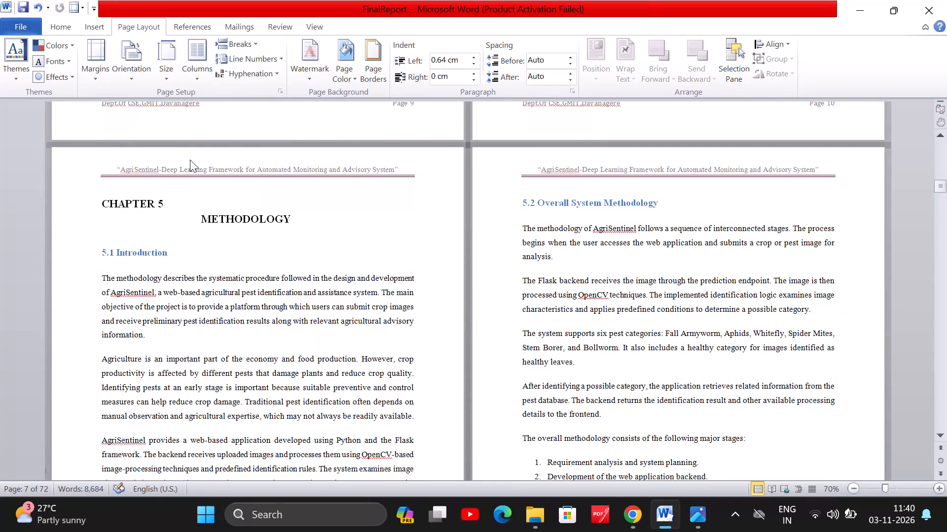
Check the font and style of the Chapter 5 METHODOLOGY title, the 5.1 Introduction heading and the first body paragraph.
left_click(120, 207)
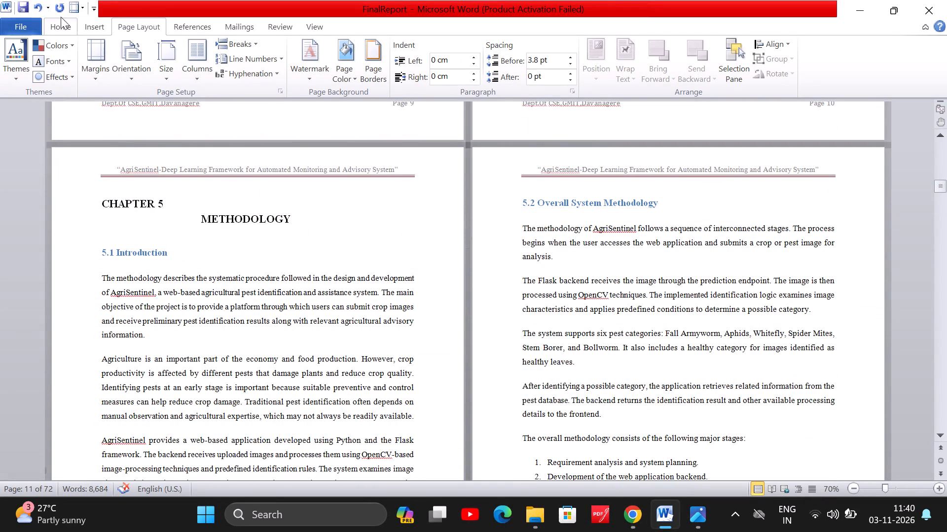
left_click(61, 28)
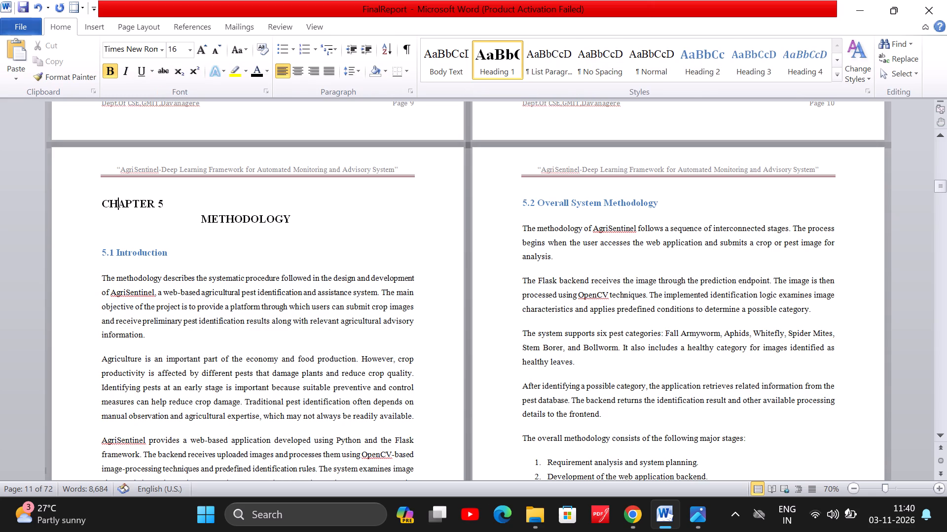
left_click(217, 226)
left_click(219, 216)
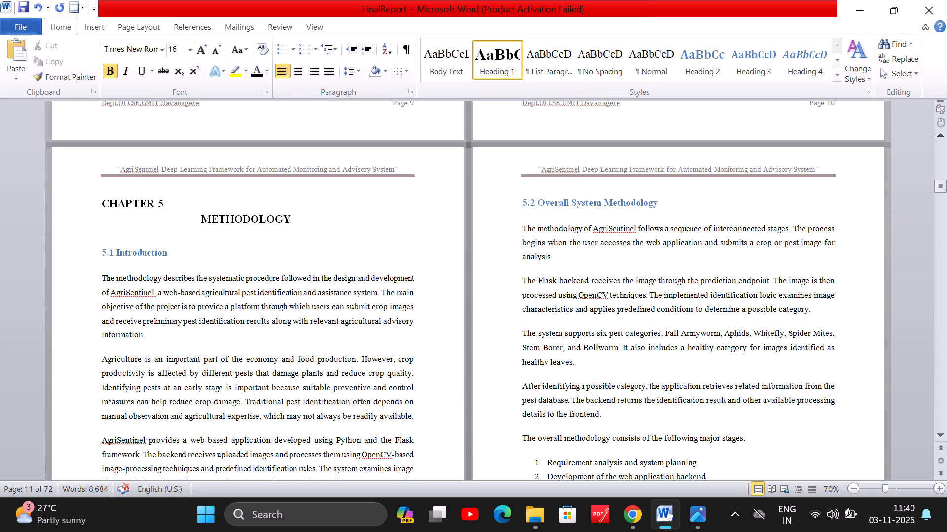
double_click(219, 216)
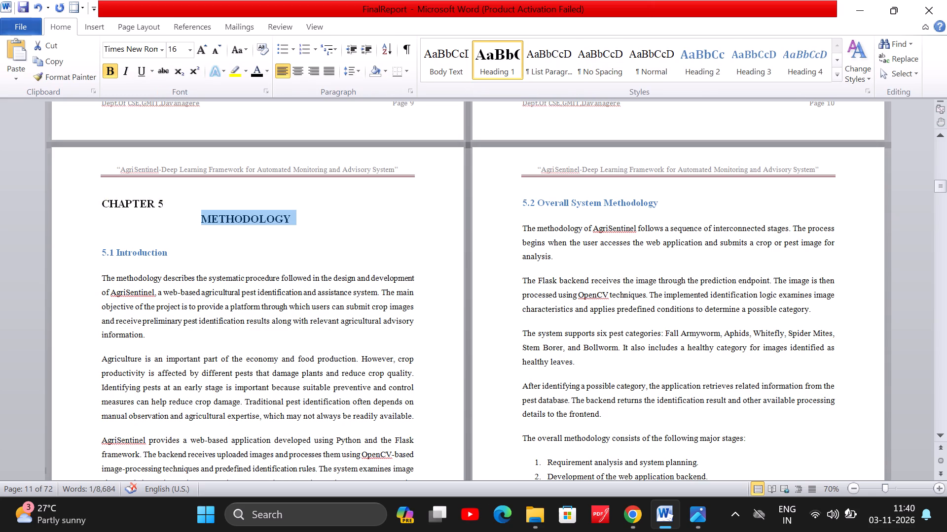
left_click(156, 253)
left_click(166, 284)
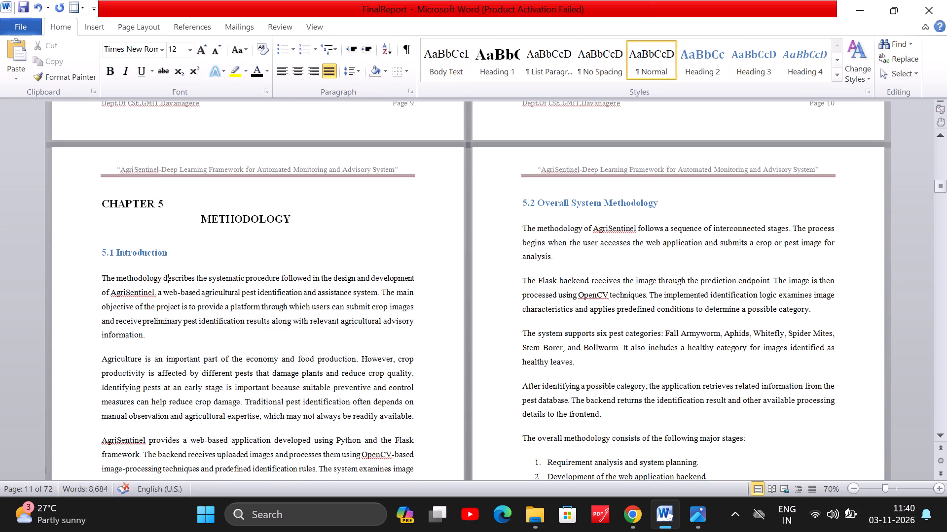
scroll(166, 284, "down", 1)
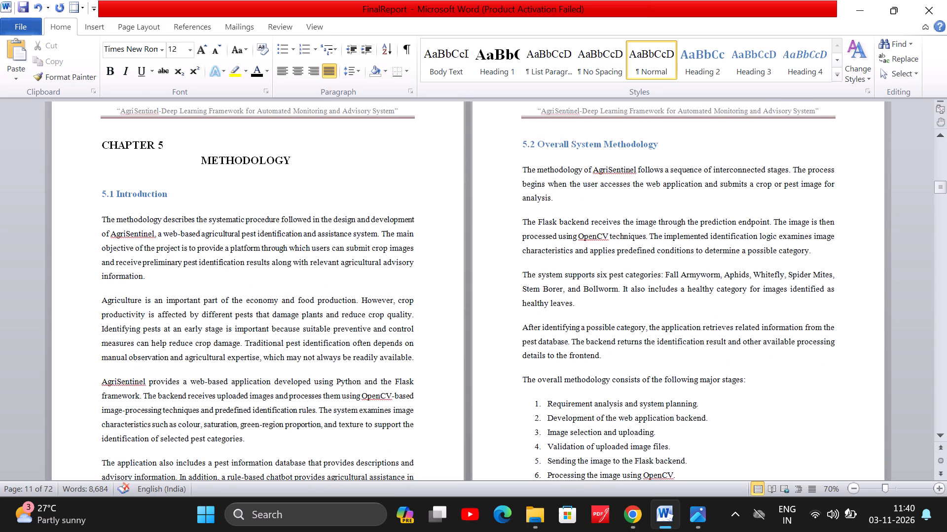
scroll(252, 253, "down", 1)
scroll(252, 253, "up", 1)
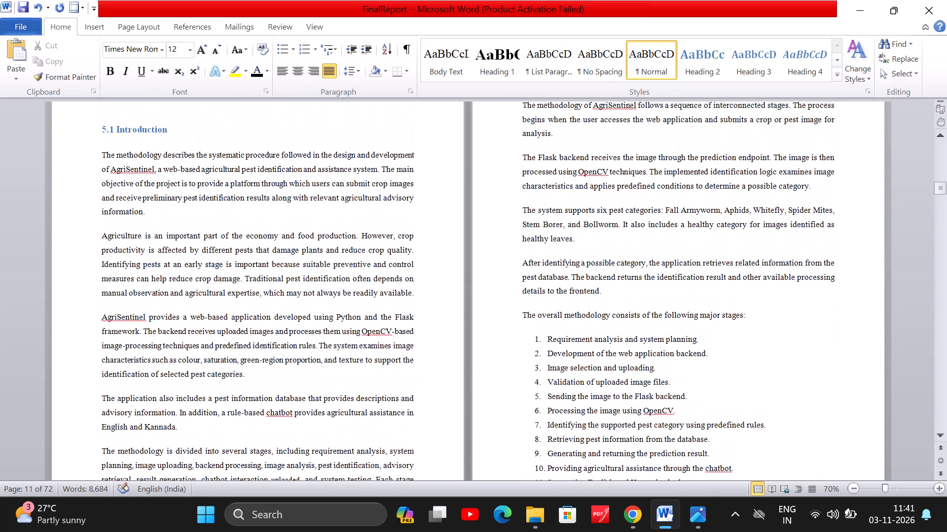
scroll(252, 253, "up", 2)
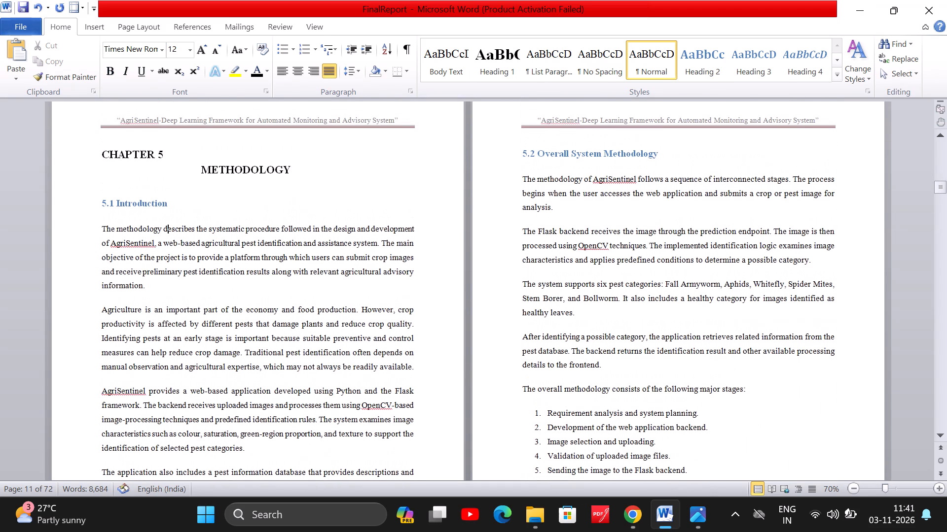
left_click(167, 200)
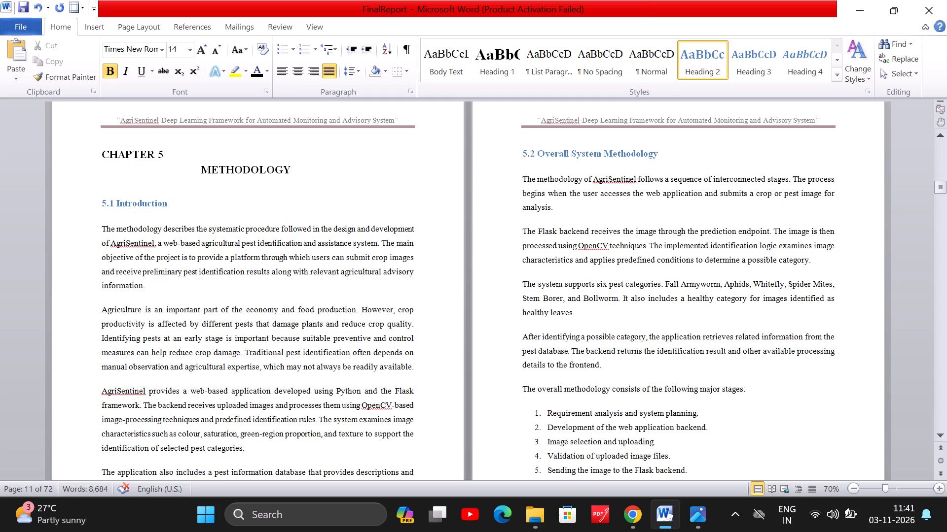
Examine the layout of the 5.1 Introduction and 5.2 Overall System Methodology pages down to their footers.
scroll(182, 233, "down", 1)
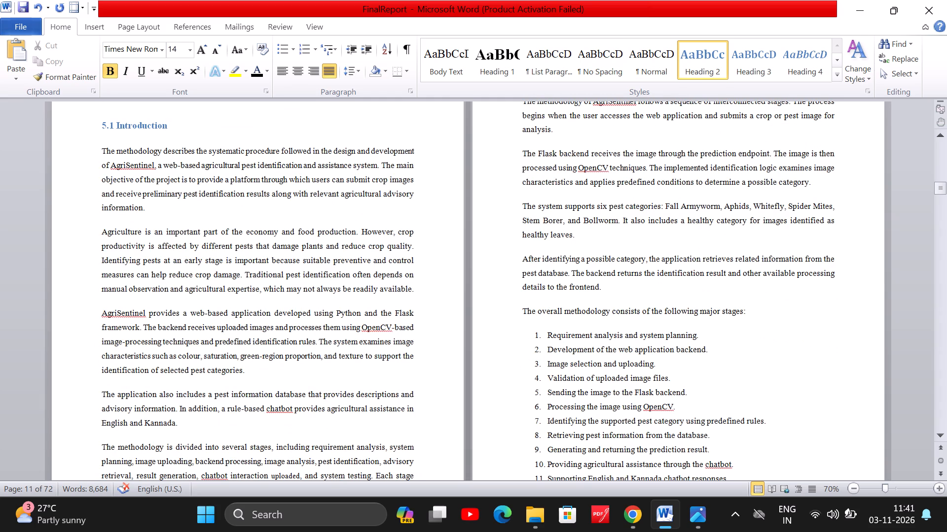
scroll(183, 176, "down", 1)
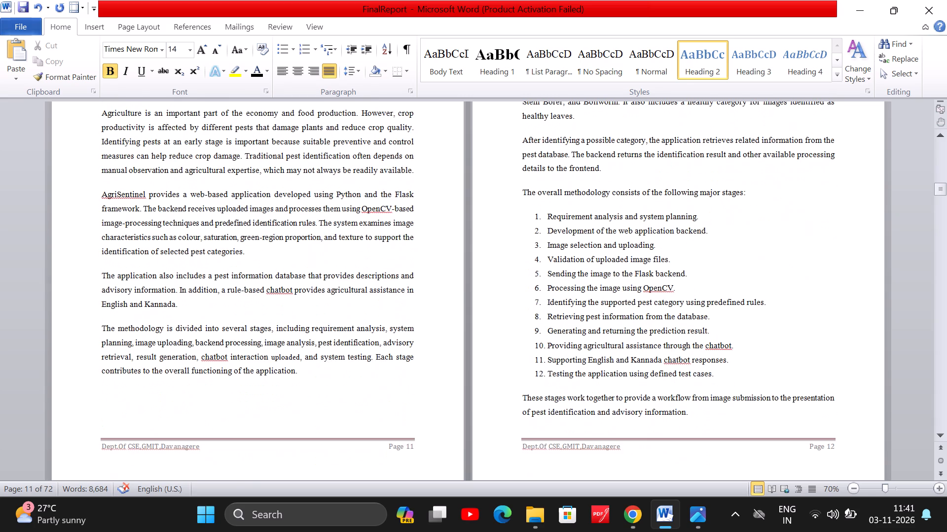
scroll(183, 176, "up", 1)
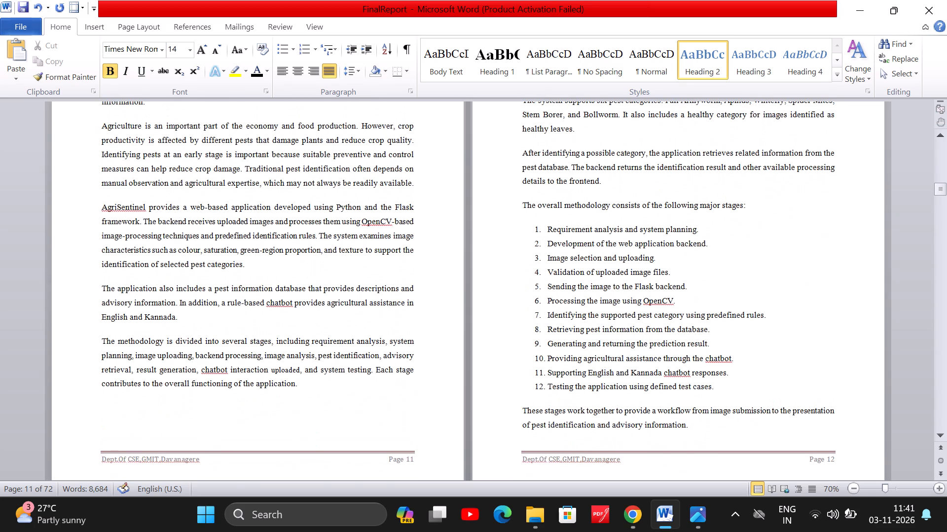
scroll(183, 176, "up", 1)
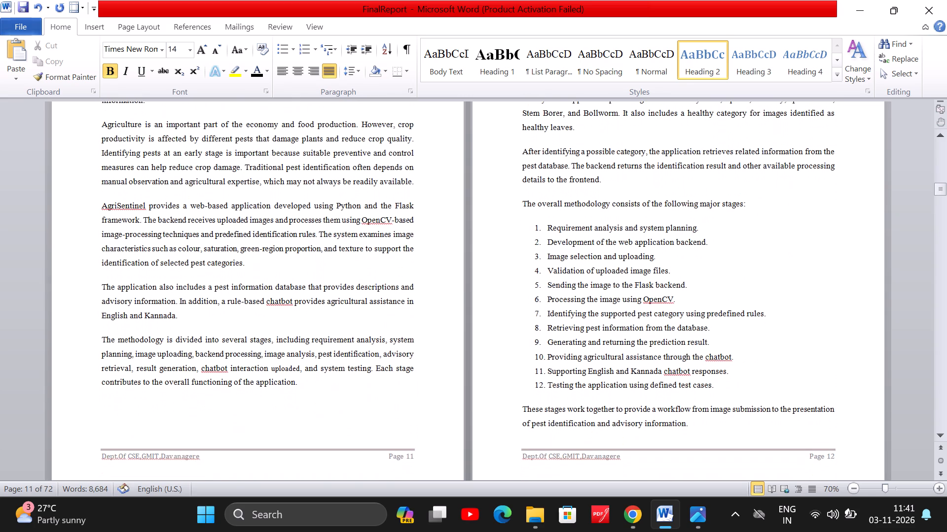
scroll(183, 176, "up", 2)
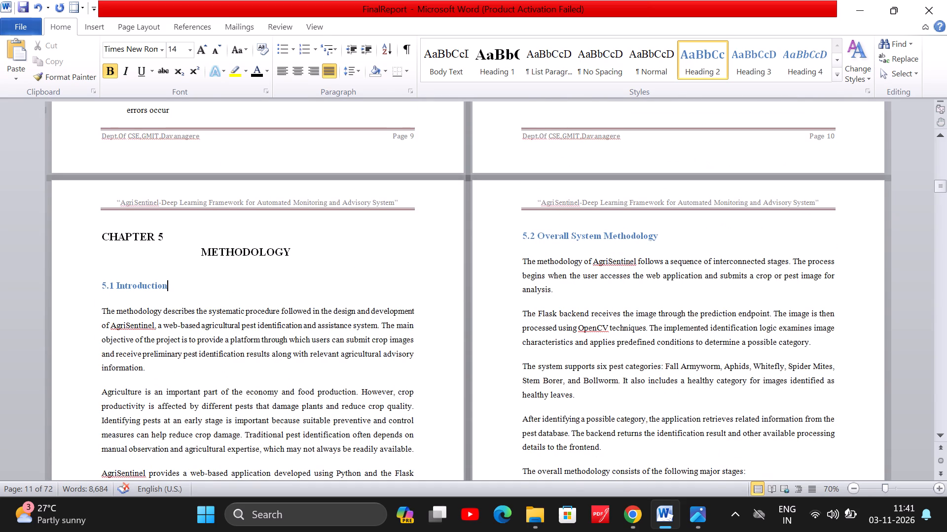
scroll(178, 288, "down", 3)
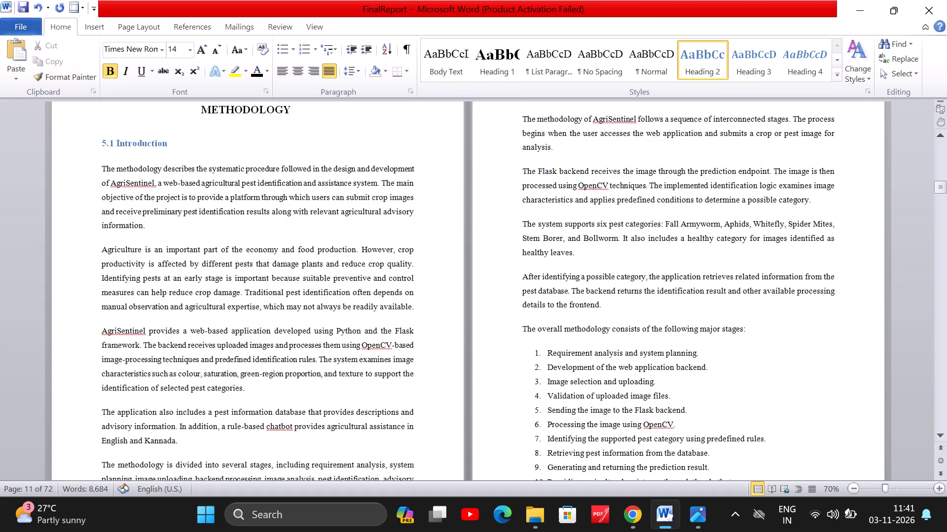
scroll(178, 288, "down", 2)
Examine the Fig 5.1 system architecture page, section 5.3 and the adjoining planning page.
scroll(178, 288, "down", 4)
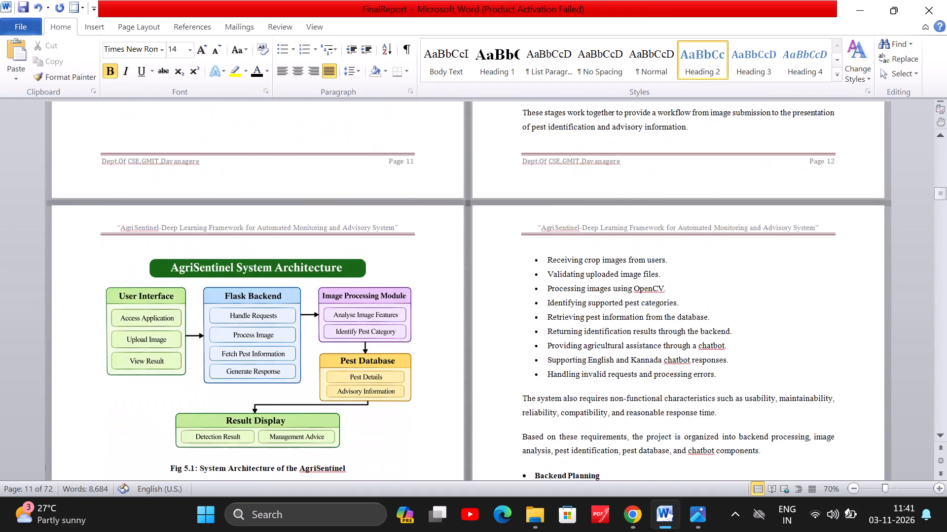
scroll(178, 288, "down", 4)
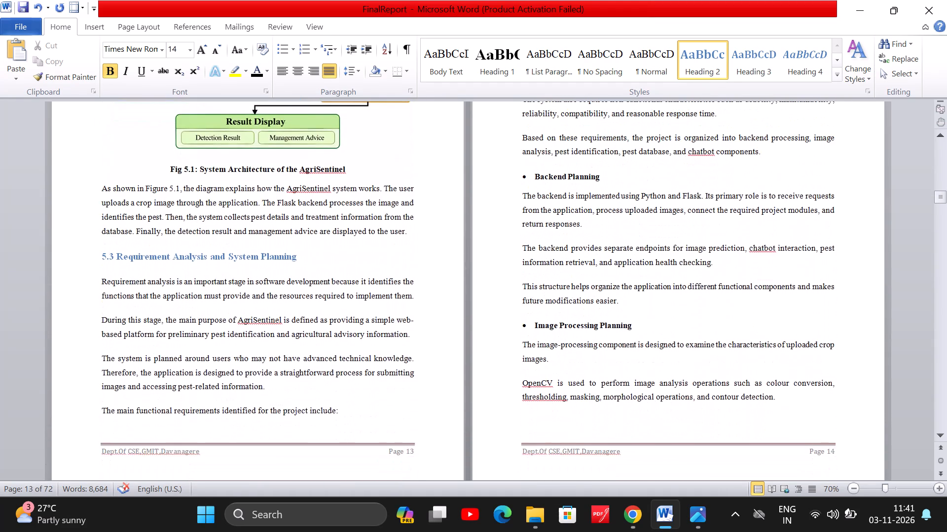
scroll(178, 288, "down", 2)
scroll(178, 288, "up", 1)
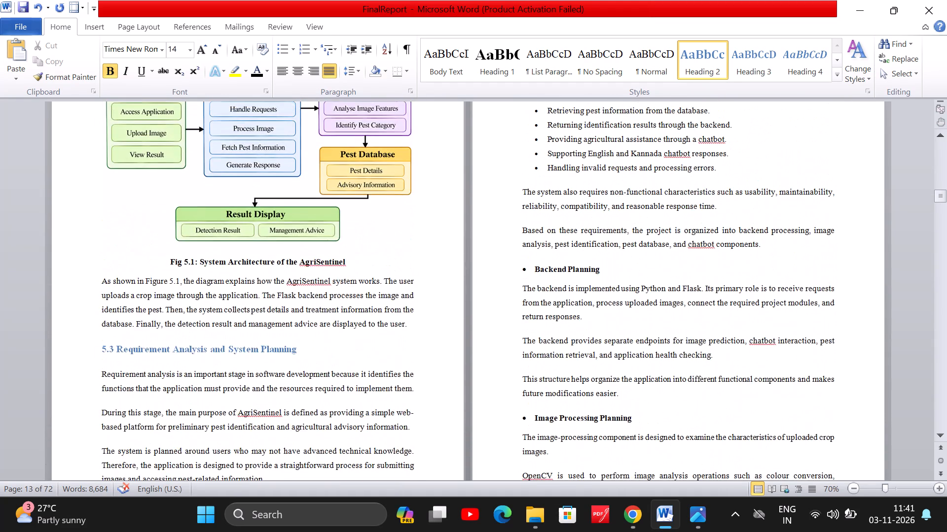
scroll(178, 288, "up", 2)
scroll(178, 288, "down", 1)
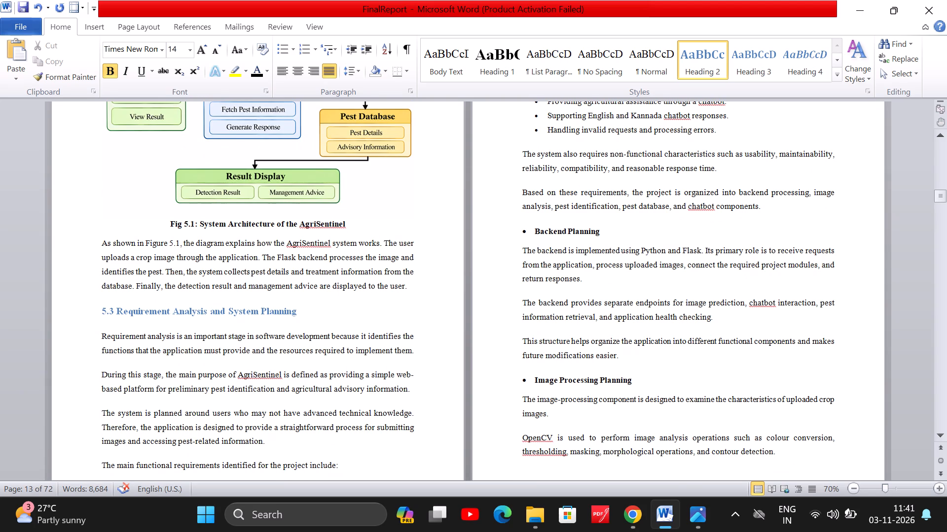
scroll(173, 235, "down", 2)
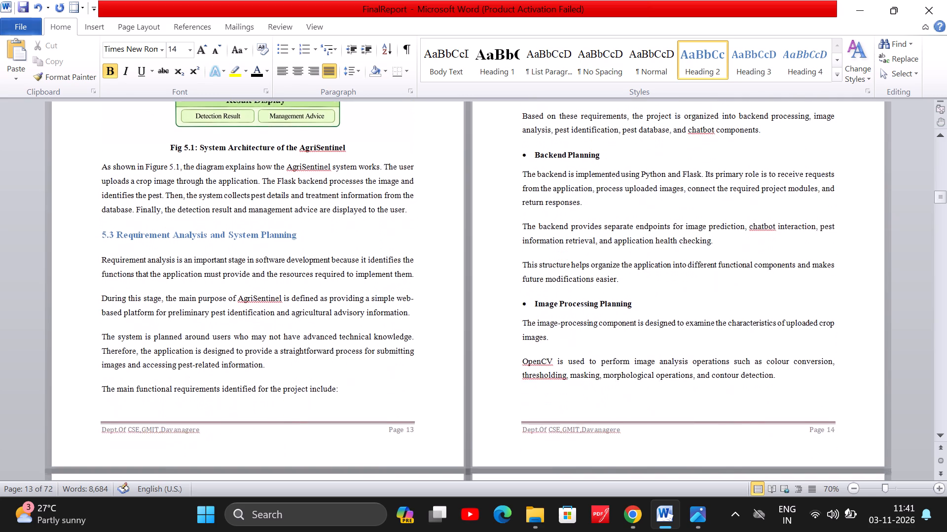
Review the pages from the pest identification planning and workflow steps through Fig 5.2 to section 5.6 on backend development.
scroll(173, 235, "down", 4)
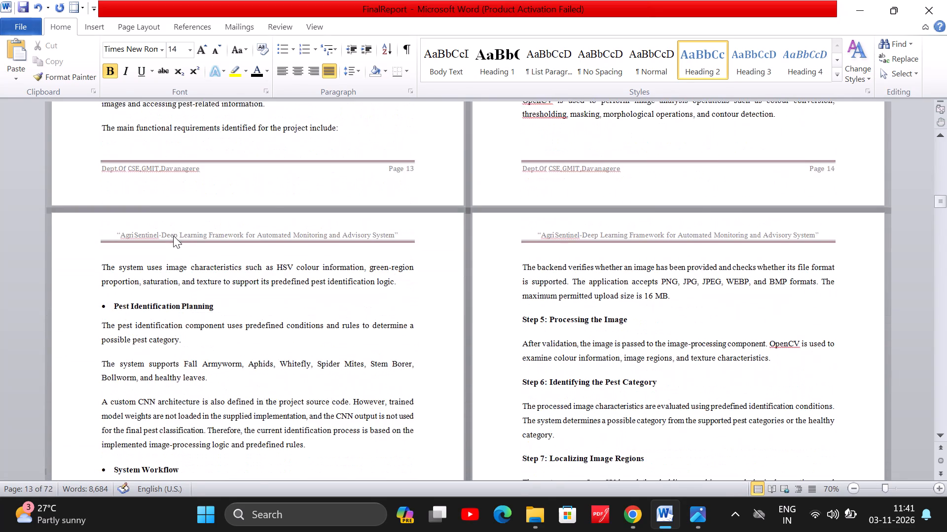
scroll(173, 235, "down", 9)
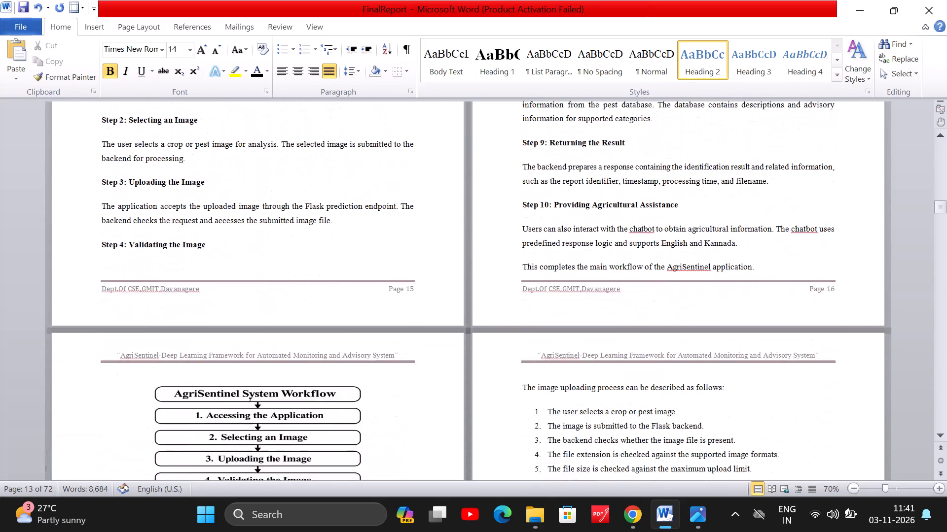
scroll(173, 235, "down", 8)
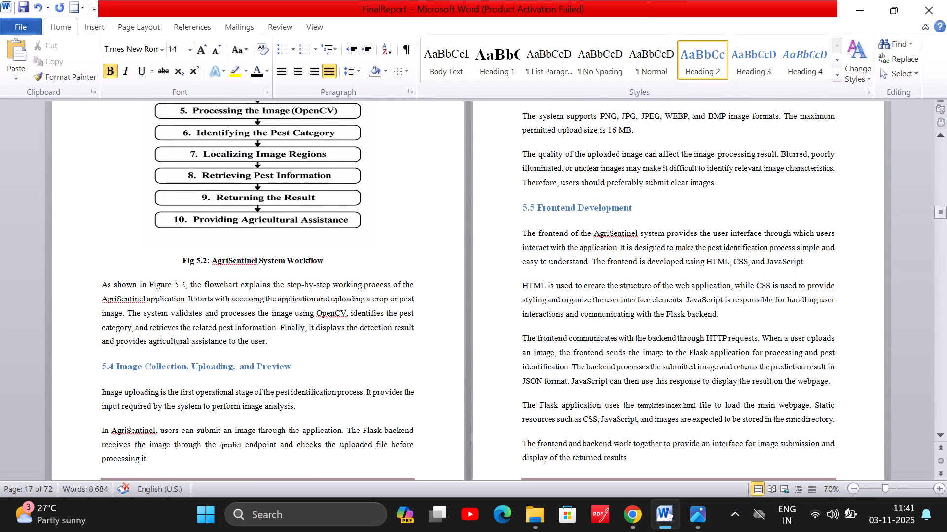
scroll(144, 296, "down", 5)
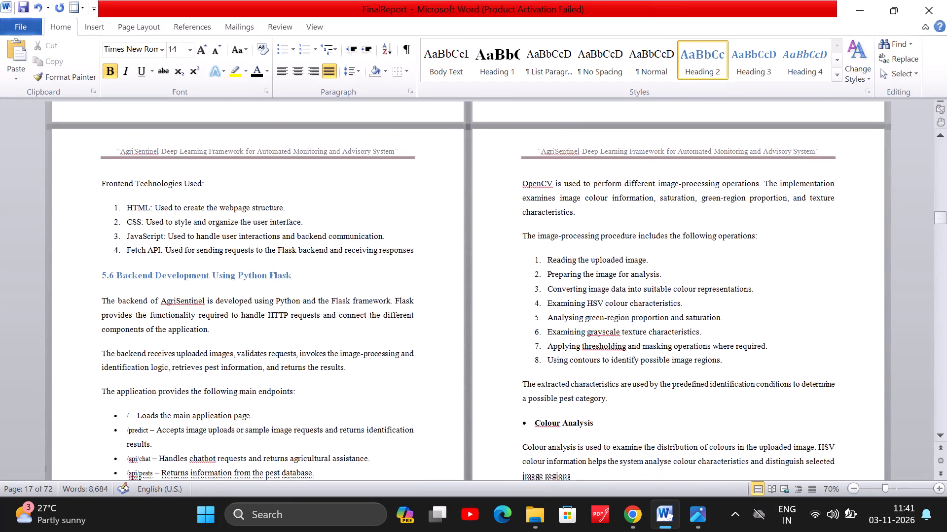
Review the pages from section 5.6 on backend development to sections 5.12 and 5.13 on visualization and language support.
scroll(144, 296, "down", 15)
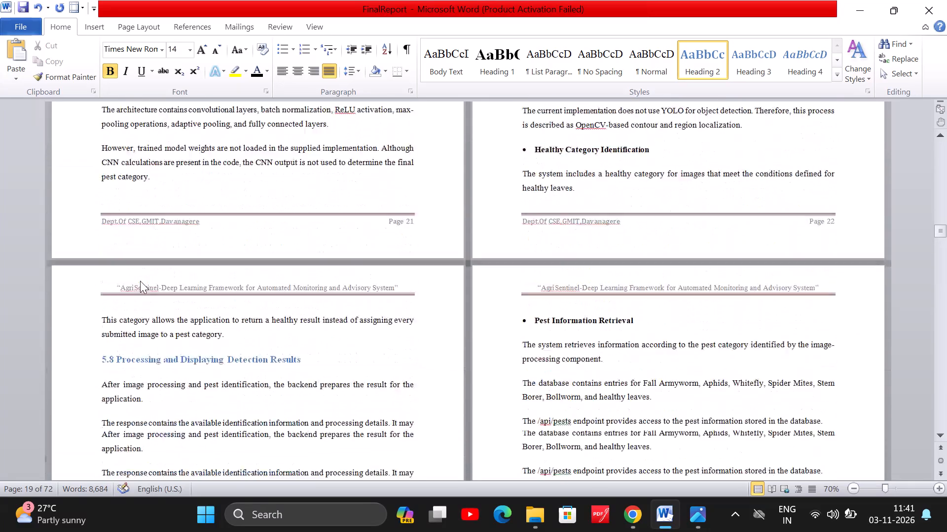
scroll(140, 281, "down", 9)
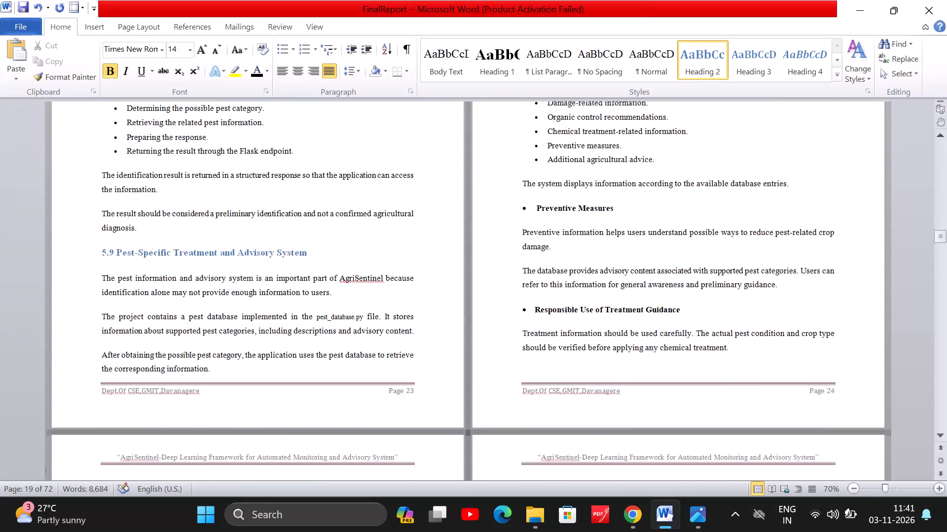
scroll(140, 280, "down", 9)
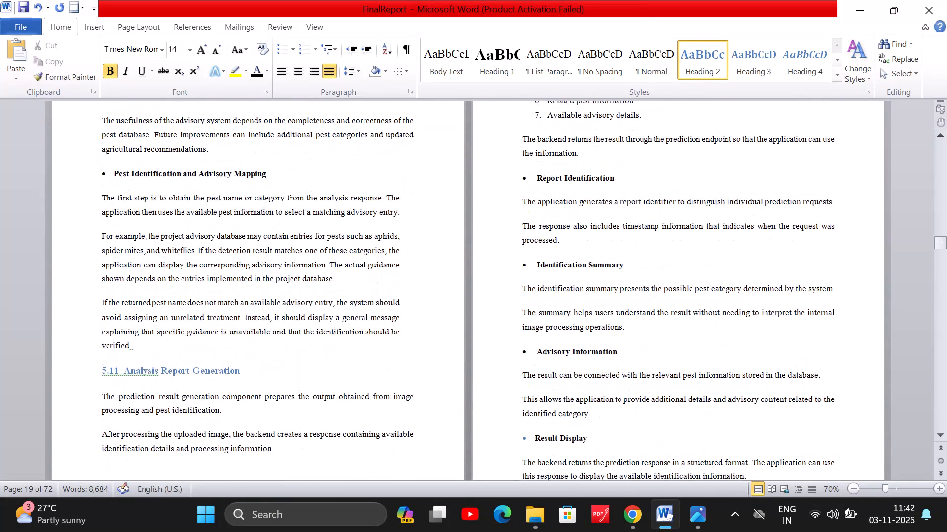
scroll(140, 280, "down", 4)
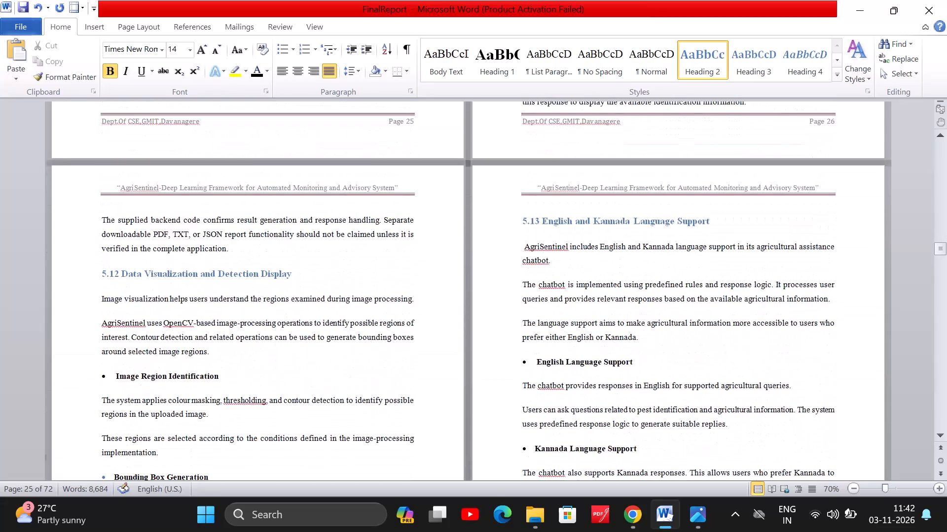
Review the pages from section 5.12 through 5.14 Error Handling to the 5.15 Testing and Validation Methodology section.
scroll(140, 280, "down", 7)
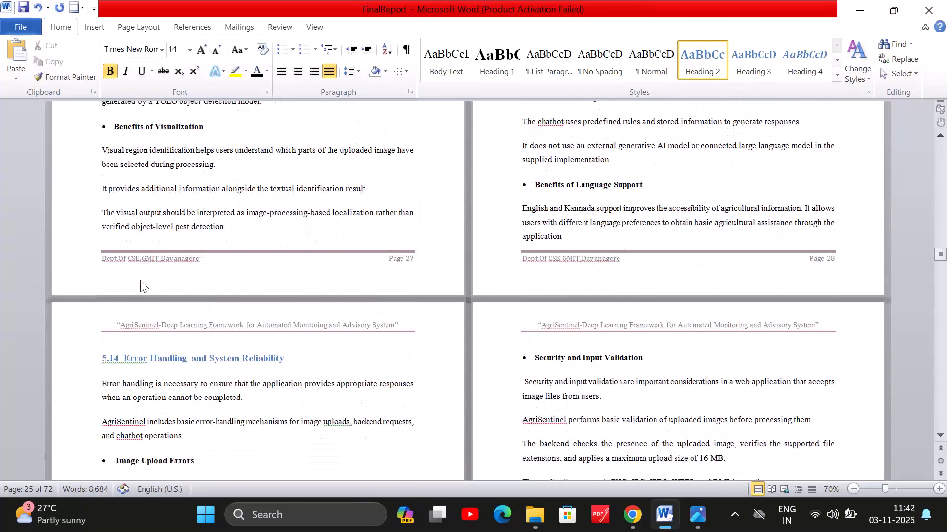
scroll(140, 280, "down", 4)
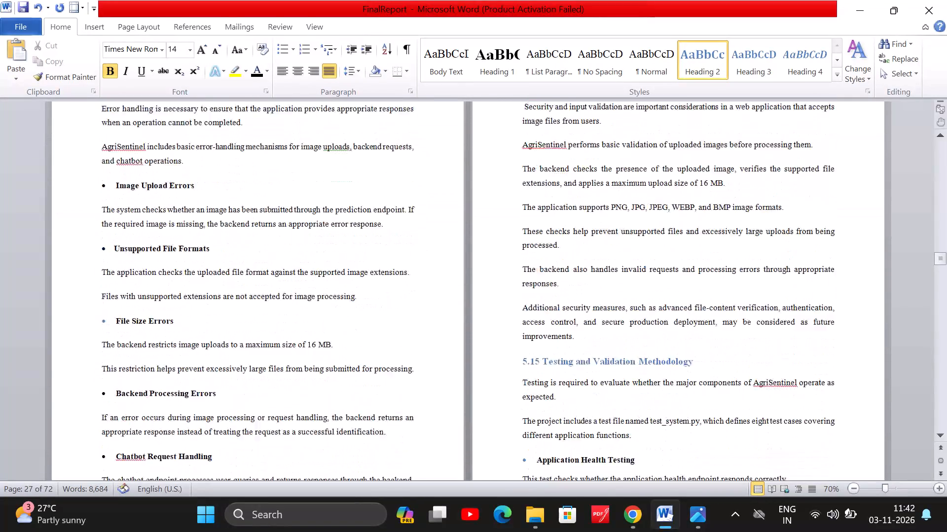
scroll(140, 280, "down", 3)
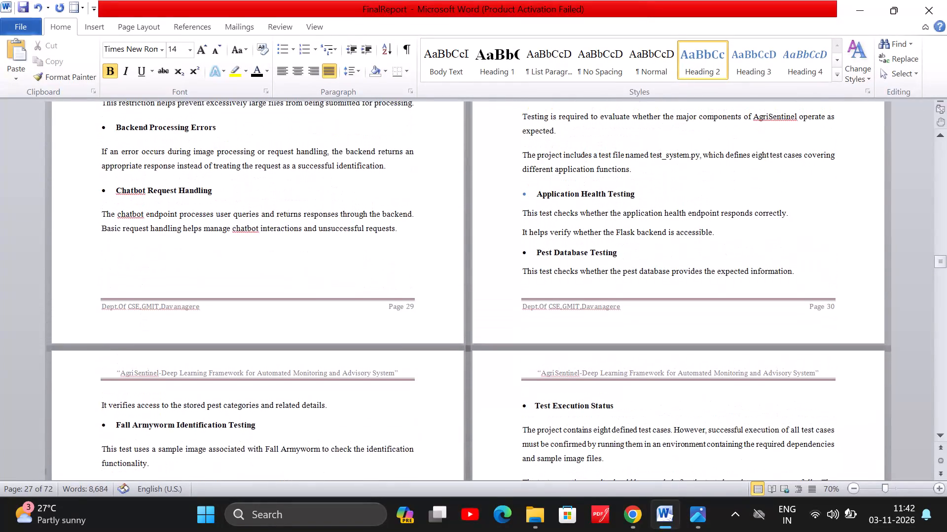
Review the pages from the 5.15 testing subsections through 5.16 and 5.17 to section 5.18 on methodology limitations.
scroll(140, 280, "down", 4)
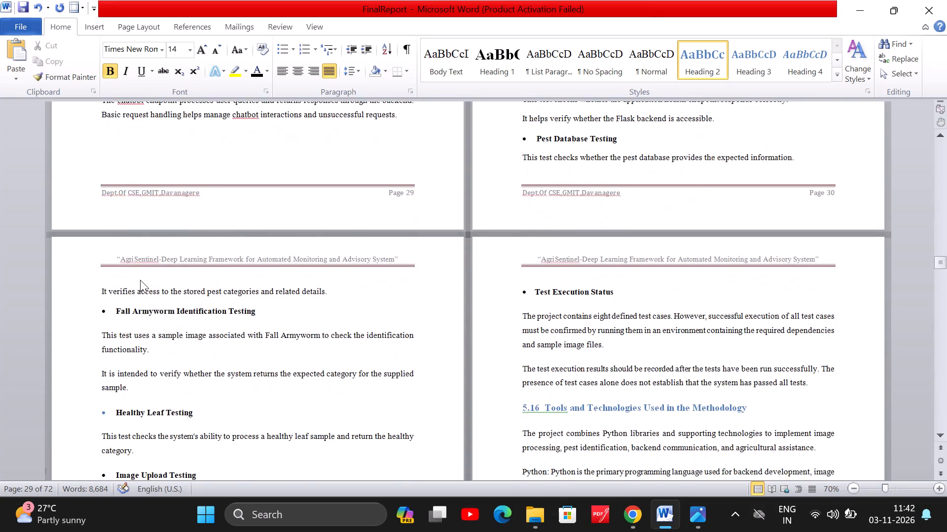
scroll(140, 280, "down", 7)
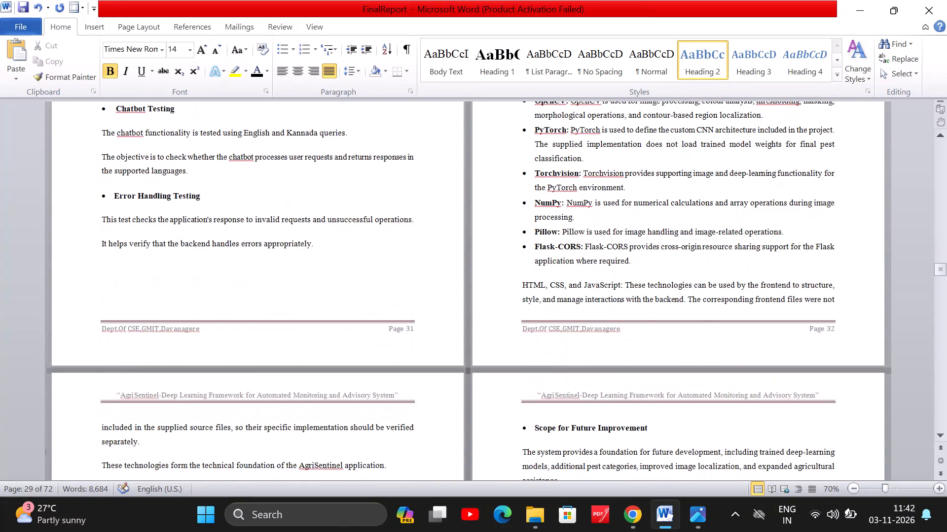
scroll(140, 280, "down", 7)
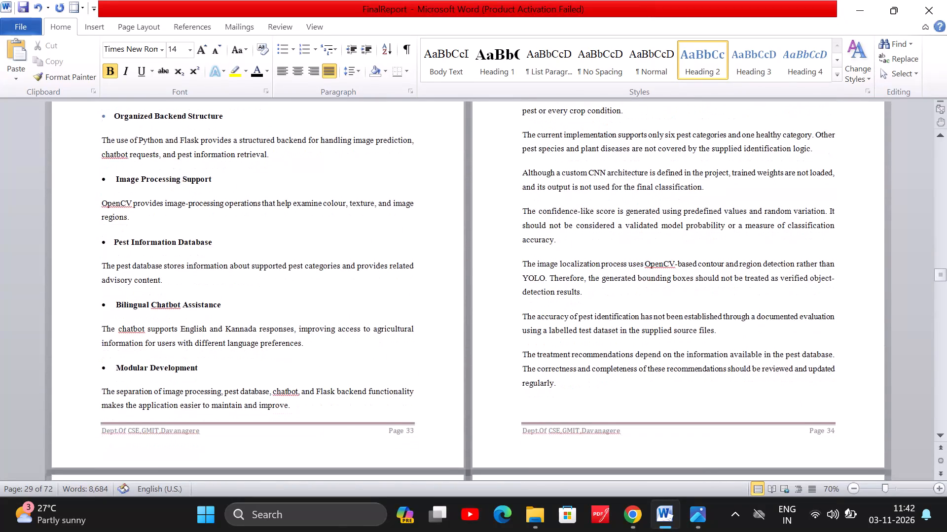
scroll(140, 280, "up", 2)
scroll(112, 151, "up", 1)
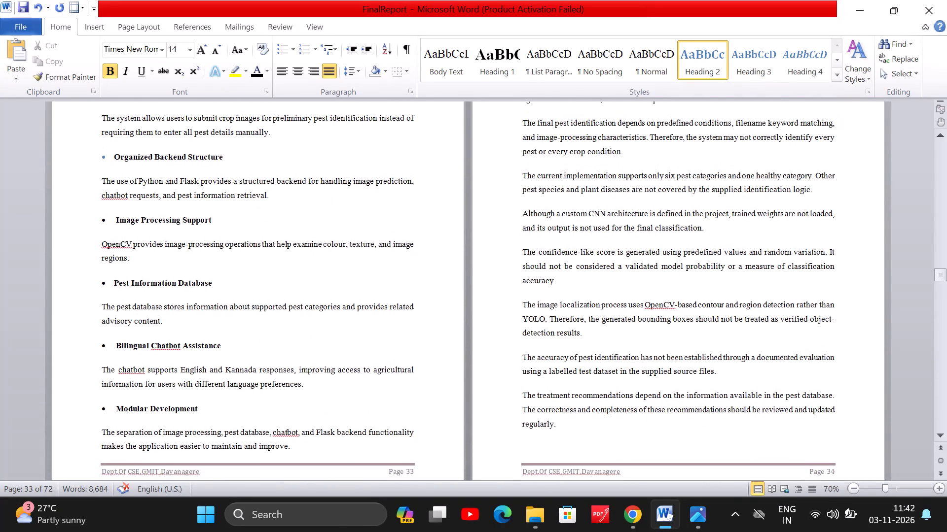
scroll(112, 151, "up", 3)
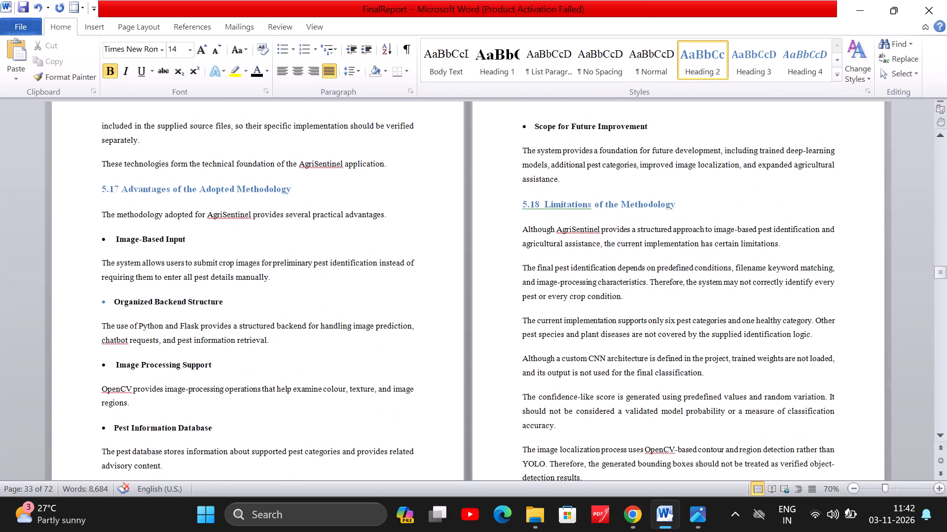
Examine the closing page of Chapter 5 and the adjoining opening page of Chapter 6 Implementation.
scroll(119, 180, "down", 6)
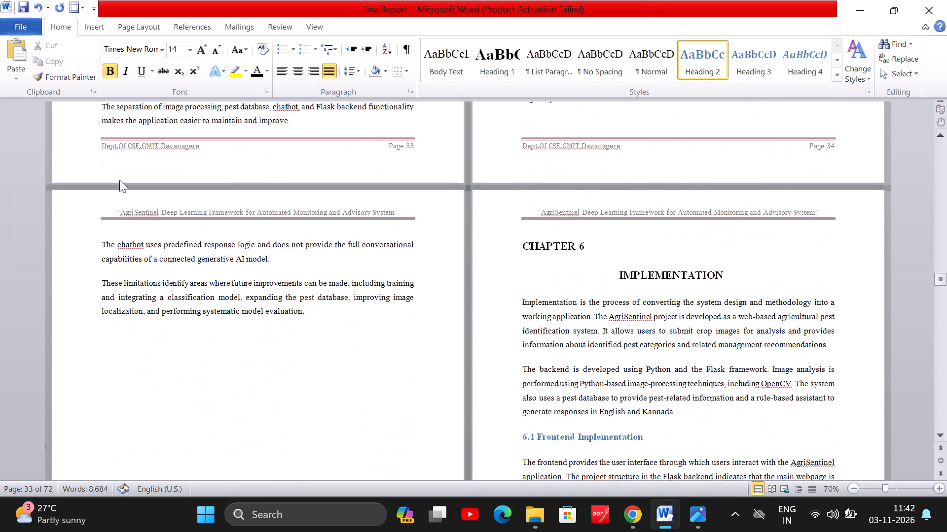
scroll(119, 180, "down", 3)
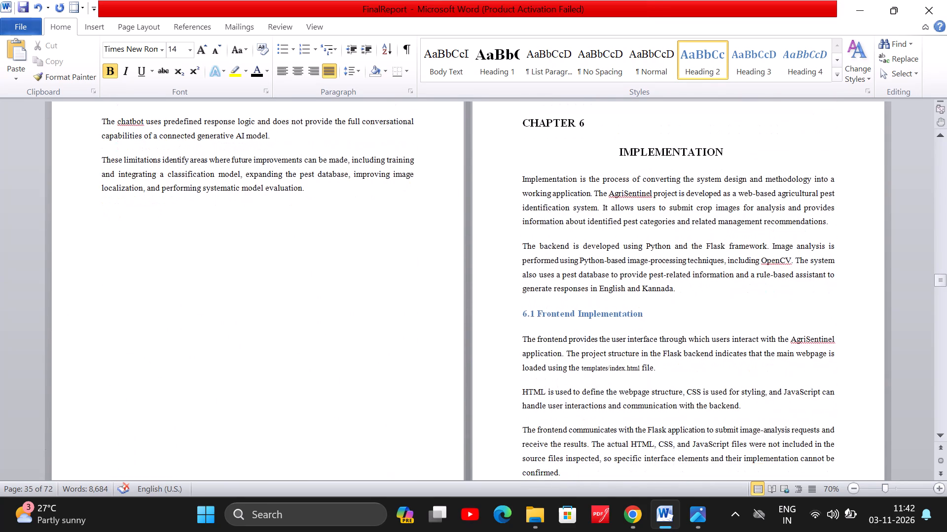
left_click(119, 180)
scroll(119, 180, "down", 1)
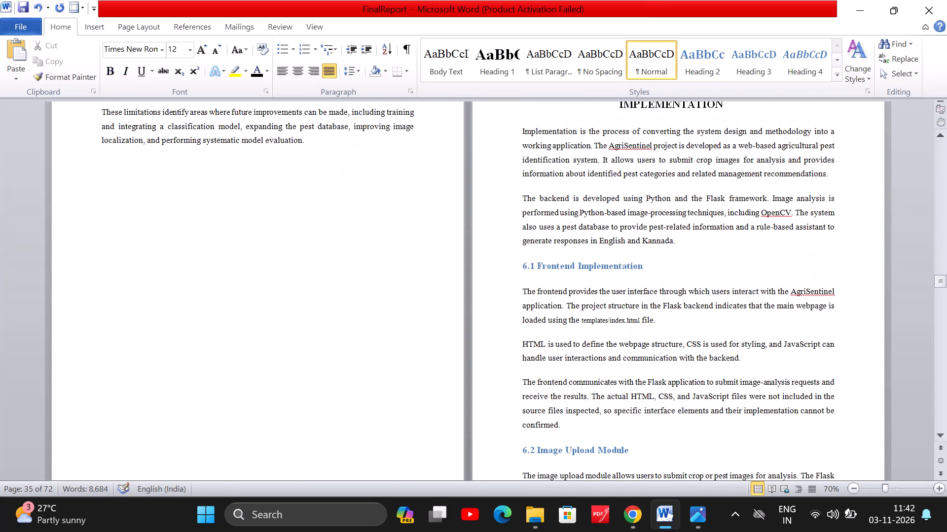
scroll(119, 180, "down", 2)
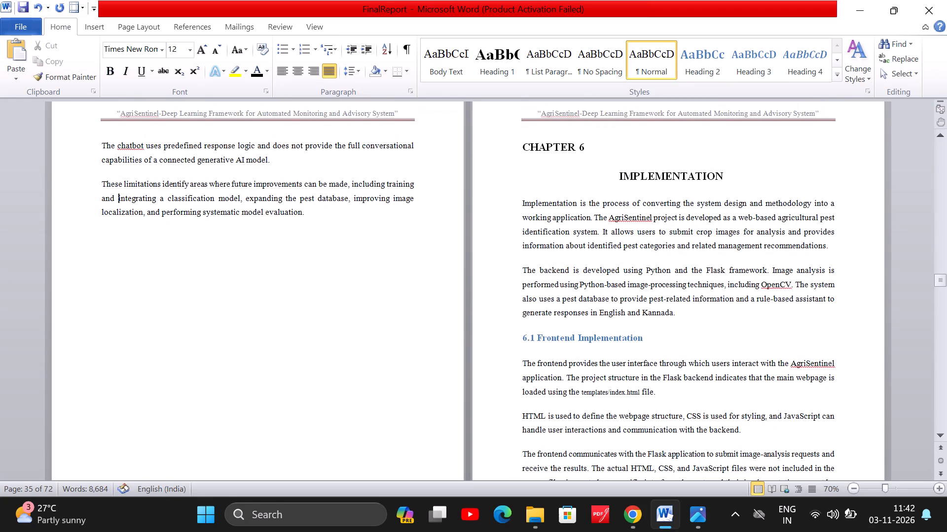
Review the Chapter 6 pages through section 6.8 Error Handling and the opening page of Chapter 7 Results and Discussion.
scroll(119, 180, "down", 7)
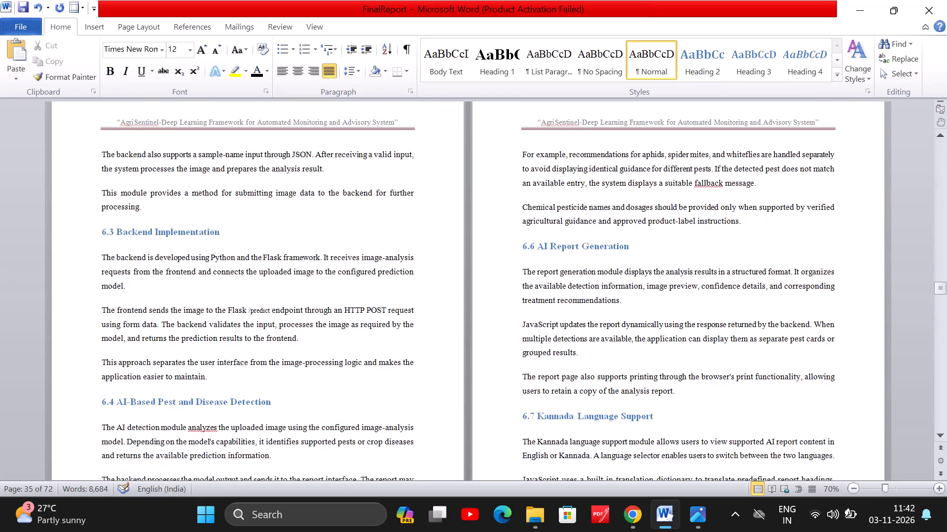
scroll(119, 180, "down", 7)
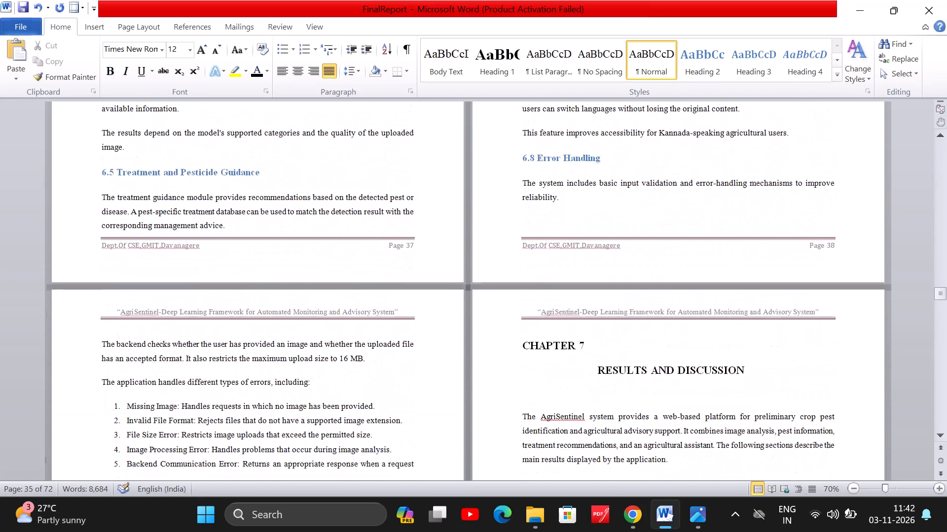
scroll(119, 180, "down", 3)
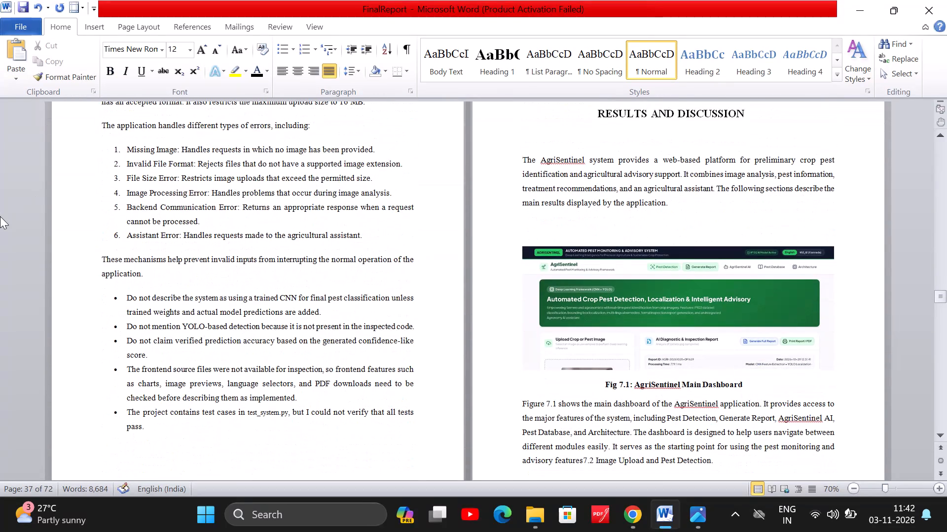
left_click(0, 216)
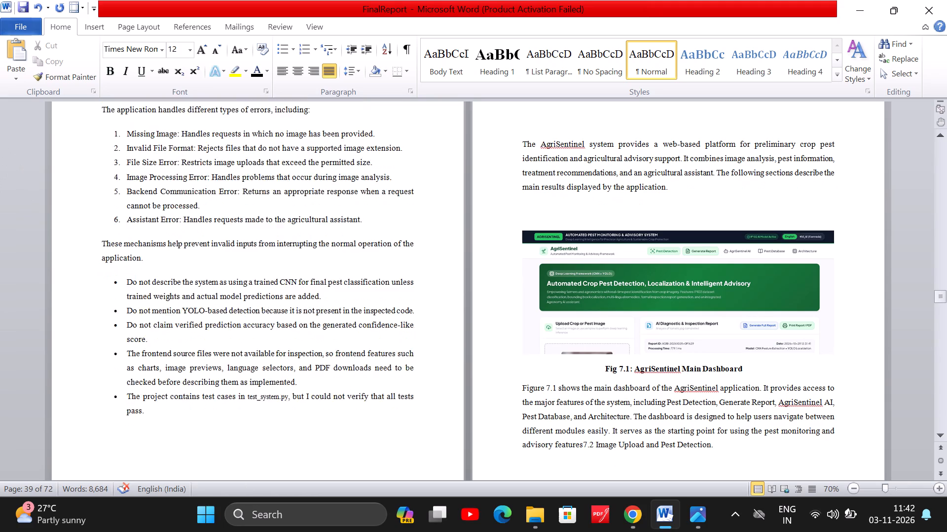
scroll(600, 255, "down", 1)
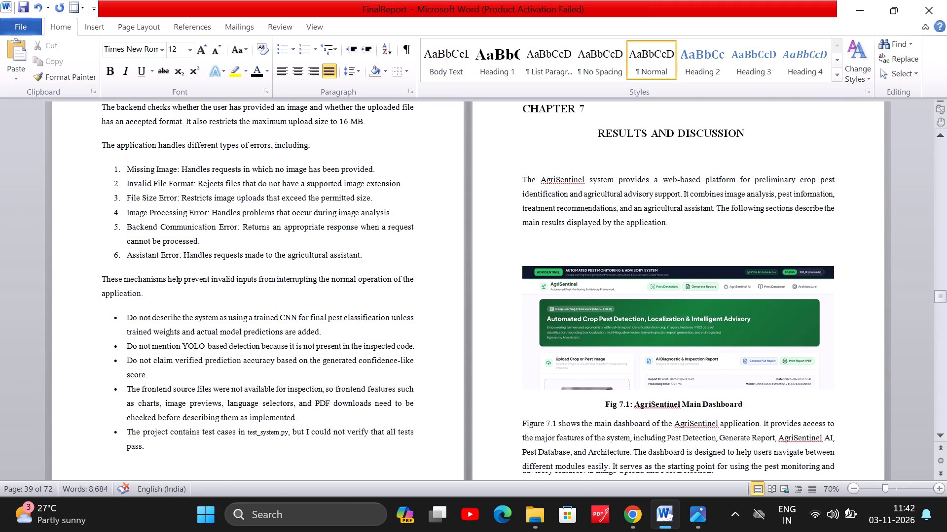
Review the Chapter 7 pages from the Fig 7.1 dashboard to the Fig 7.2 and 7.3 screenshots and captions.
scroll(600, 255, "down", 4)
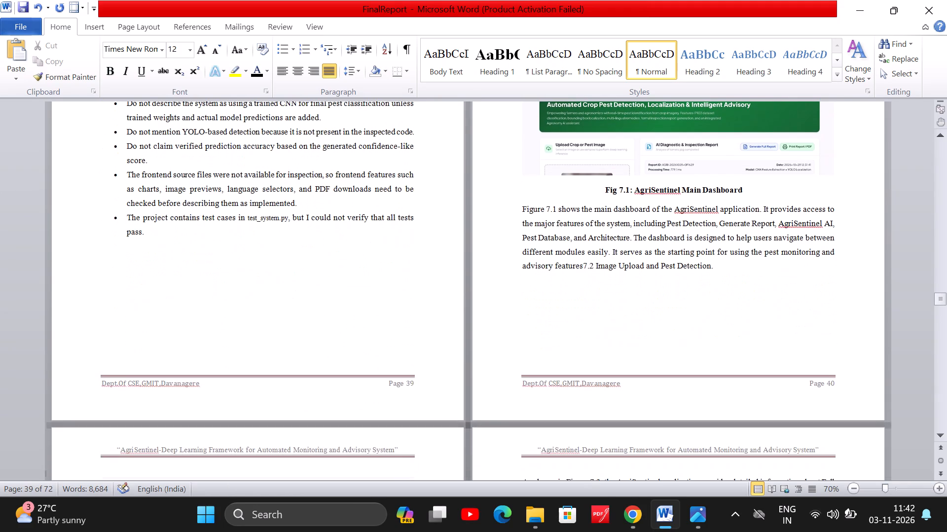
scroll(600, 255, "down", 4)
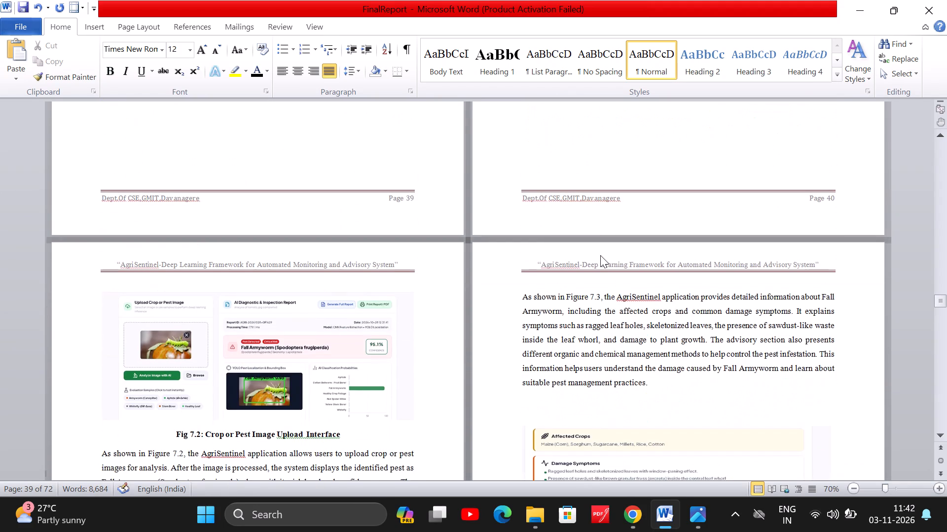
scroll(600, 255, "down", 9)
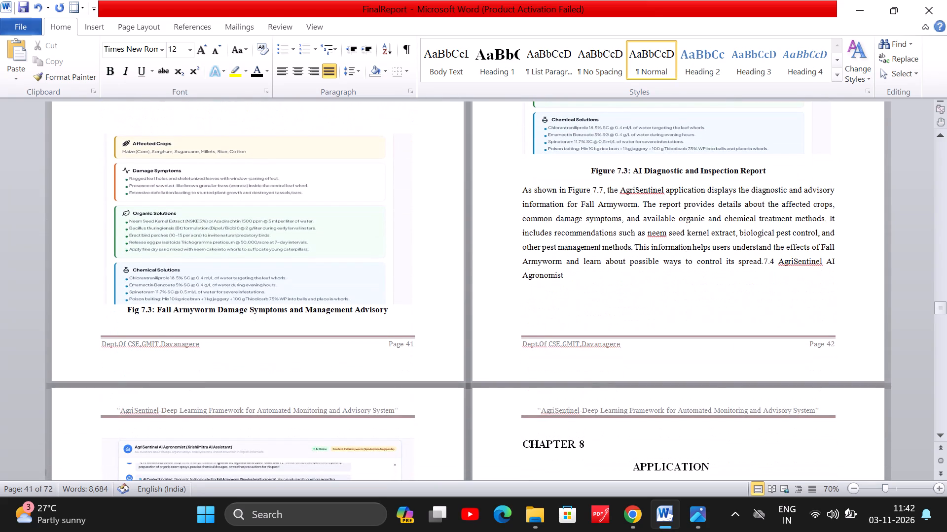
scroll(600, 255, "up", 1)
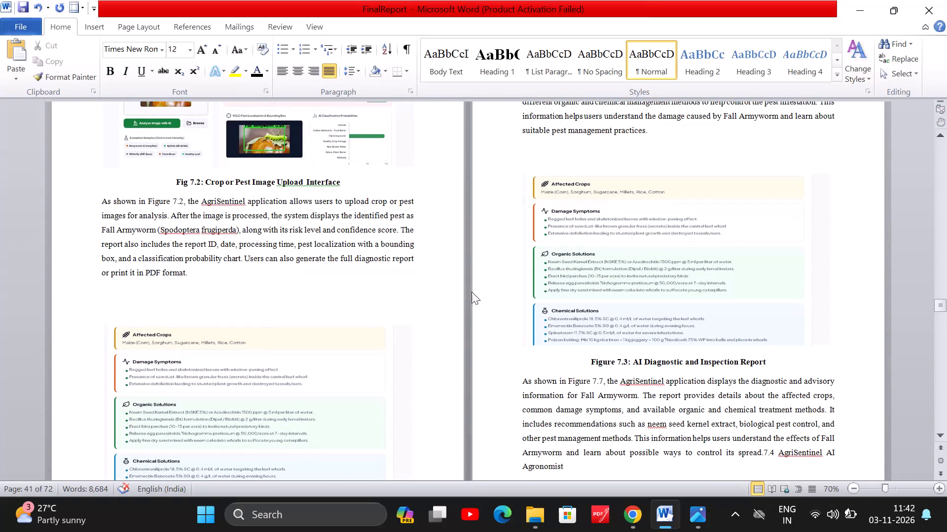
scroll(344, 350, "down", 1)
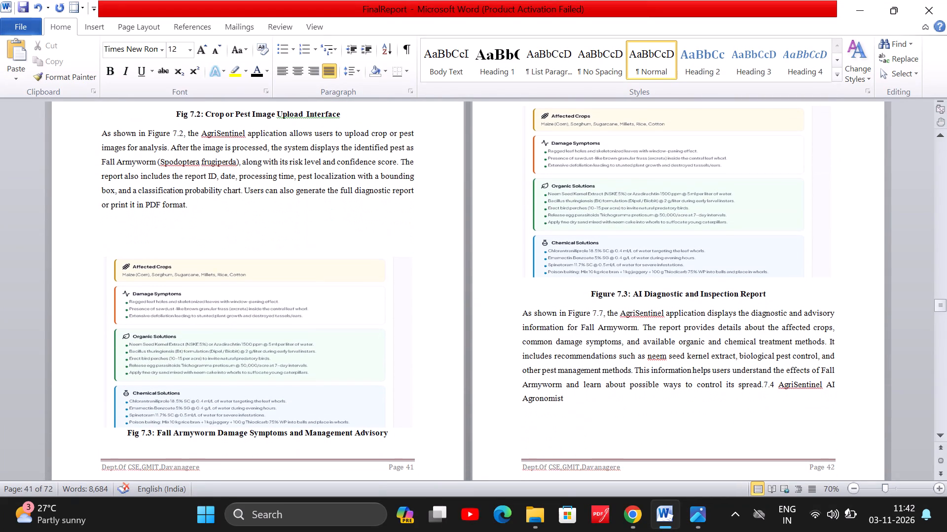
scroll(344, 350, "down", 1)
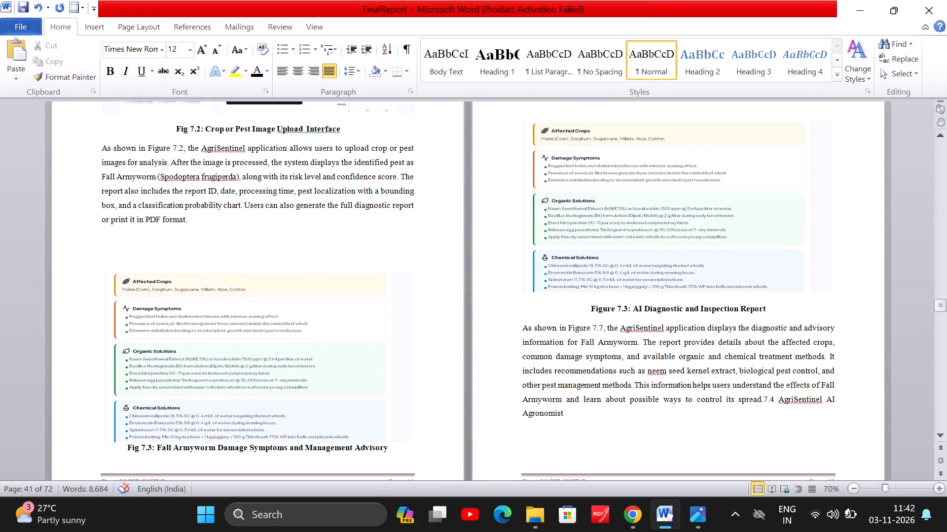
Check the figure captions against the figure references in the text on pages 41 and 42.
left_click(208, 162)
scroll(208, 162, "up", 1)
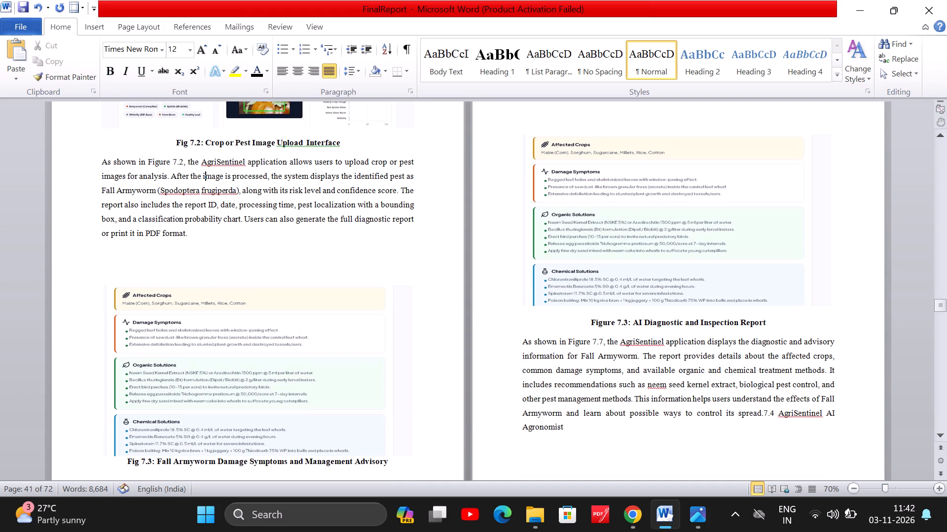
scroll(204, 178, "down", 1)
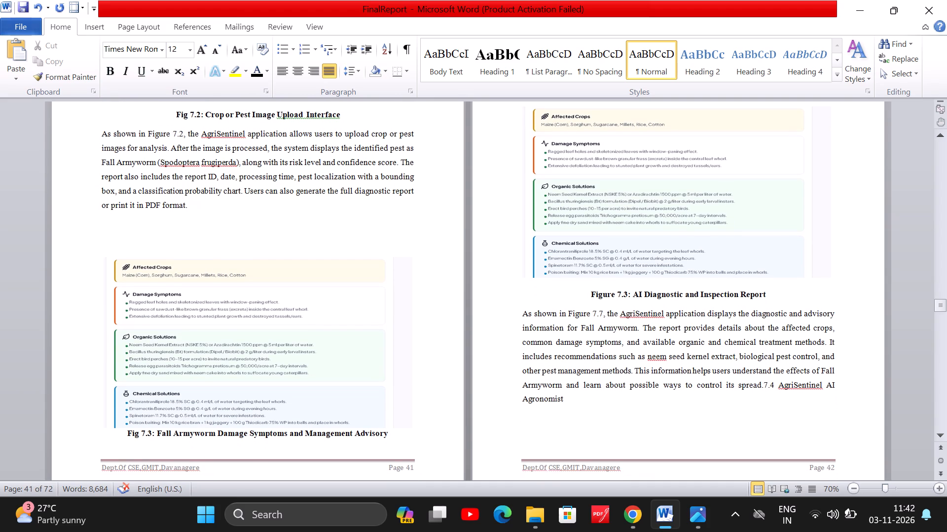
scroll(204, 178, "down", 2)
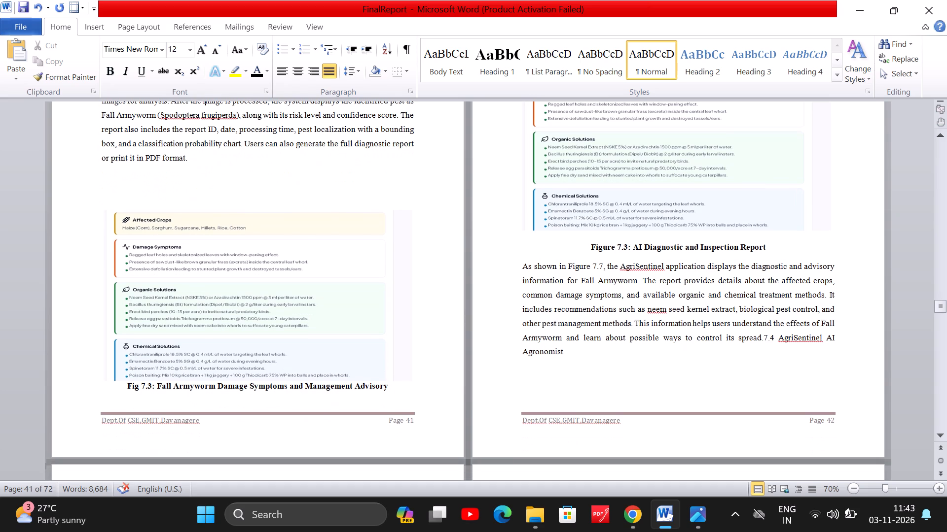
scroll(204, 178, "down", 1)
scroll(207, 317, "up", 2)
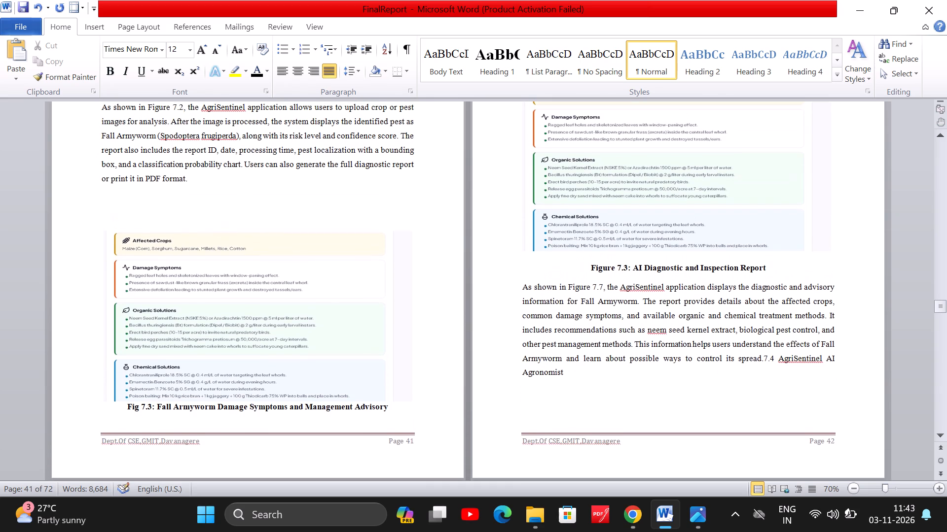
scroll(207, 317, "up", 4)
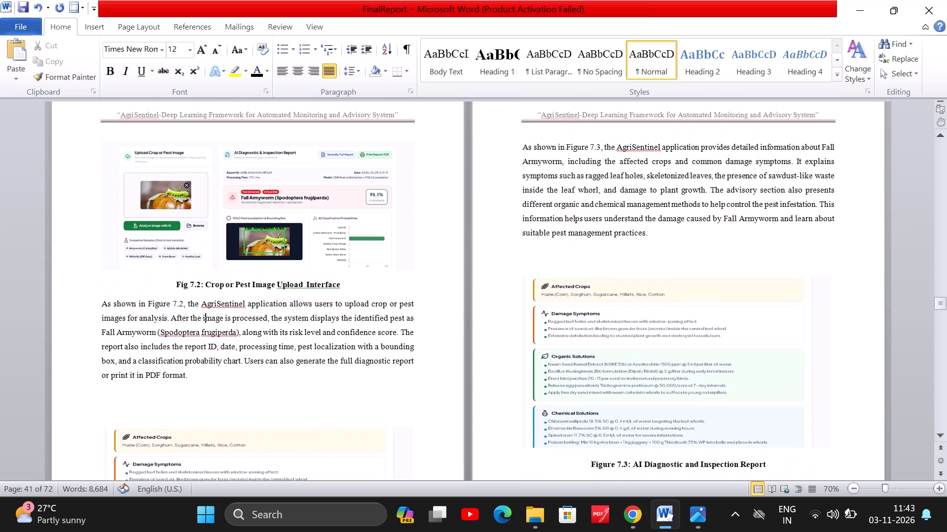
scroll(207, 317, "down", 2)
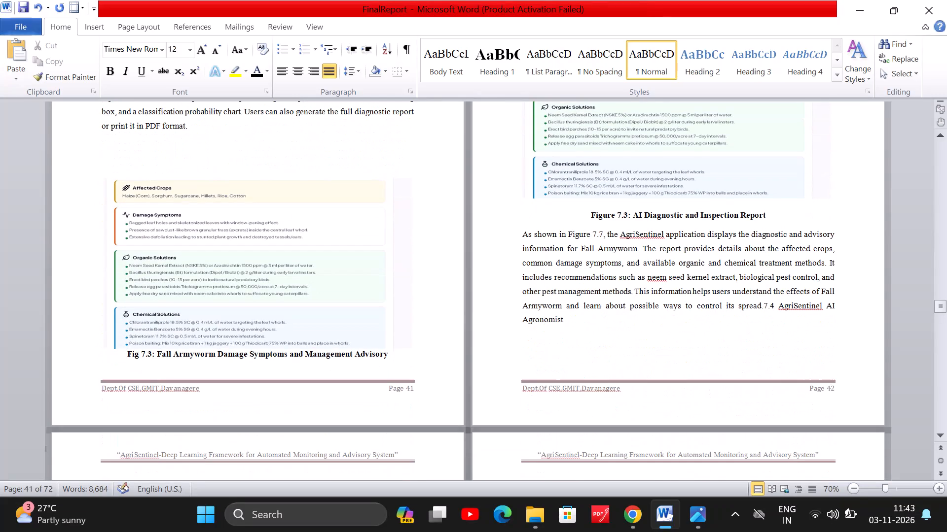
Colour the words "Figure 7.7, the" yellow in the paragraph below the AI Diagnostic and Inspection Report caption on page 42.
left_click(601, 235)
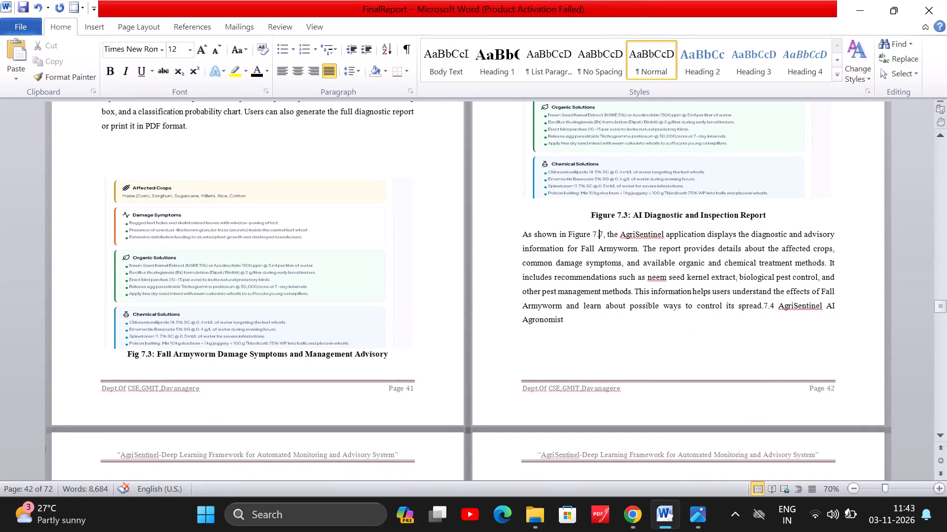
scroll(590, 242, "down", 1)
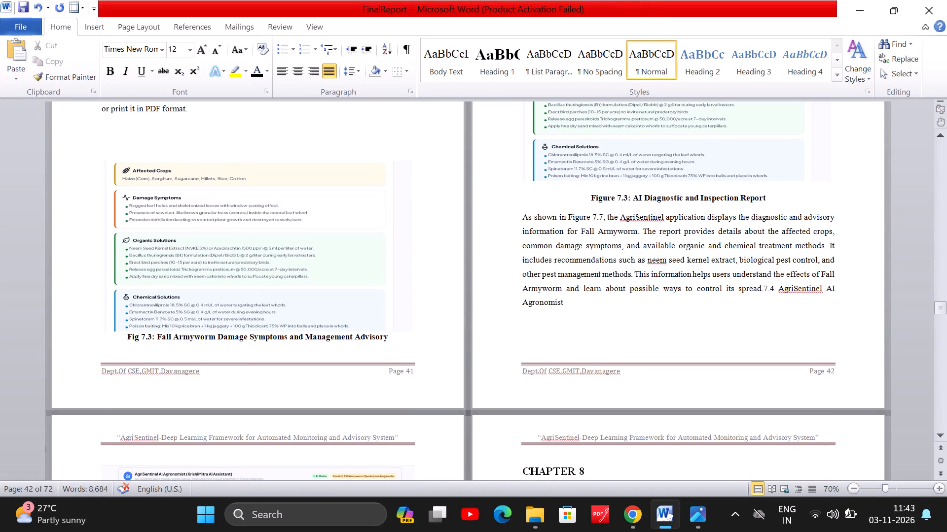
left_click(598, 214)
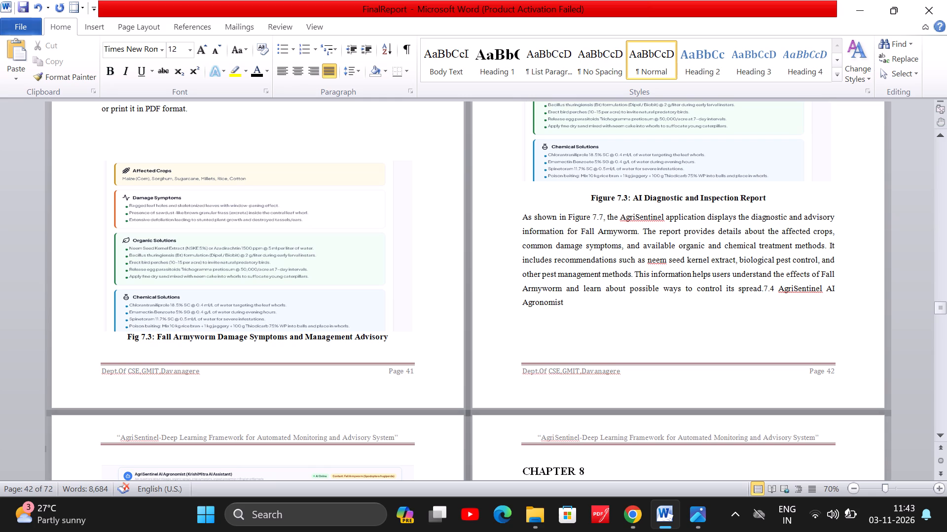
left_click_drag(585, 214, 610, 214)
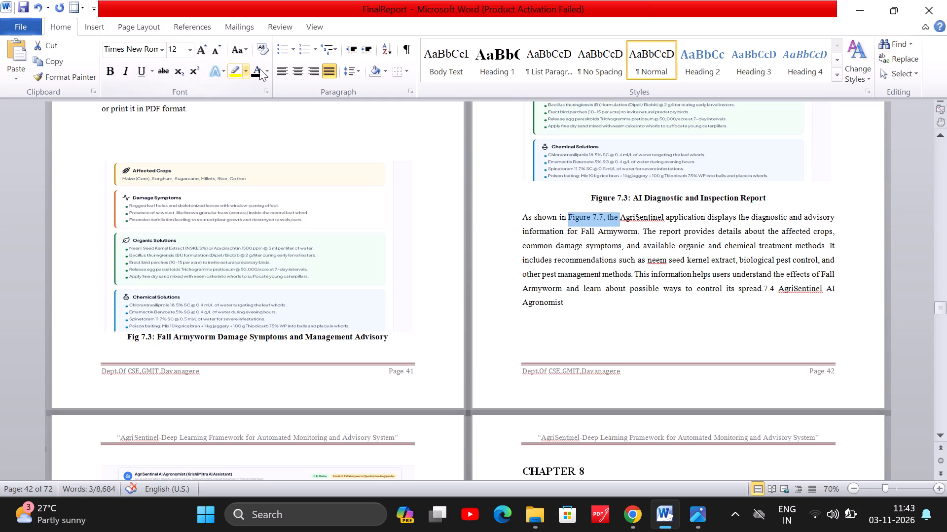
left_click(268, 70)
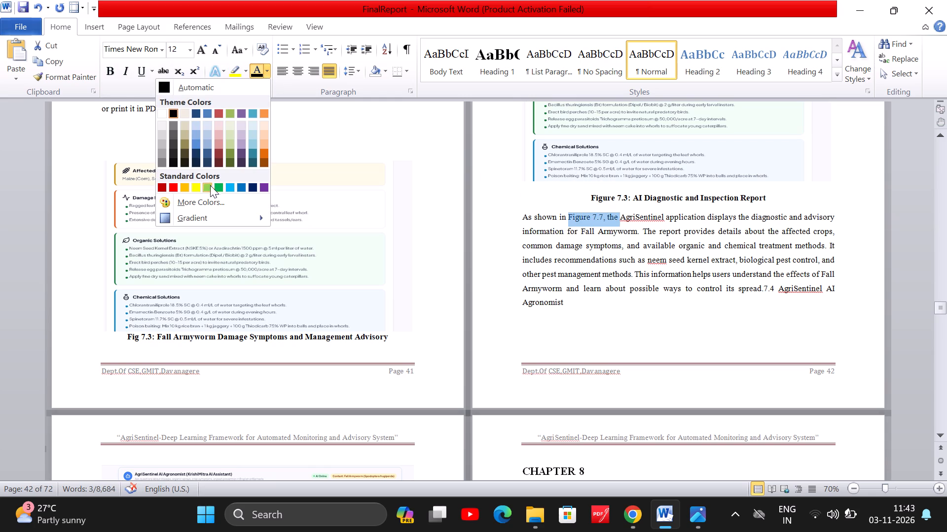
left_click(193, 189)
left_click(410, 252)
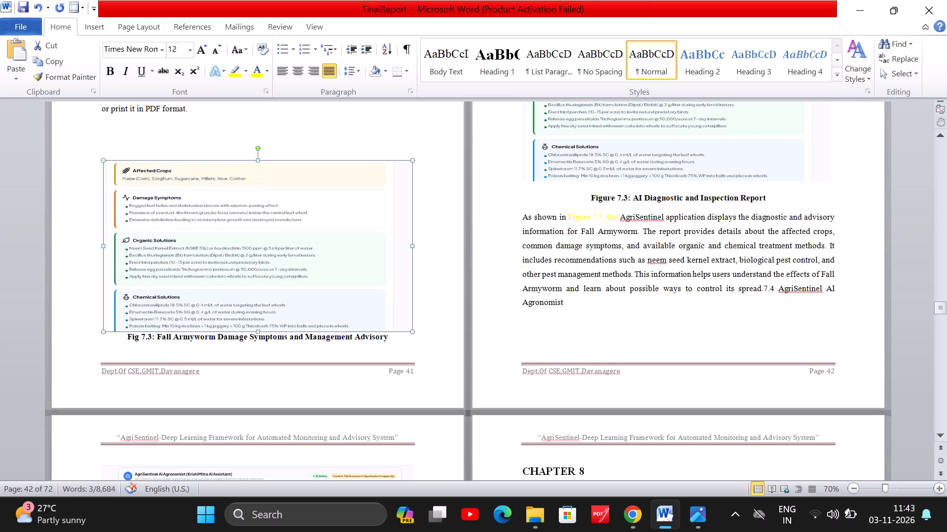
left_click(639, 257)
Colour the words "Figure 7.9," yellow in the paragraph below the Fig 7.5 Crop Pest Encyclopedia caption on page 43.
scroll(639, 257, "down", 2)
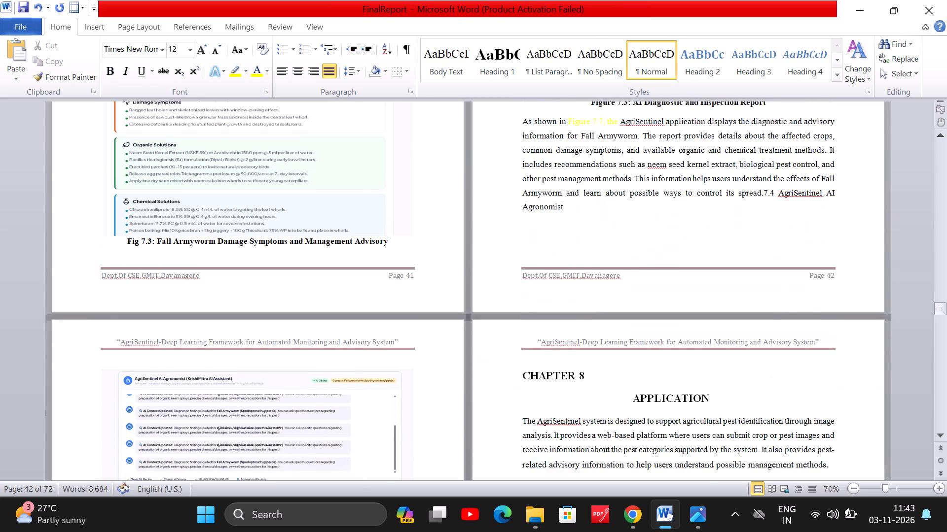
scroll(639, 257, "down", 4)
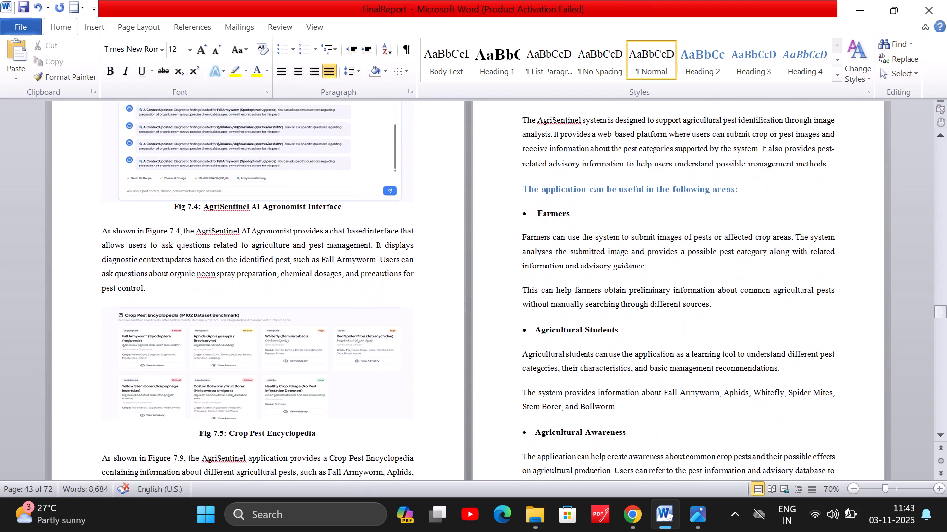
scroll(639, 257, "down", 1)
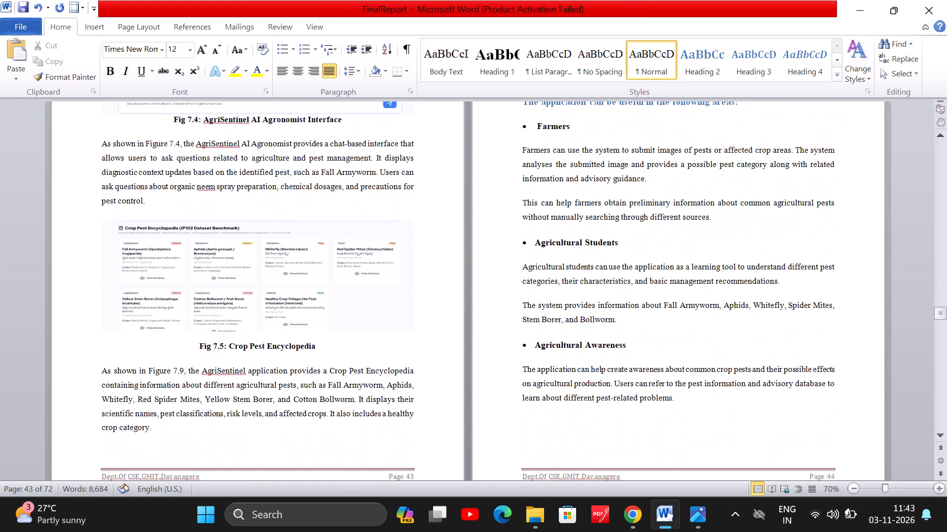
scroll(639, 257, "down", 2)
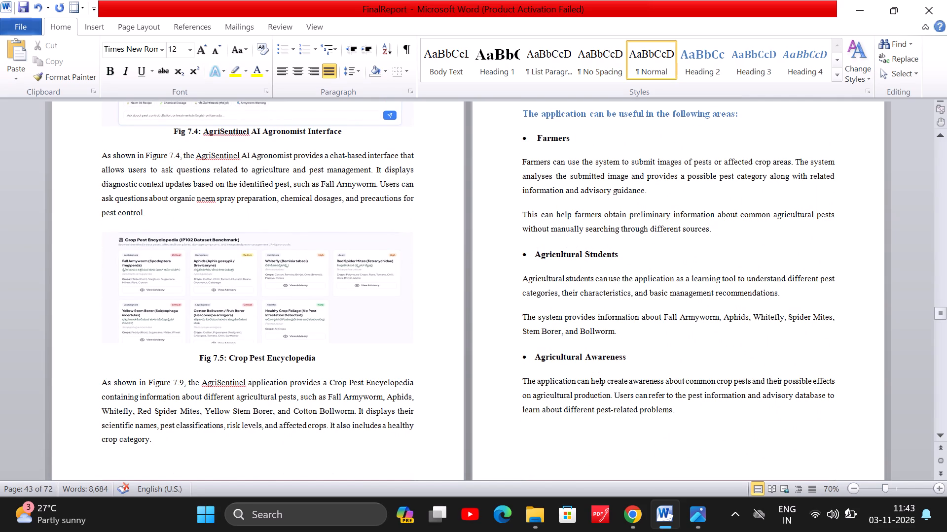
left_click_drag(188, 387, 168, 382)
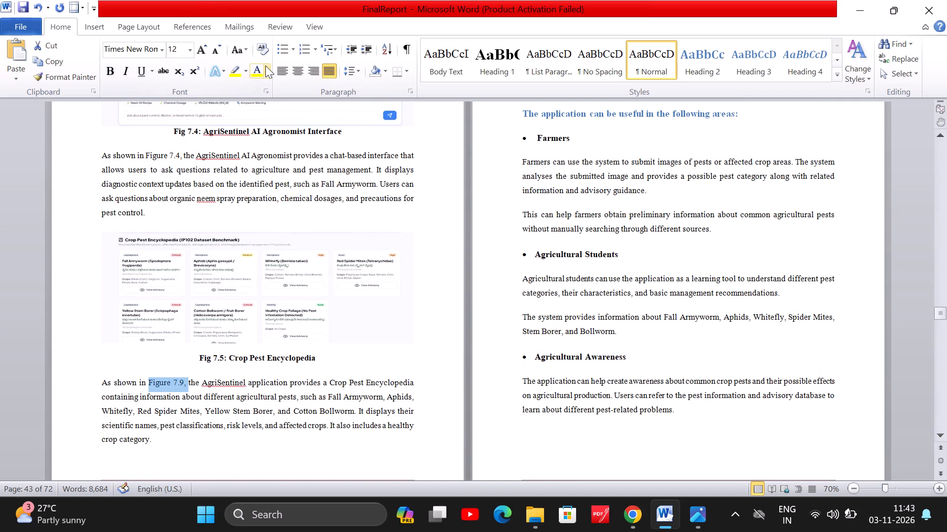
left_click(260, 71)
left_click(575, 303)
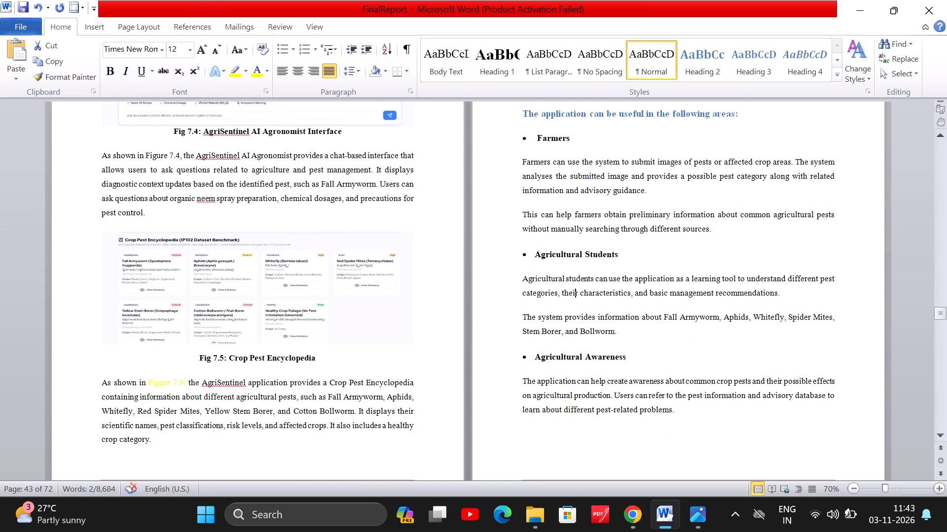
Change the Chapter 8 title to the plural "APPLICATIONS".
scroll(575, 303, "up", 1)
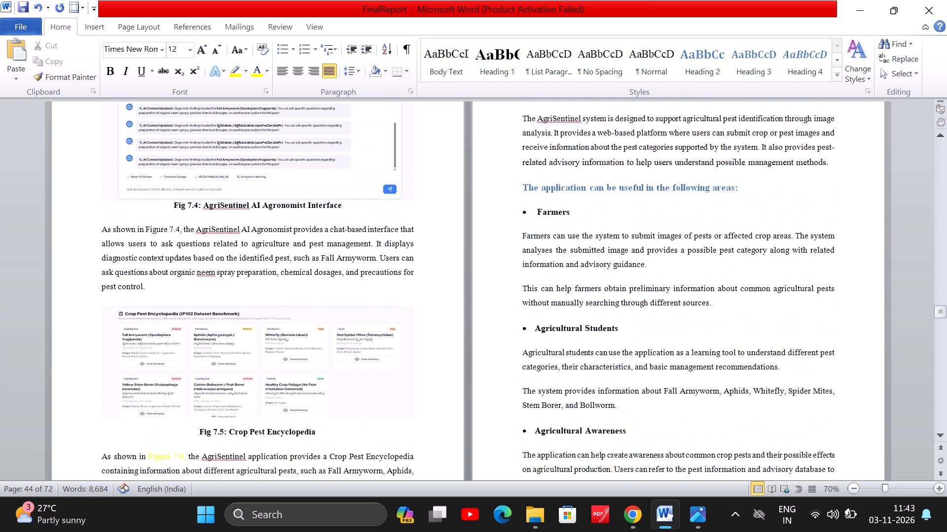
scroll(575, 303, "up", 1)
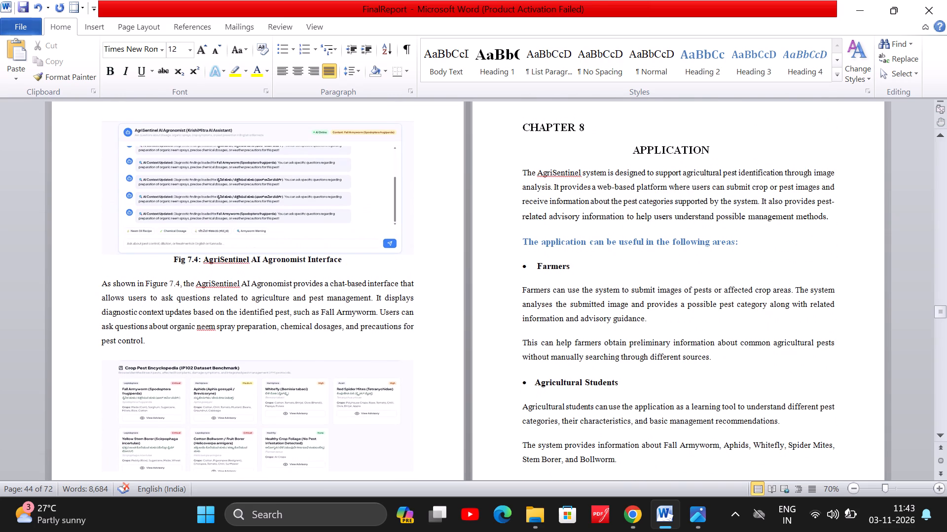
left_click(713, 152)
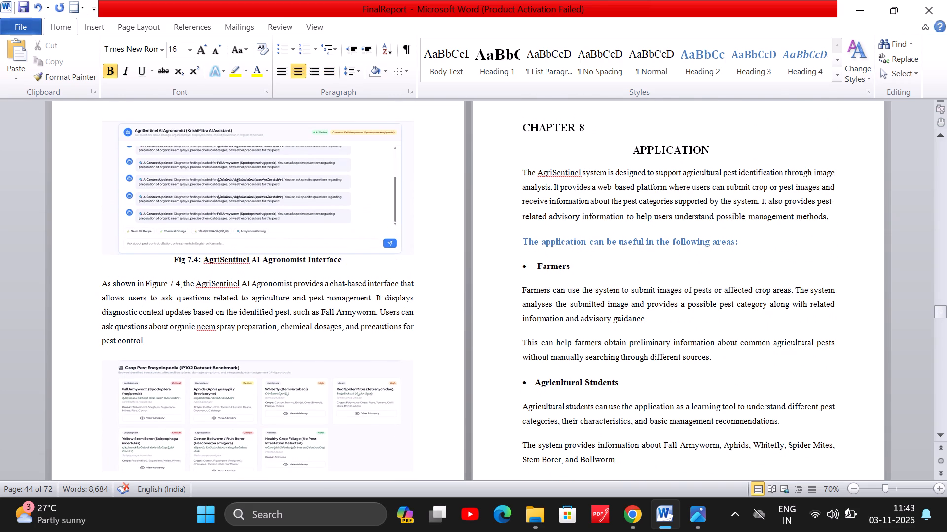
key("s")
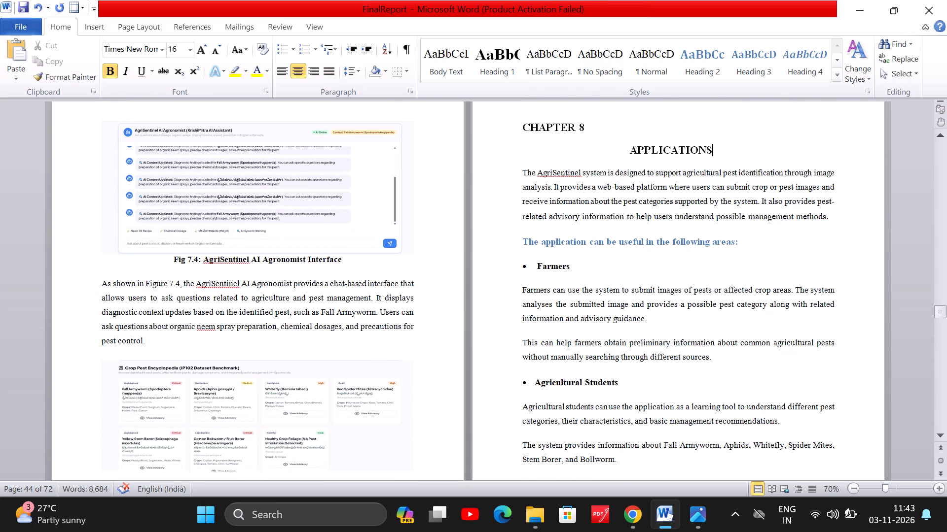
Review the Chapter 8 sections from Farmers to Future Scope of Application and the References page, pages 44 to 46.
scroll(704, 260, "down", 2)
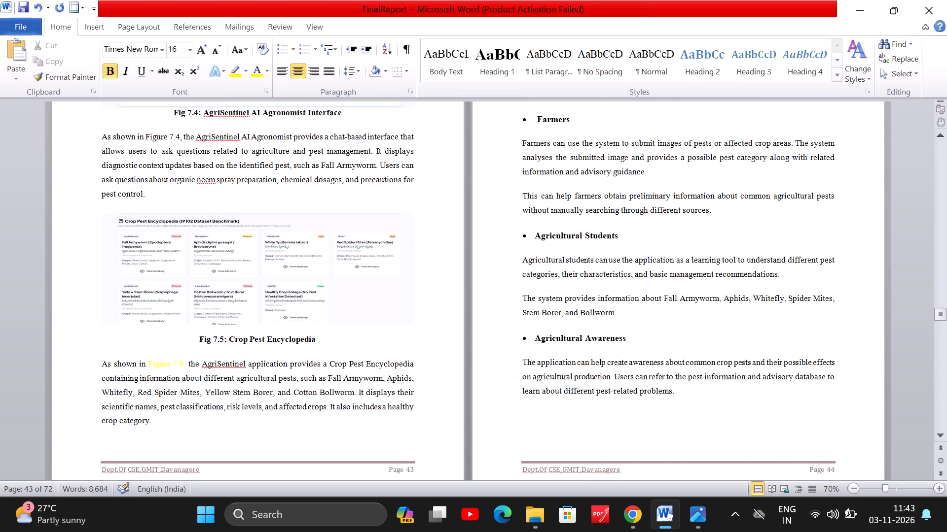
scroll(704, 260, "up", 1)
scroll(704, 260, "down", 4)
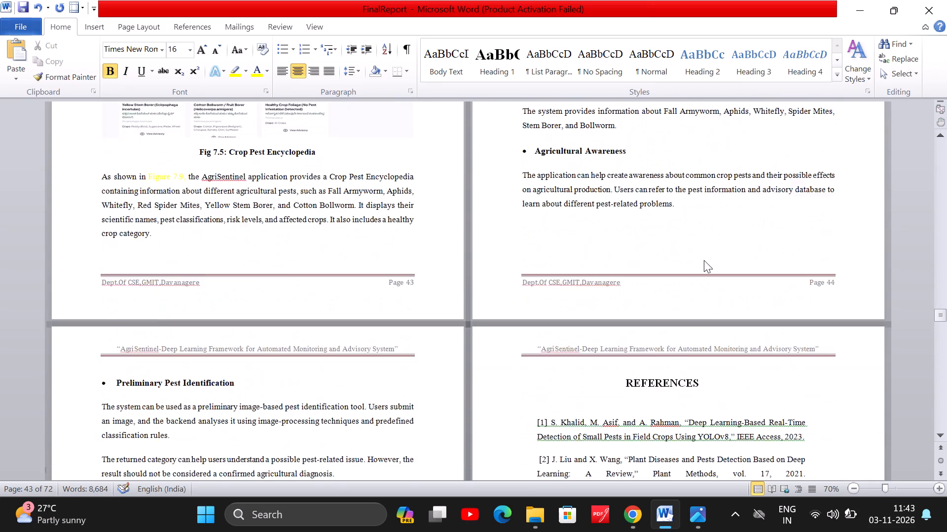
scroll(704, 260, "down", 5)
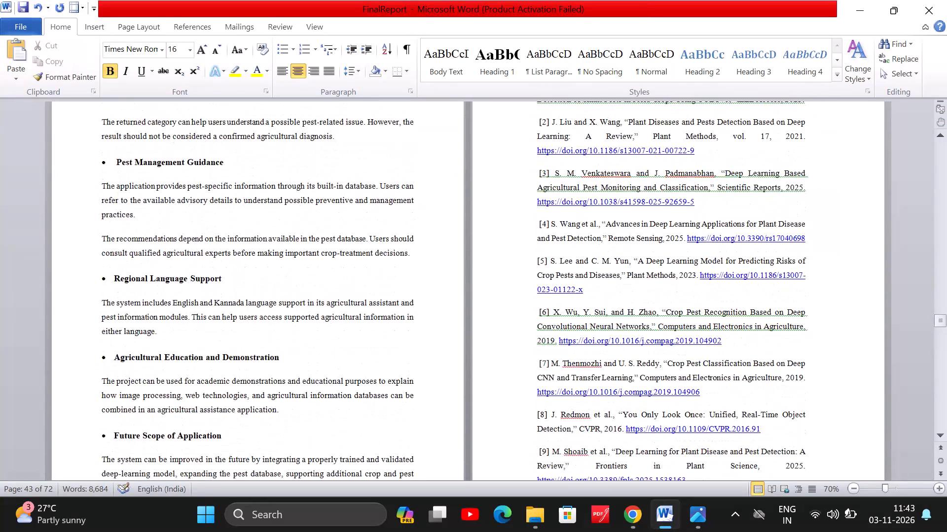
scroll(704, 260, "down", 2)
scroll(704, 260, "up", 1)
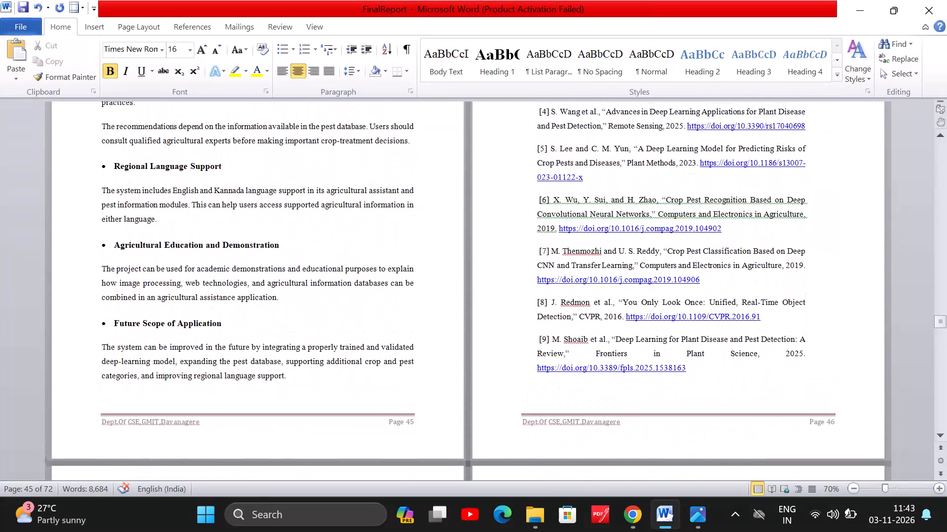
scroll(704, 260, "up", 2)
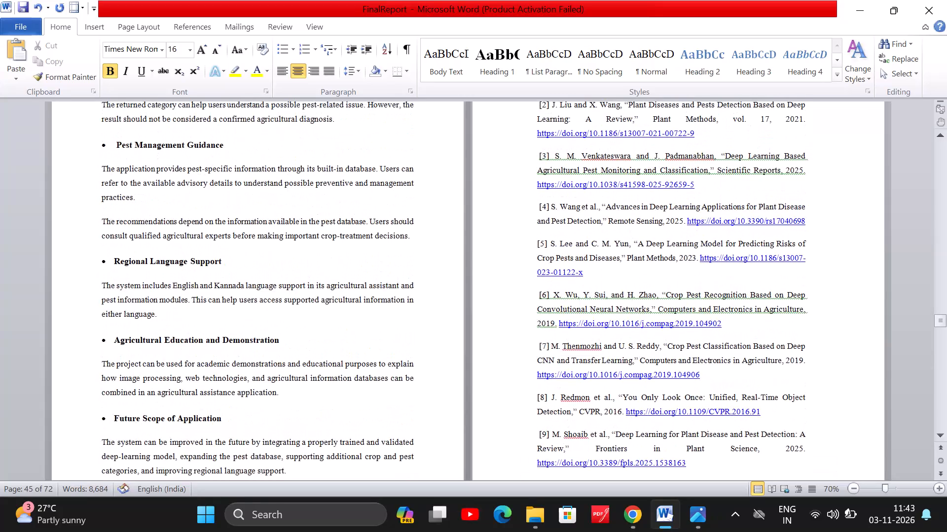
scroll(713, 237, "up", 3)
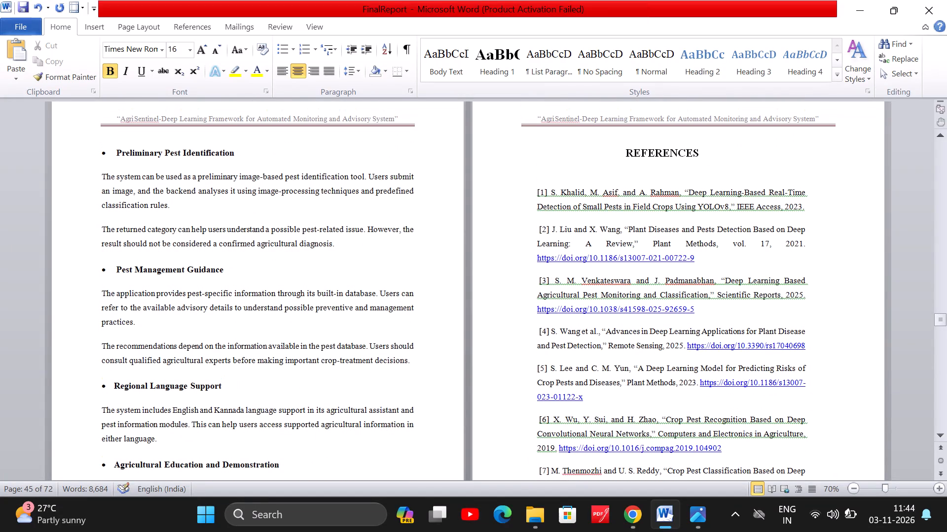
scroll(670, 256, "down", 3)
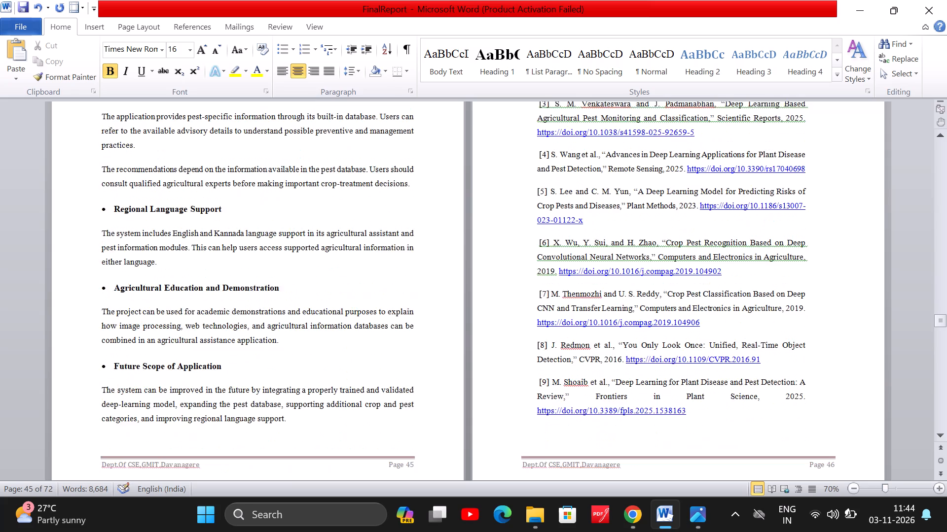
Check how the reference list ends after page 46 and compare it with the layout of the preceding Chapter 8 pages.
scroll(670, 256, "down", 5)
scroll(670, 256, "up", 1)
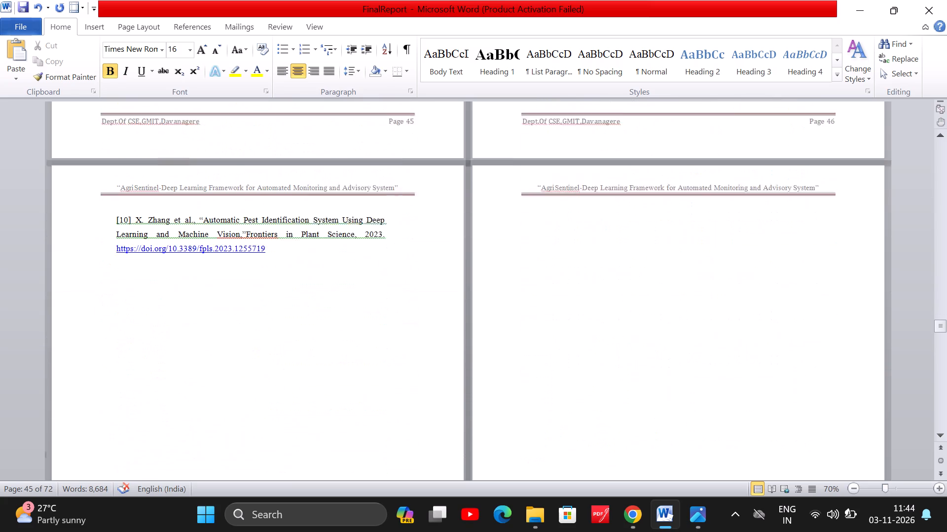
scroll(670, 256, "up", 4)
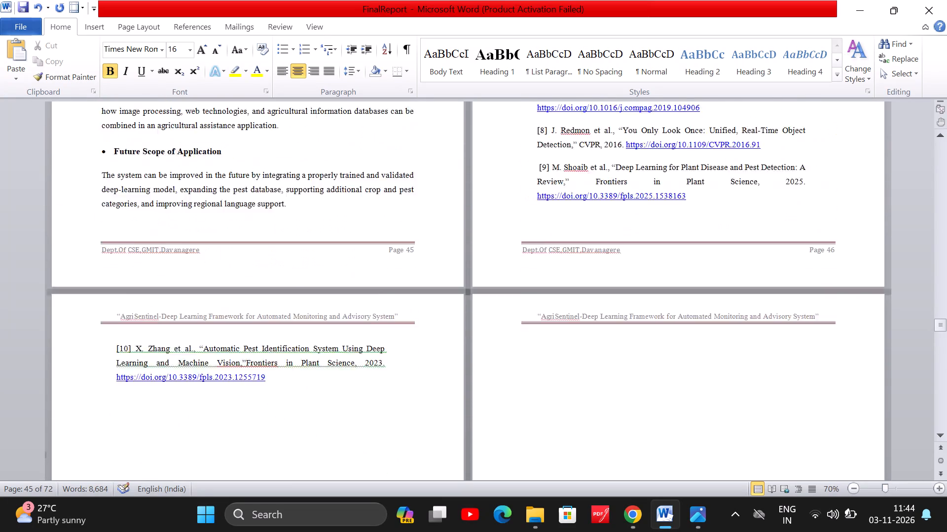
scroll(669, 255, "down", 1)
scroll(290, 465, "down", 1)
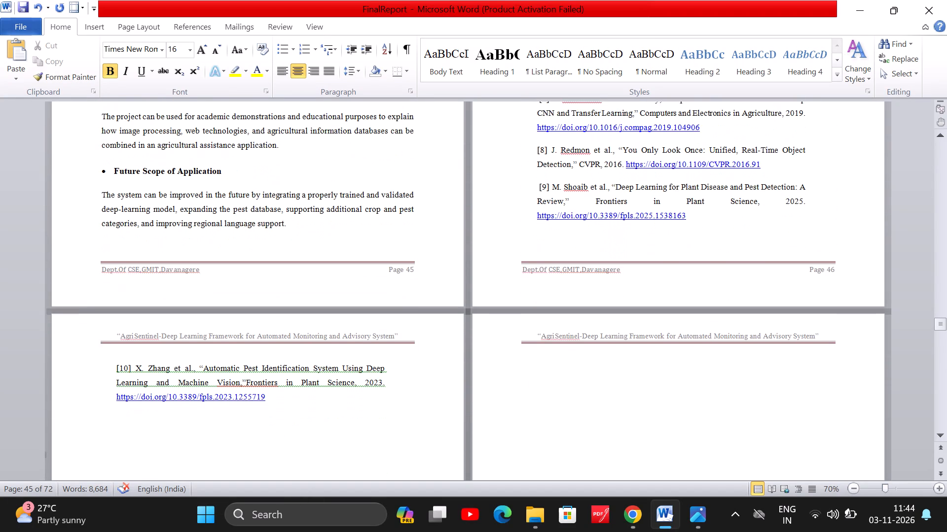
scroll(290, 465, "down", 1)
scroll(241, 350, "down", 1)
scroll(241, 350, "up", 1)
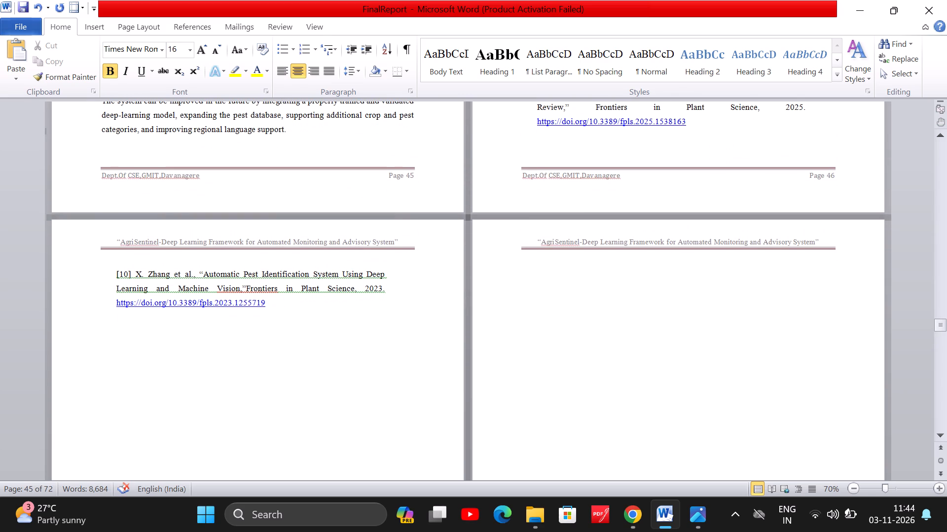
scroll(282, 329, "down", 2)
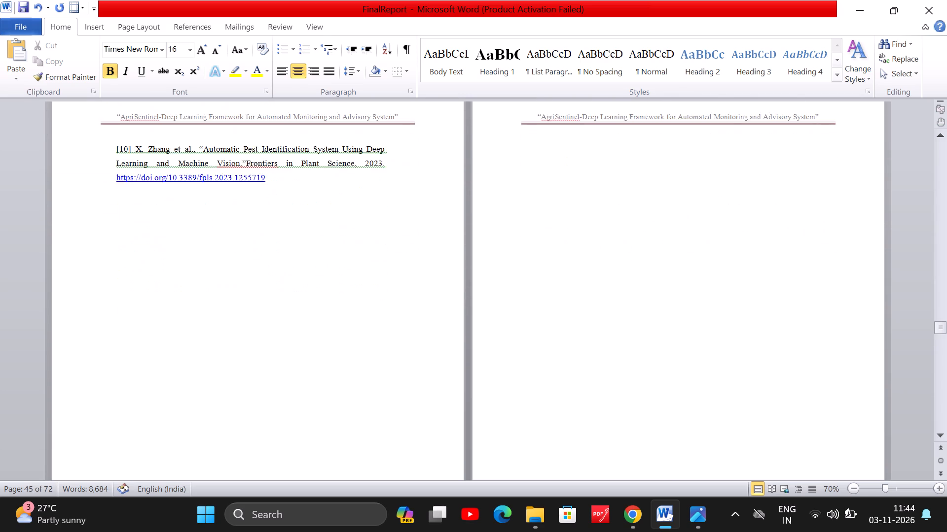
scroll(282, 329, "down", 3)
scroll(282, 329, "up", 6)
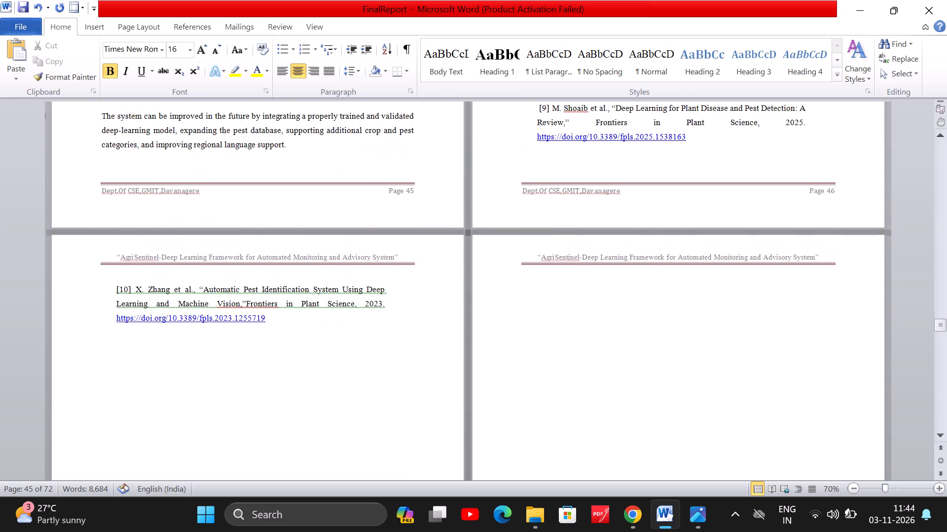
scroll(282, 329, "up", 7)
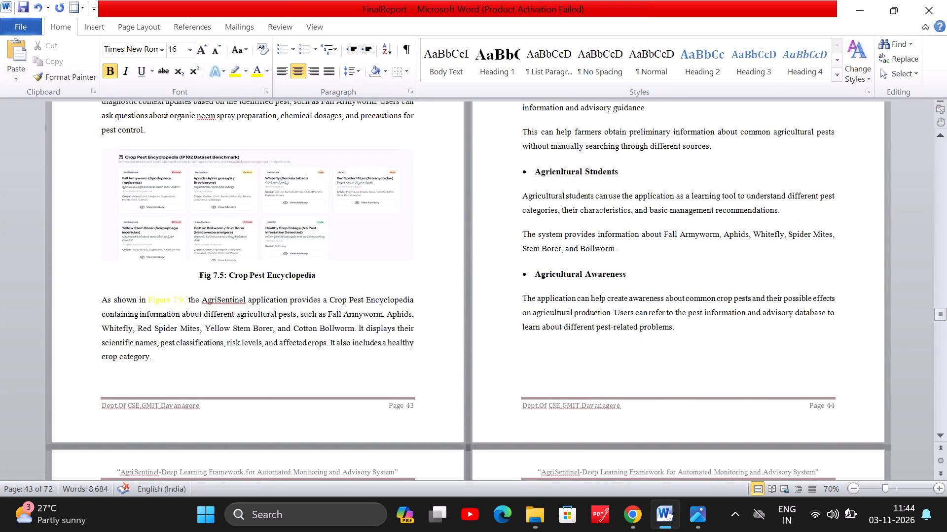
scroll(298, 389, "down", 3)
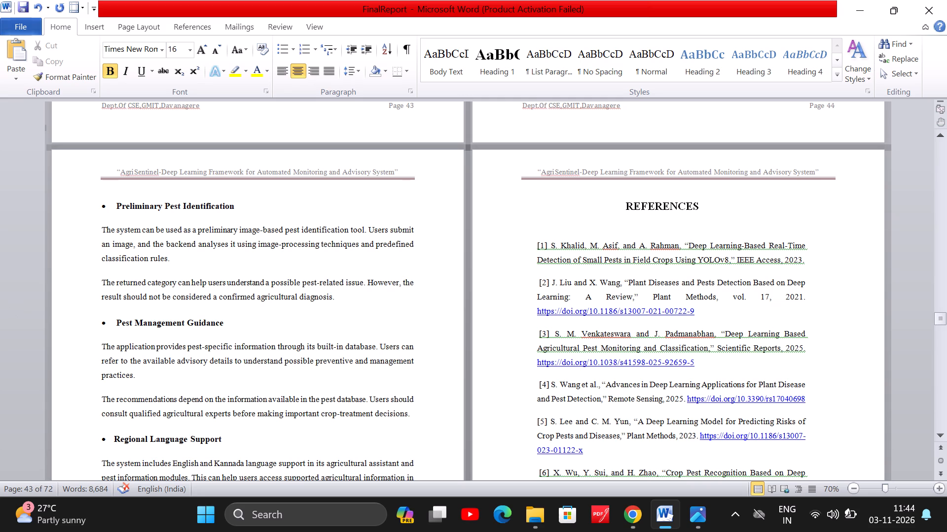
Look at the page margin presets for the document without choosing one.
left_click(155, 29)
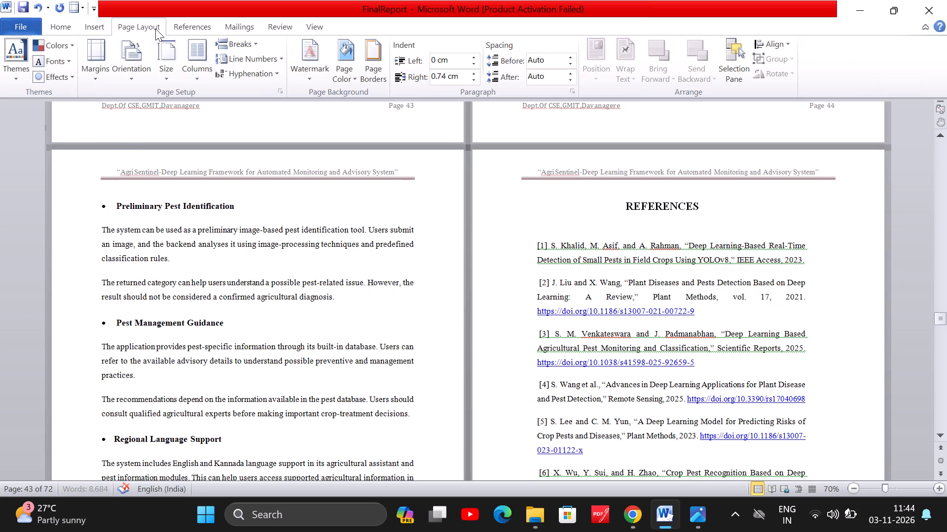
left_click(96, 77)
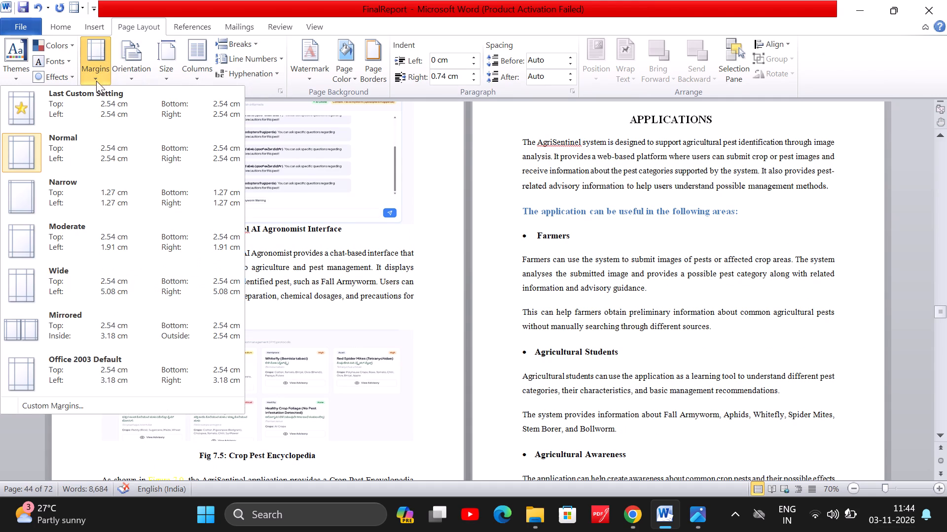
left_click(98, 78)
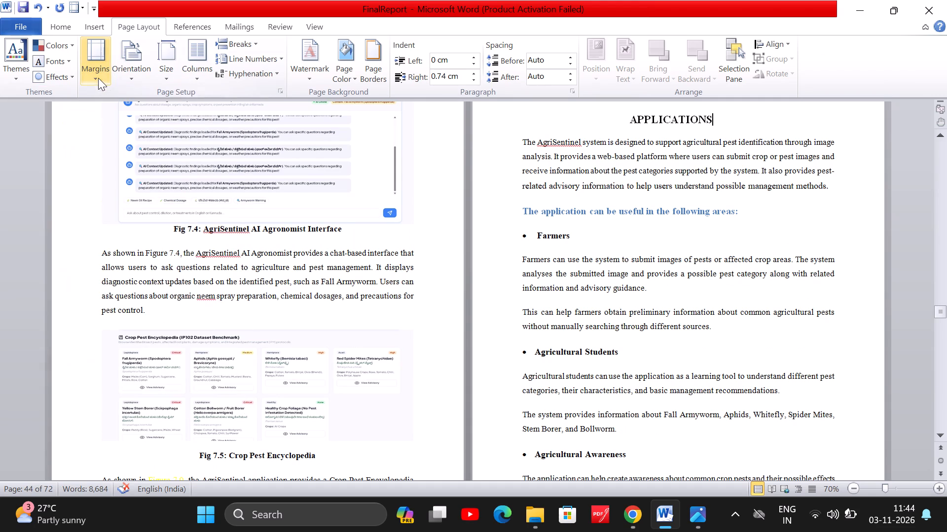
left_click(92, 163)
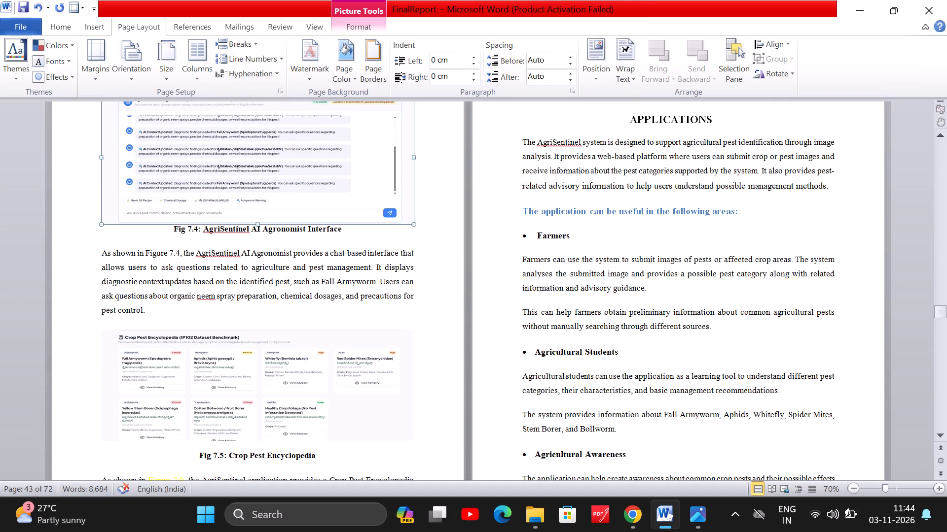
left_click(121, 268)
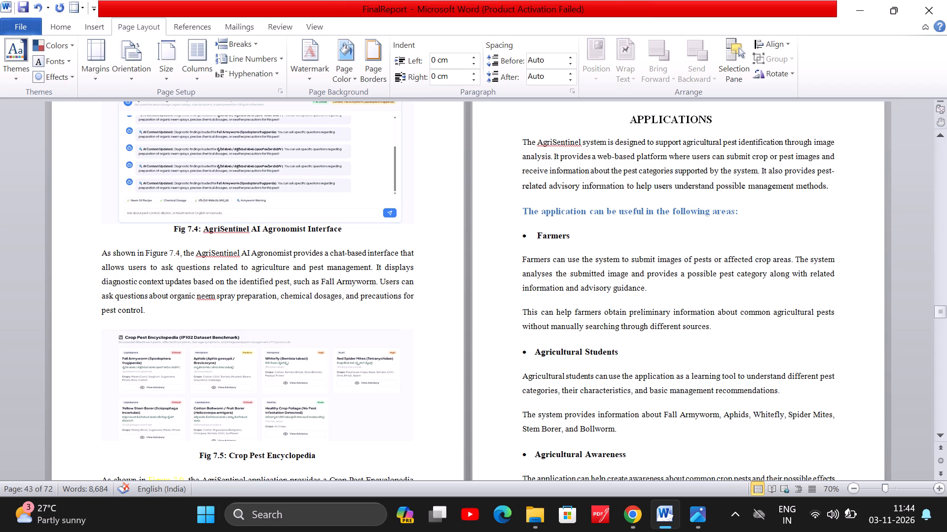
left_click(106, 244)
Review the page layout backwards from Chapter 8 to the start of Chapter 5, METHODOLOGY.
scroll(106, 244, "up", 5)
scroll(106, 244, "up", 20)
scroll(106, 244, "up", 20)
scroll(106, 244, "up", 1)
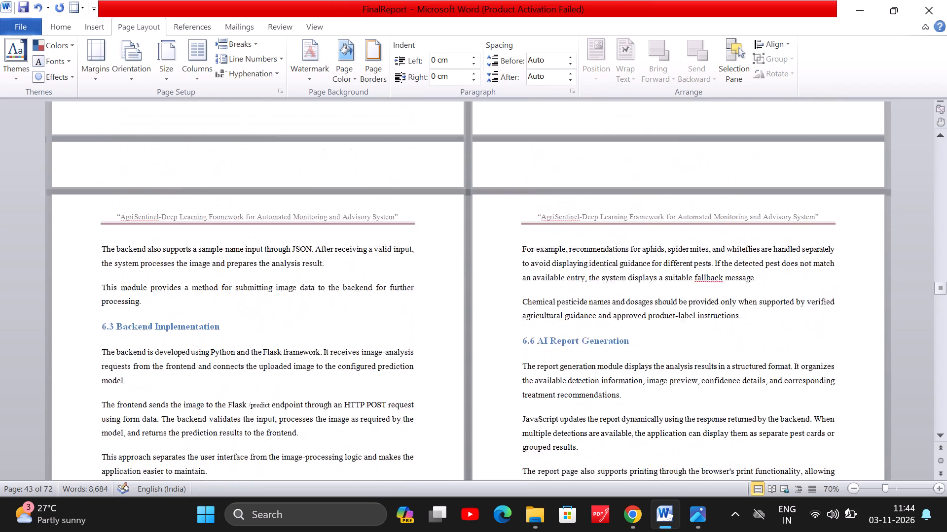
scroll(440, 212, "up", 9)
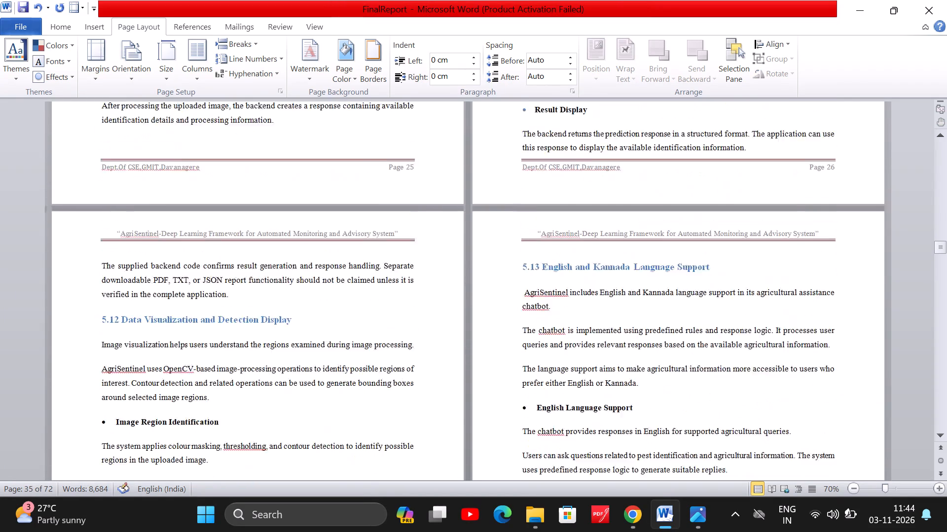
scroll(440, 212, "up", 7)
scroll(269, 243, "down", 1)
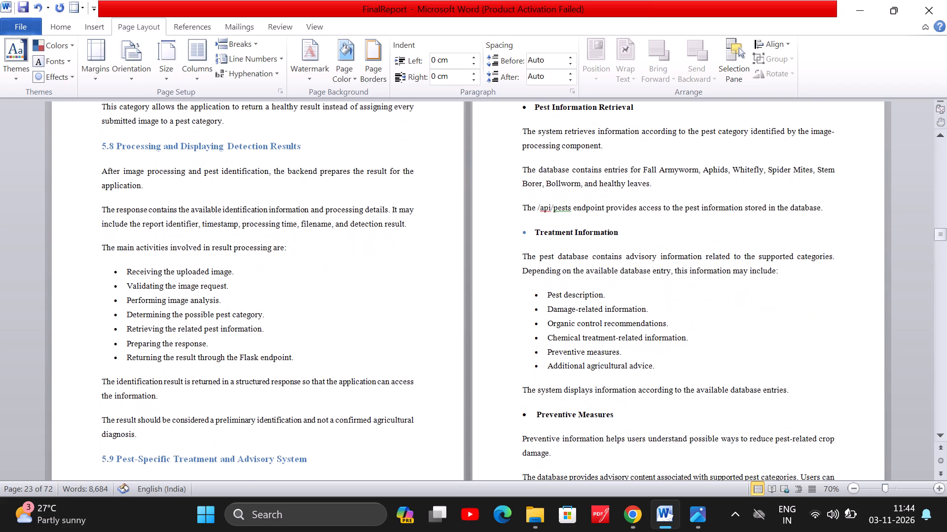
scroll(296, 153, "up", 7)
scroll(425, 73, "up", 2)
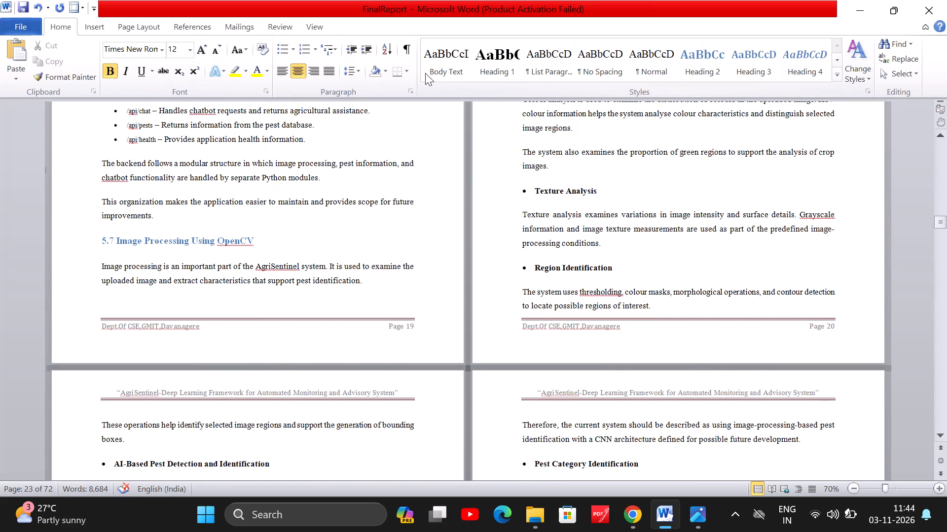
scroll(408, 221, "up", 4)
scroll(408, 221, "up", 17)
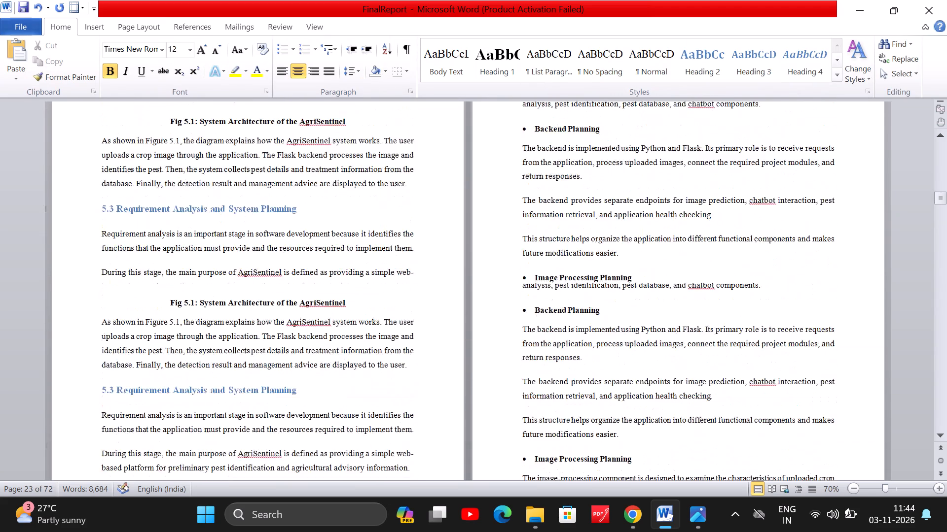
scroll(466, 339, "up", 6)
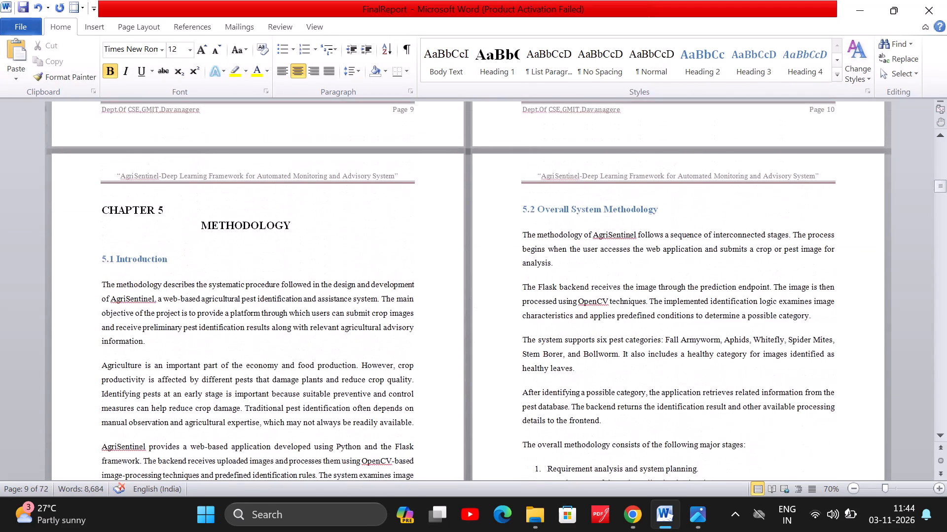
scroll(610, 389, "up", 2)
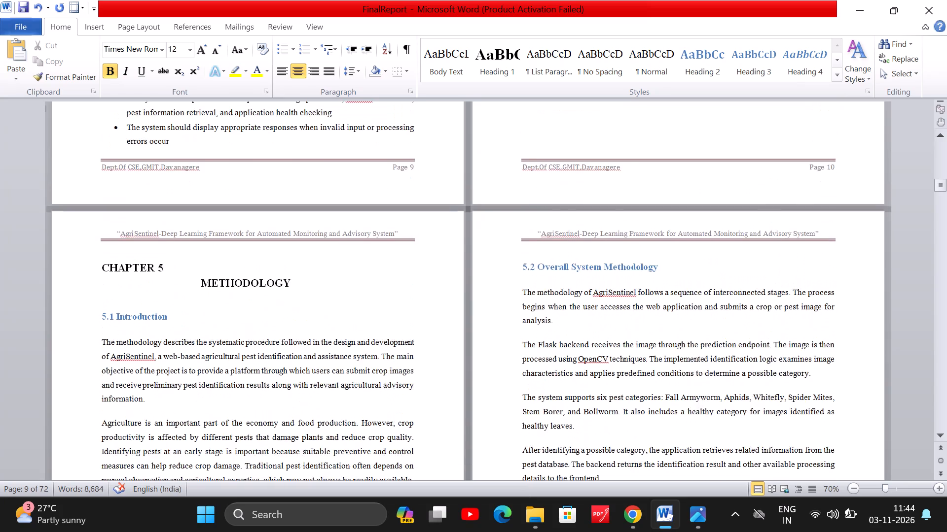
Examine the Chapter 4 software and hardware requirements and the literature survey page before them, pages 5 to 8.
scroll(610, 389, "up", 16)
left_click(613, 395)
scroll(631, 415, "up", 1)
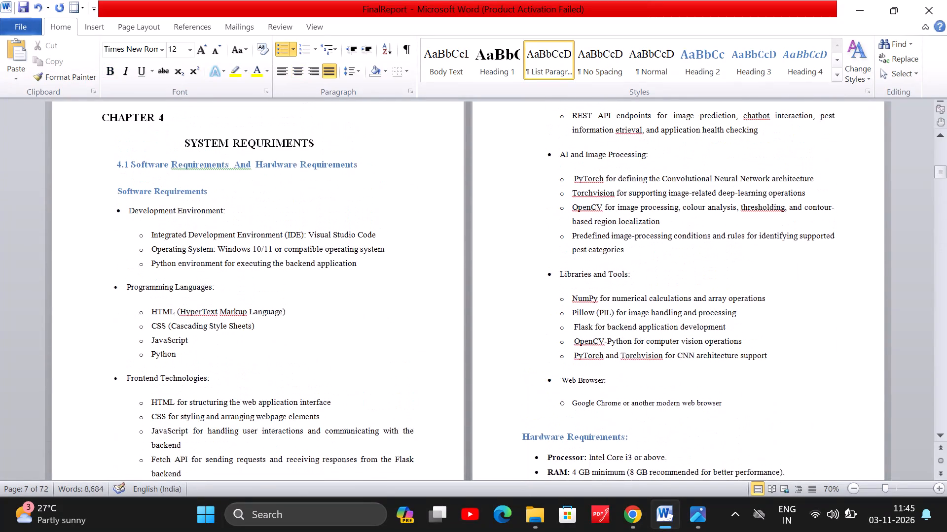
scroll(631, 415, "up", 7)
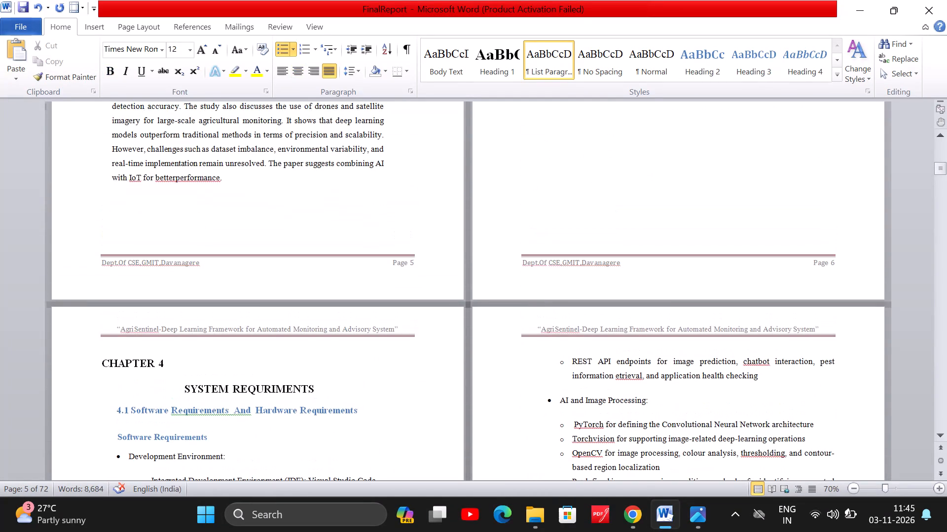
scroll(631, 415, "up", 2)
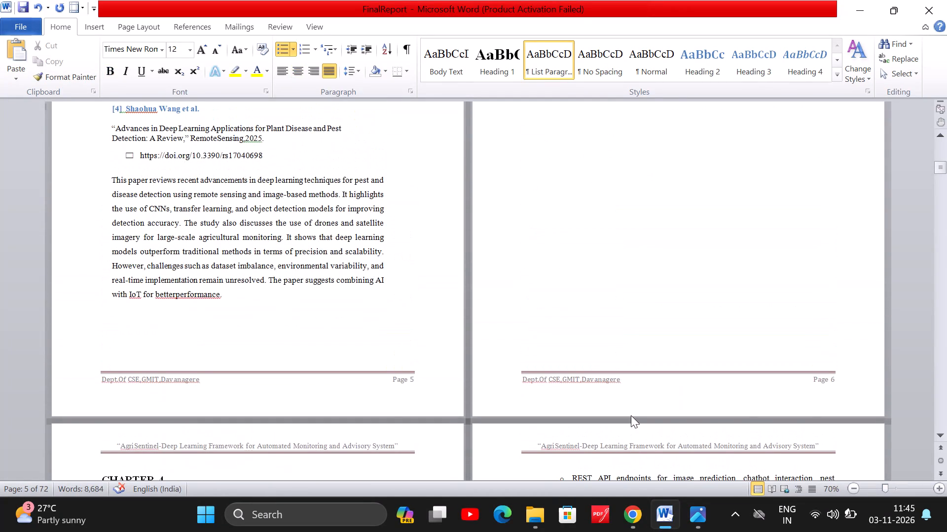
scroll(631, 415, "down", 5)
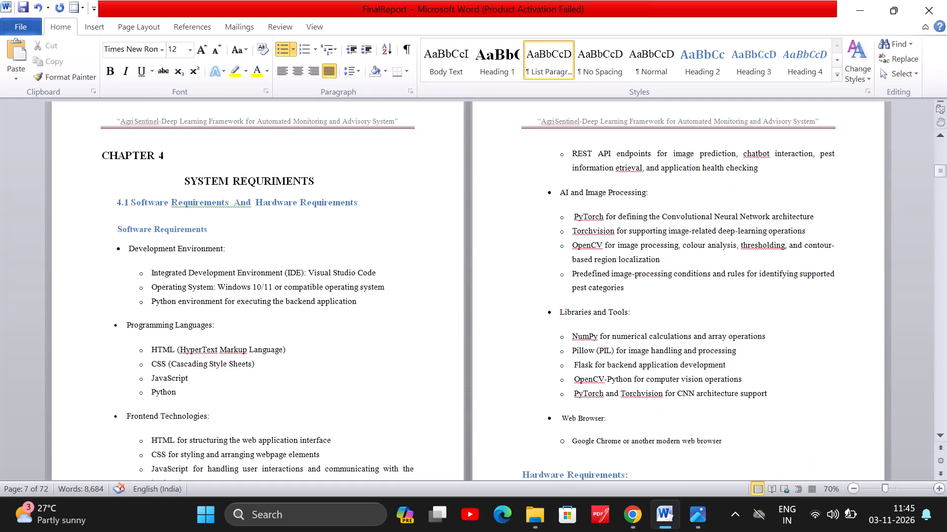
scroll(383, 326, "down", 2)
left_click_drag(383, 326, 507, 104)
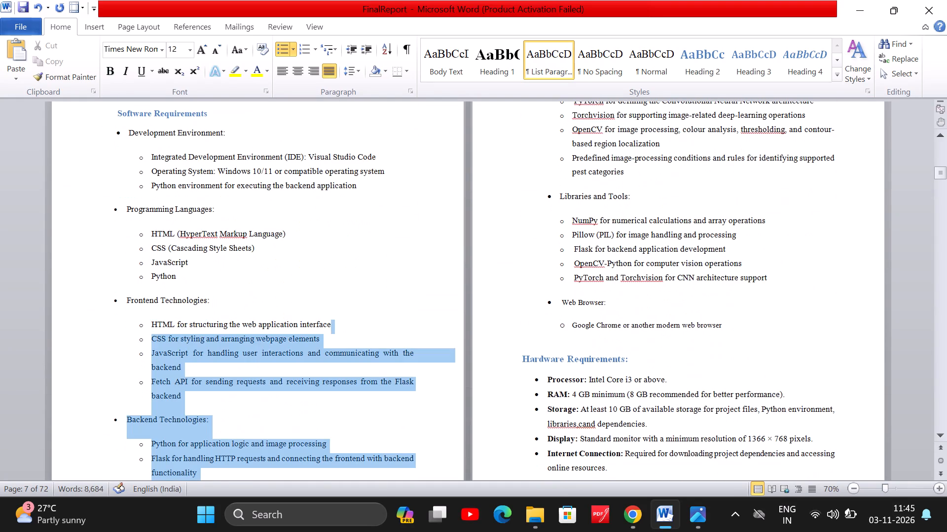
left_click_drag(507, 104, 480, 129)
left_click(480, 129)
Check the empty lower part of page 6 and the preceding literature survey and objectives pages back to Chapter 1.
scroll(480, 129, "up", 2)
scroll(501, 215, "up", 1)
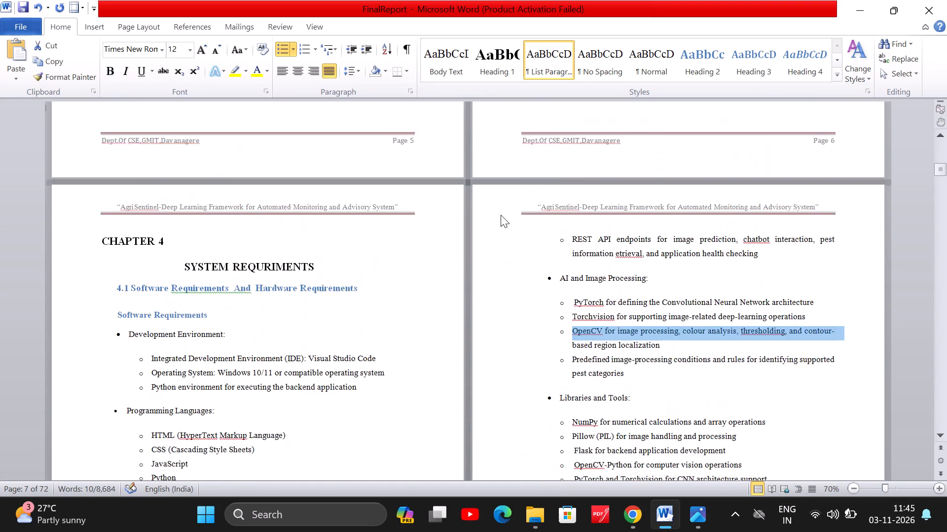
scroll(501, 215, "up", 2)
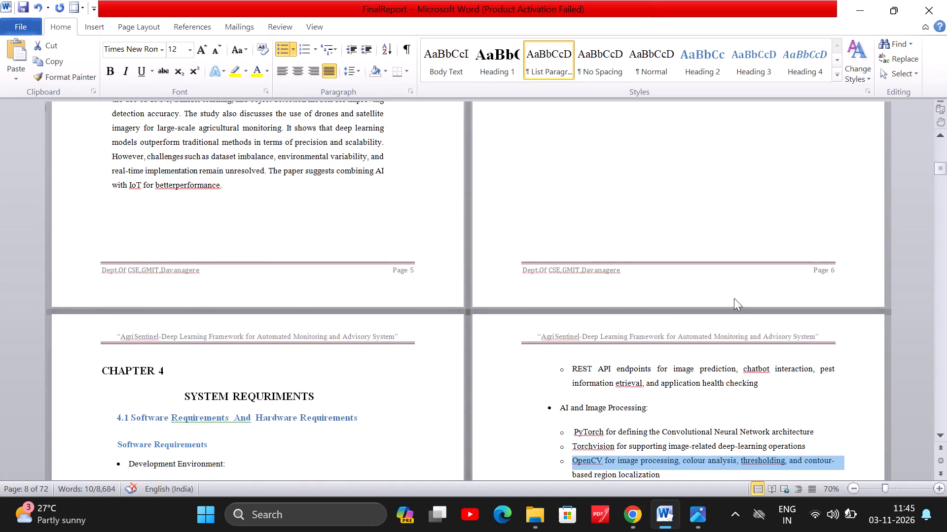
scroll(640, 235, "up", 1)
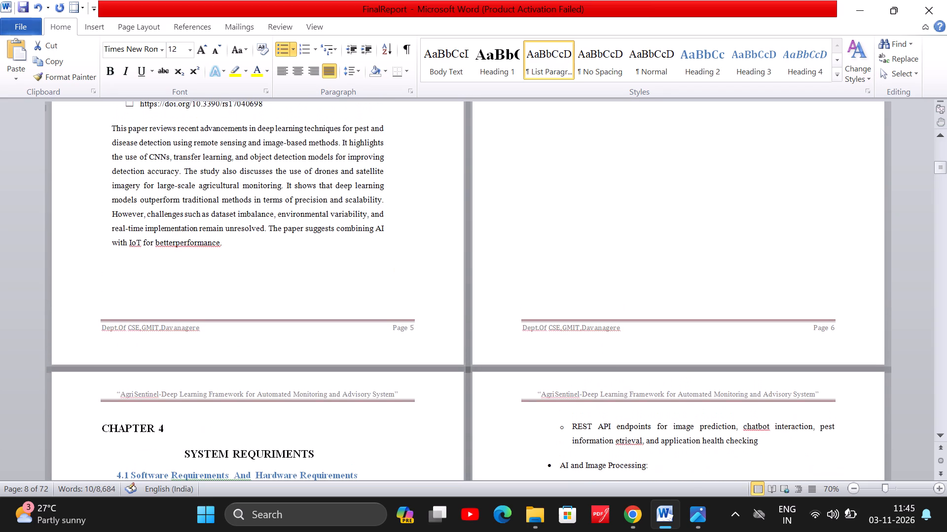
left_click(627, 235)
left_click_drag(627, 235, 736, 345)
left_click(694, 226)
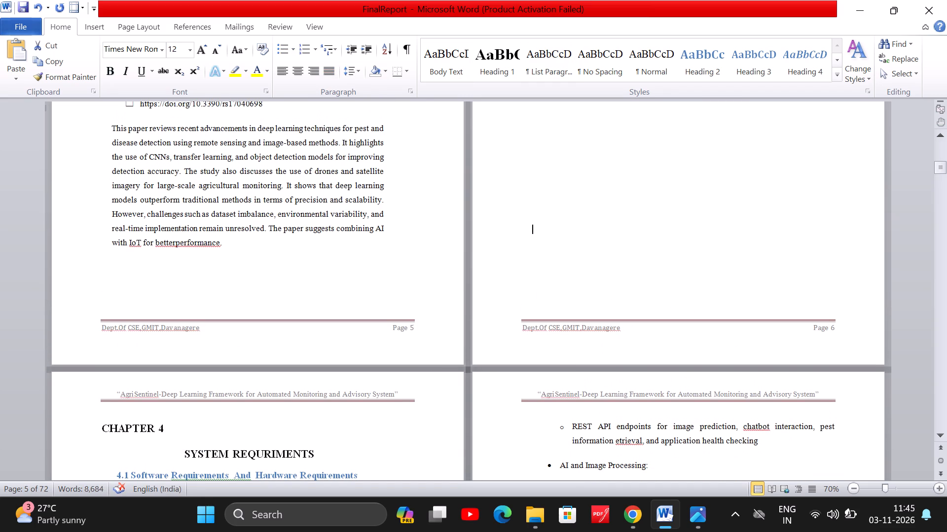
scroll(694, 226, "right", 1)
scroll(694, 226, "up", 1)
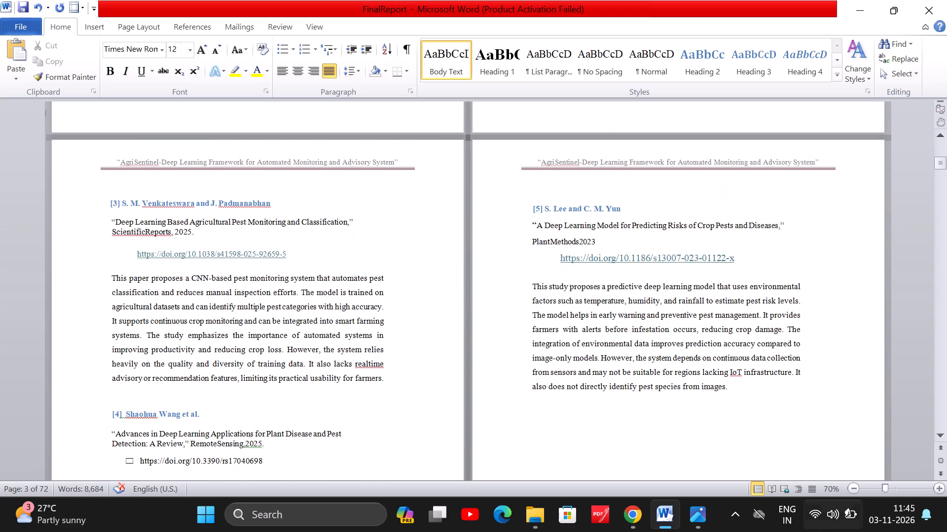
scroll(754, 423, "up", 1)
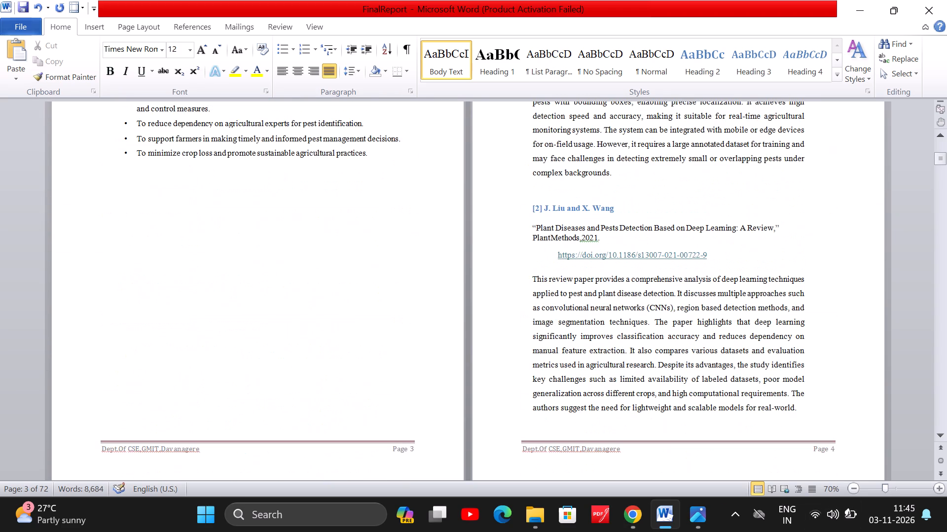
left_click_drag(943, 152, 943, 141)
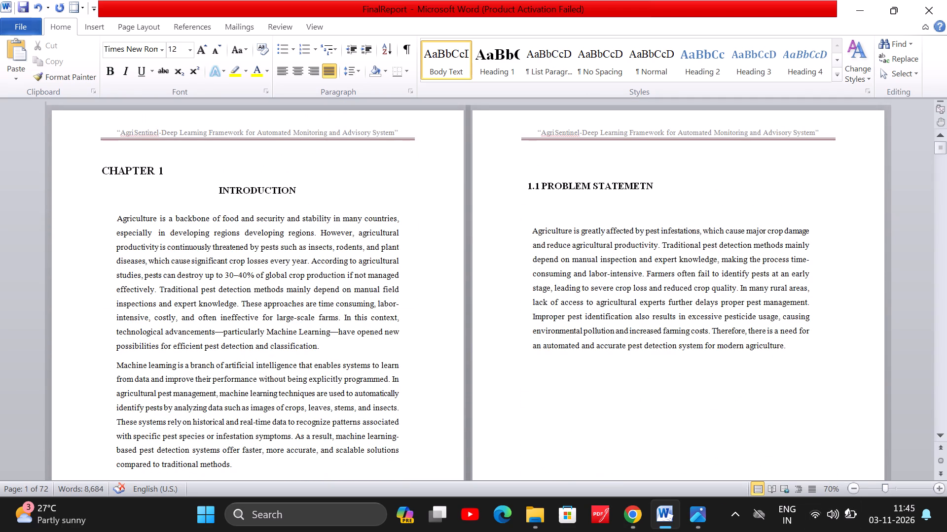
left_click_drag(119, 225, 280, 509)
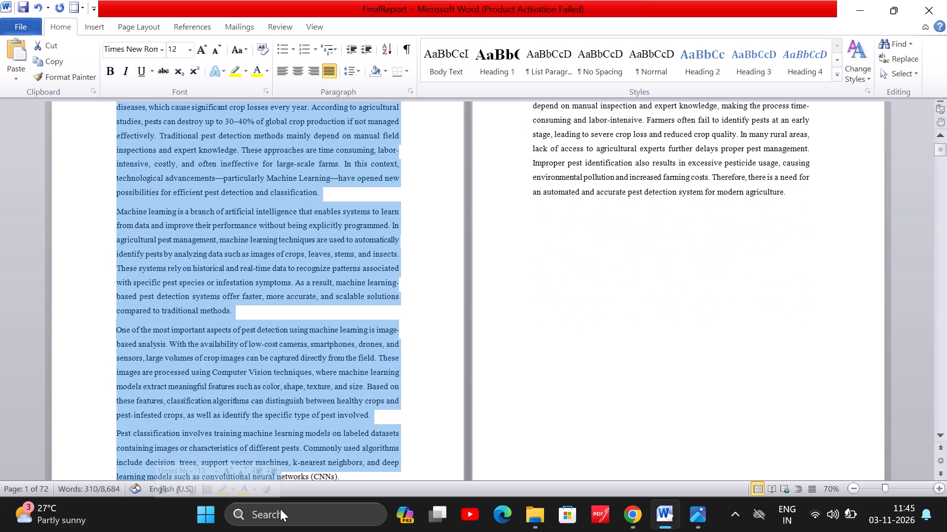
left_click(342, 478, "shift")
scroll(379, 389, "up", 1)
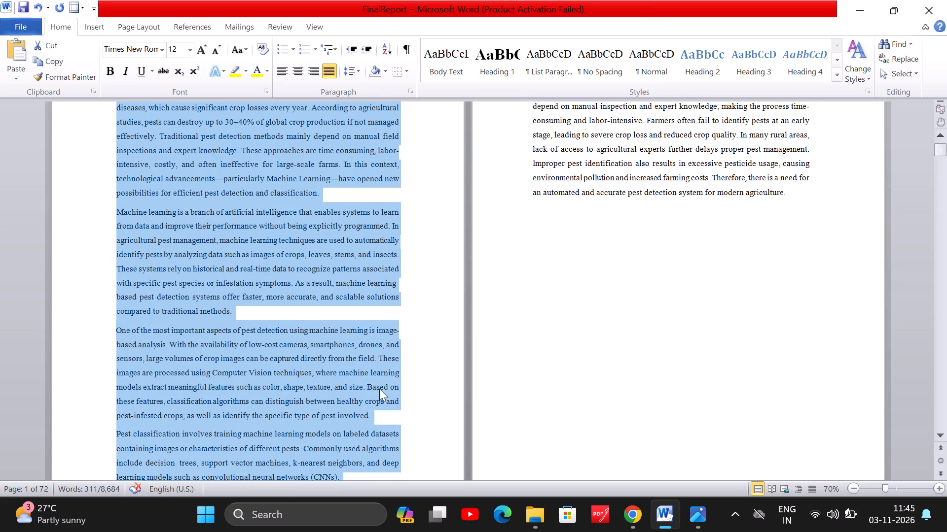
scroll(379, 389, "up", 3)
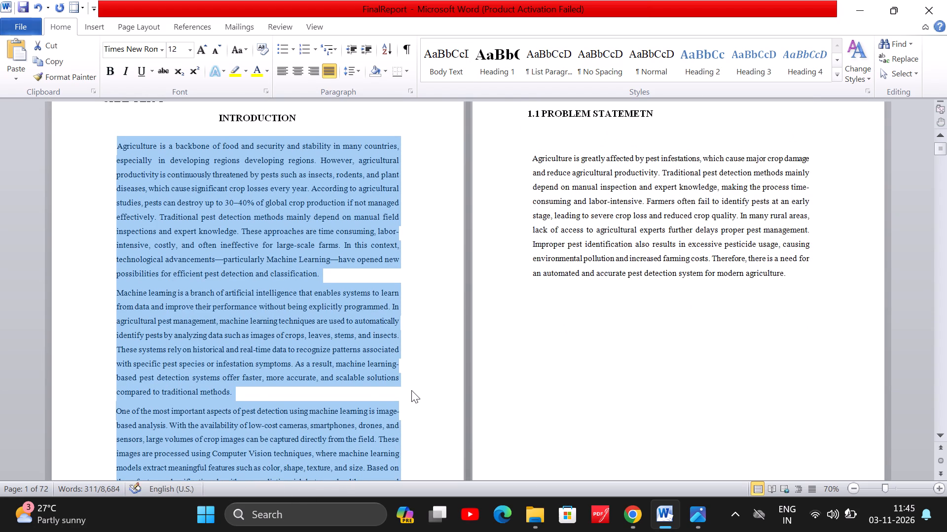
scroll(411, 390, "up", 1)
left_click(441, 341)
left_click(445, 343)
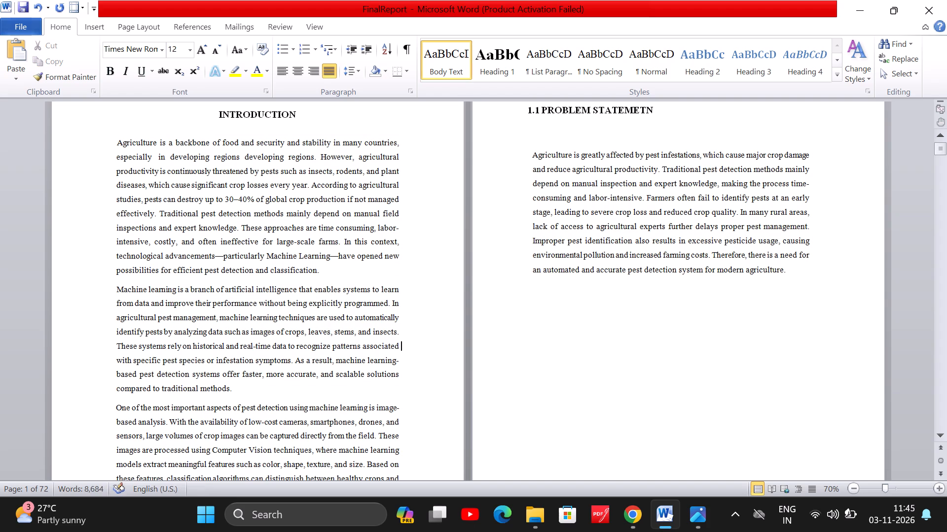
Place the cursor in the first Introduction paragraph and show the ruler for checking its indents.
left_click(340, 141)
left_click(288, 31)
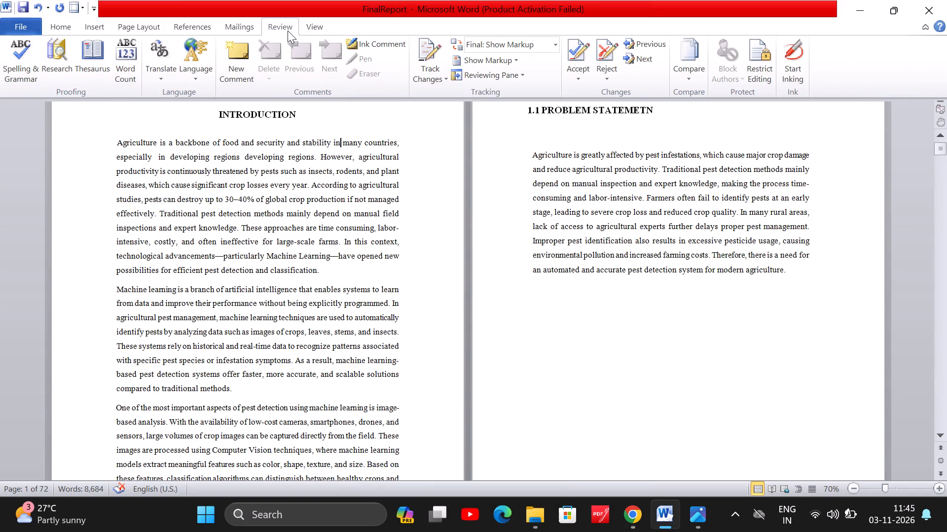
left_click(314, 25)
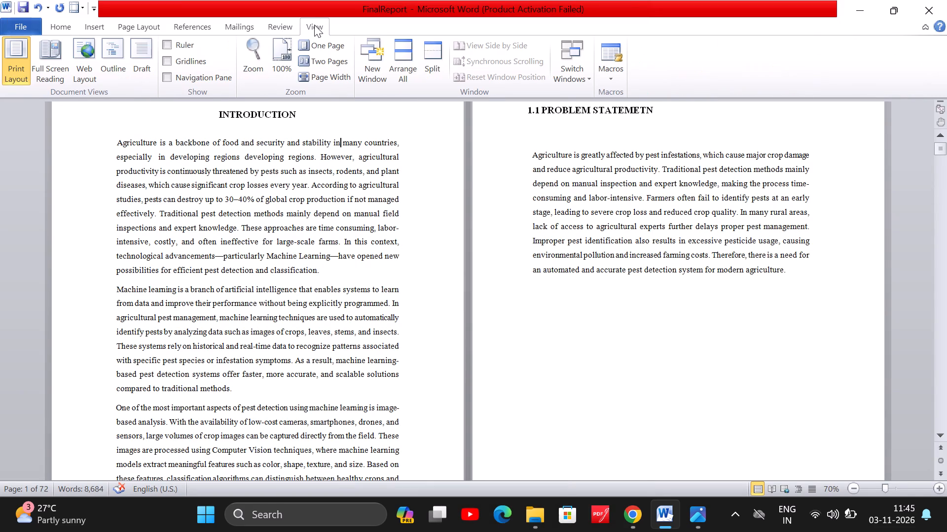
left_click(171, 46)
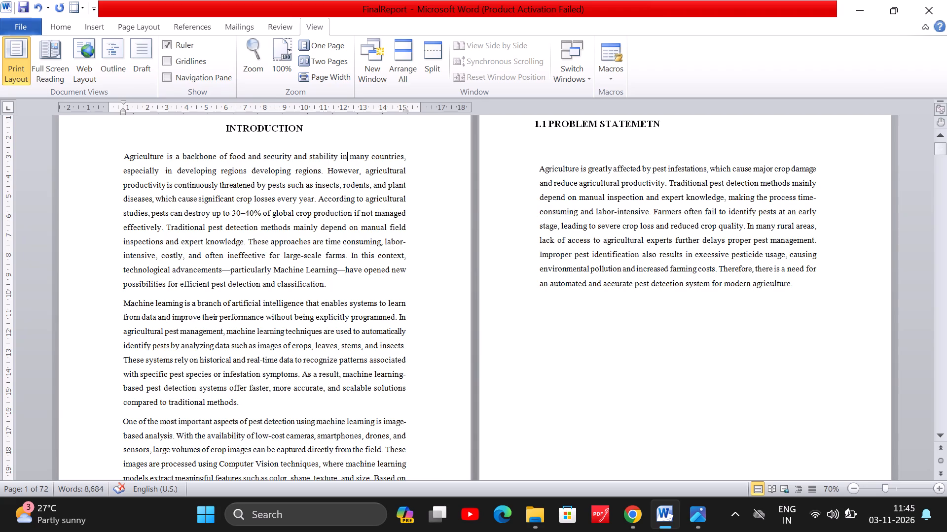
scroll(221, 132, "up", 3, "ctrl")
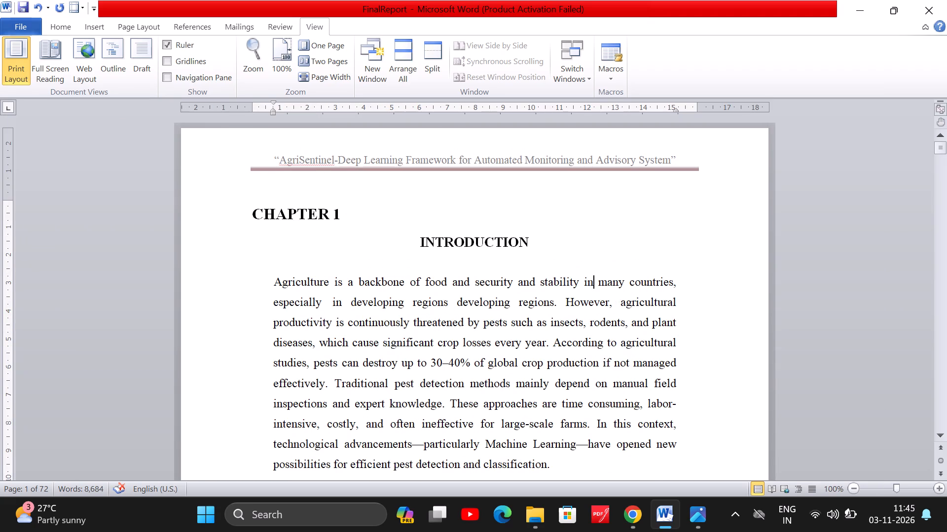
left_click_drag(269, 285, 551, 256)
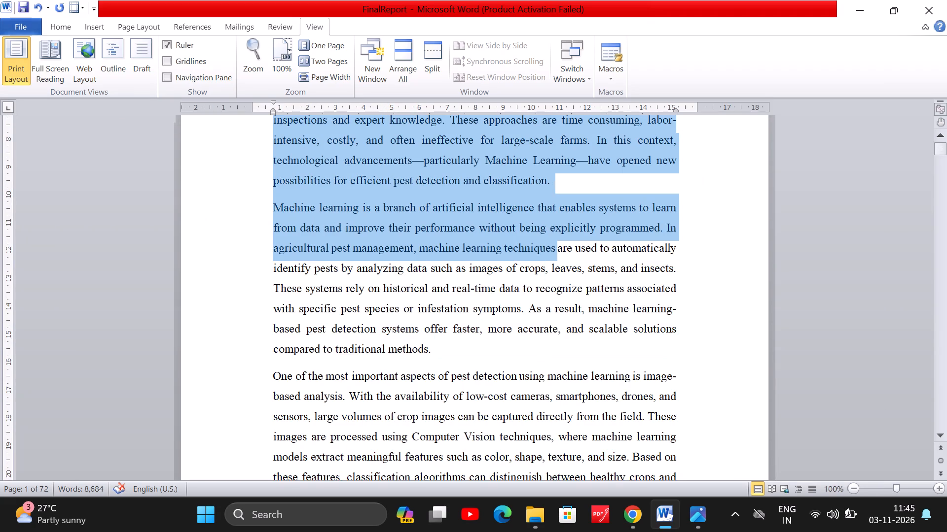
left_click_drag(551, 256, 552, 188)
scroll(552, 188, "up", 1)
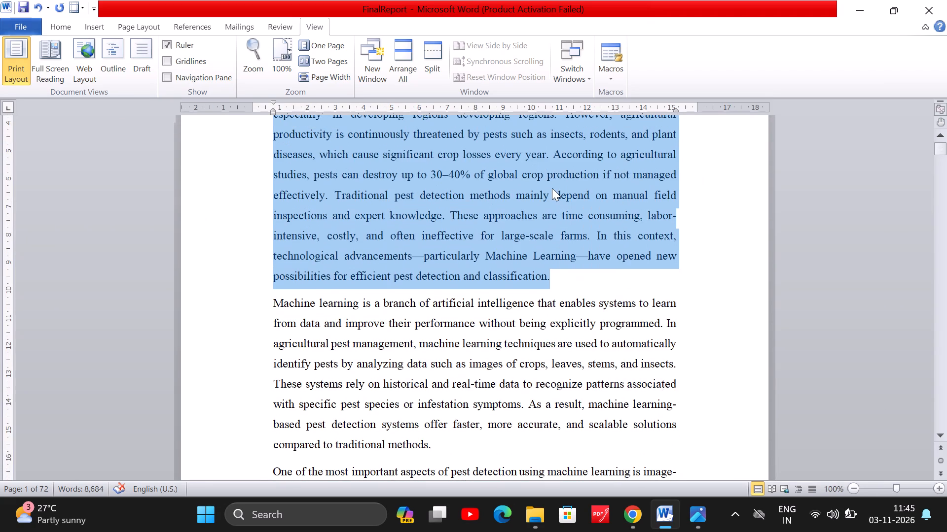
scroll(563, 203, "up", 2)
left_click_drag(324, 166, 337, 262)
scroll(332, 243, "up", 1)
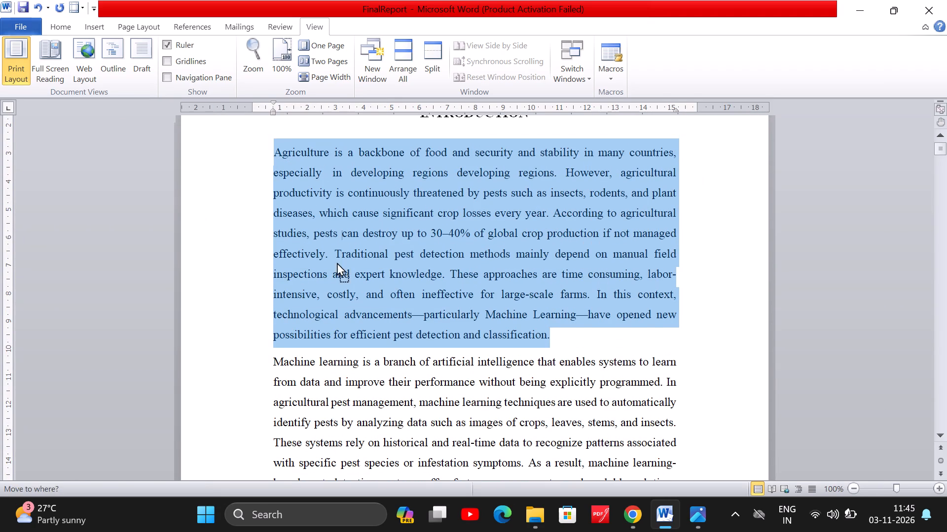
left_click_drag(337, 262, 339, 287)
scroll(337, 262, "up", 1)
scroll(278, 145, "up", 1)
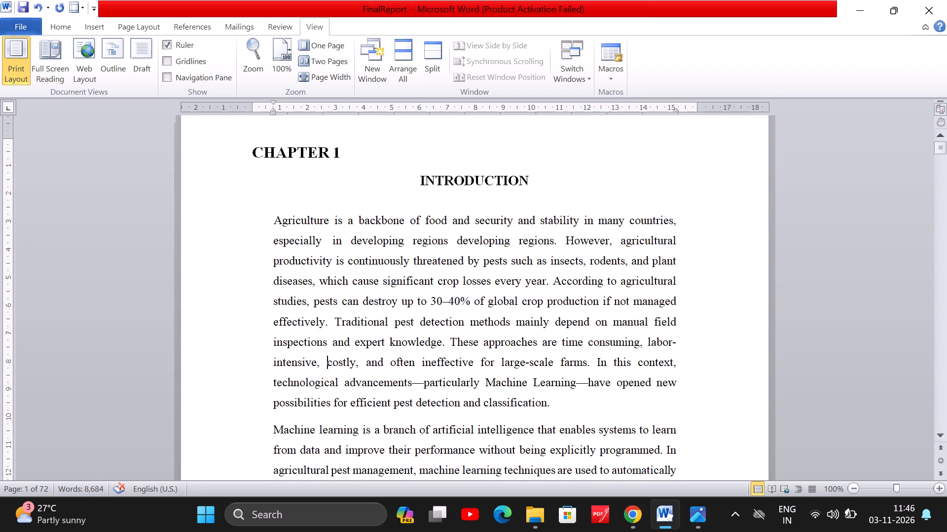
Widen the first Introduction paragraph to the page margins, moving its left indent to 0 and its right indent out to the right margin.
left_click_drag(553, 405, 372, 298)
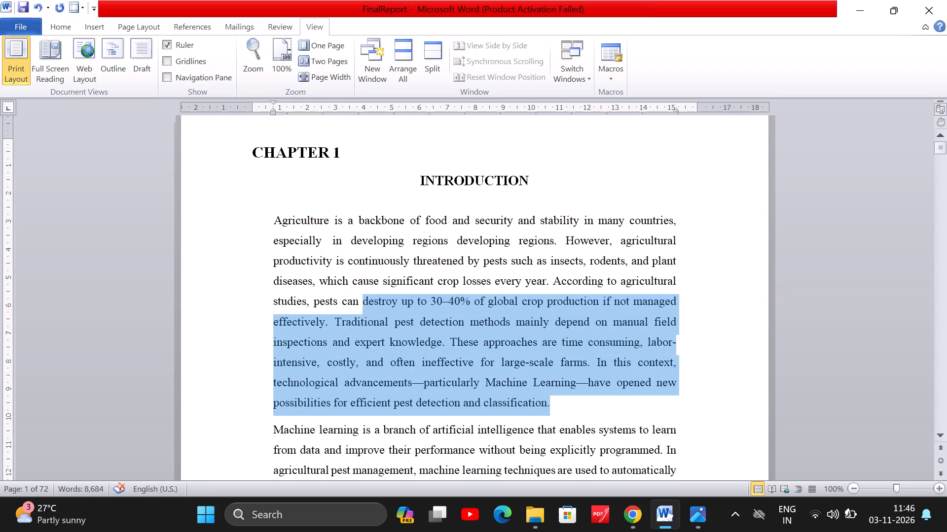
left_click_drag(372, 298, 268, 221)
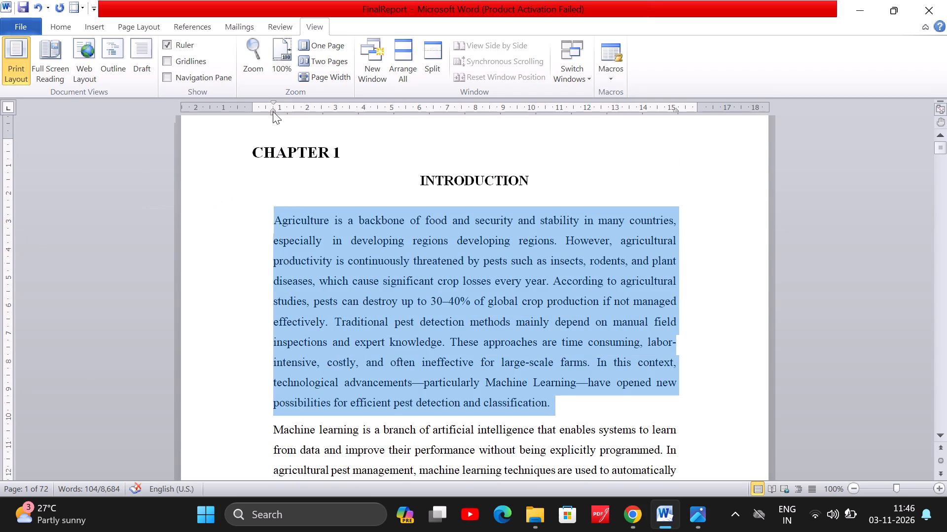
scroll(332, 155, "up", 1)
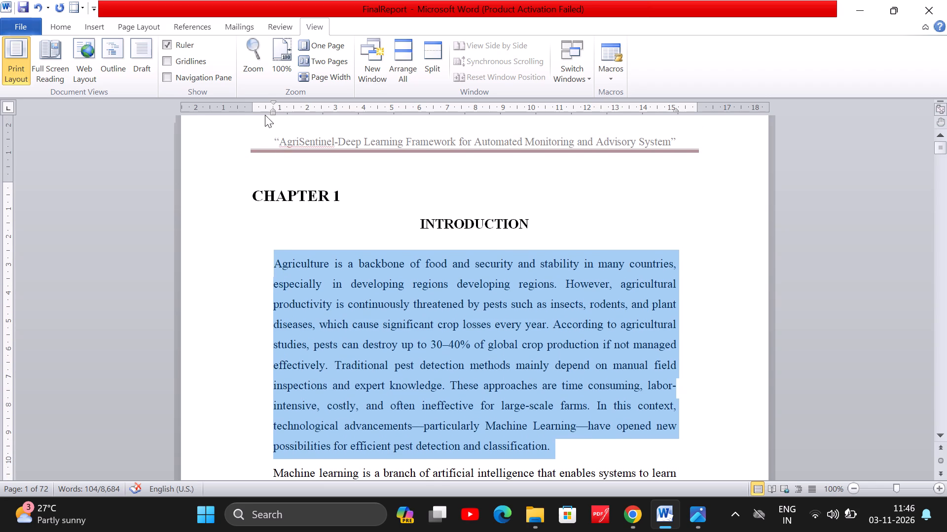
left_click_drag(274, 110, 260, 110)
left_click_drag(260, 110, 256, 111)
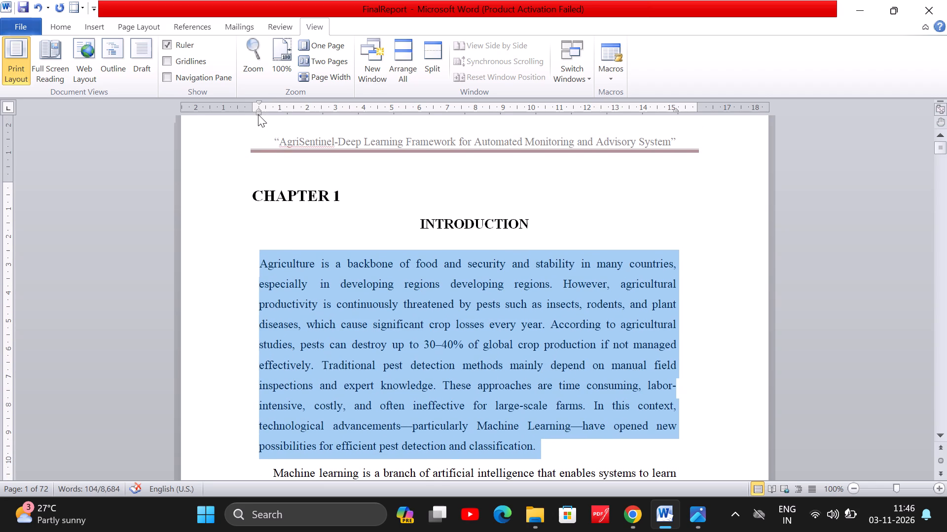
left_click_drag(258, 111, 252, 111)
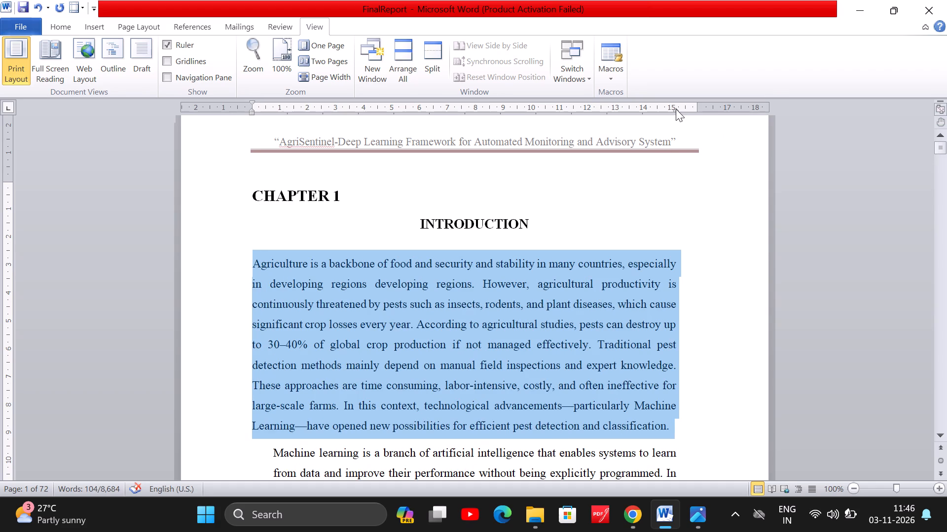
left_click_drag(676, 110, 695, 112)
left_click_drag(695, 112, 699, 112)
left_click(658, 190)
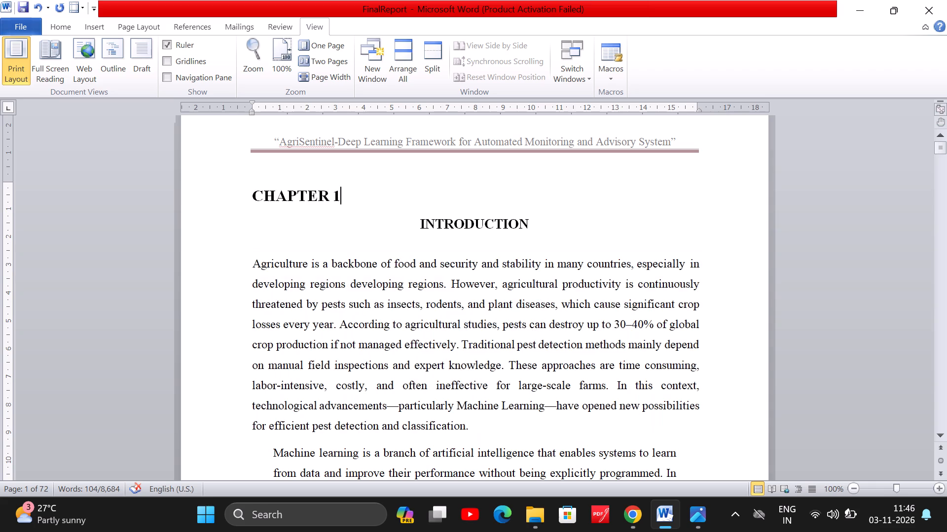
left_click(631, 216)
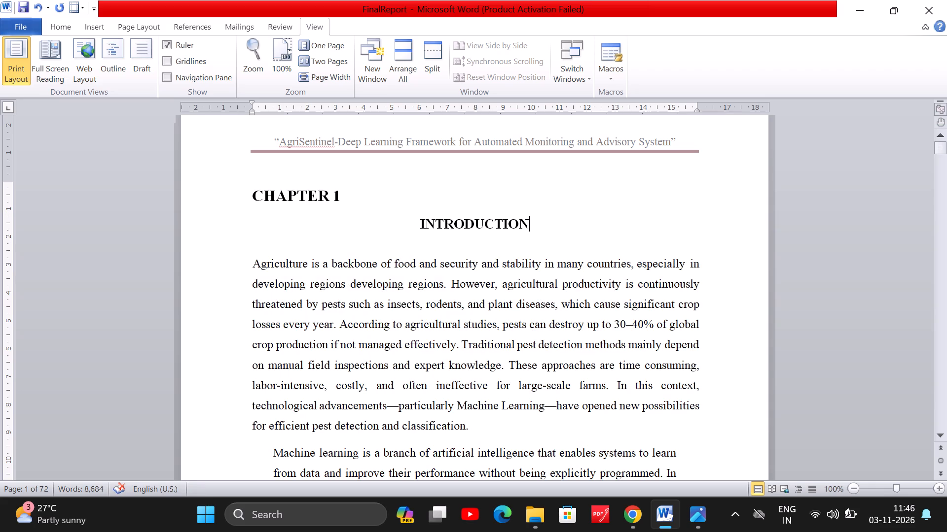
Save the report with the realigned first Introduction paragraph.
key("ctrl+s")
scroll(615, 321, "down", 3)
double_click(615, 321)
left_click(622, 304)
left_click(634, 278)
left_click(649, 245)
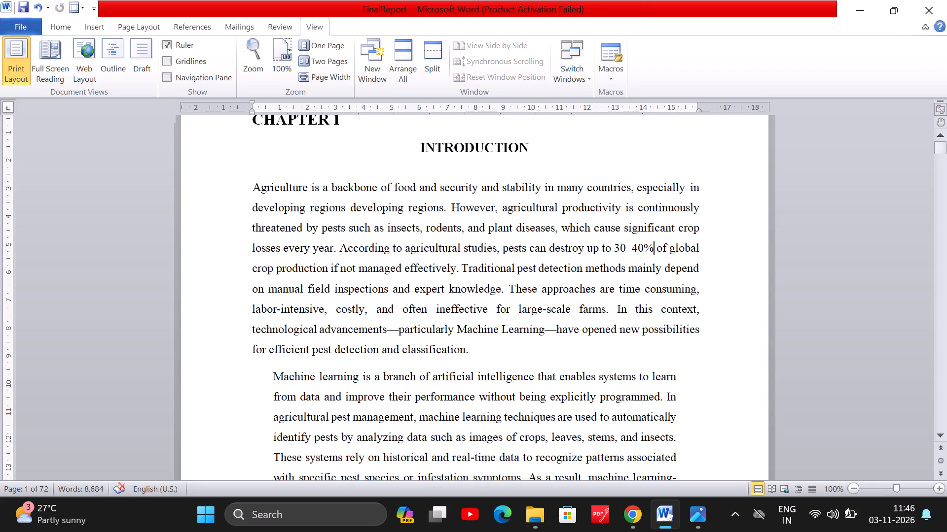
key("ctrl+s")
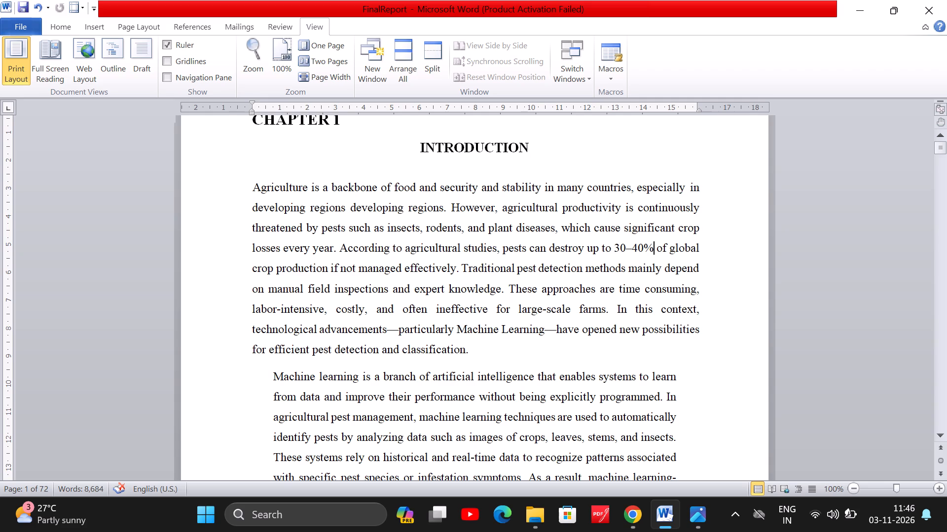
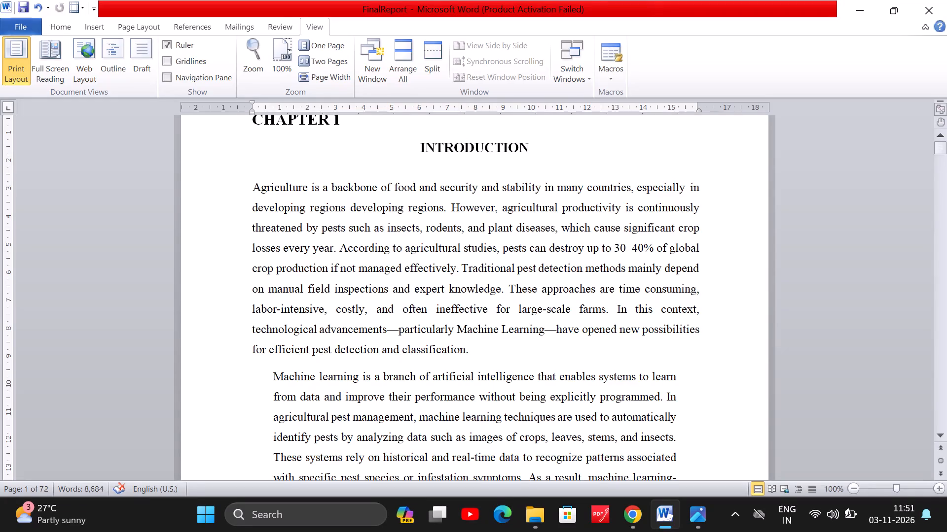
Widen the remaining three Introduction paragraphs to the page margins, moving their left indent to 0 and their right indent out to the right margin.
scroll(319, 373, "up", 1)
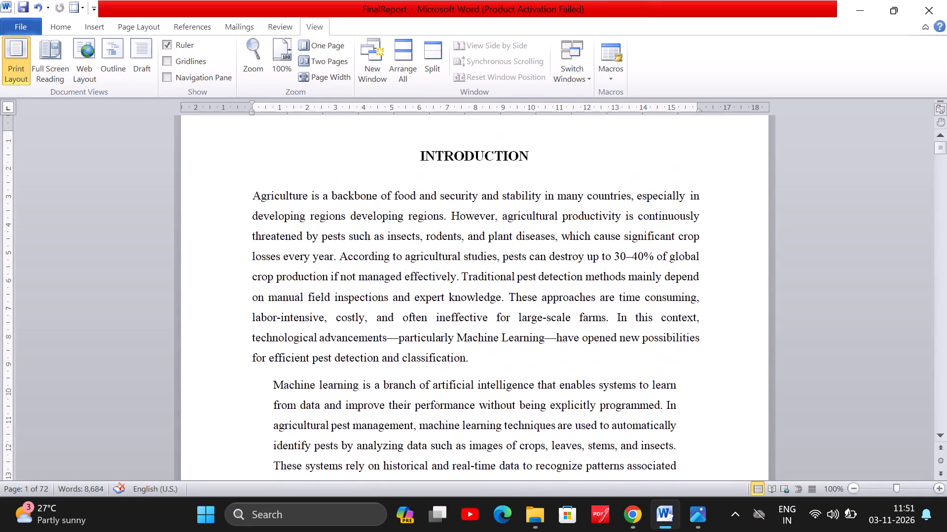
scroll(319, 373, "up", 1)
scroll(319, 373, "down", 1)
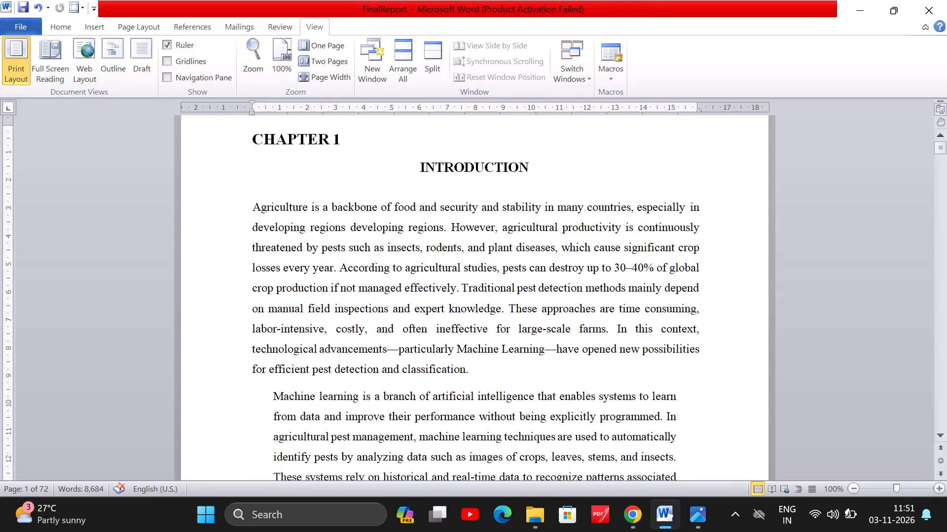
left_click_drag(271, 395, 438, 423)
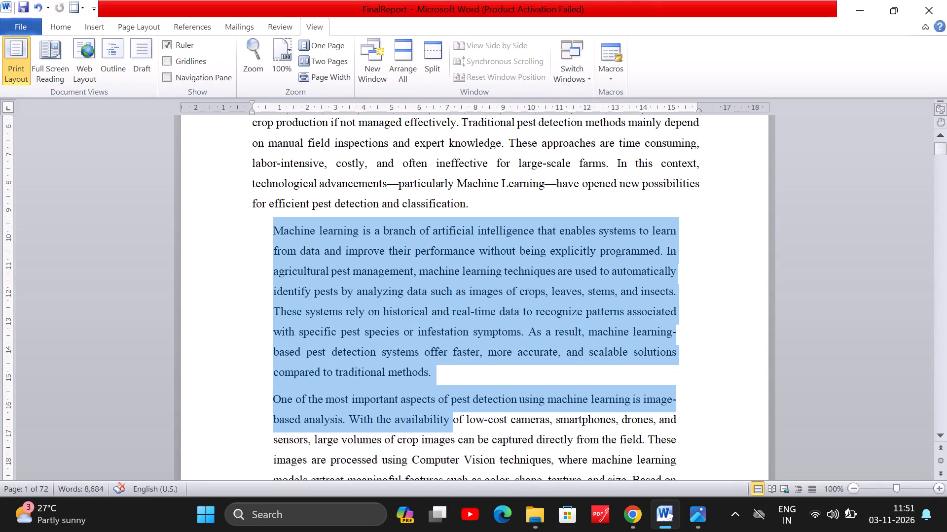
left_click_drag(438, 423, 541, 445)
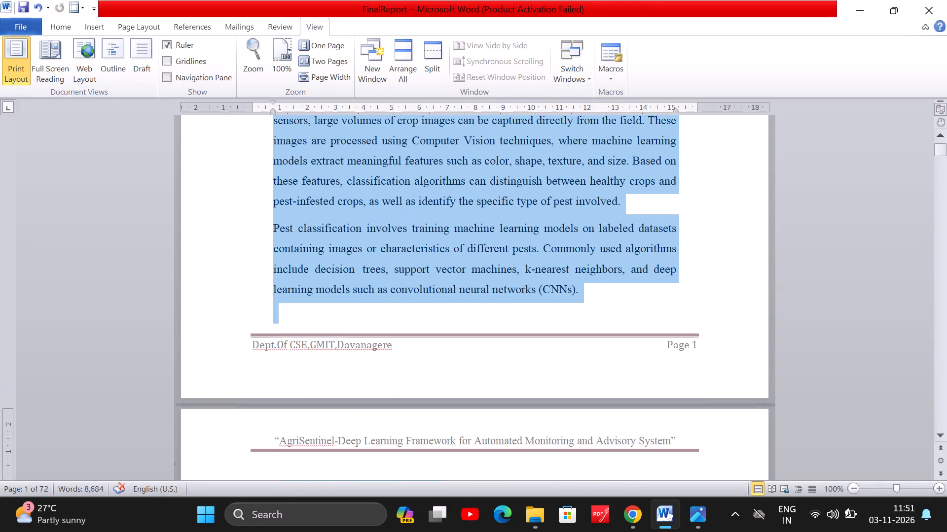
left_click_drag(541, 445, 595, 295)
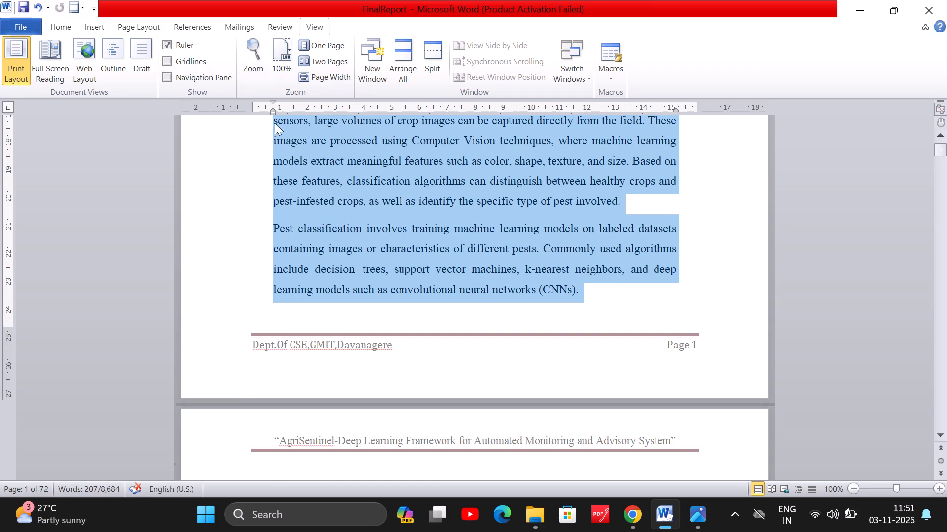
left_click_drag(271, 104, 252, 105)
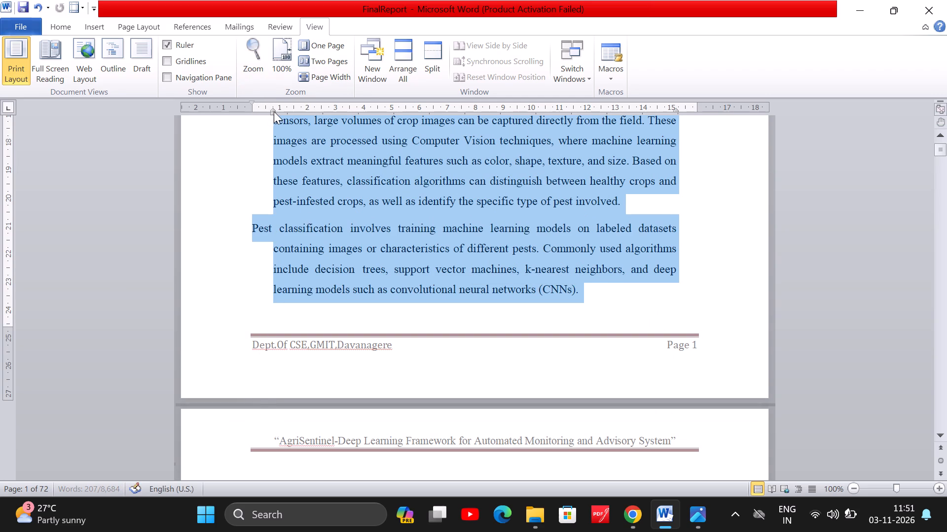
left_click_drag(273, 112, 252, 108)
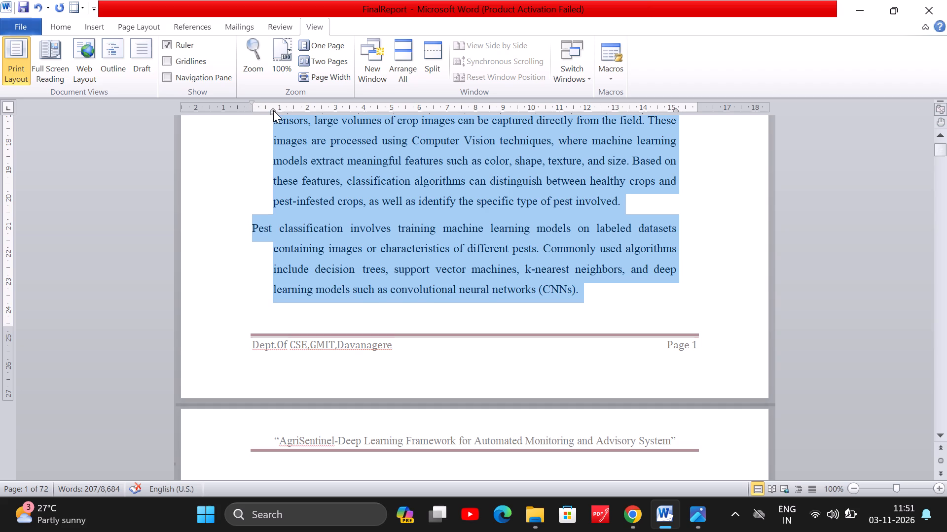
left_click(273, 110)
left_click_drag(273, 110, 256, 108)
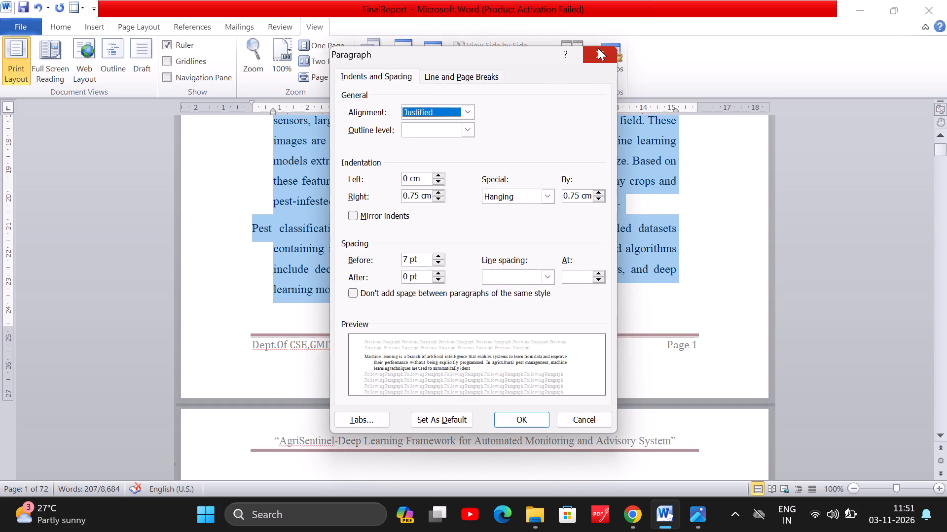
left_click(598, 48)
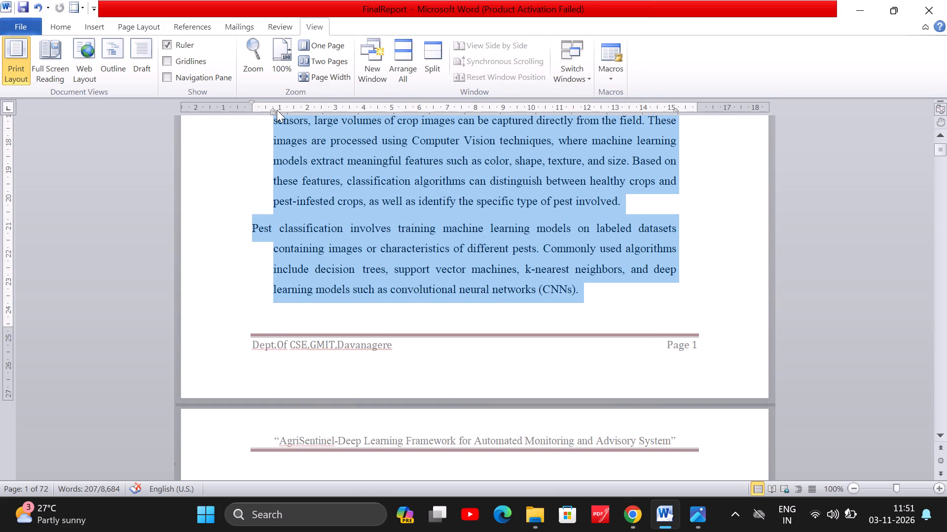
left_click_drag(275, 110, 253, 110)
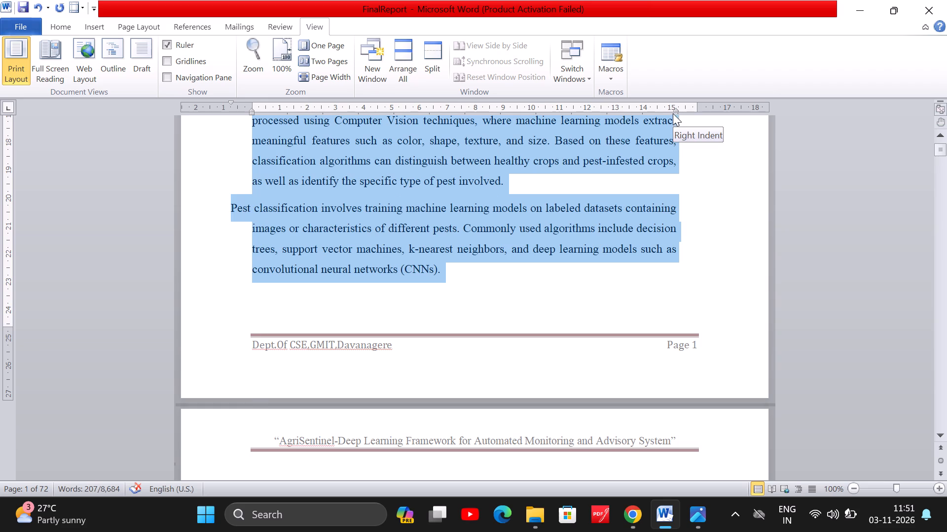
left_click_drag(675, 109, 698, 109)
left_click_drag(698, 109, 698, 109)
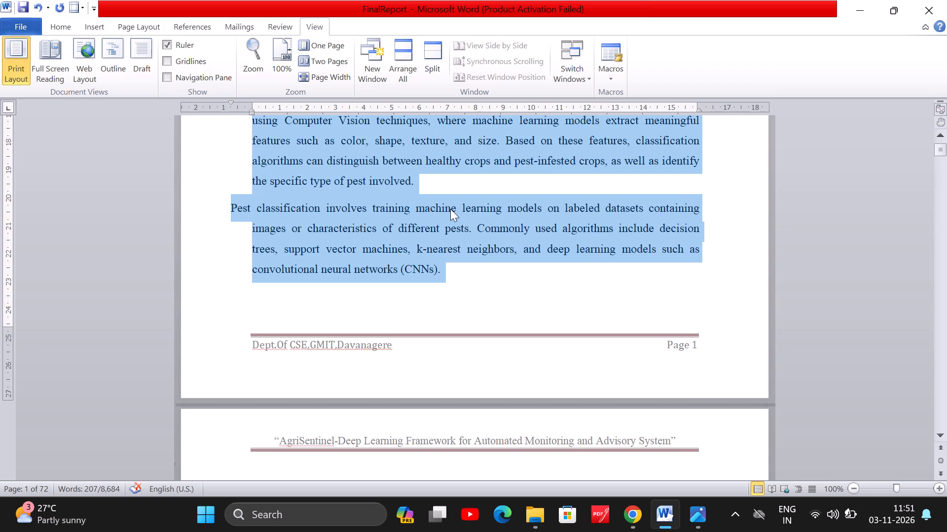
left_click(450, 209)
Line up the first line of the "Machine learning is a branch" paragraph with the left margin by inserting seven leading spaces.
scroll(450, 209, "up", 2)
scroll(450, 209, "down", 3, "ctrl")
scroll(450, 209, "up", 5)
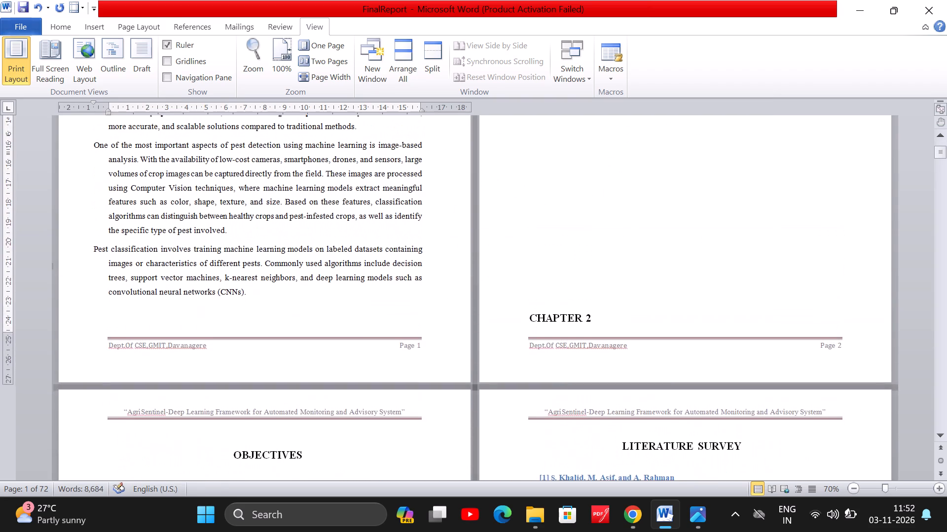
scroll(450, 209, "up", 1)
scroll(401, 248, "up", 2)
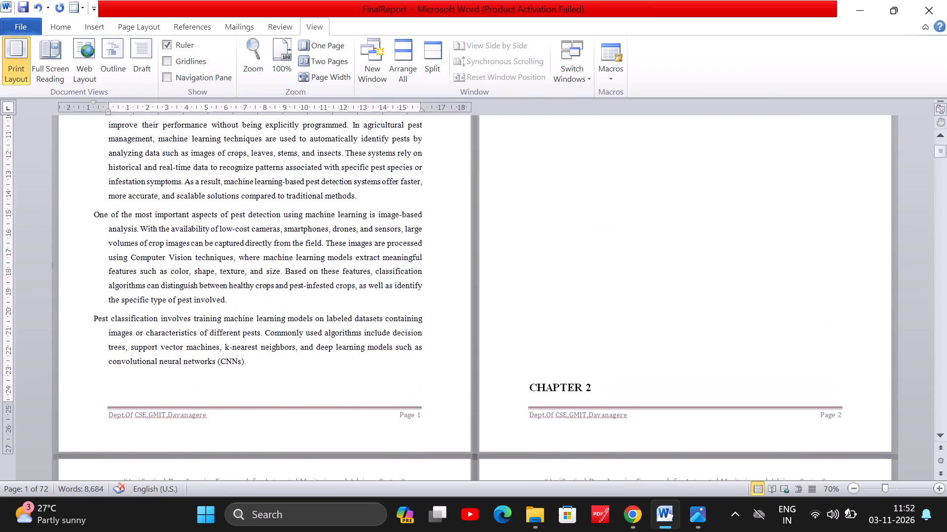
scroll(401, 248, "up", 2)
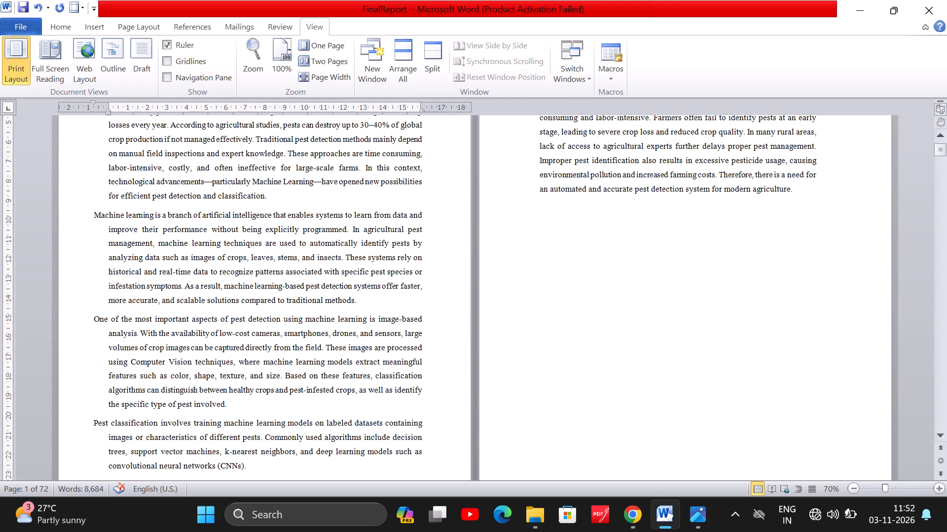
left_click(91, 218)
key("space")
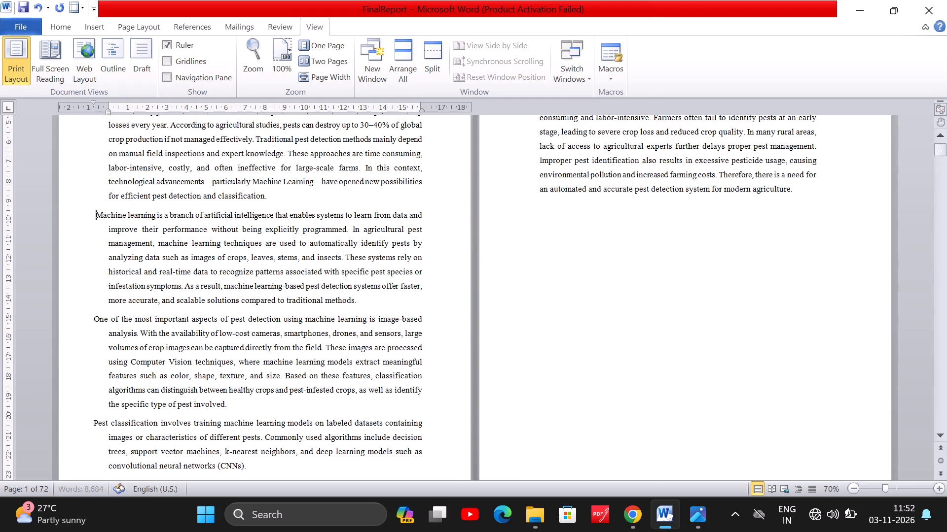
key("space")
key("space")
key("space")
key("space")
key("space")
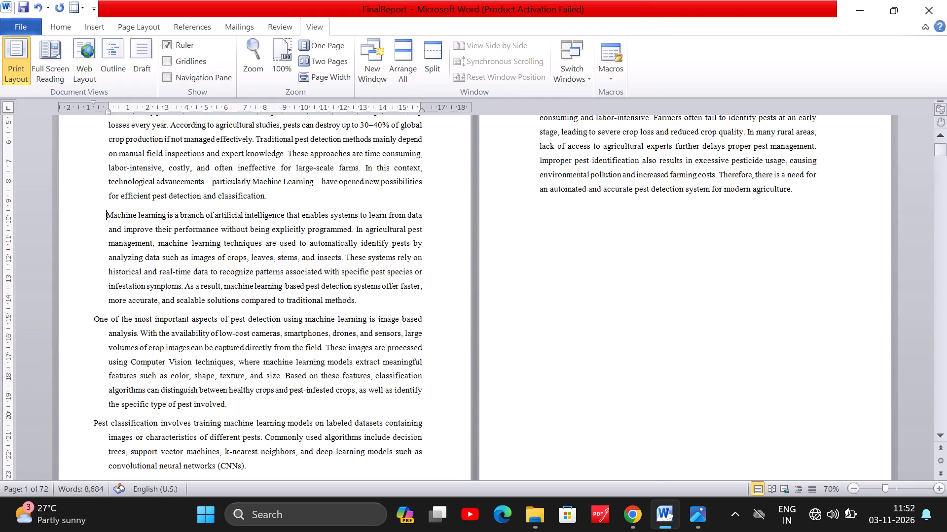
key("space")
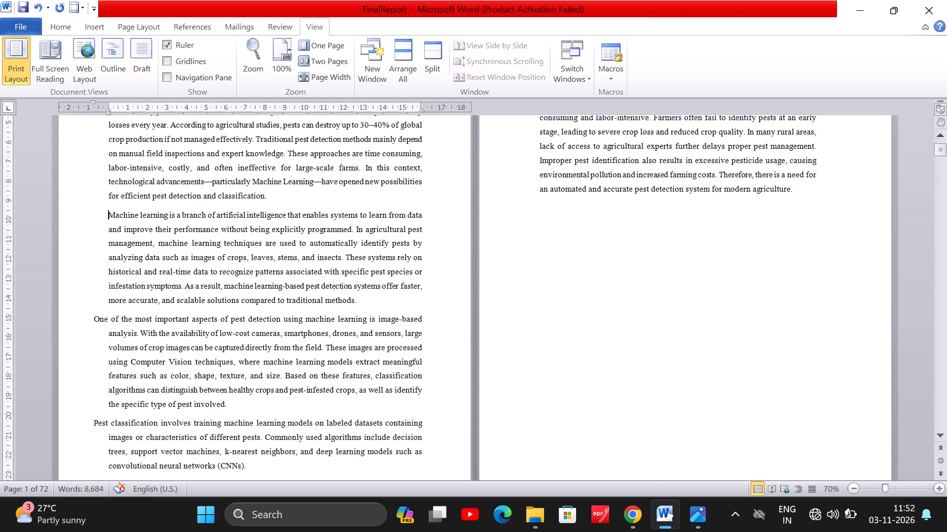
Line up the first line of the "One of the most important aspects" paragraph with the left margin by inserting seven leading spaces.
left_click(88, 316)
left_click(90, 316)
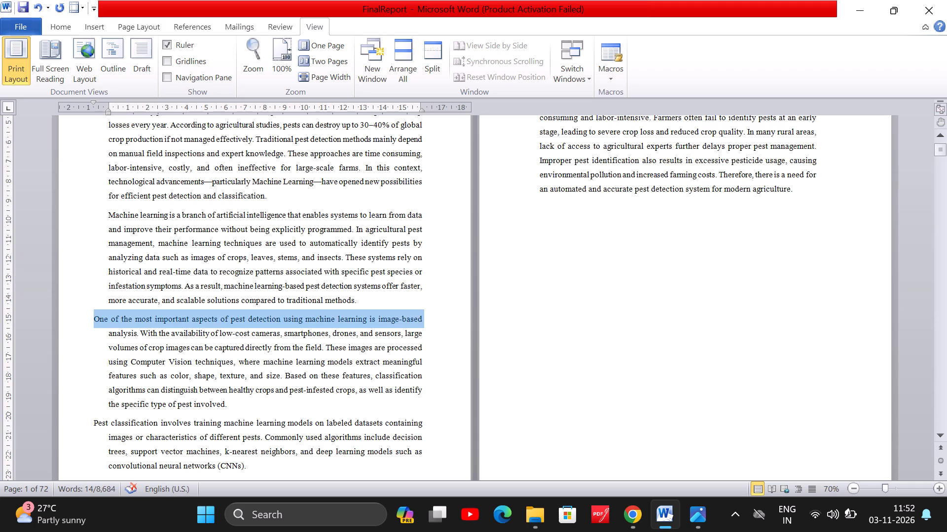
left_click(93, 316)
key("space")
key("space")
key("space")
key("space")
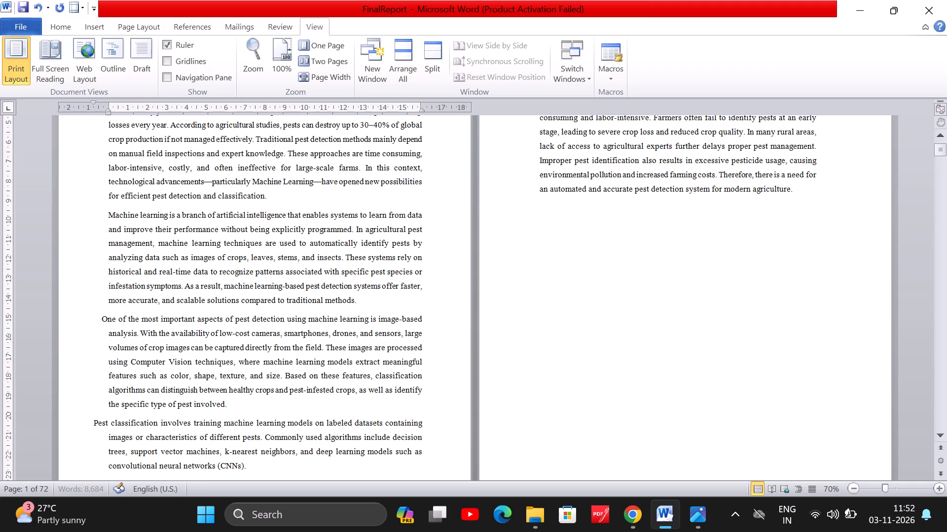
key("space")
key("space")
key("space")
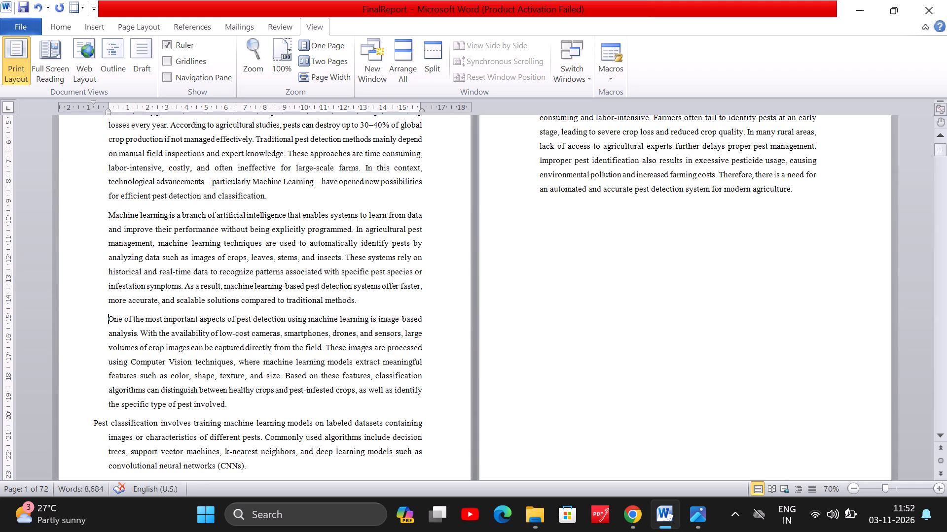
Line up the first line of the "Pest classification" paragraph with the left margin by inserting seven leading spaces.
left_click(94, 424)
key("space")
key("space")
key("space")
key("space")
key("space")
key("space")
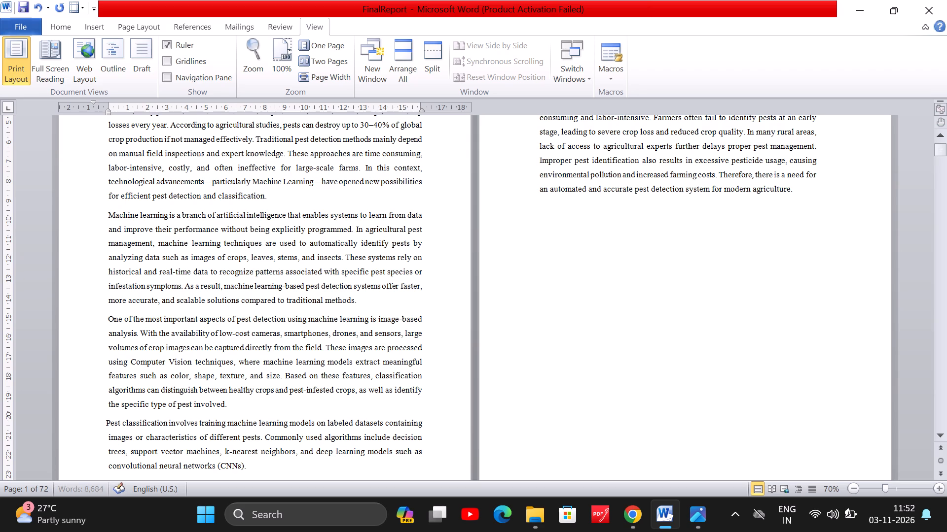
key("space")
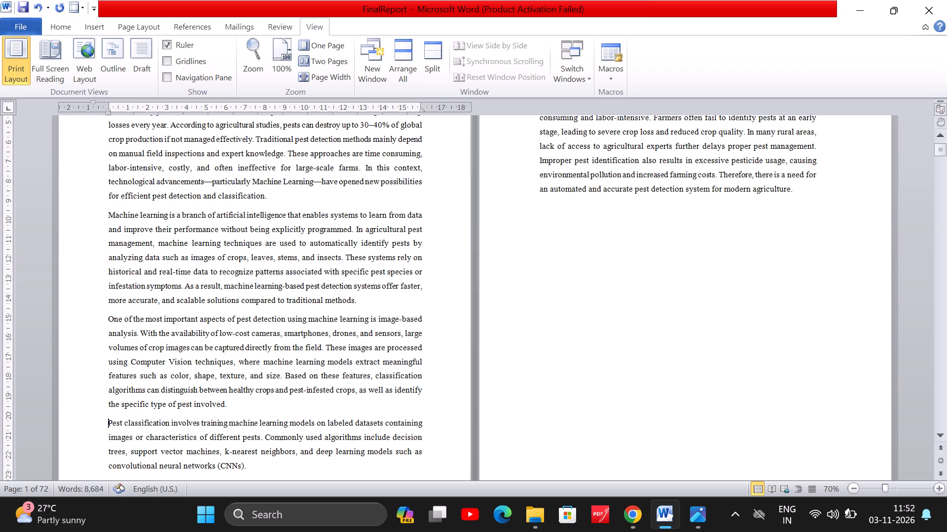
Check the alignment of the Introduction paragraphs from the Chapter 1 heading down to the end of page 1.
scroll(151, 441, "up", 1)
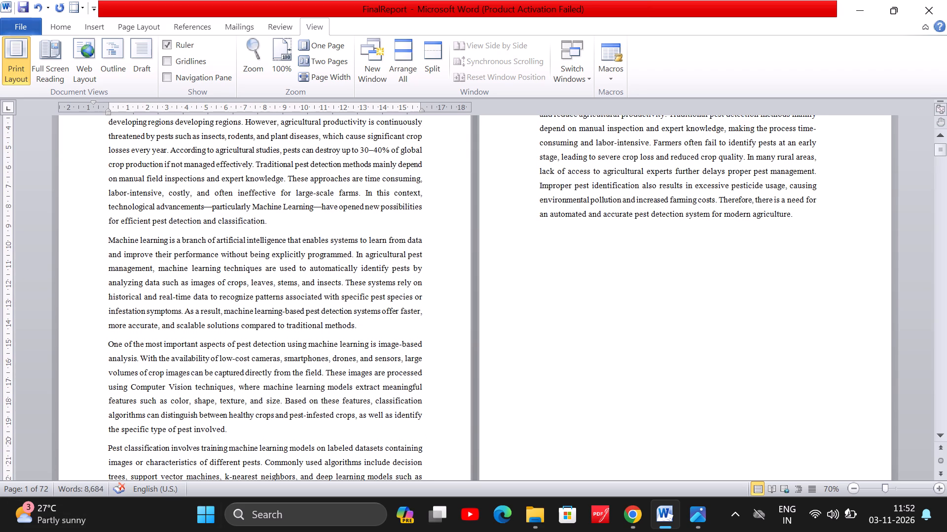
scroll(255, 399, "up", 3)
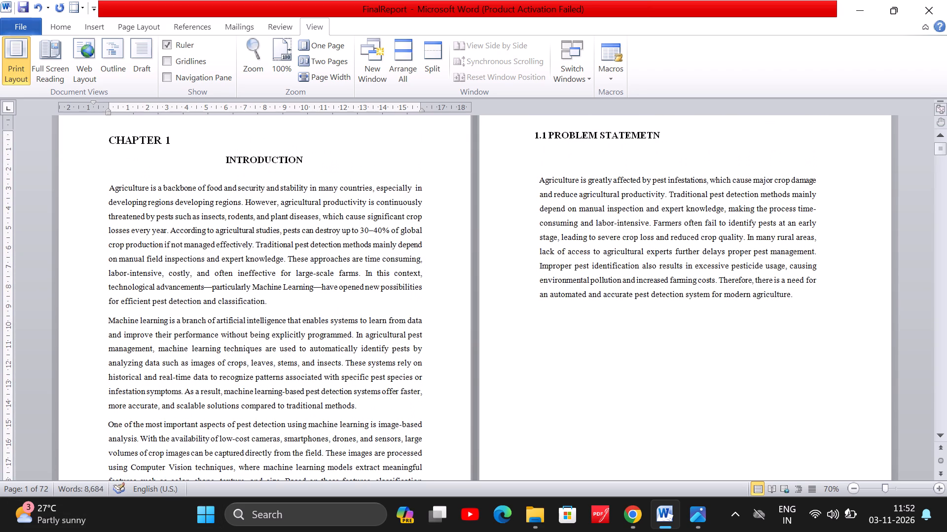
scroll(546, 194, "up", 2, "ctrl")
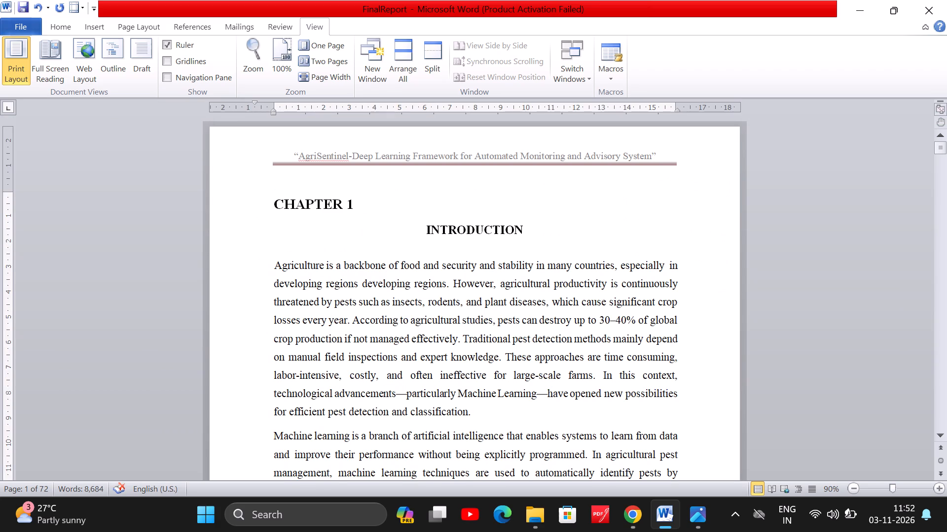
scroll(438, 291, "down", 1)
scroll(334, 276, "down", 3)
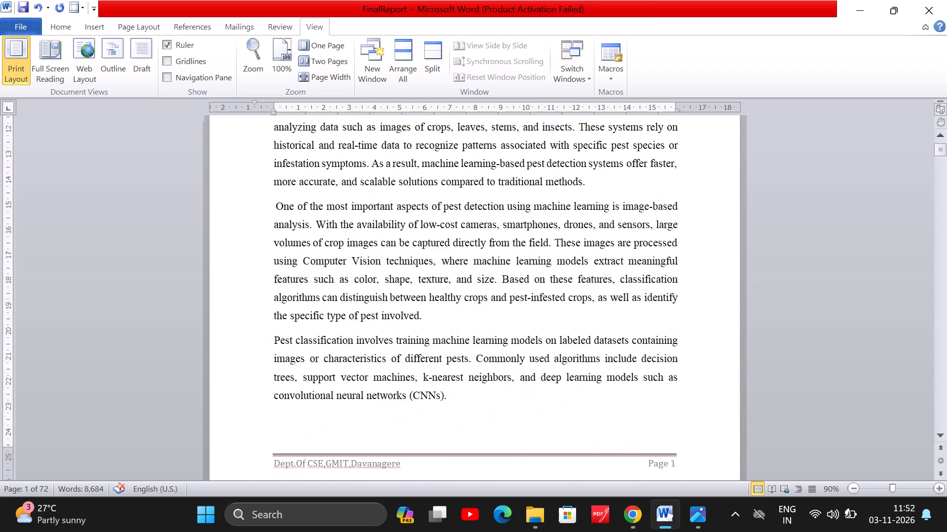
scroll(334, 276, "down", 3)
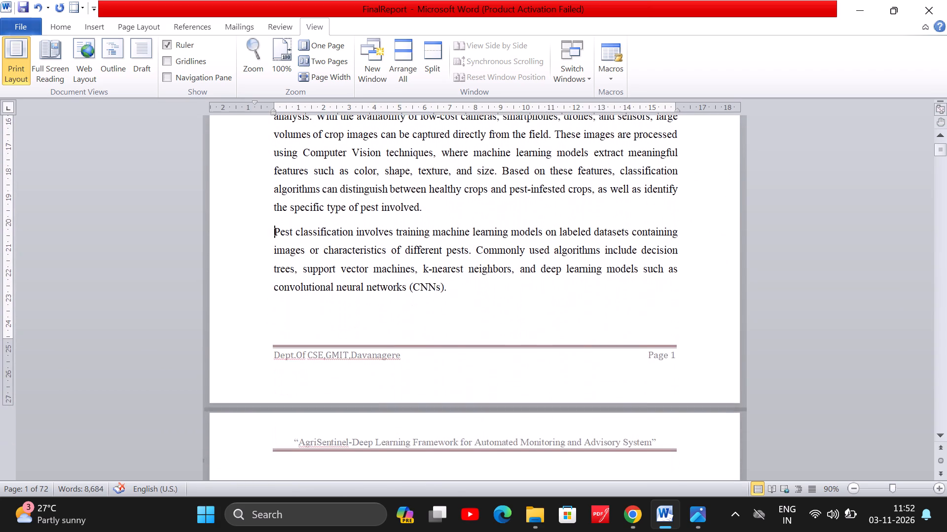
Extend the section 1.1 problem statement paragraph's left indent to the left margin and its right indent almost to the right margin.
scroll(334, 276, "down", 2)
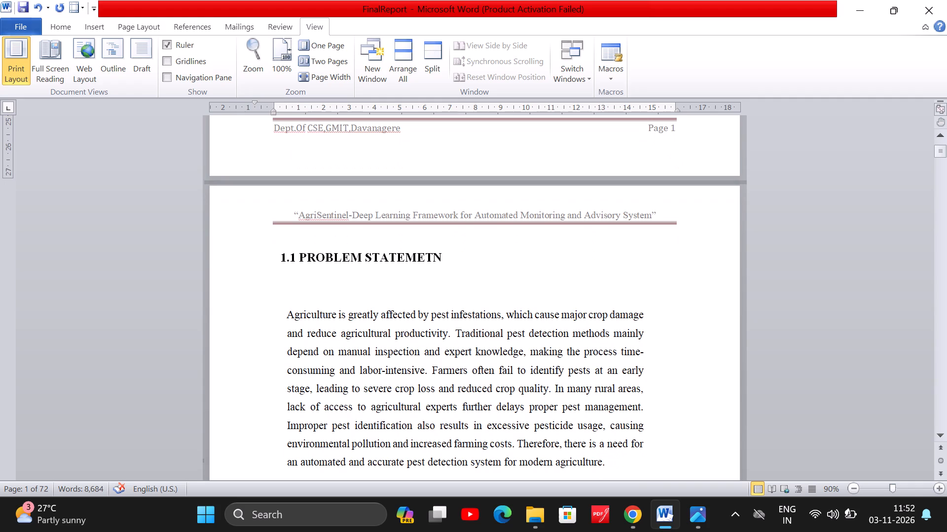
left_click_drag(285, 315, 495, 465)
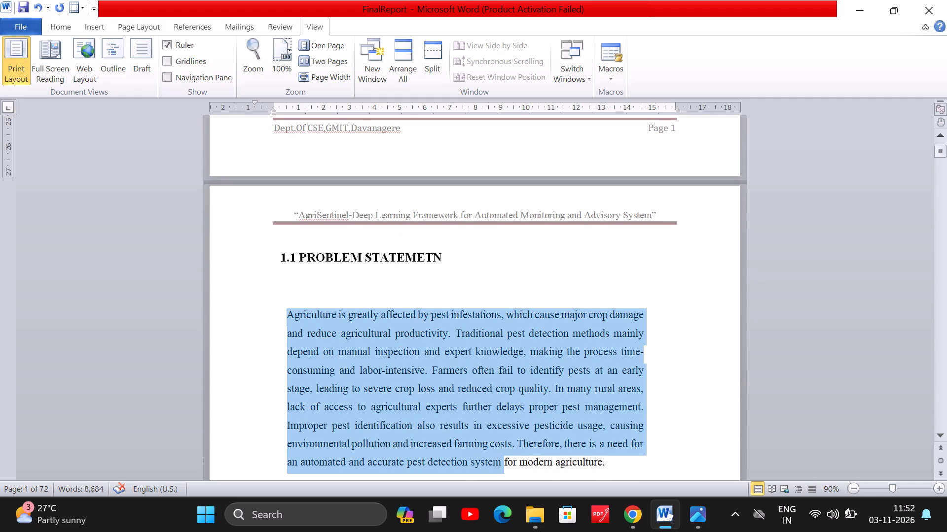
left_click_drag(495, 465, 618, 455)
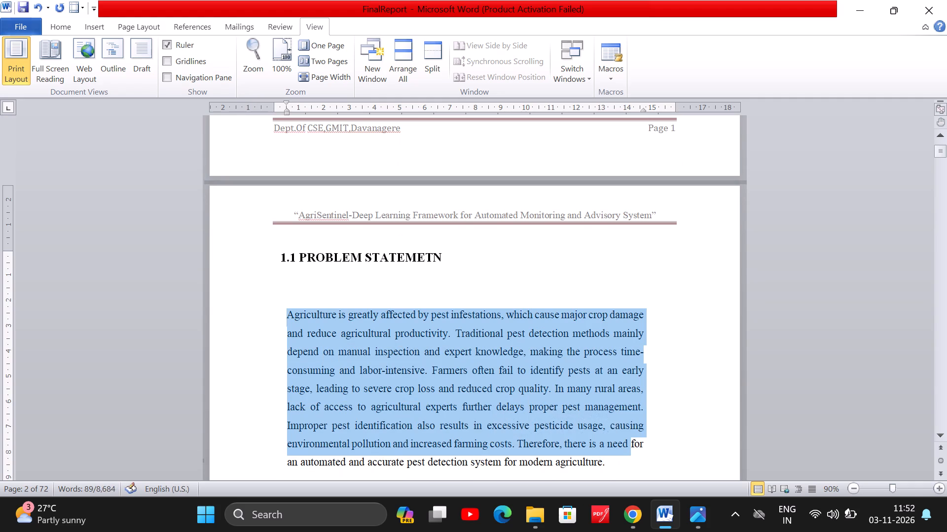
left_click_drag(607, 468, 291, 321)
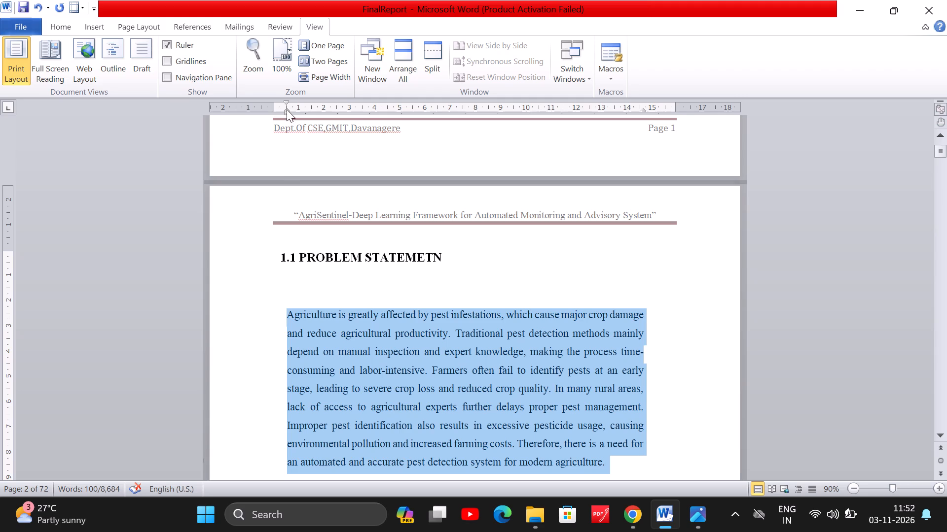
left_click_drag(287, 108, 270, 108)
left_click_drag(270, 108, 276, 108)
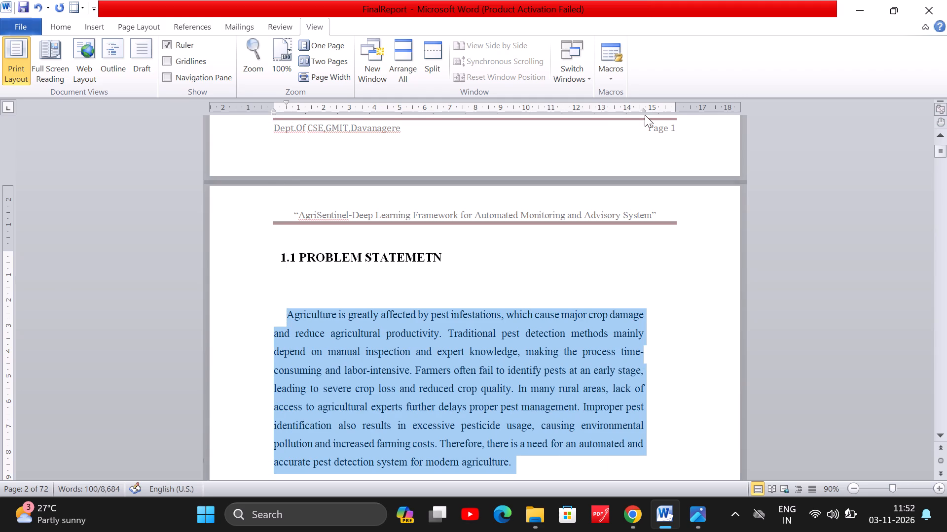
left_click_drag(643, 108, 664, 109)
left_click_drag(664, 109, 672, 111)
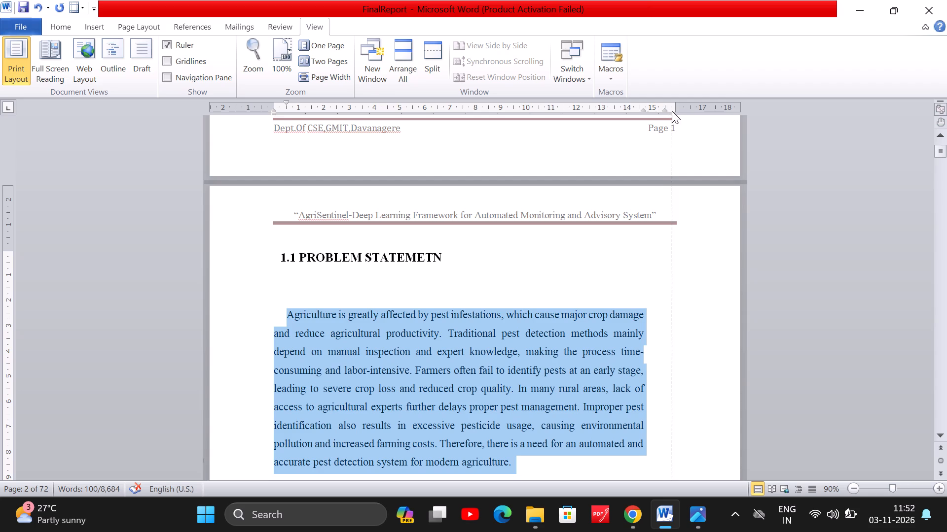
left_click_drag(672, 111, 675, 113)
left_click_drag(675, 113, 673, 113)
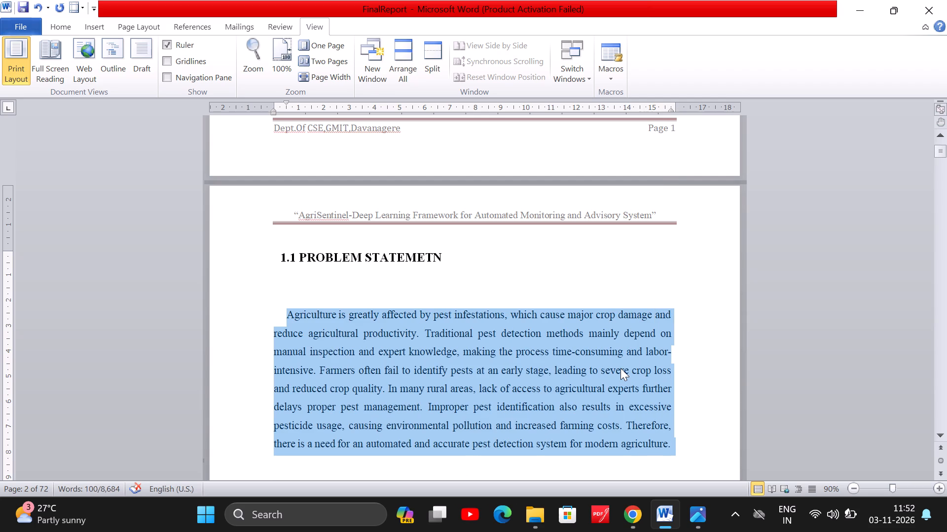
left_click(620, 368)
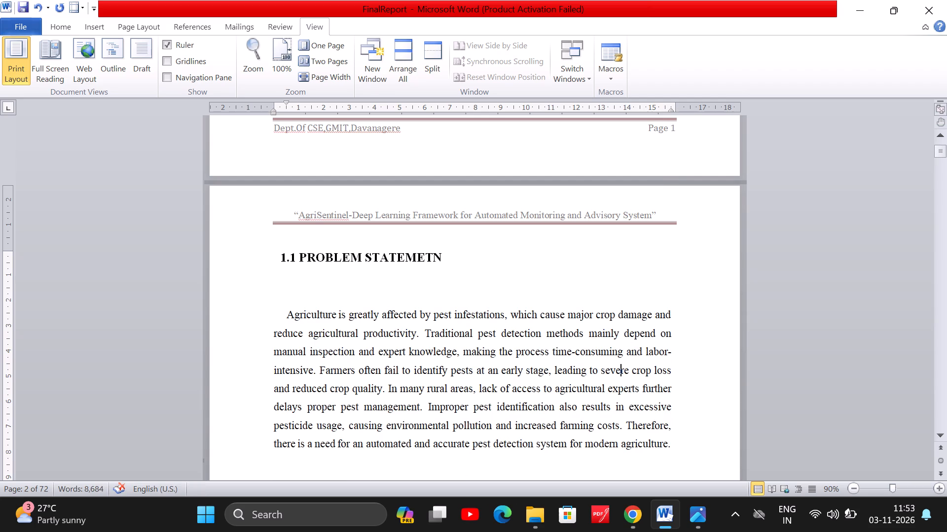
Insert a blank line above the CHAPTER 2 heading at the bottom of page 2 to push it and OBJECTIVES onto page 3.
scroll(576, 404, "up", 5)
scroll(576, 404, "down", 1)
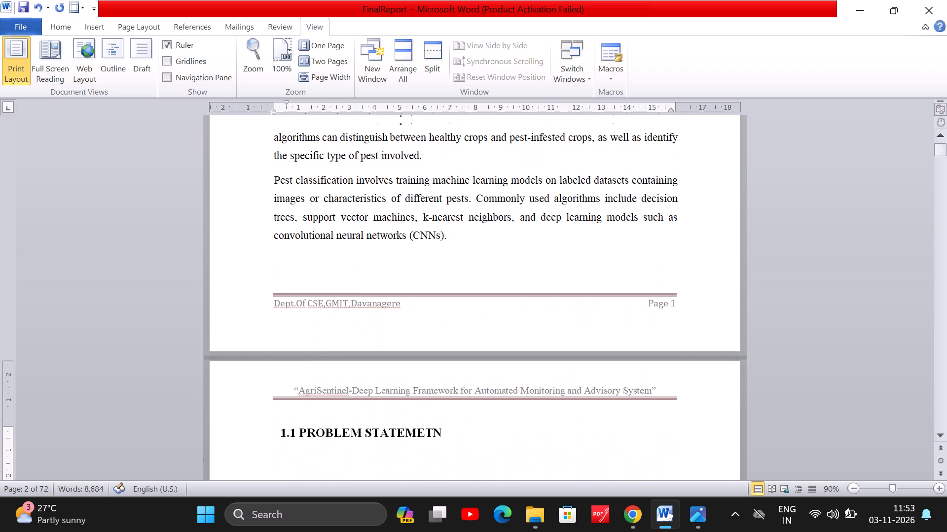
scroll(576, 404, "down", 3)
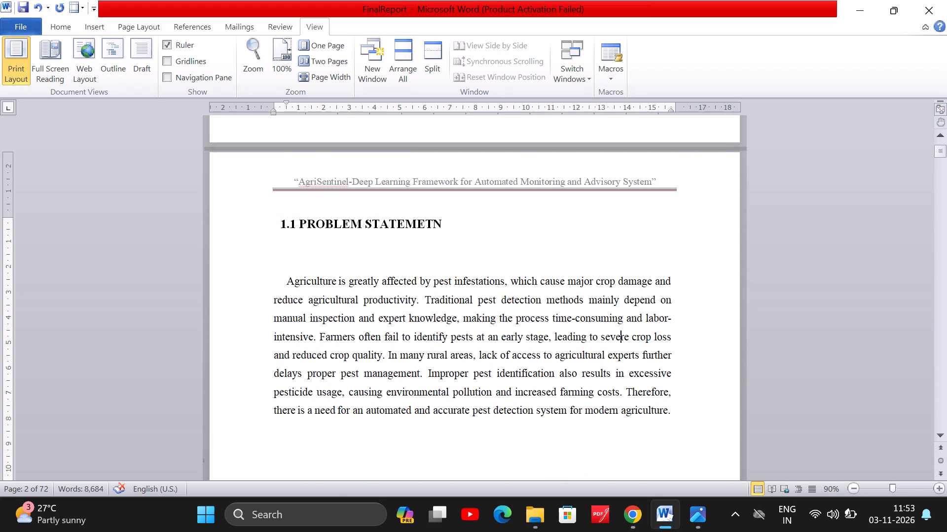
scroll(612, 399, "down", 2)
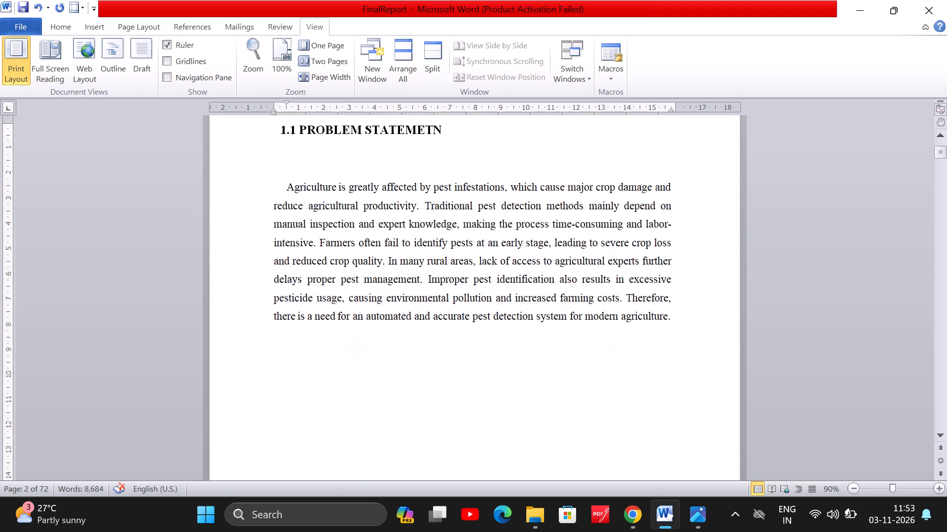
scroll(612, 399, "down", 7)
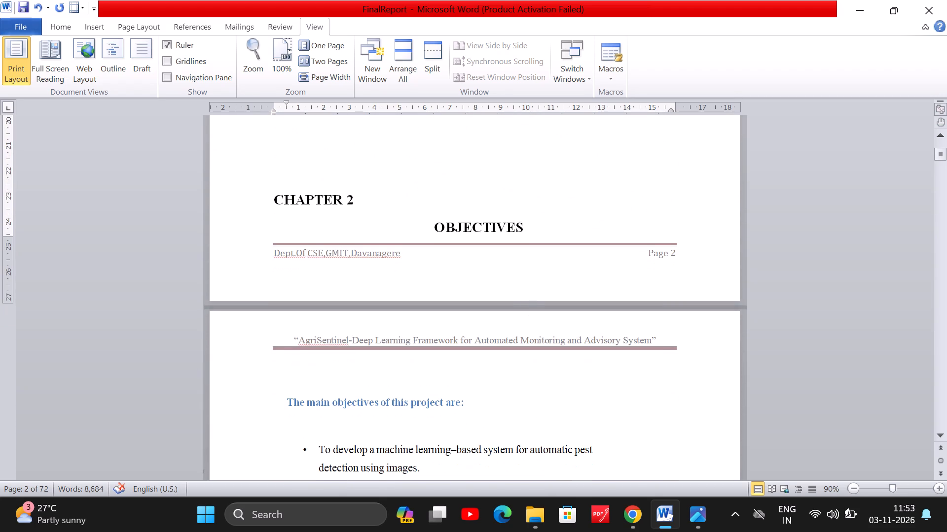
left_click(283, 164)
key("Return")
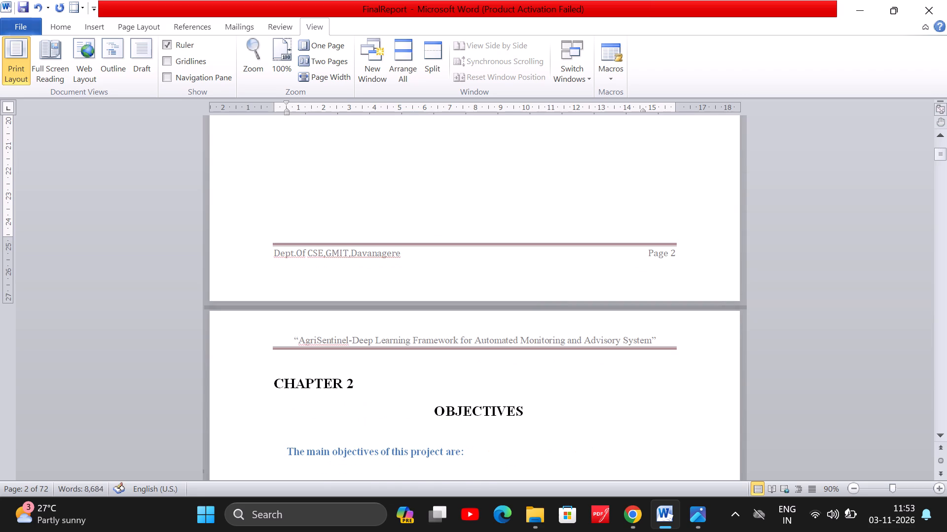
Align the left and right indents of Chapter 3 Literature Survey entries [1] through [5] with the page margins.
scroll(283, 164, "down", 5)
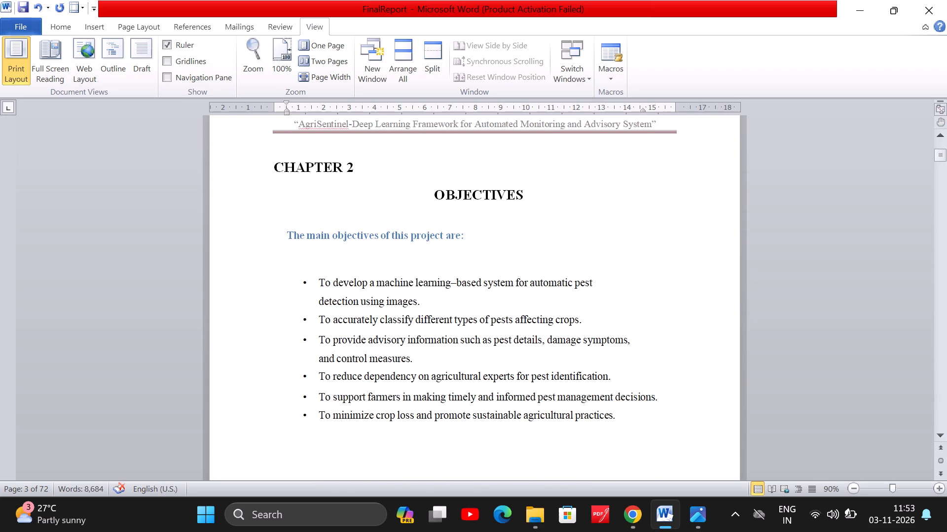
scroll(392, 289, "down", 12)
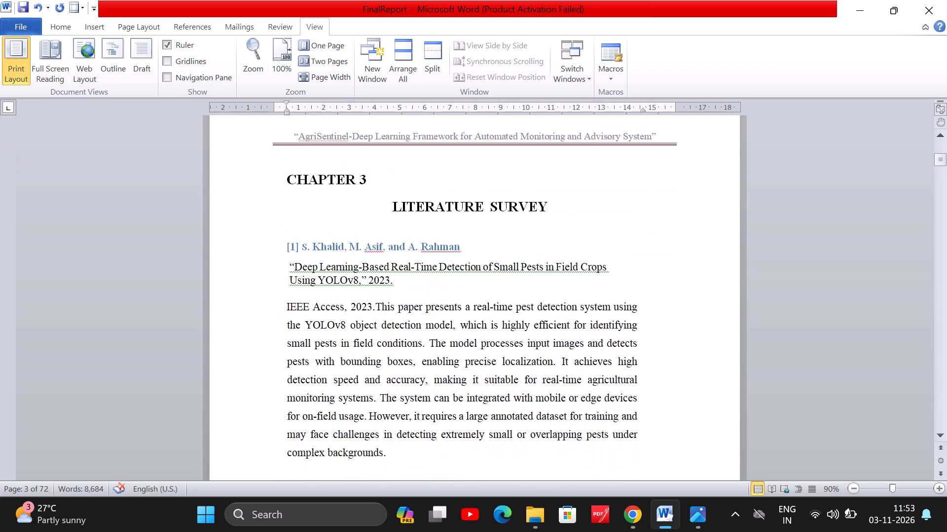
scroll(392, 289, "down", 1)
left_click_drag(284, 214, 532, 456)
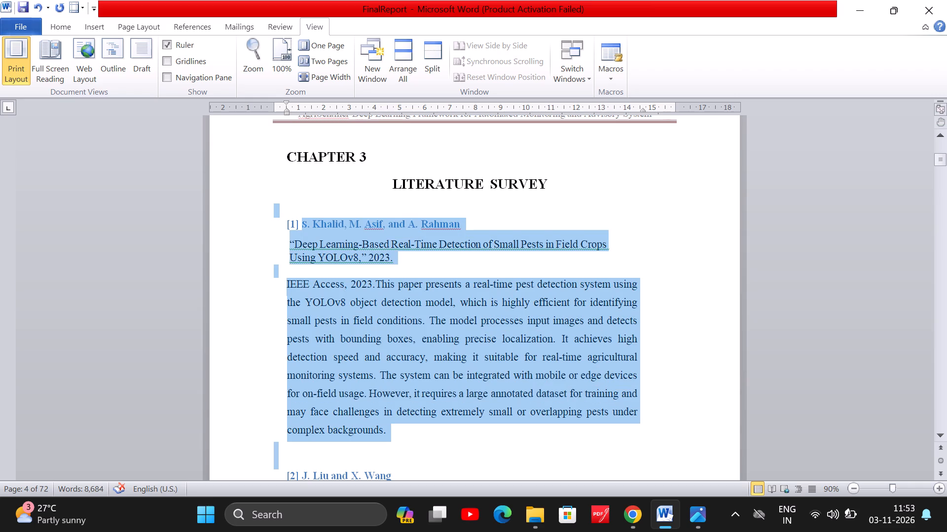
left_click_drag(532, 456, 510, 477)
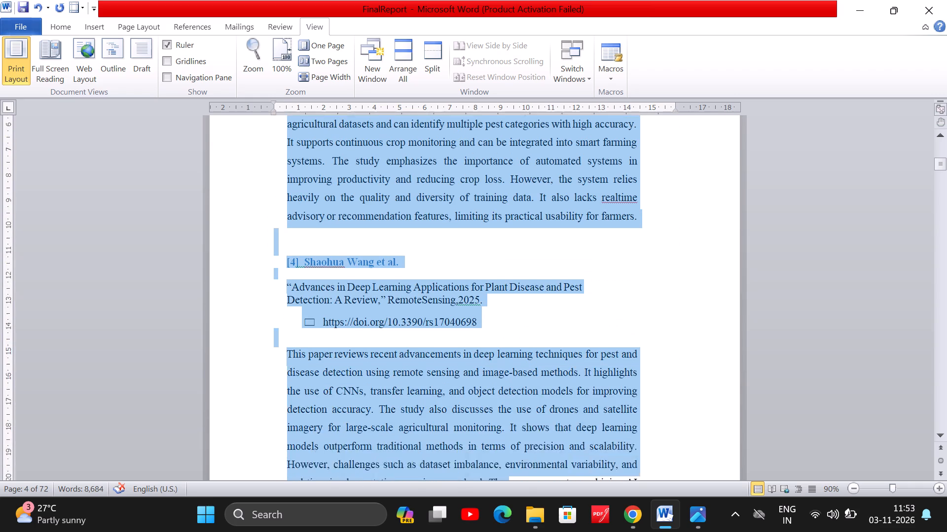
left_click_drag(510, 477, 515, 326)
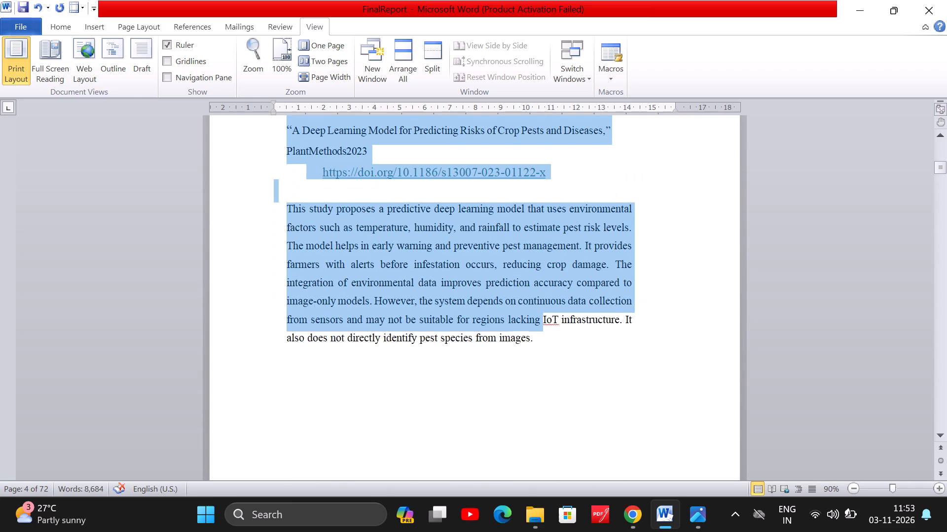
left_click_drag(515, 326, 537, 353)
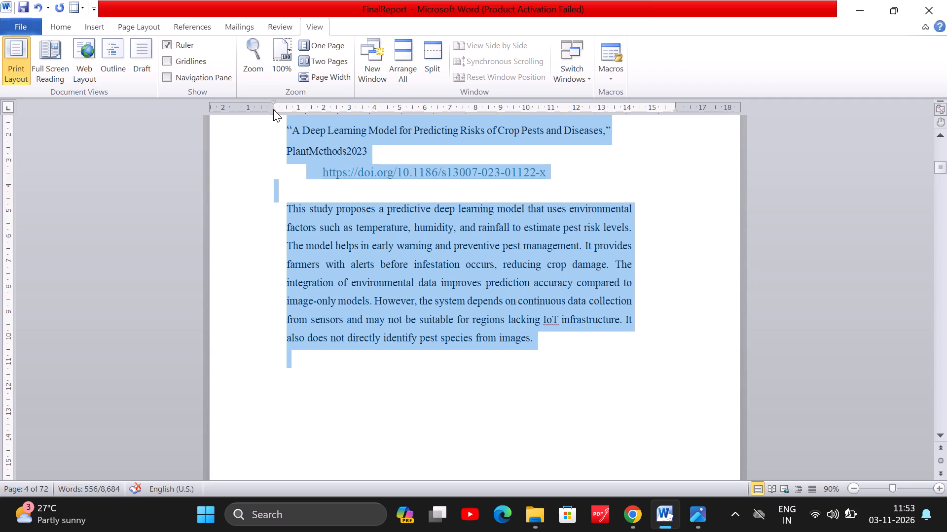
left_click(273, 109)
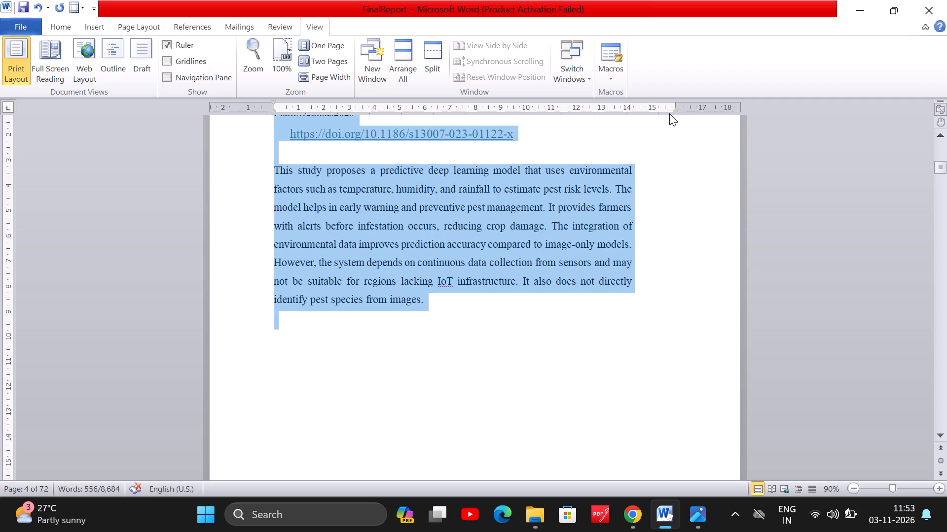
left_click_drag(676, 109, 657, 120)
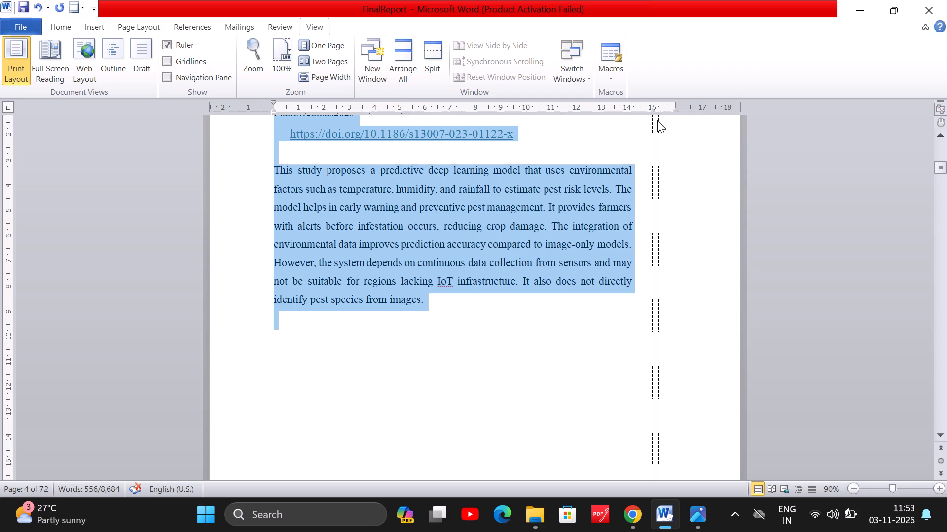
left_click_drag(657, 120, 675, 124)
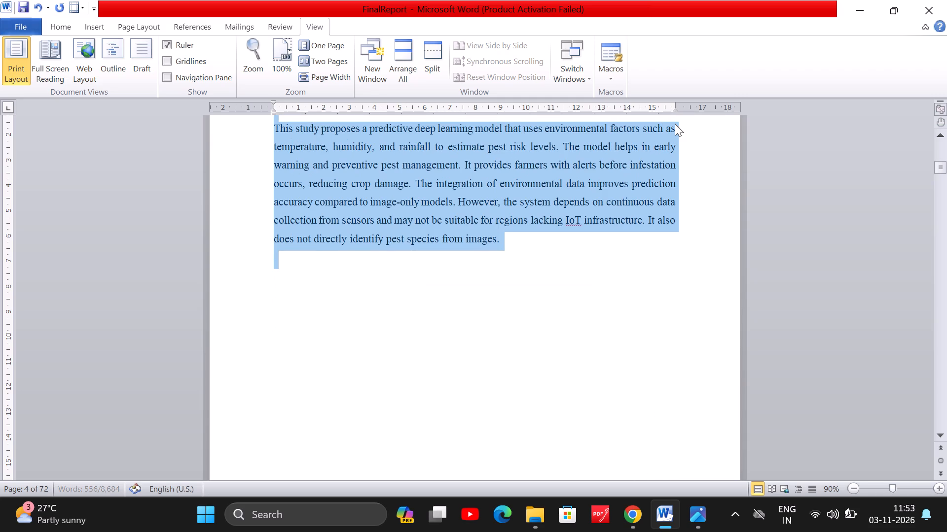
left_click(620, 245)
Examine the alignment and page breaks of the Literature Survey entries from [5] back up to [1].
scroll(620, 245, "up", 5)
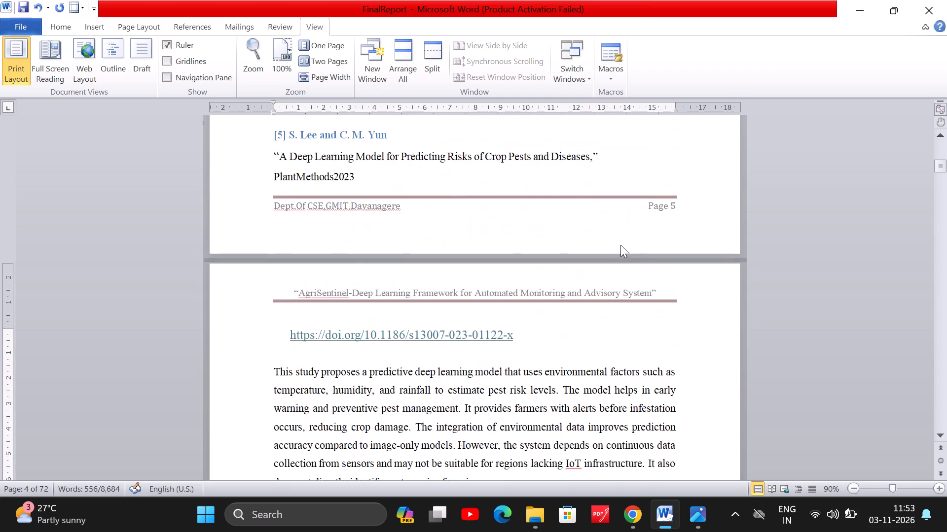
scroll(620, 245, "up", 10)
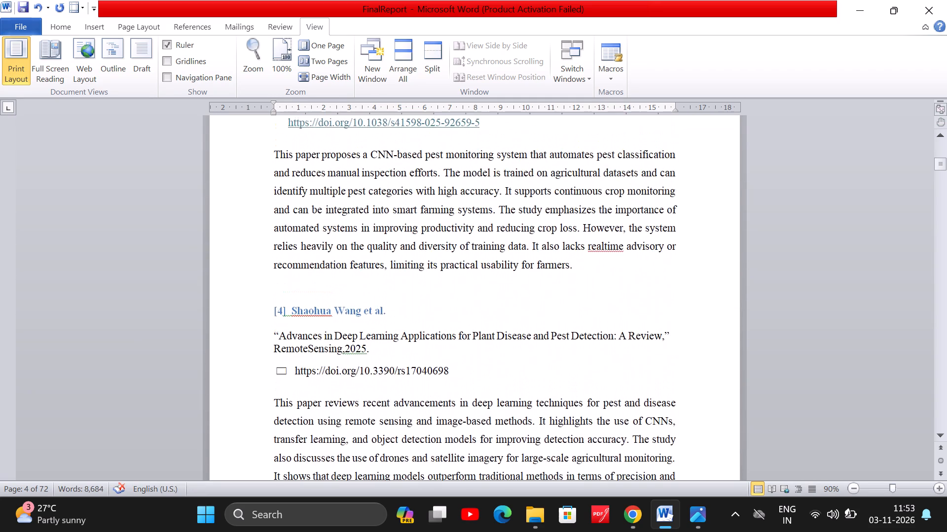
scroll(620, 245, "up", 1)
scroll(587, 316, "up", 8)
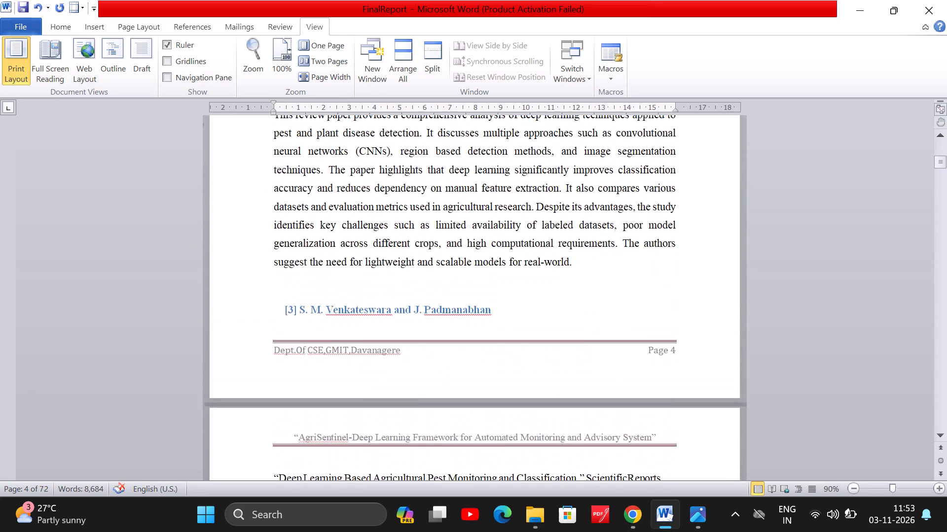
scroll(587, 316, "up", 4)
double_click(564, 407)
left_click_drag(564, 407, 612, 485)
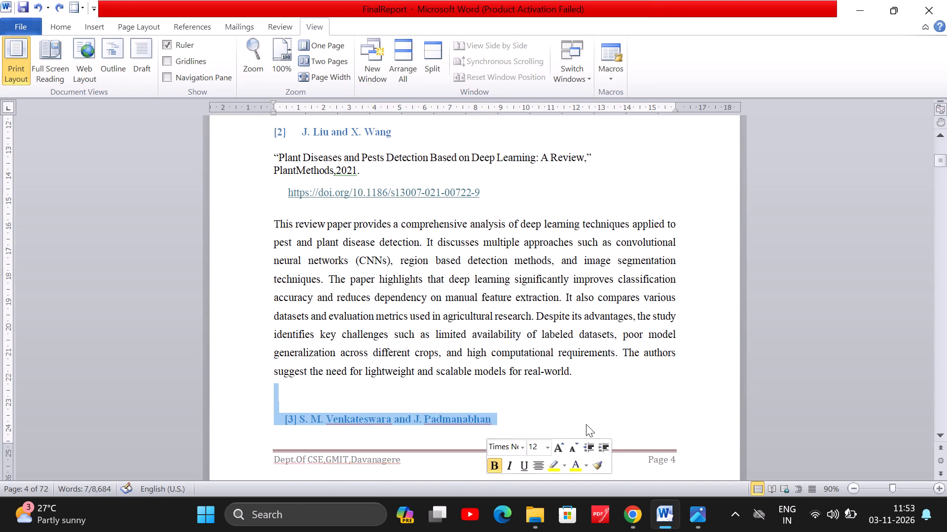
left_click(563, 386)
scroll(563, 386, "up", 4)
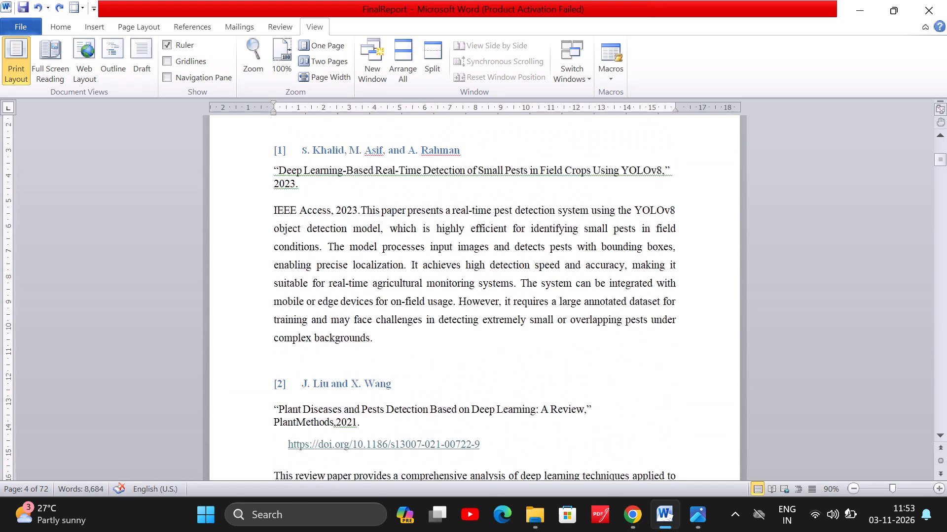
scroll(563, 386, "up", 2)
scroll(563, 386, "down", 3)
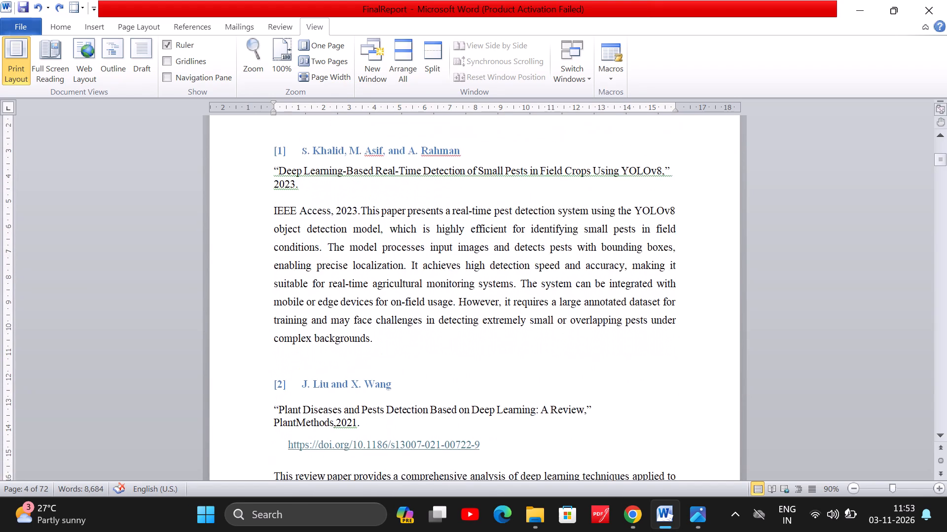
Insert two blank lines above the entry [3] heading at the bottom of page 4 to move it onto page 5.
scroll(563, 386, "down", 3)
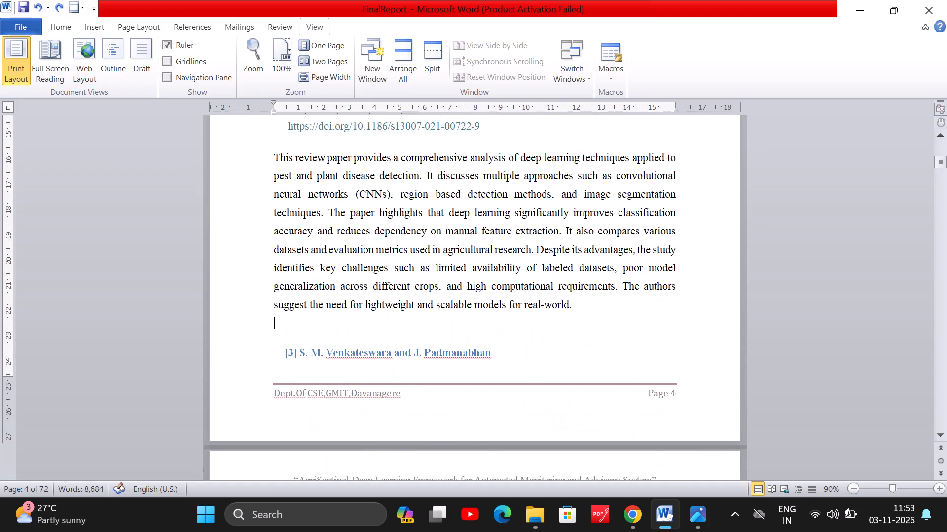
left_click(392, 322)
key("Return")
key("Return")
scroll(392, 322, "down", 1)
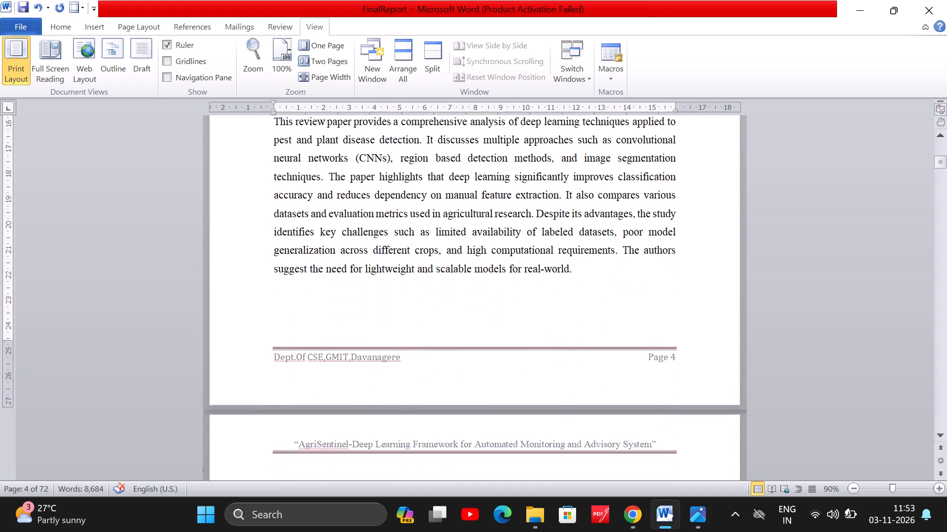
scroll(392, 322, "down", 6)
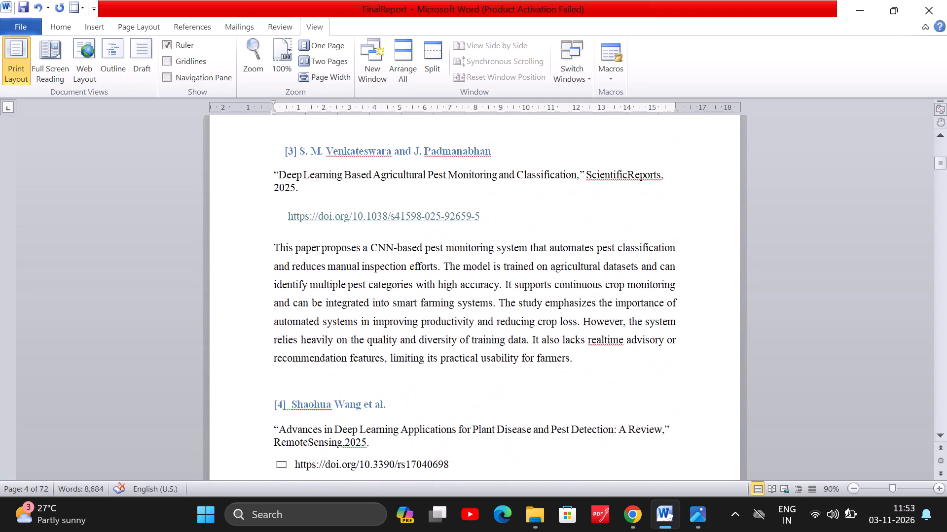
Insert a blank line above the entry [5] heading at the bottom of page 5 to move it onto page 6.
scroll(392, 322, "down", 5)
left_click(392, 322)
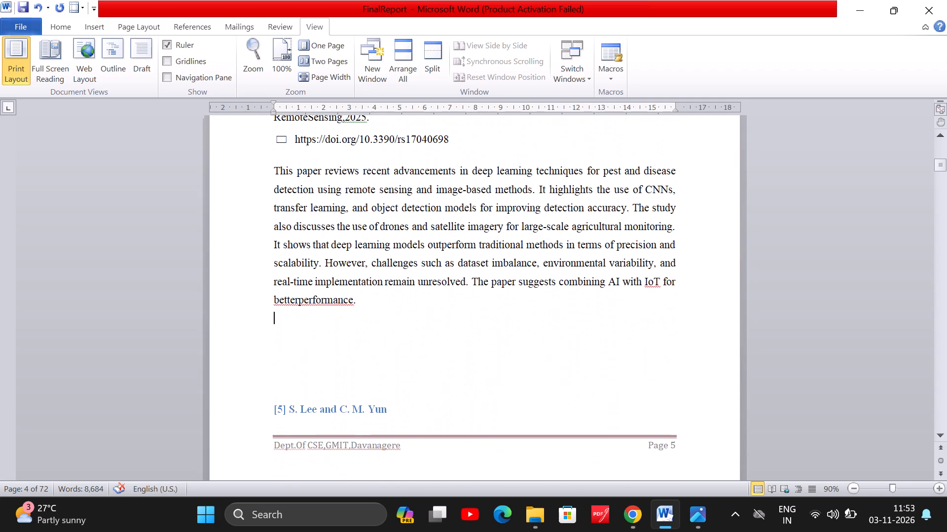
left_click(309, 389)
key("Return")
scroll(309, 389, "down", 1)
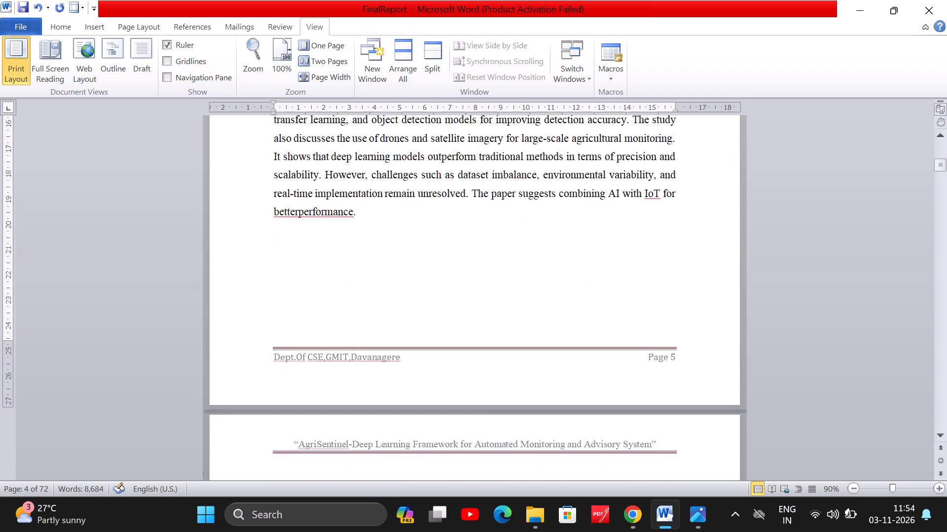
Examine the layout and page breaks of entry [5] and of Chapters 1 to 3 in a zoomed-out multi-page view.
scroll(309, 389, "down", 3)
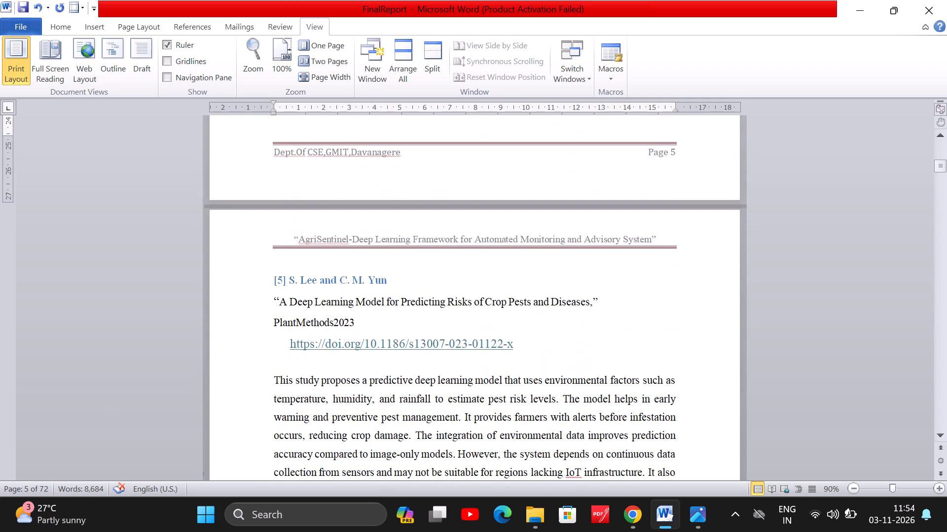
scroll(309, 389, "down", 1)
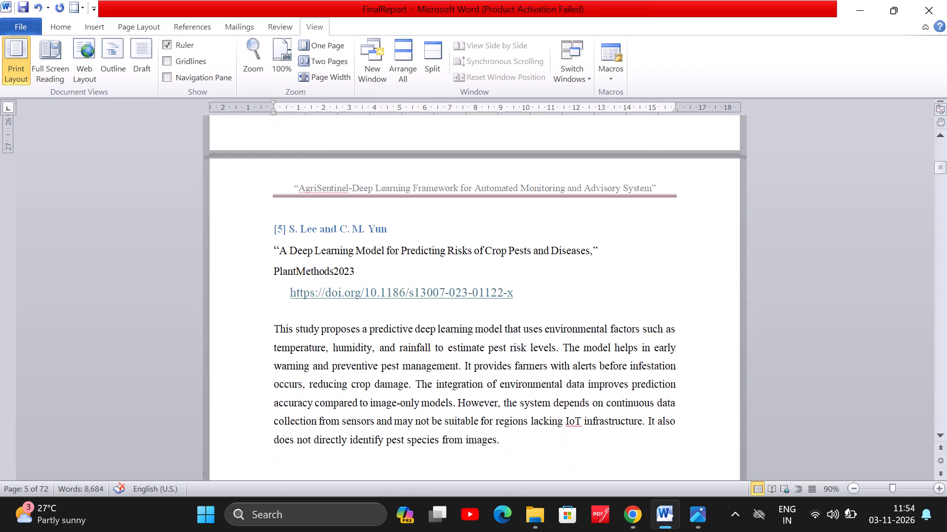
scroll(309, 389, "down", 1)
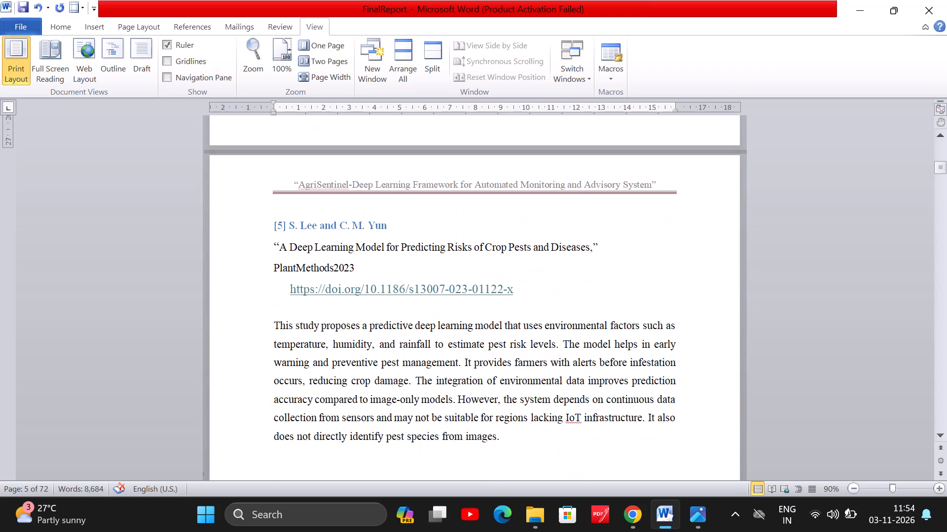
scroll(309, 389, "down", 1)
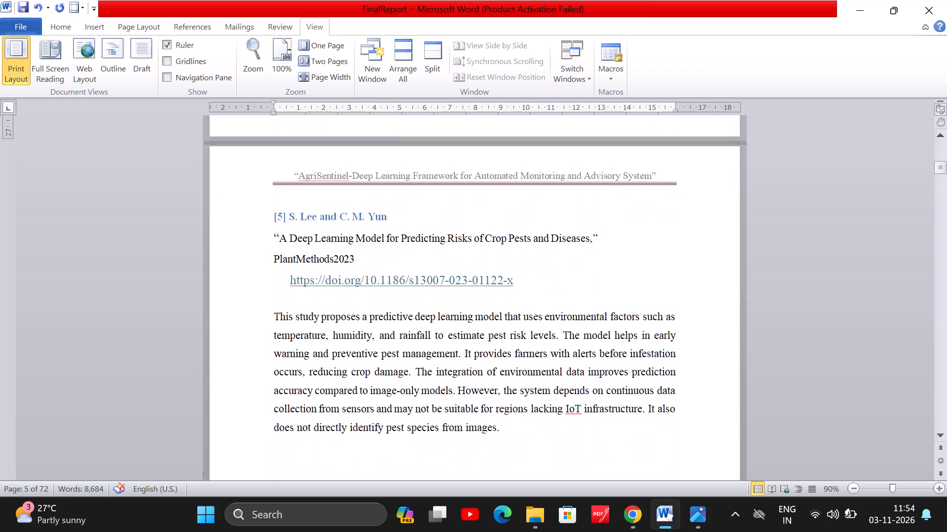
scroll(309, 389, "down", 1)
scroll(309, 389, "up", 1)
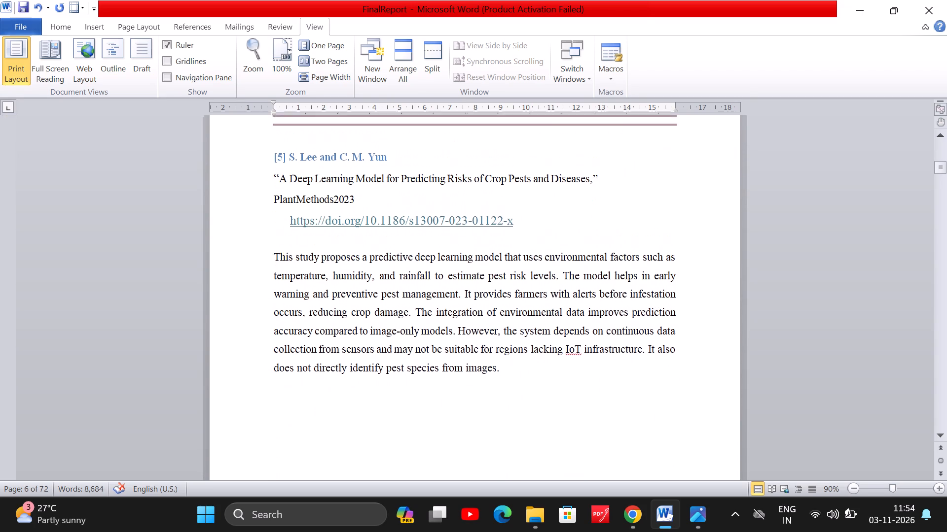
scroll(309, 389, "up", 1)
scroll(309, 389, "down", 2, "ctrl")
scroll(309, 389, "up", 4)
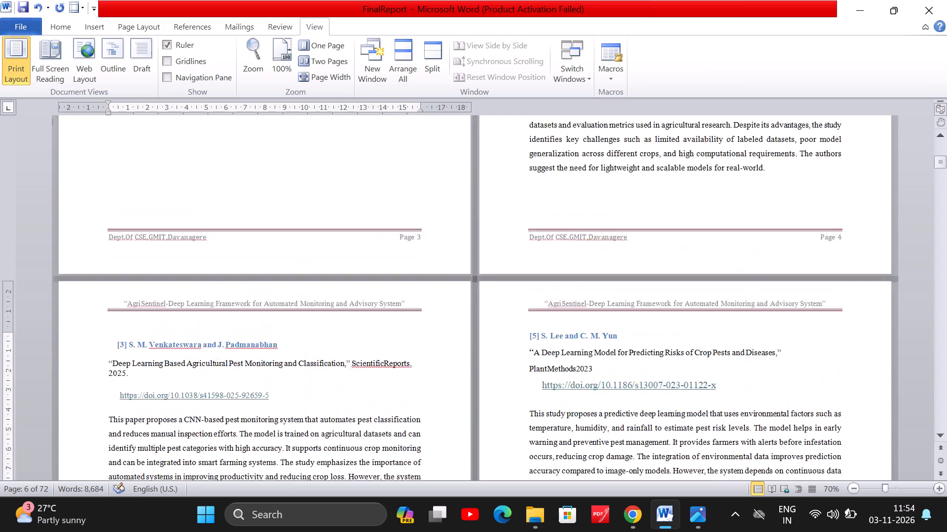
scroll(309, 389, "up", 2)
scroll(309, 389, "down", 2, "ctrl")
scroll(309, 389, "up", 1)
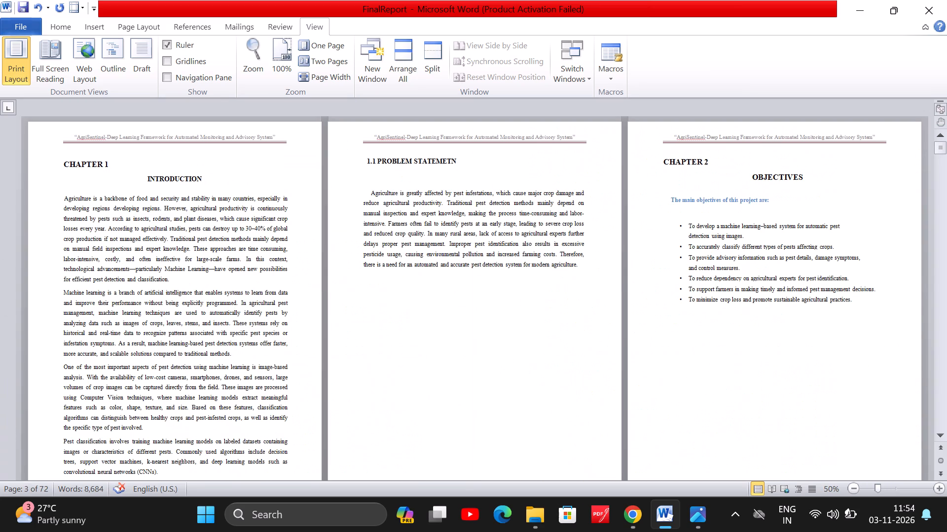
scroll(309, 389, "up", 1)
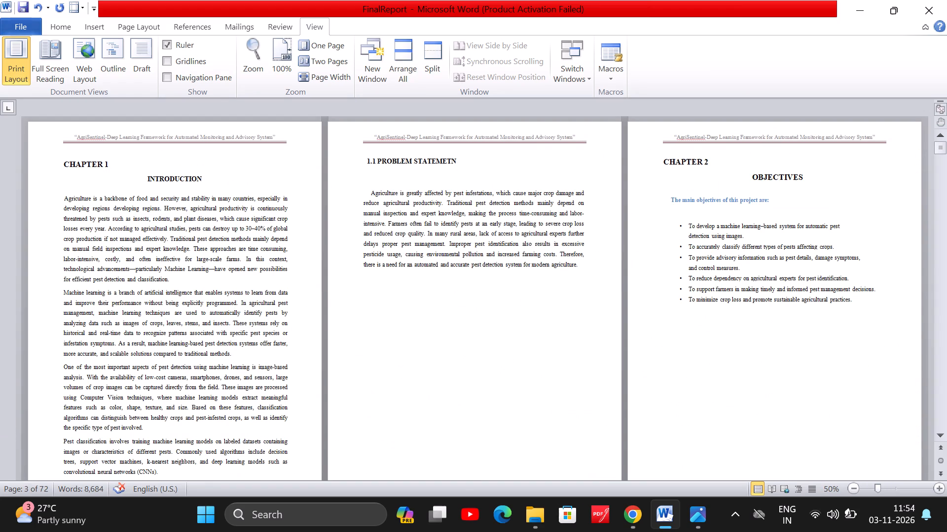
scroll(309, 389, "down", 2)
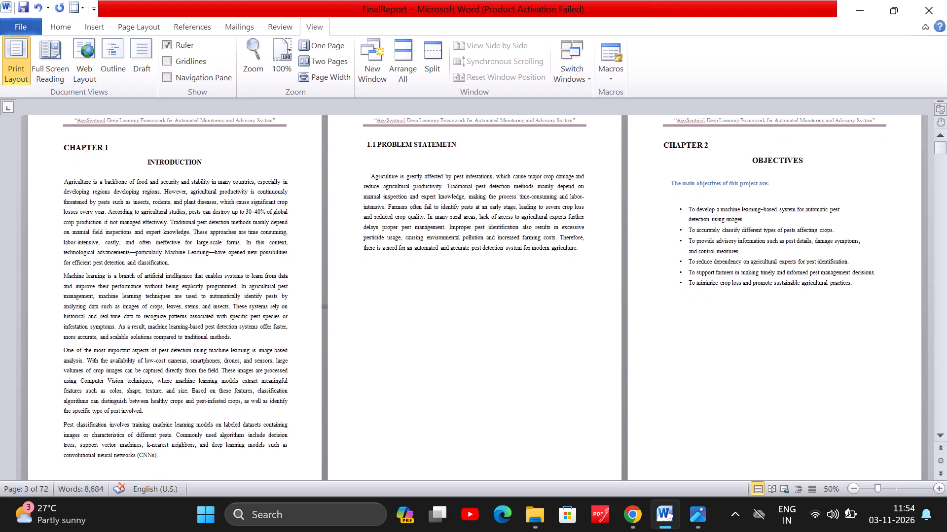
scroll(309, 389, "down", 8)
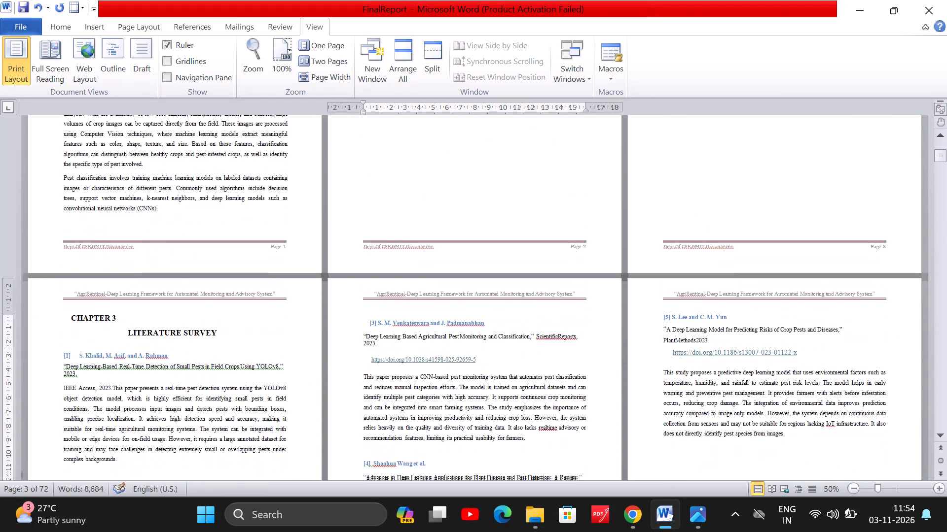
scroll(309, 389, "down", 5)
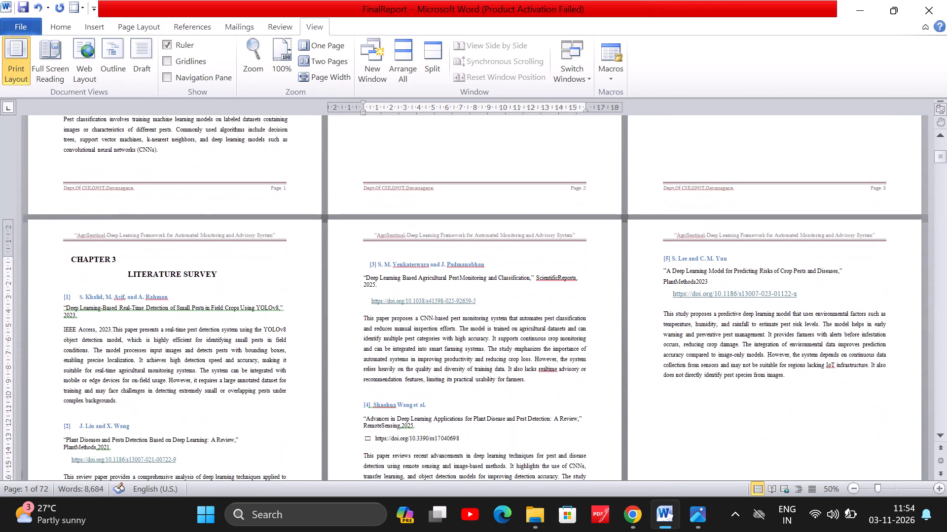
Insert two blank lines above the CHAPTER 4 heading at the bottom of page 6 to push it and its title onto page 7.
scroll(309, 389, "down", 7)
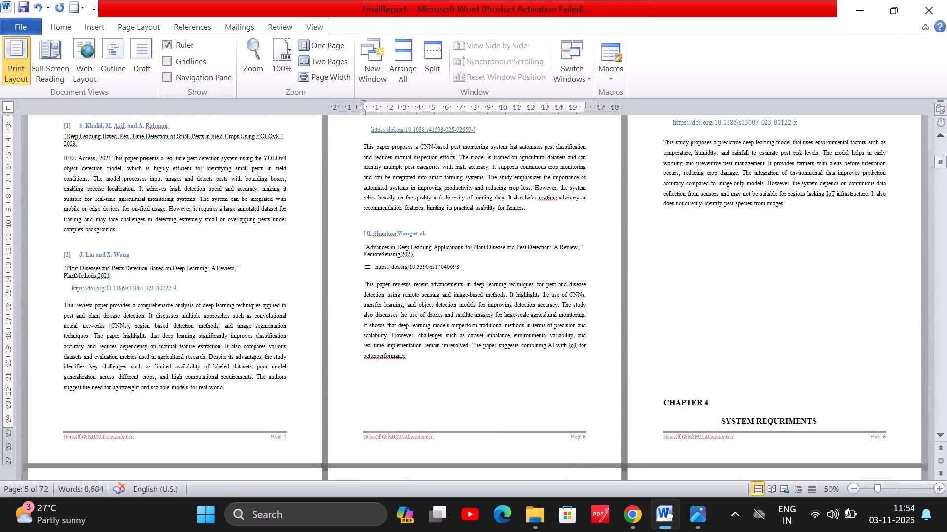
left_click(664, 397)
key("Return")
key("Return")
scroll(664, 397, "down", 1)
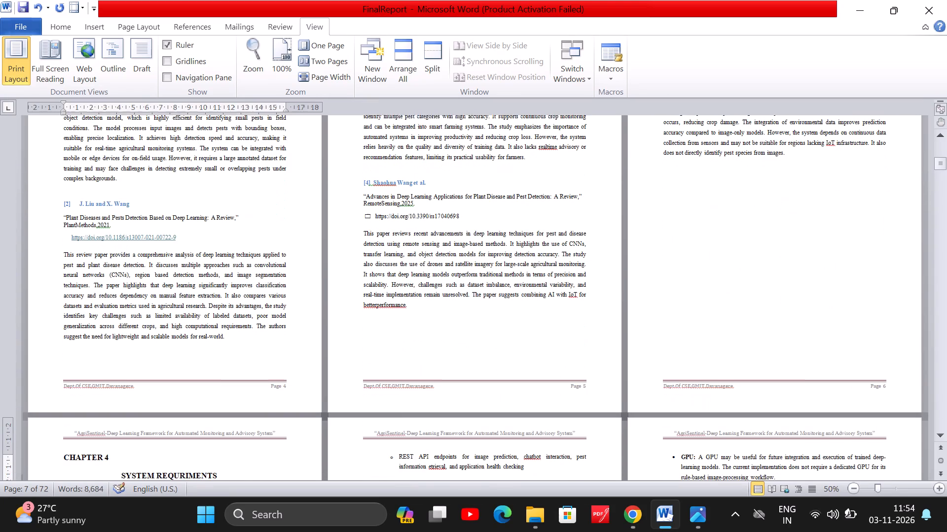
Examine the layout and indents of the Chapter 4 requirements pages, then enlarge the view of the chapter's first page.
scroll(664, 397, "down", 5)
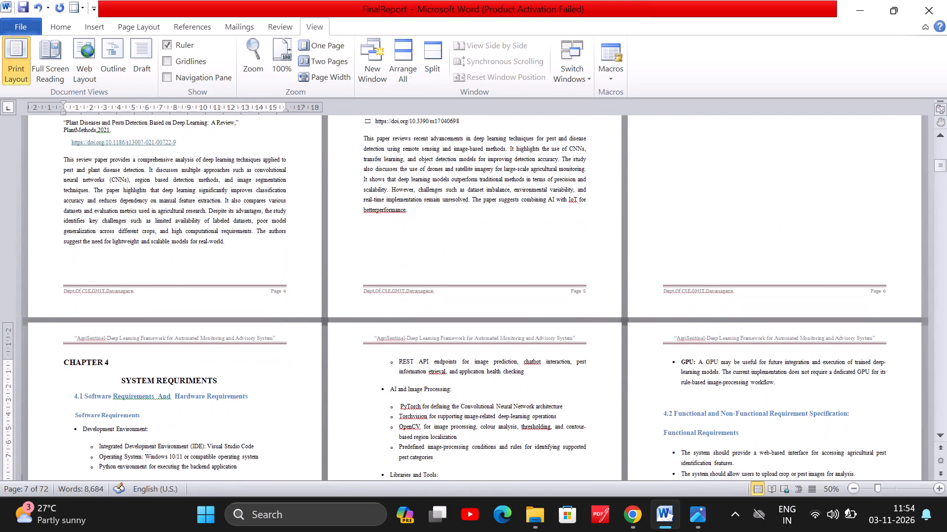
scroll(234, 355, "down", 4)
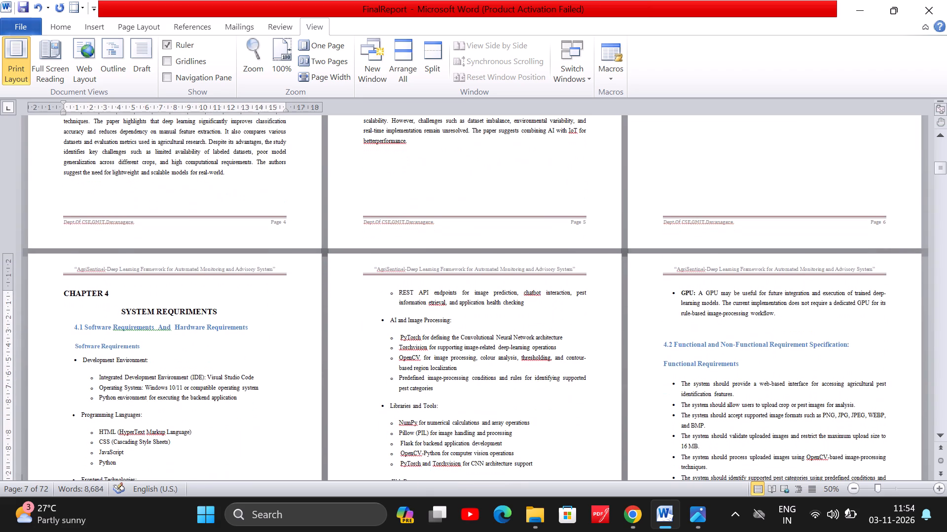
scroll(234, 355, "down", 2)
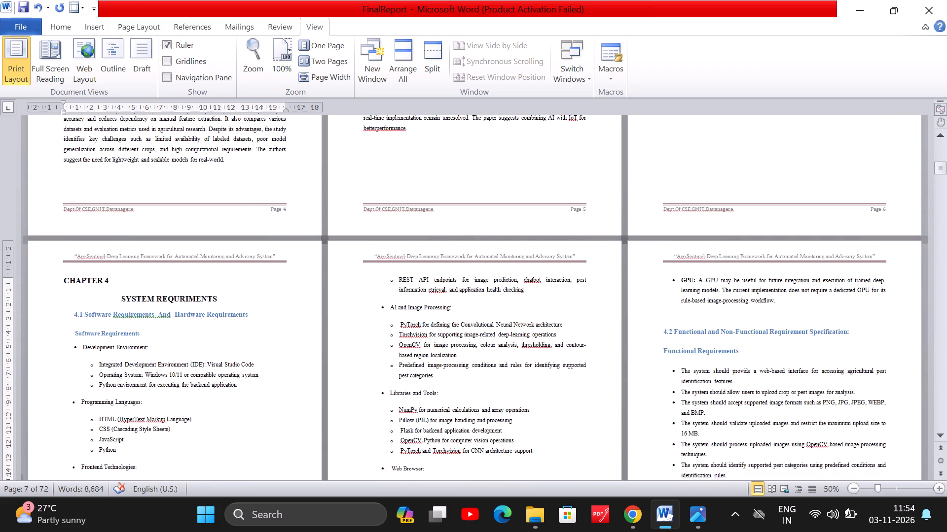
scroll(234, 355, "down", 2)
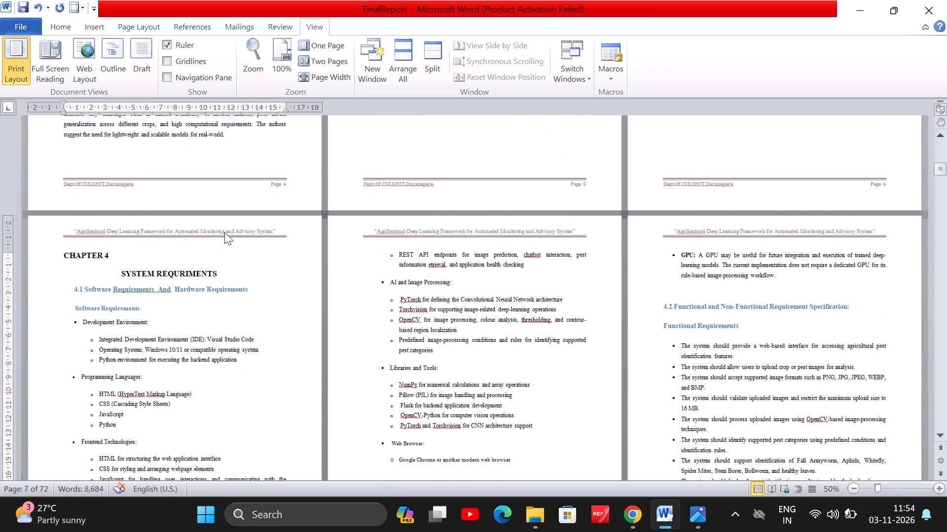
scroll(224, 232, "up", 4, "ctrl")
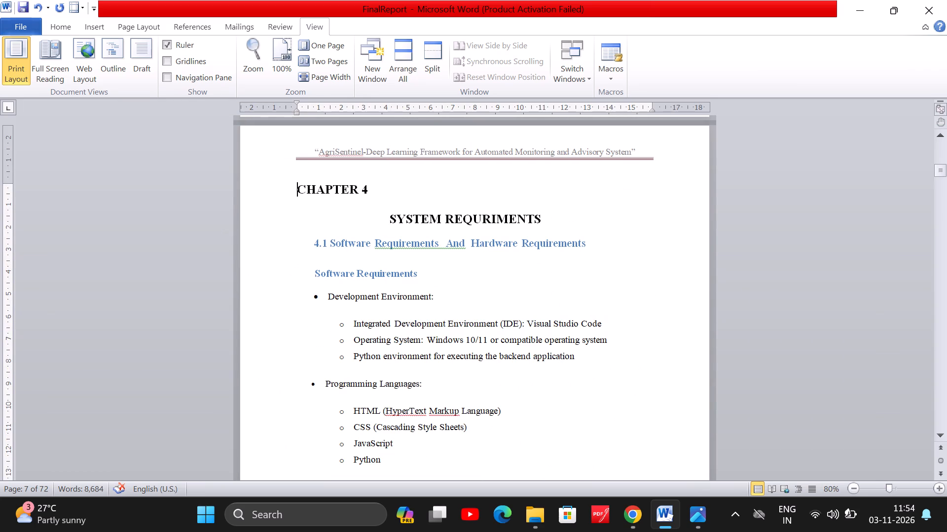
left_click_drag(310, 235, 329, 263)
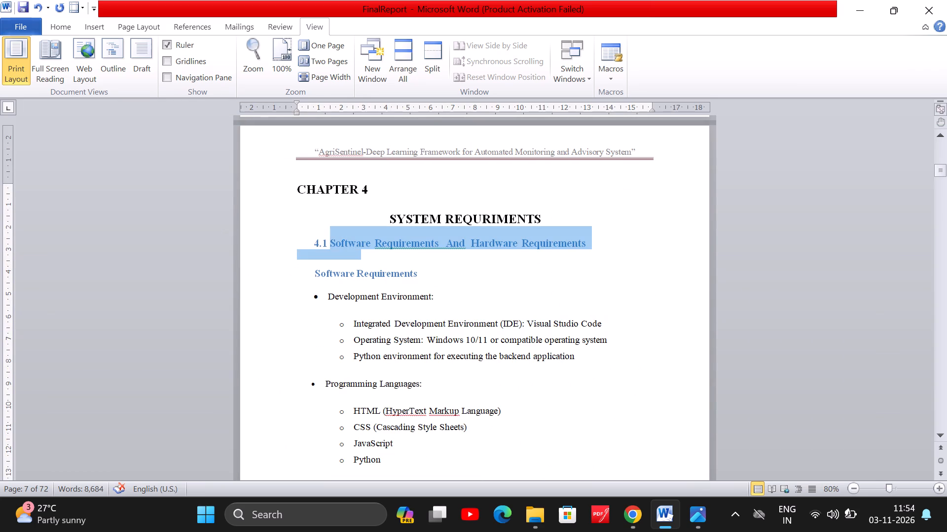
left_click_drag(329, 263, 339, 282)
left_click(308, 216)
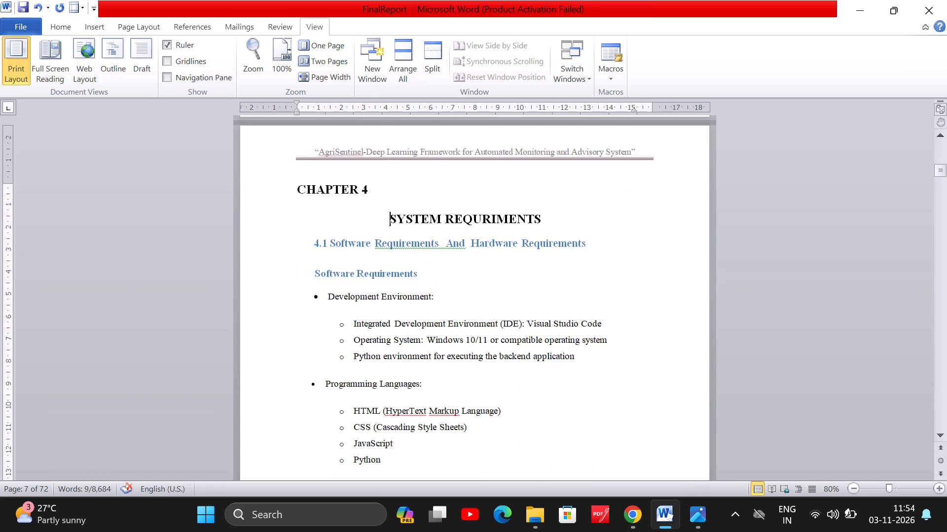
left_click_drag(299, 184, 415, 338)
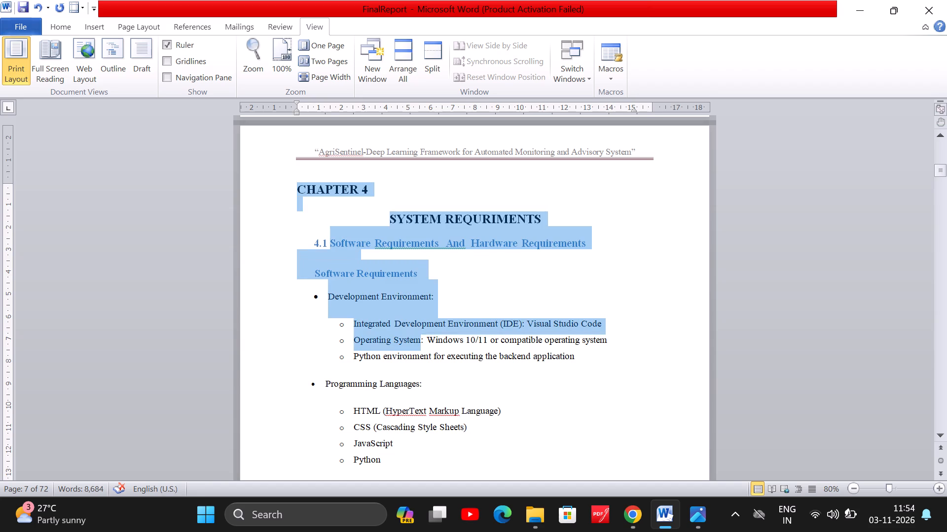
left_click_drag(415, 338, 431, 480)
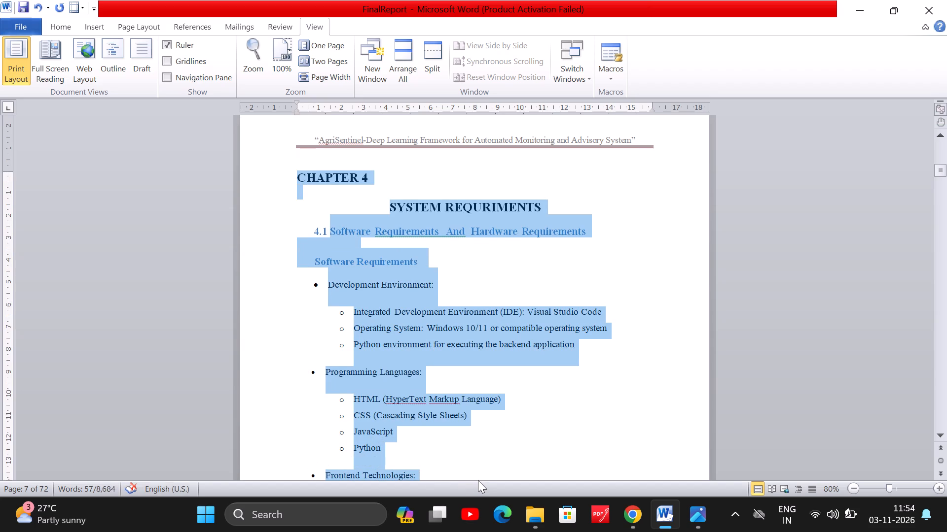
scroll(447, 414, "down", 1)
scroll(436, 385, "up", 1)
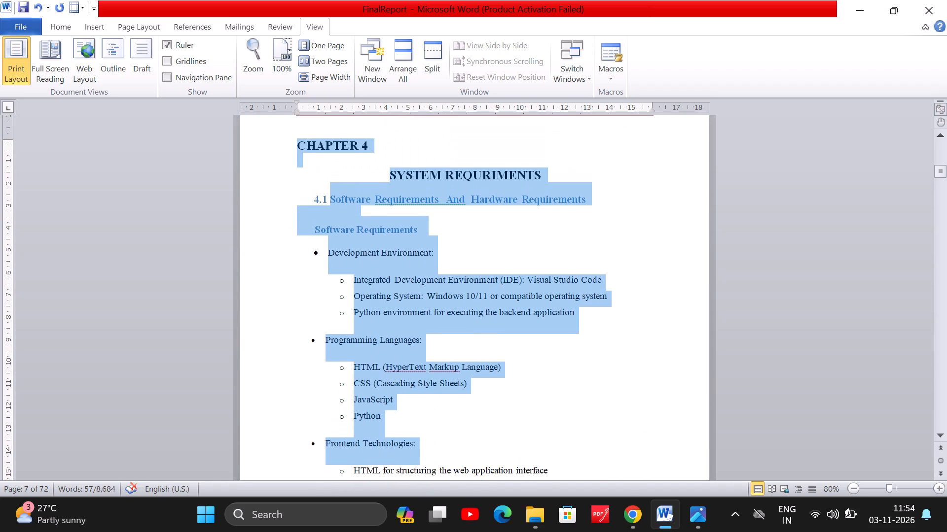
Align the left and right indents of Chapter 4, from its heading through the Non-Functional Requirements list, with the page margins.
left_click(294, 139)
left_click_drag(294, 139, 311, 165)
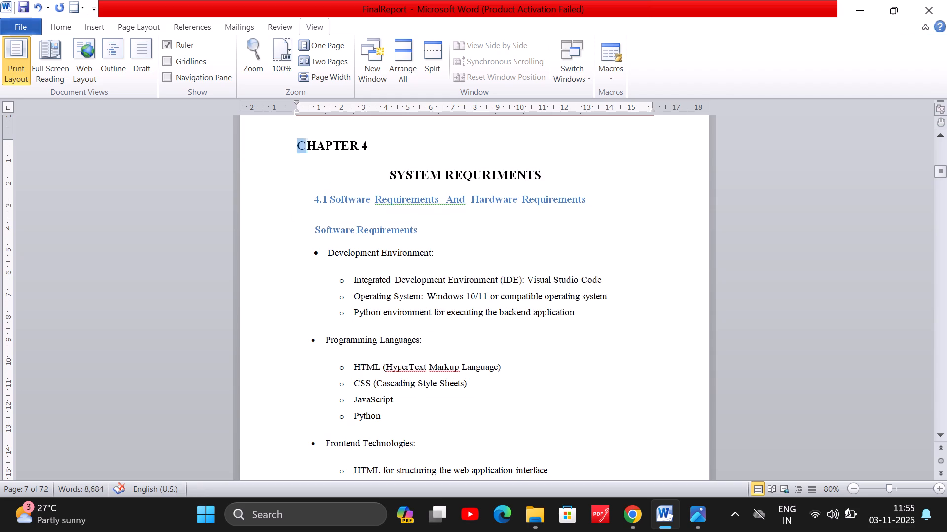
left_click_drag(311, 165, 490, 485)
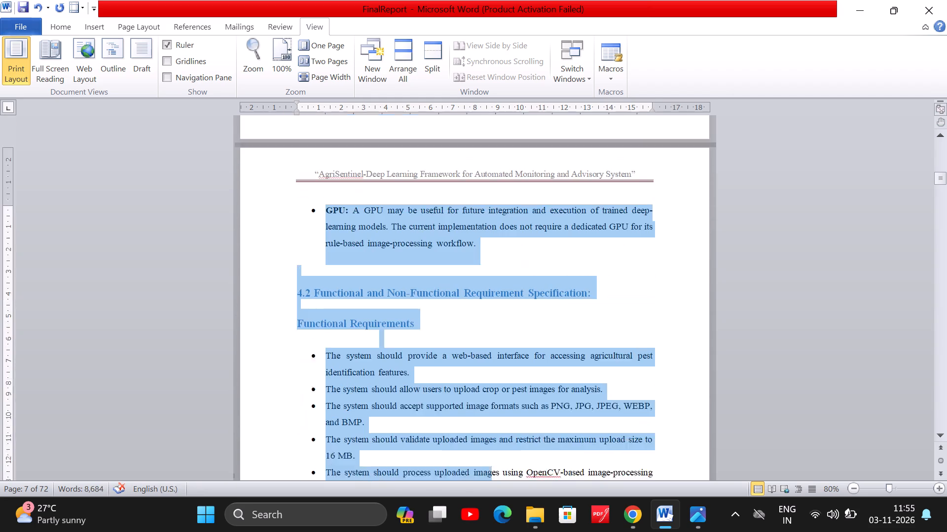
left_click_drag(490, 485, 495, 482)
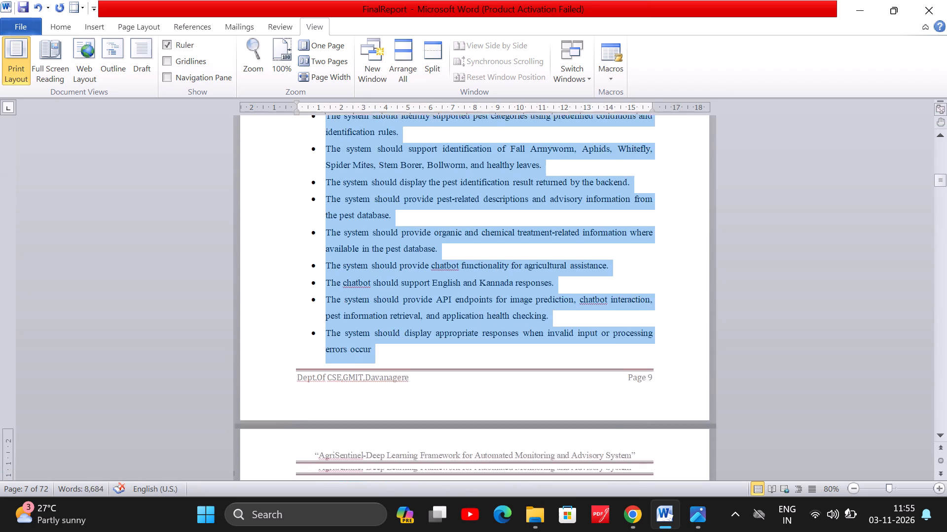
left_click_drag(495, 482, 477, 300)
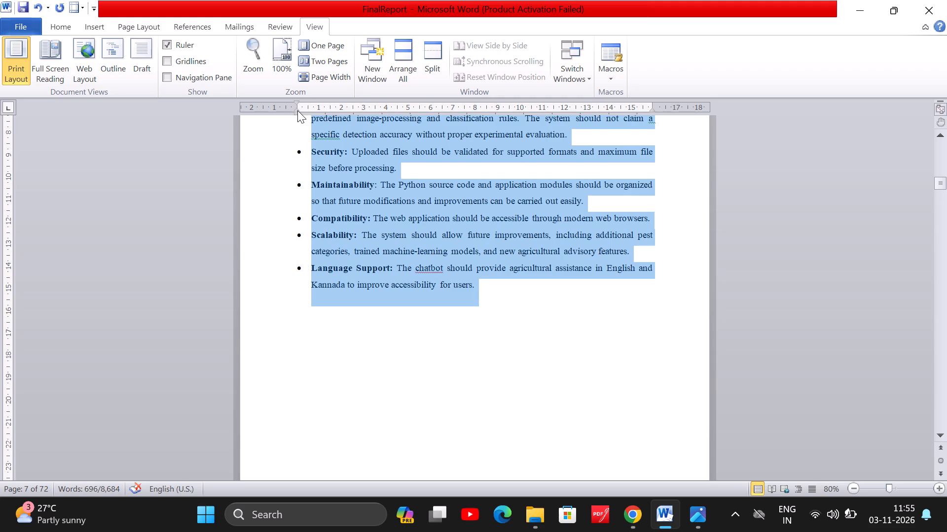
left_click_drag(311, 111, 297, 112)
left_click_drag(297, 112, 293, 112)
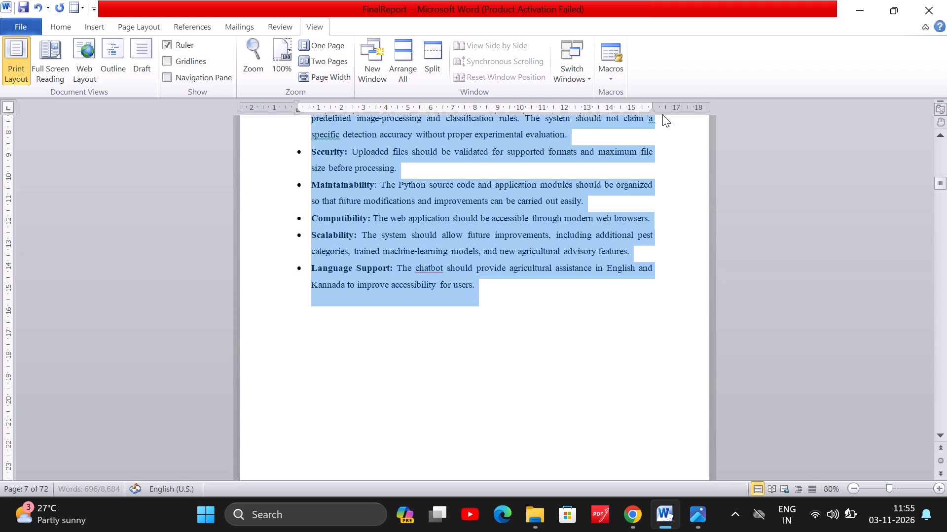
left_click(652, 111)
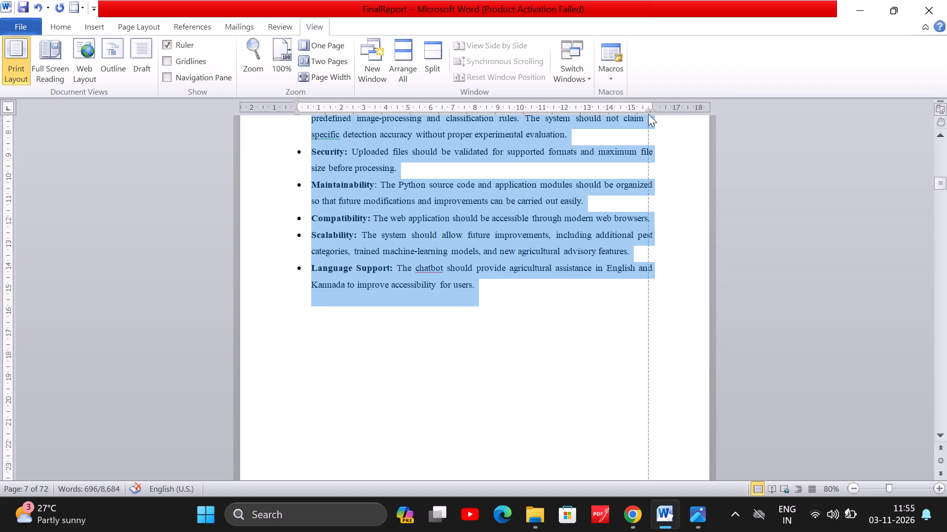
left_click(583, 417)
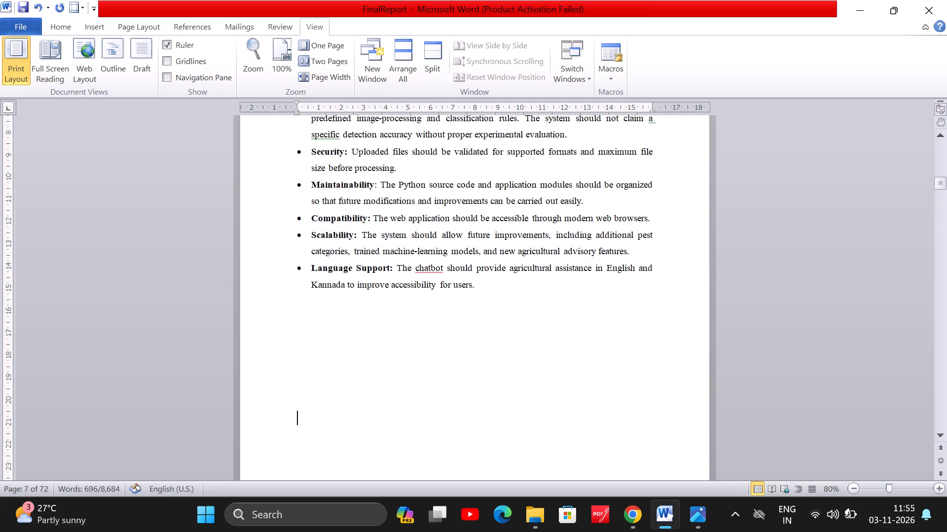
Align the left and right indents of the empty paragraph below the Language Support item on page 10 with the page margins.
scroll(583, 417, "up", 4)
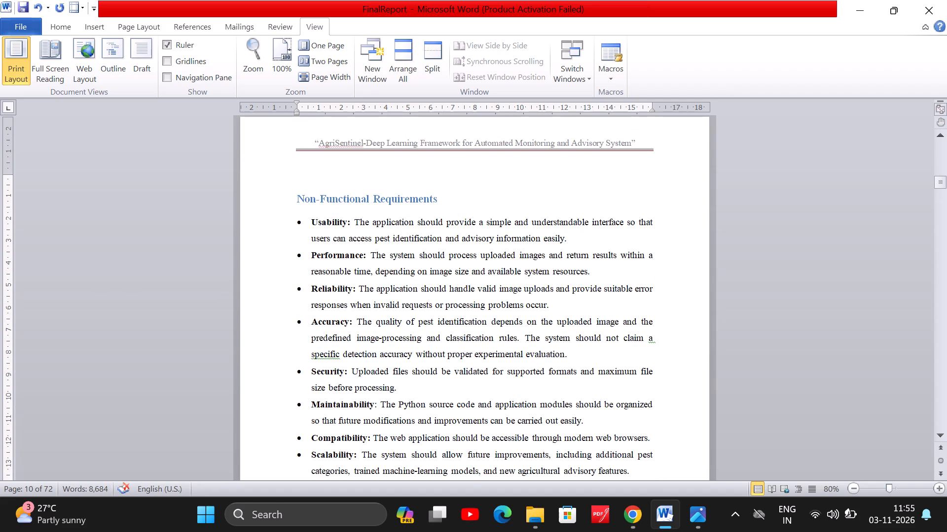
left_click(298, 112)
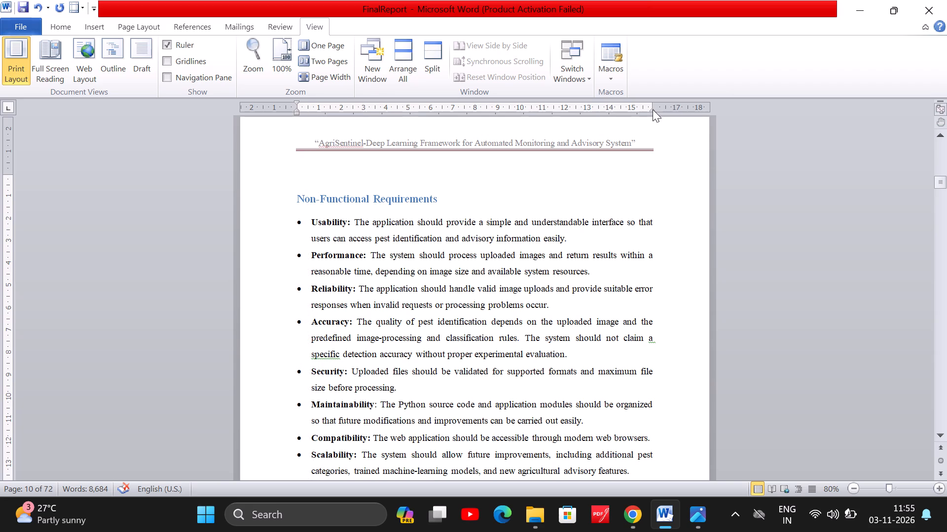
left_click_drag(653, 109, 657, 110)
Examine the indents and page breaks of the Chapter 4 pages, from the CHAPTER 4 heading to the end of the Non-Functional Requirements.
scroll(604, 253, "up", 3)
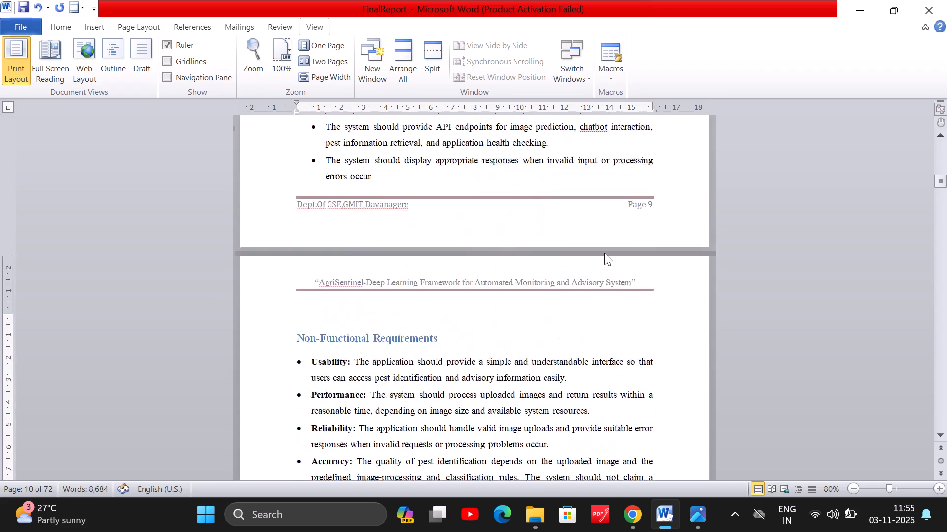
scroll(604, 253, "up", 8)
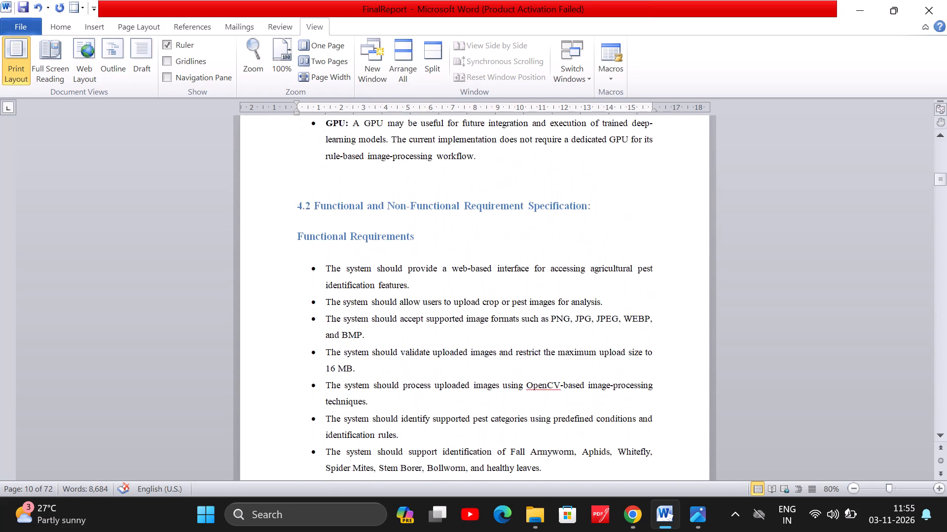
scroll(604, 253, "up", 3)
scroll(591, 337, "up", 6)
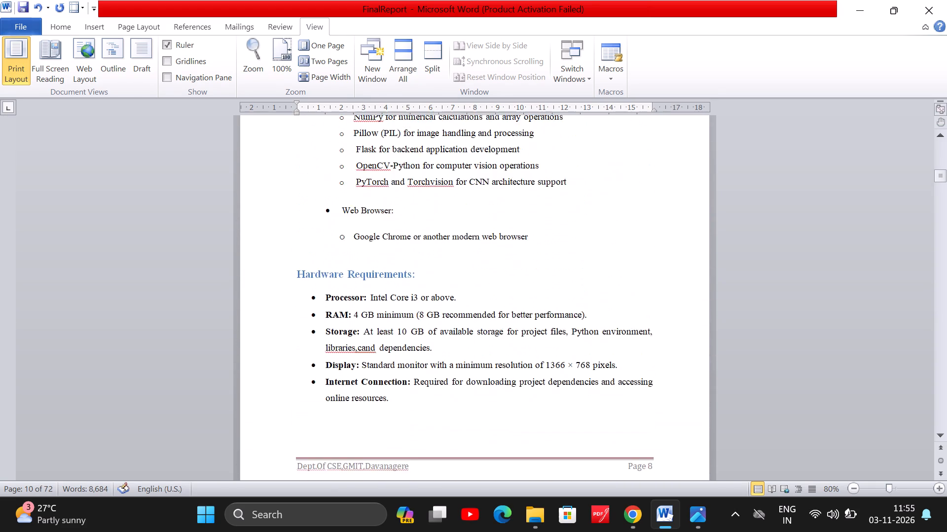
scroll(591, 337, "up", 8)
scroll(554, 379, "up", 1)
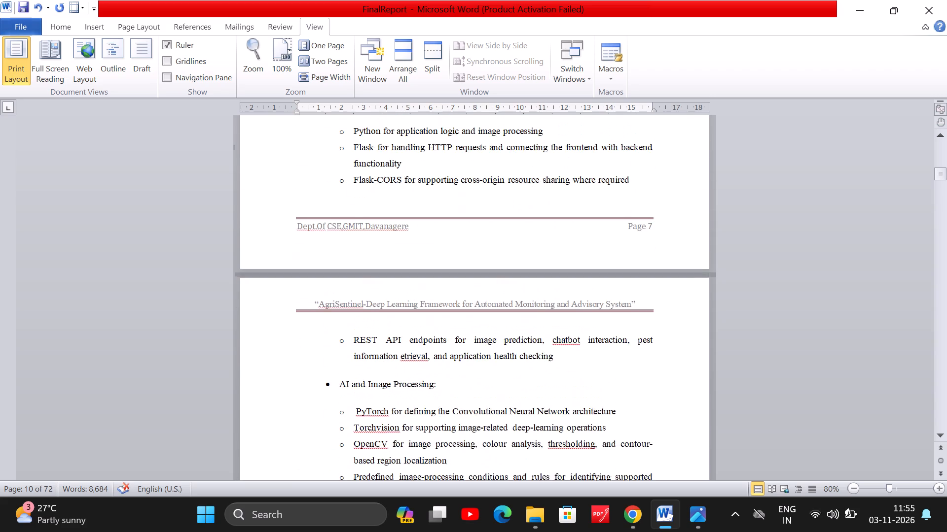
scroll(554, 379, "up", 7)
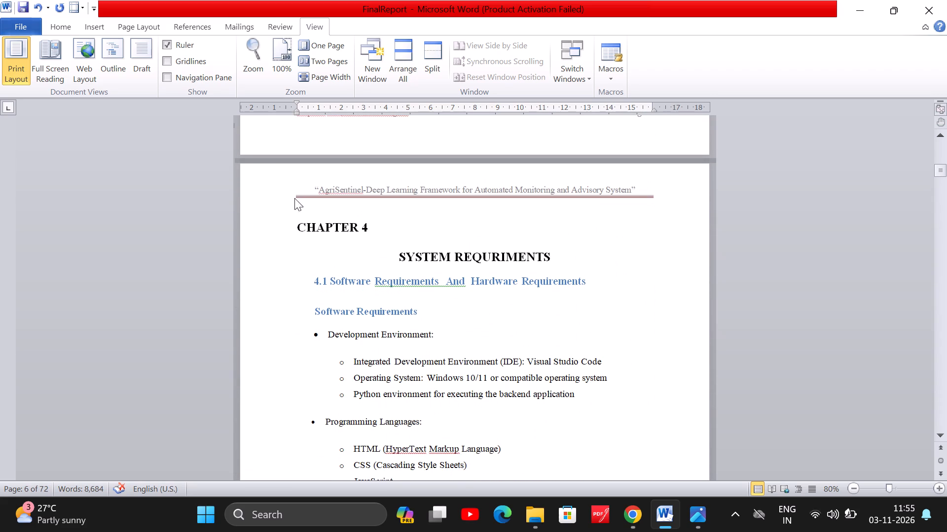
scroll(338, 445, "down", 3)
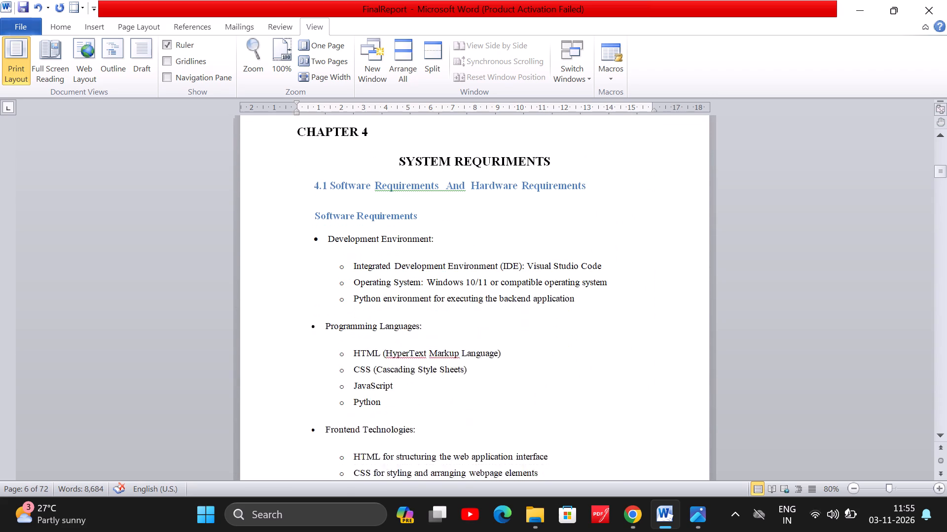
scroll(330, 405, "down", 5)
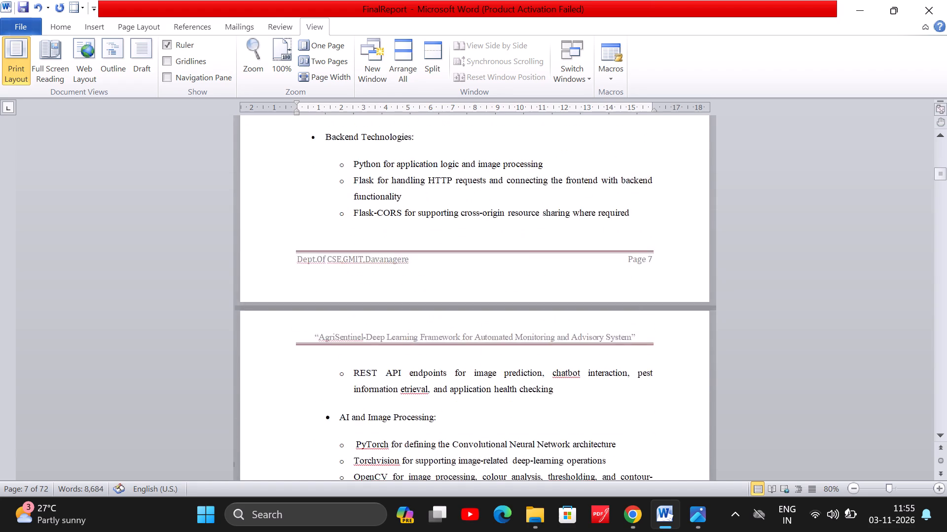
scroll(330, 405, "down", 9)
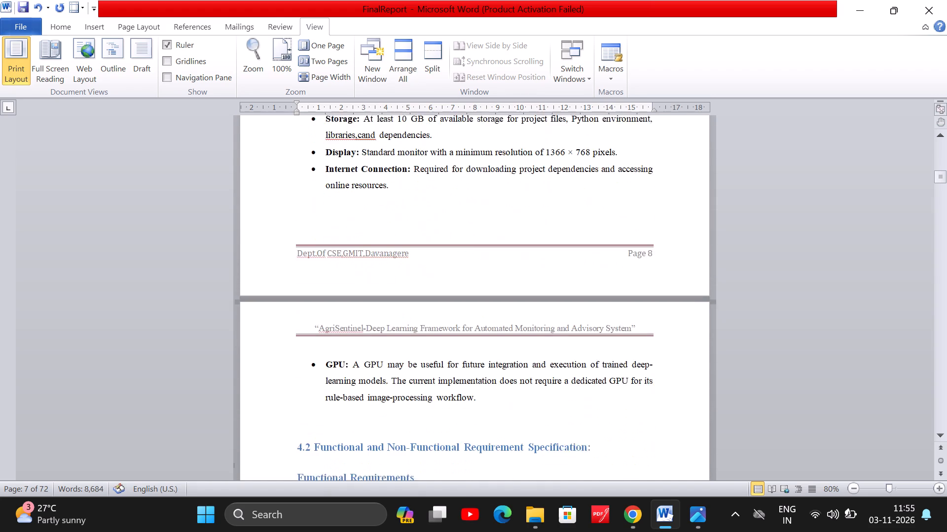
scroll(330, 405, "down", 9)
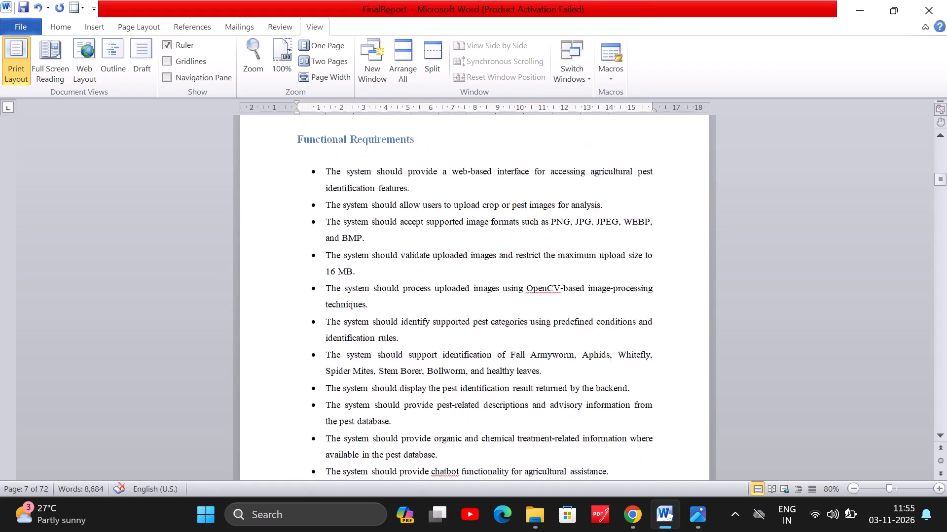
scroll(330, 405, "down", 7)
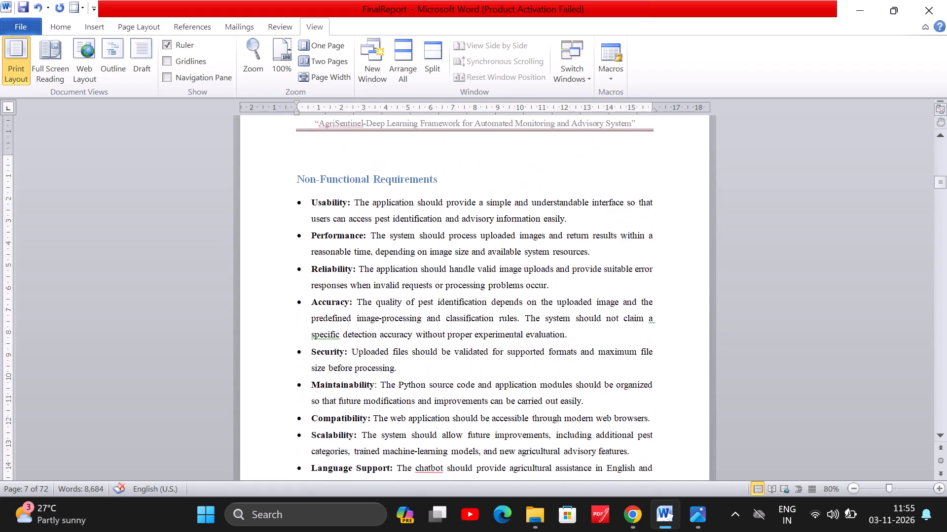
scroll(330, 405, "down", 4)
scroll(330, 405, "up", 1)
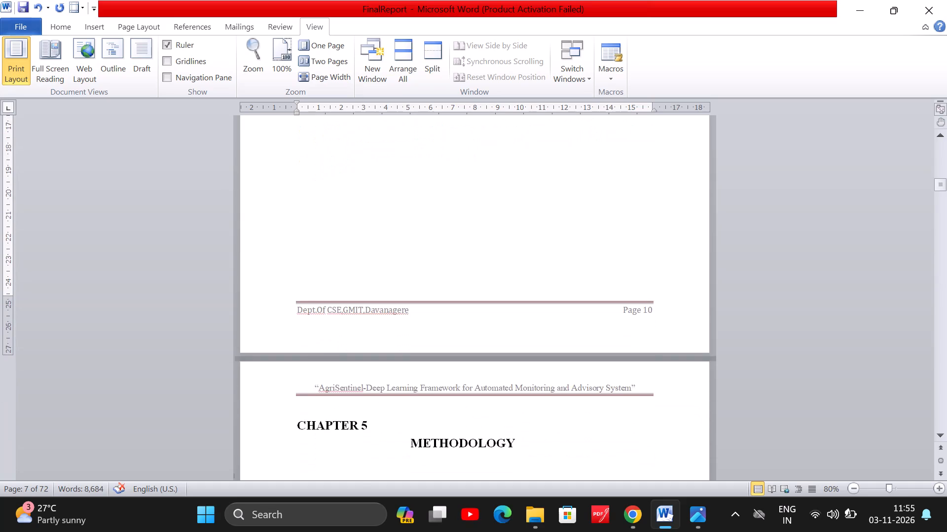
scroll(330, 405, "up", 3)
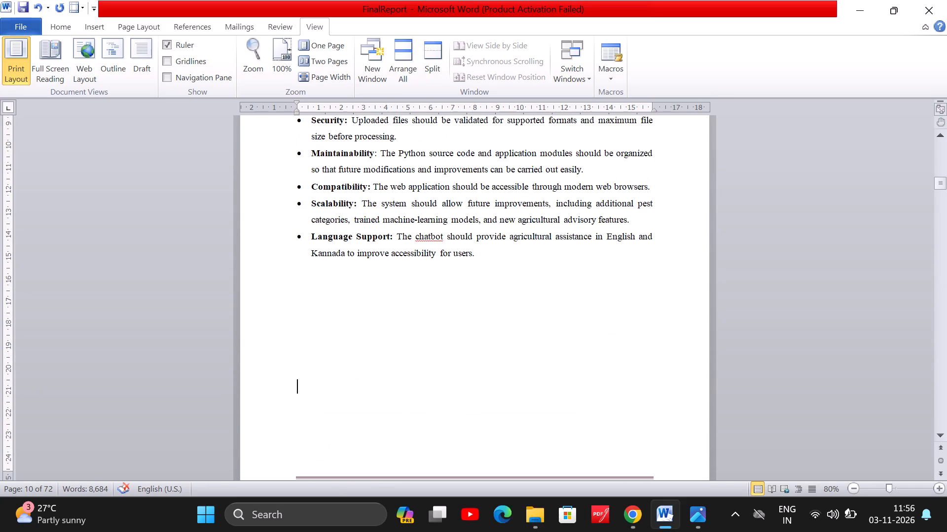
Align the left and right indents of Chapter 5, from its heading to the paragraph before the System Architecture figure, with the page margins.
scroll(330, 405, "down", 4)
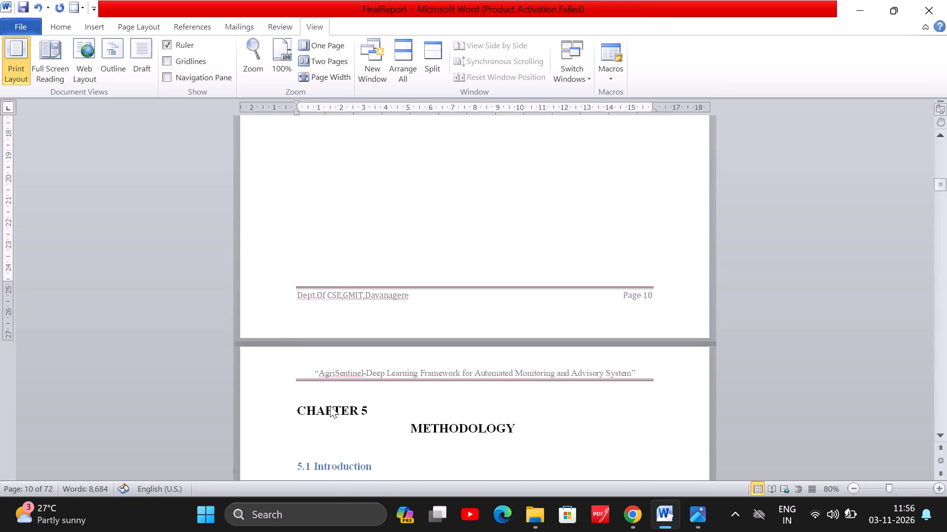
scroll(330, 405, "down", 3)
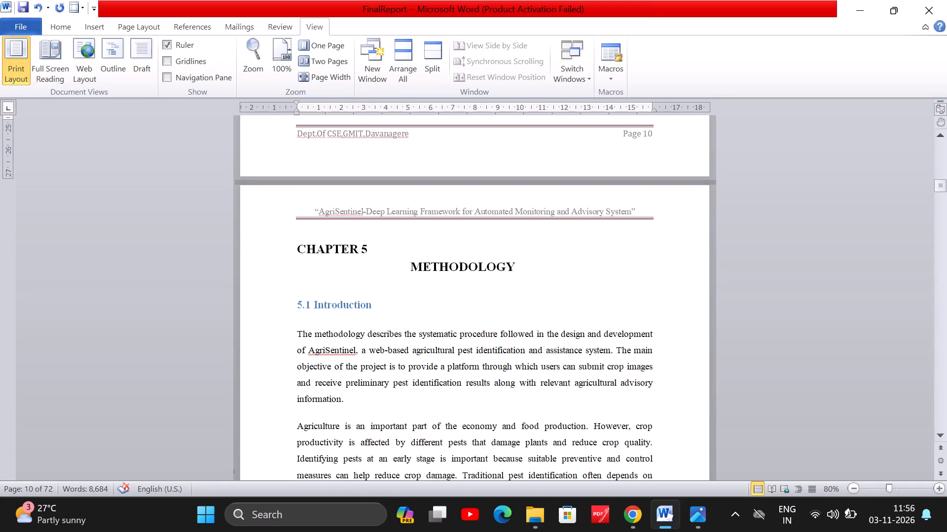
left_click_drag(296, 246, 465, 481)
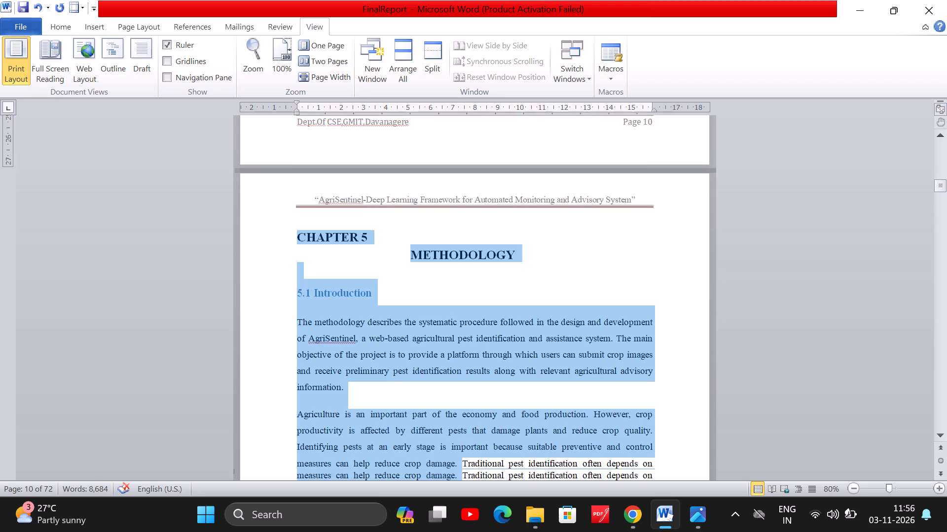
left_click_drag(465, 481, 467, 491)
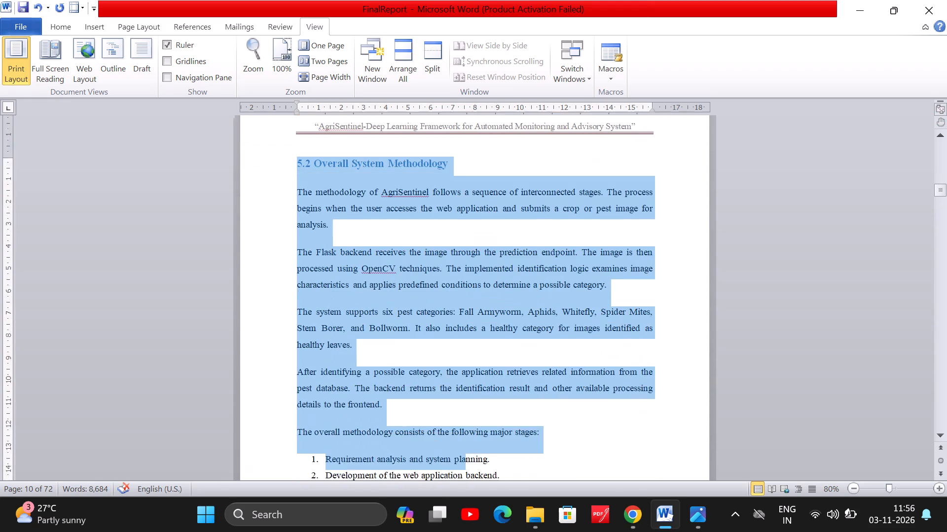
left_click_drag(467, 491, 386, 183)
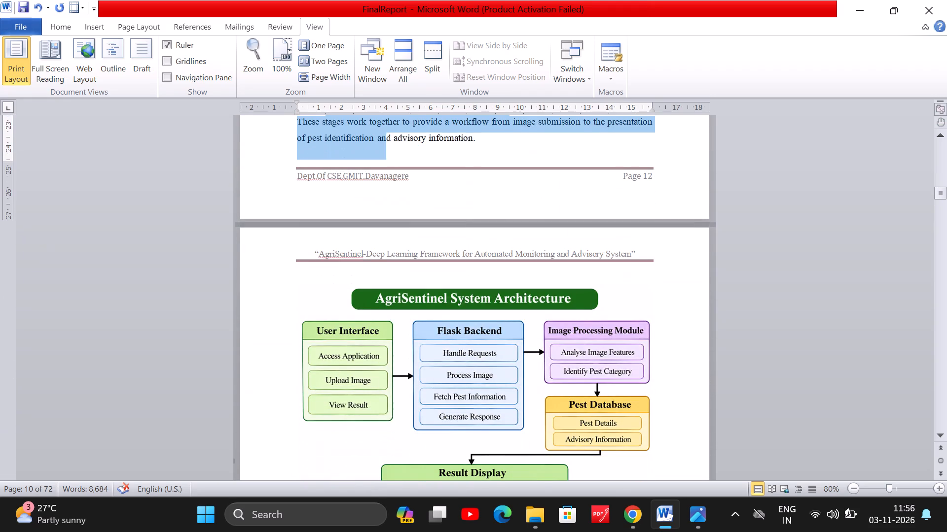
left_click_drag(386, 183, 478, 136)
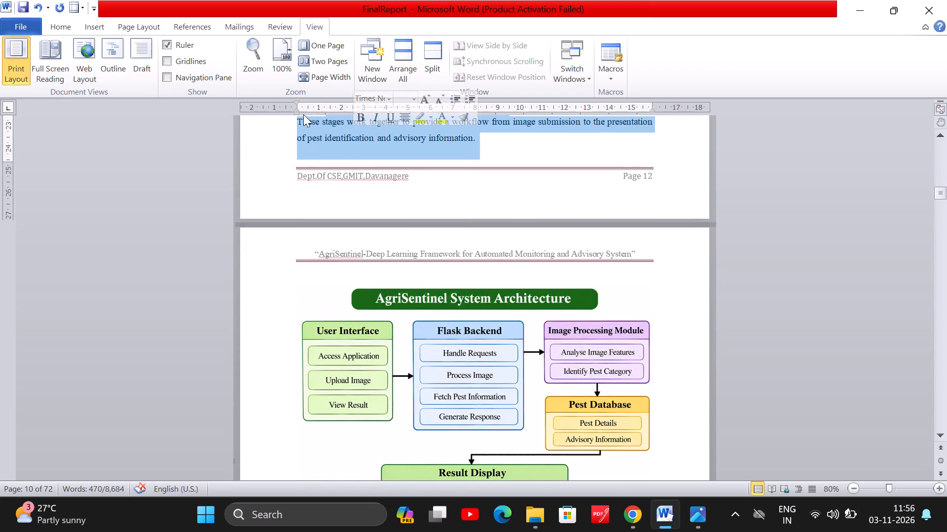
scroll(323, 155, "up", 6)
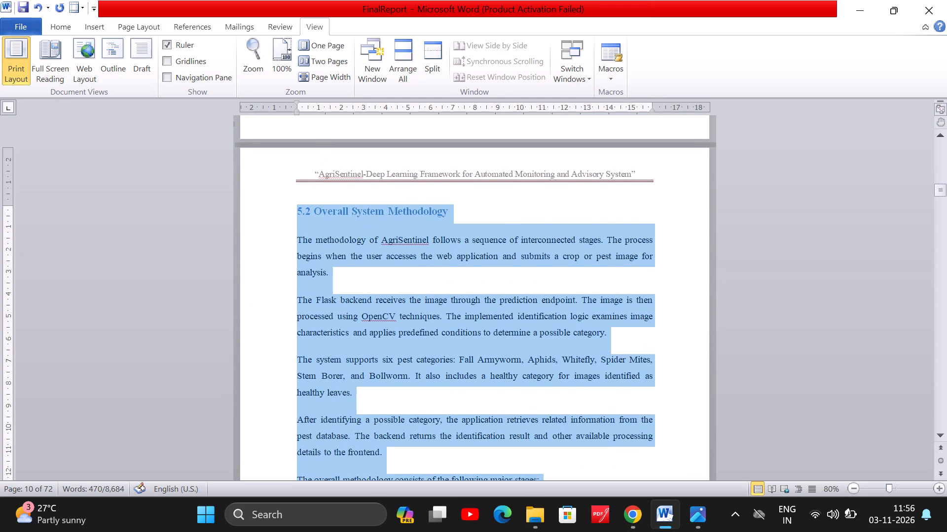
left_click(295, 115)
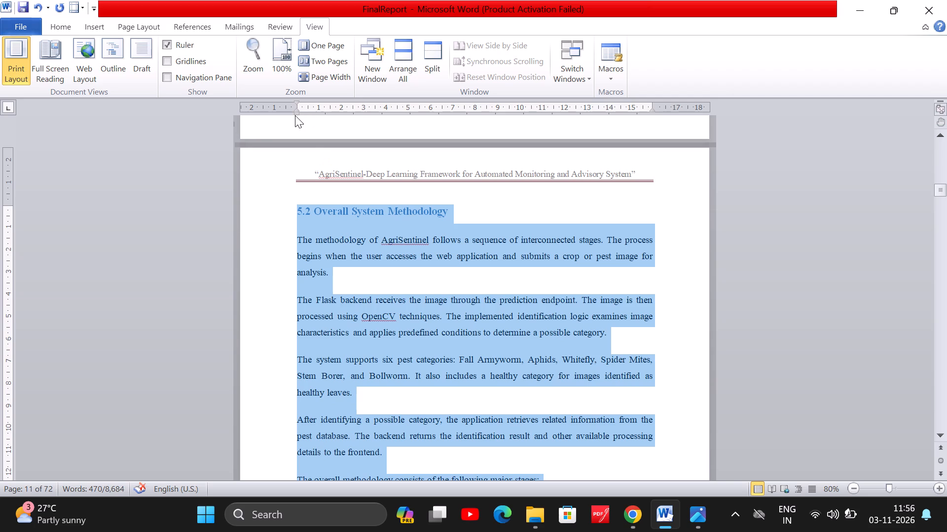
left_click(298, 112)
left_click(652, 111)
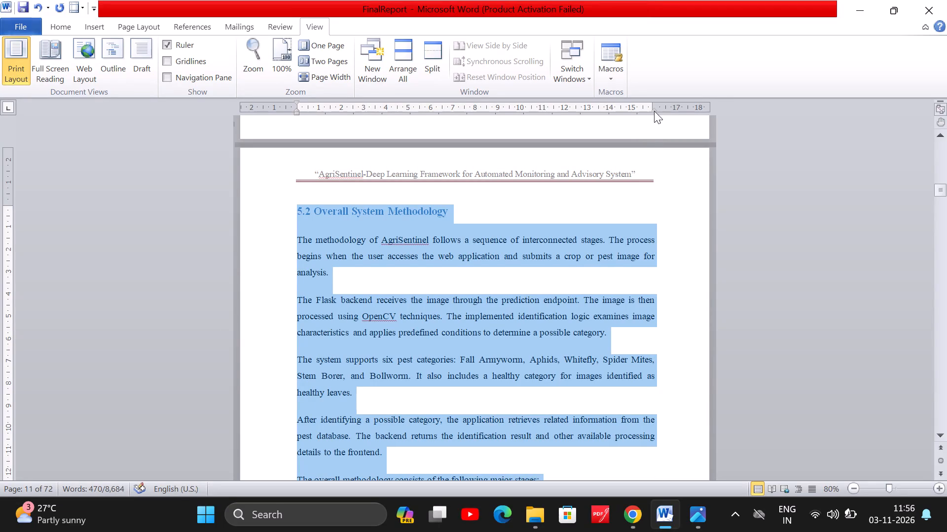
left_click(654, 110)
left_click(641, 188)
Align the left and right indents from the paragraph below Fig 5.1 through the workflow's closing sentence on page 16 with the page margins.
scroll(641, 188, "down", 11)
right_click(641, 188)
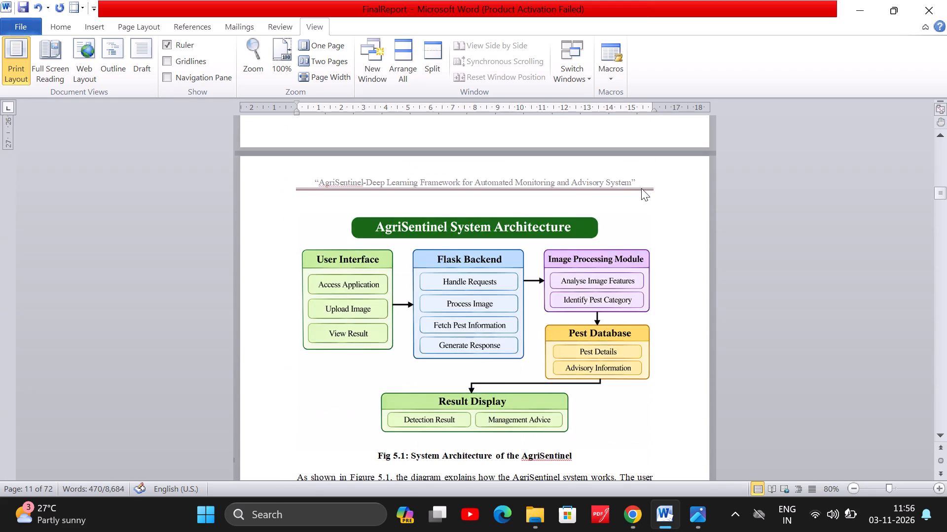
scroll(641, 188, "down", 2)
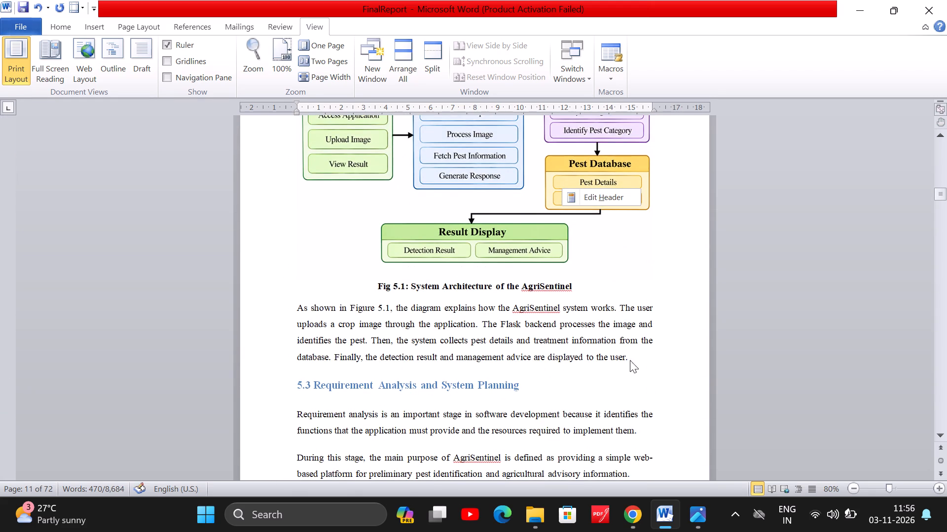
scroll(616, 429, "down", 1)
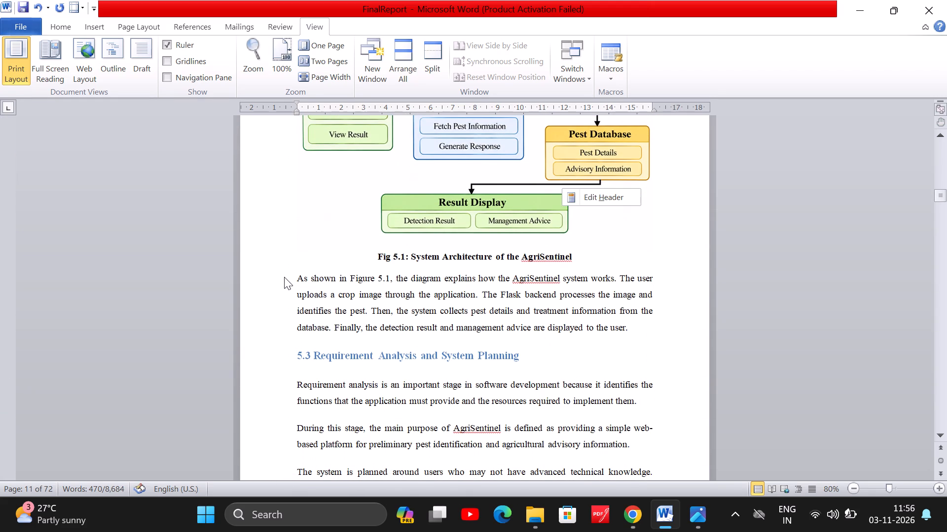
left_click_drag(295, 273, 319, 290)
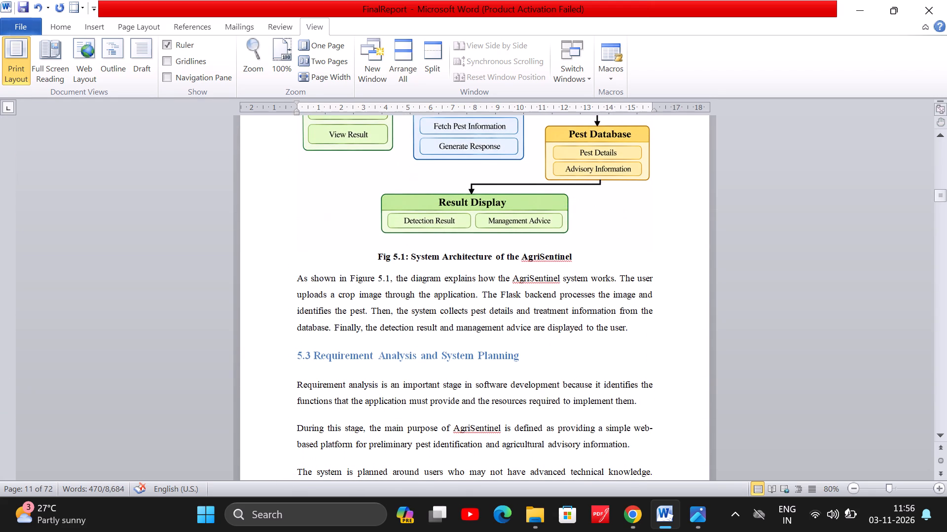
left_click_drag(298, 277, 449, 531)
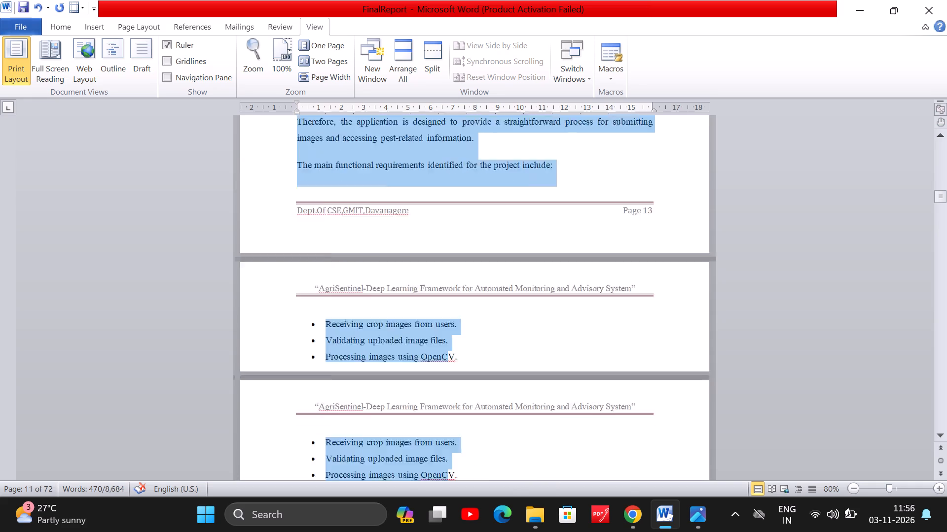
left_click_drag(449, 531, 469, 437)
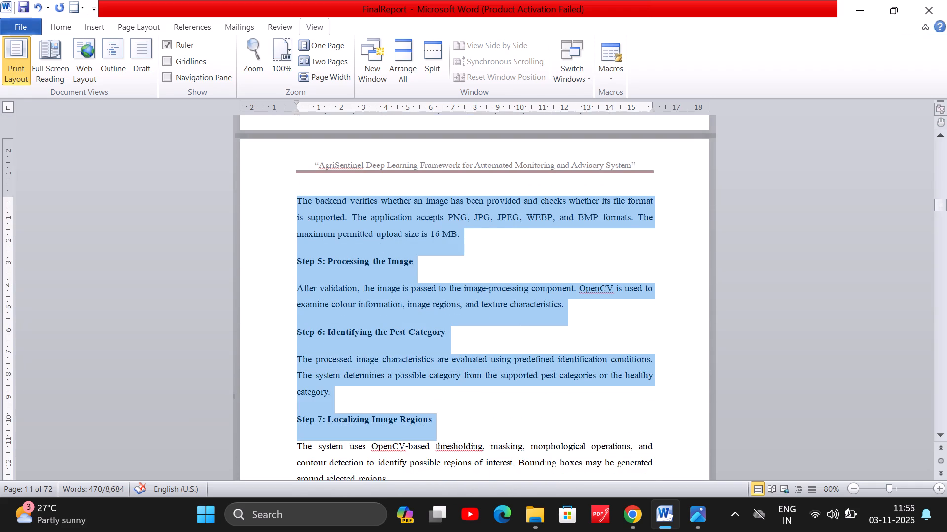
left_click_drag(469, 437, 538, 167)
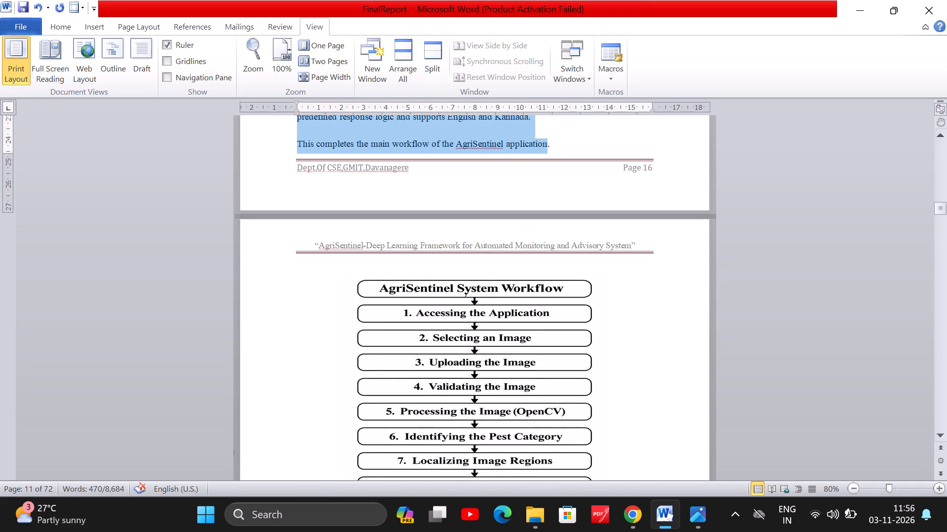
left_click_drag(538, 167, 560, 155)
scroll(560, 155, "up", 5)
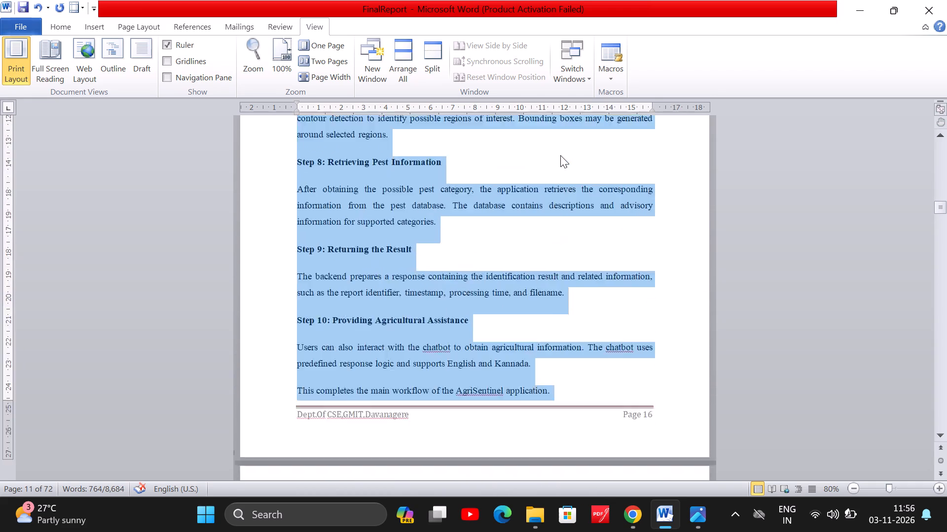
scroll(560, 155, "up", 1)
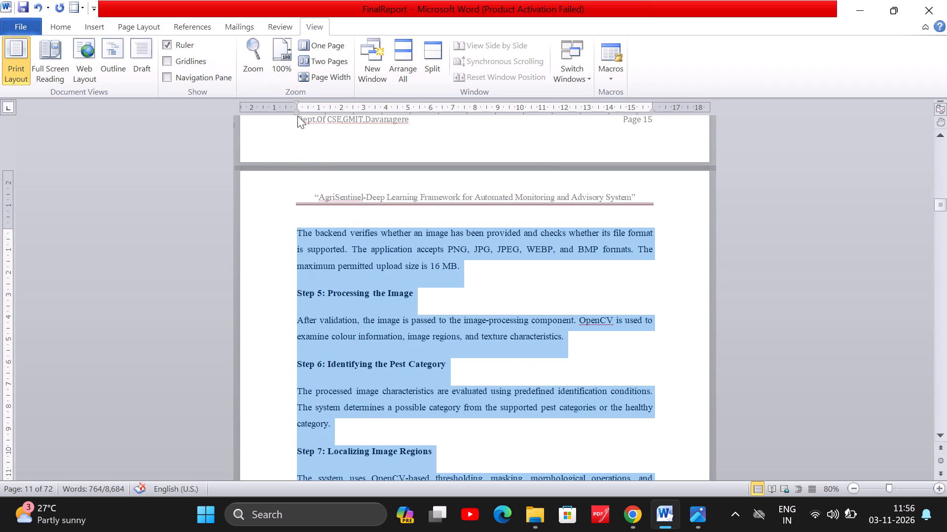
left_click(297, 112)
left_click(653, 110)
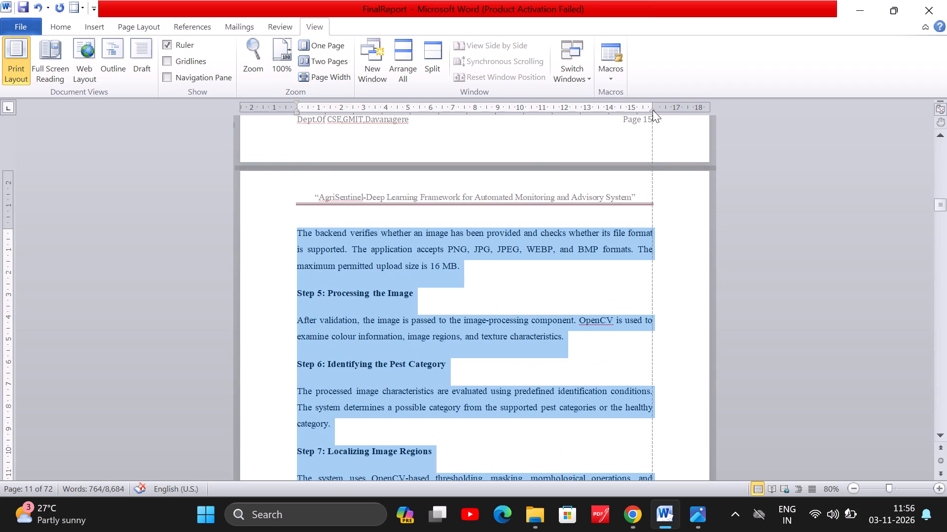
left_click(635, 195)
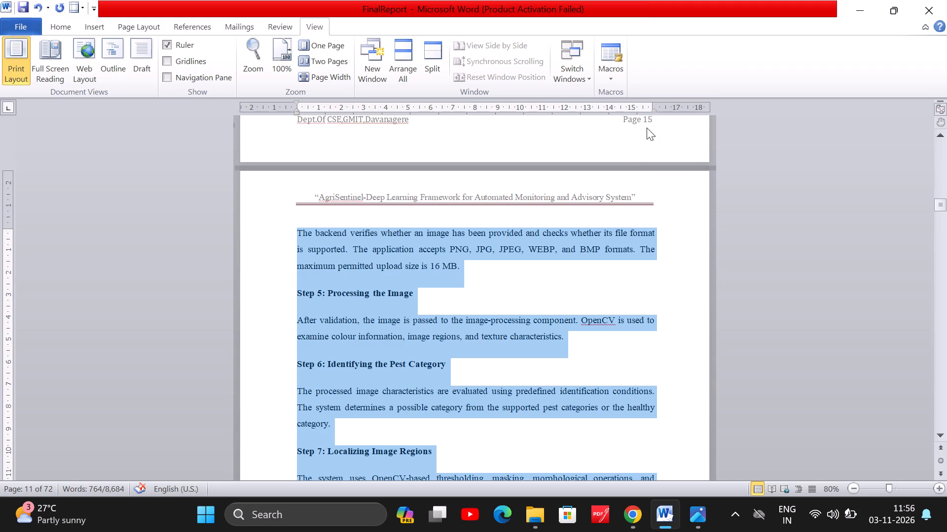
left_click(653, 111)
left_click(612, 299)
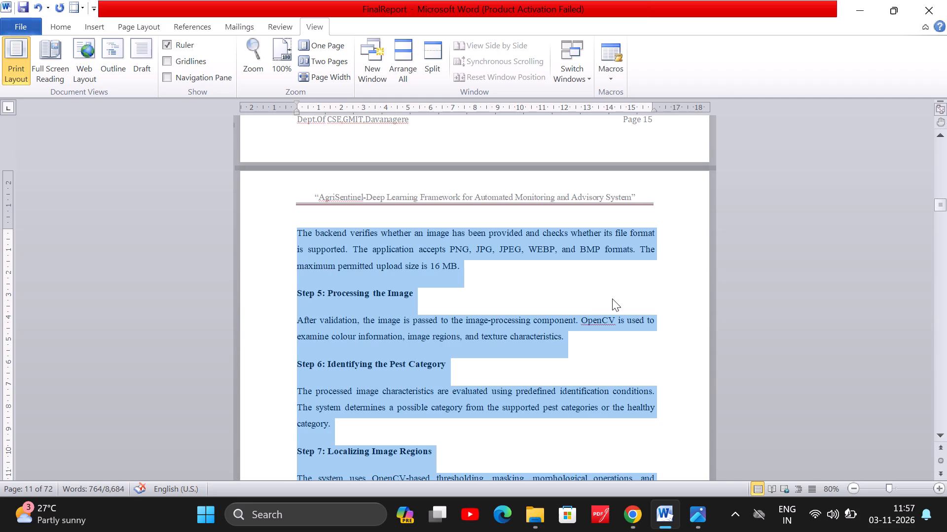
left_click(541, 297)
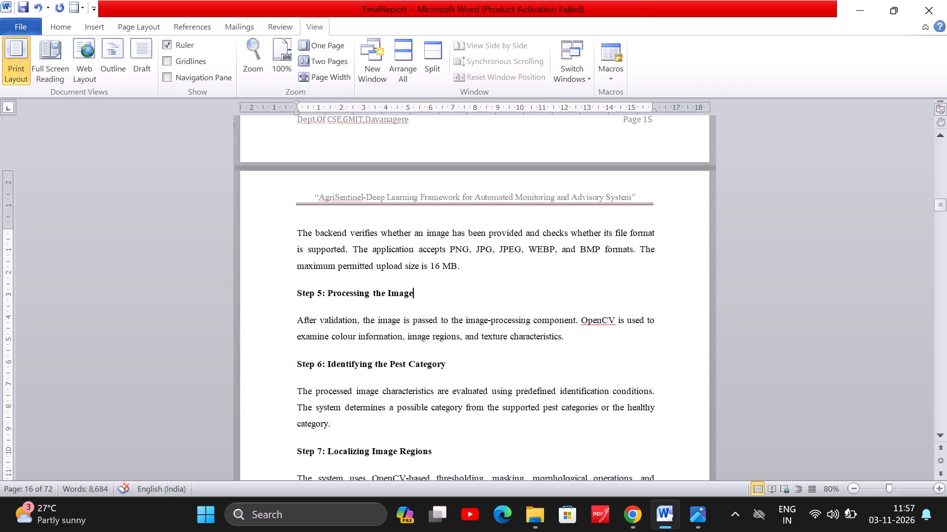
Align the left and right indents from the paragraph below Fig 5.2 through section 5.7's opening paragraph, including the lists, with the page margins.
scroll(541, 297, "up", 2)
scroll(541, 297, "down", 4)
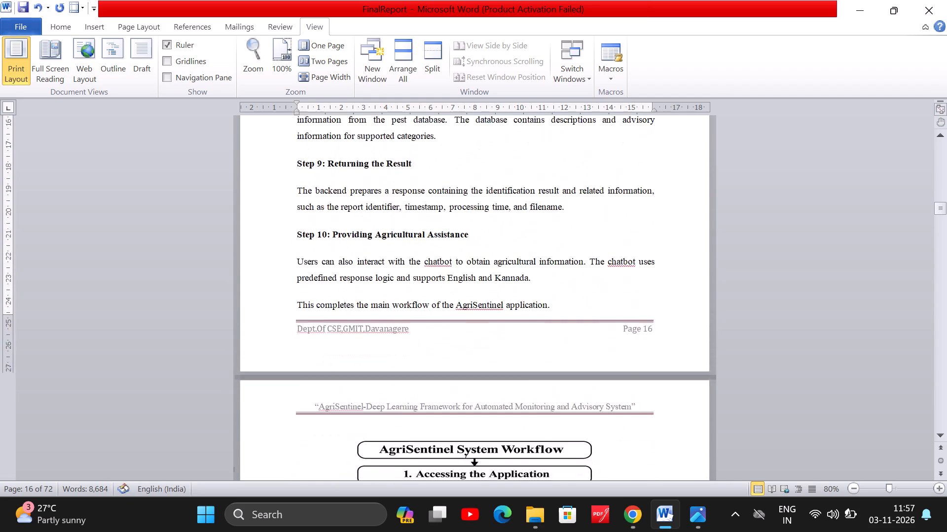
scroll(541, 297, "down", 7)
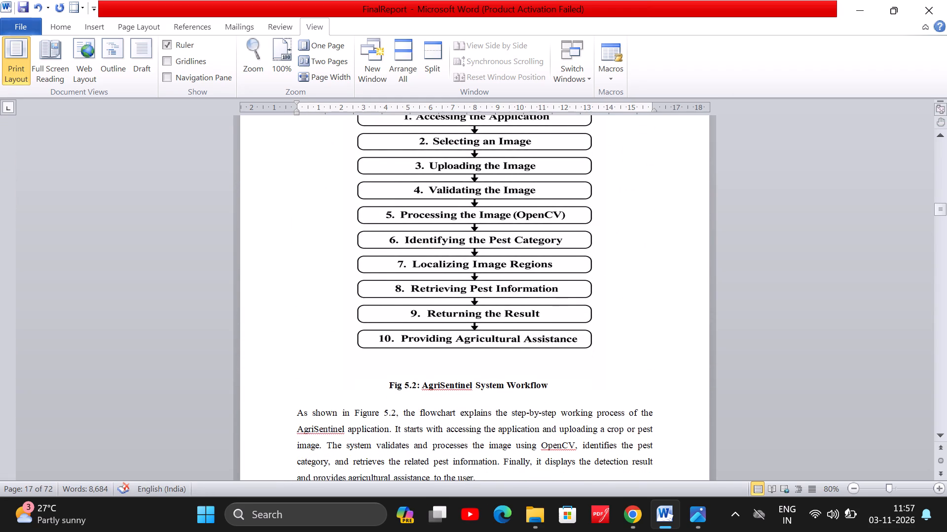
scroll(541, 297, "down", 1)
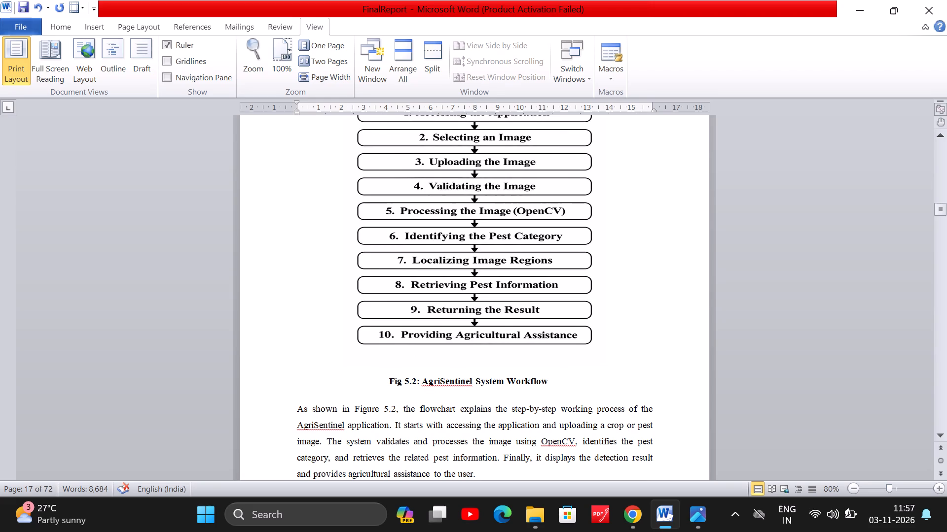
scroll(562, 339, "down", 2)
scroll(363, 402, "down", 1)
scroll(291, 381, "down", 1)
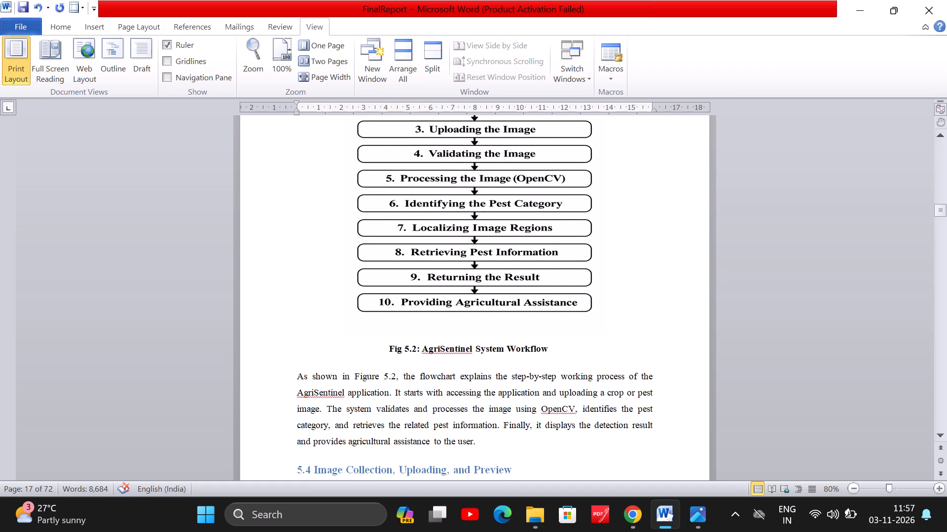
left_click_drag(295, 373, 422, 463)
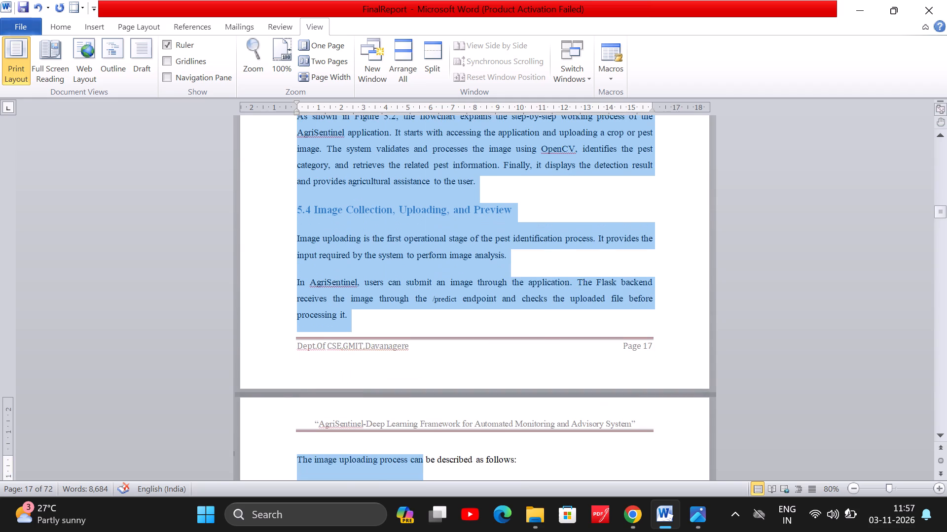
left_click_drag(422, 463, 489, 478)
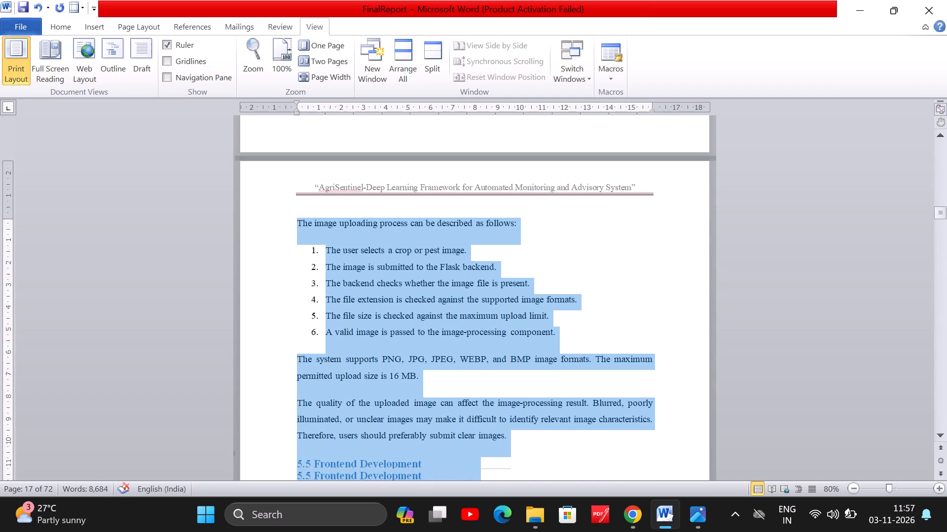
left_click_drag(489, 478, 504, 476)
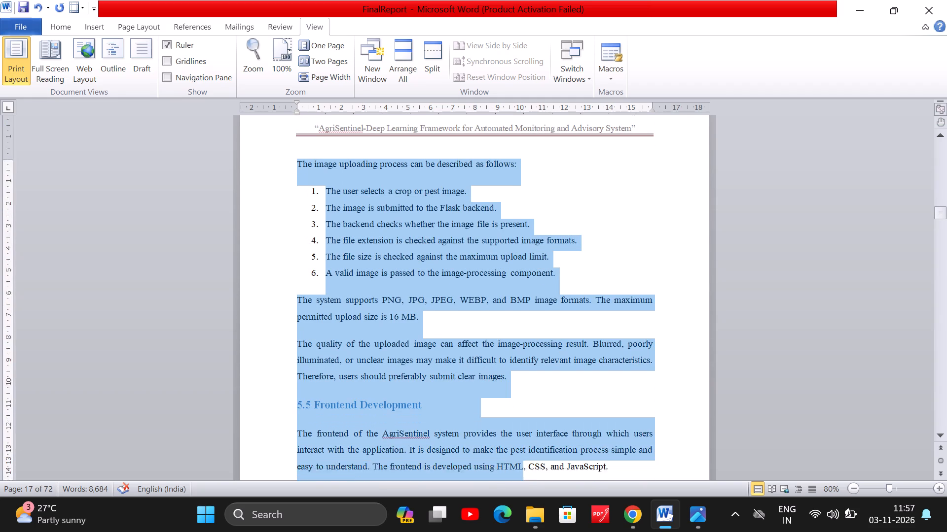
left_click_drag(504, 476, 504, 482)
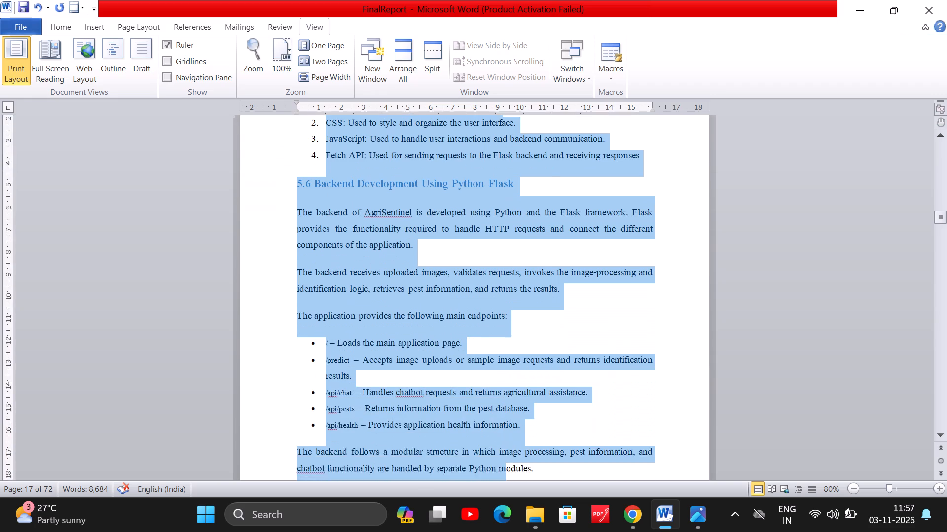
left_click_drag(504, 482, 619, 411)
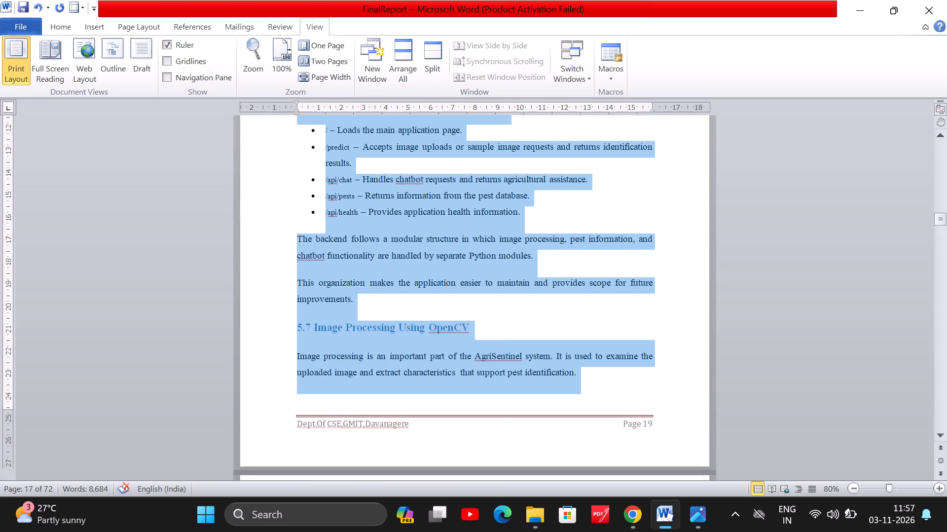
left_click_drag(619, 411, 627, 399)
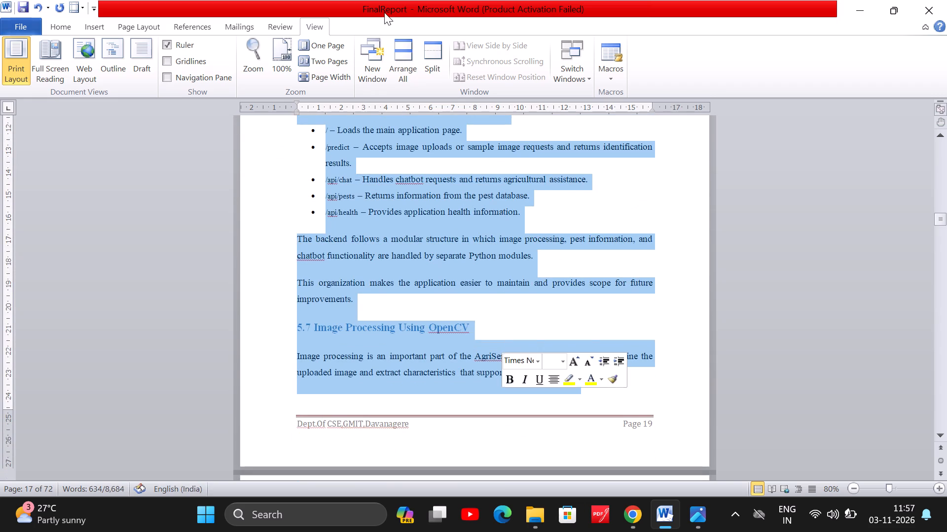
left_click(298, 111)
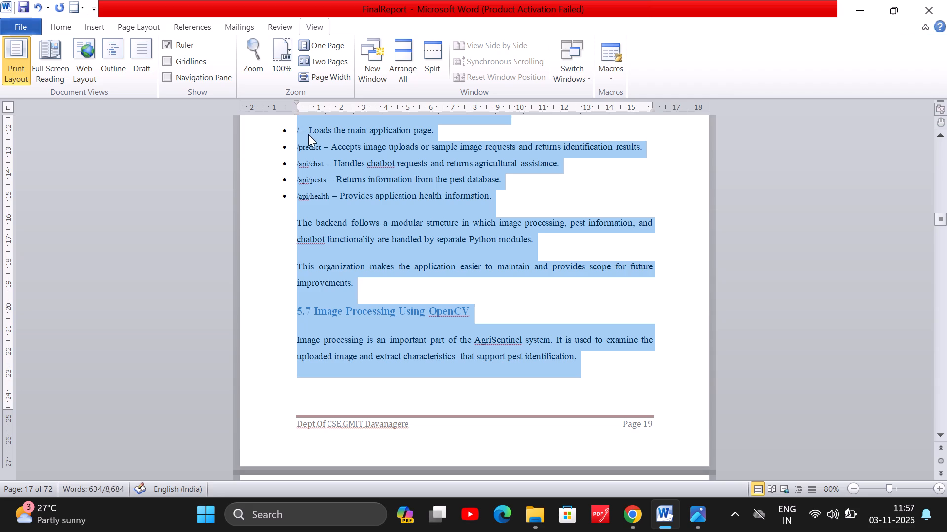
scroll(303, 127, "up", 5)
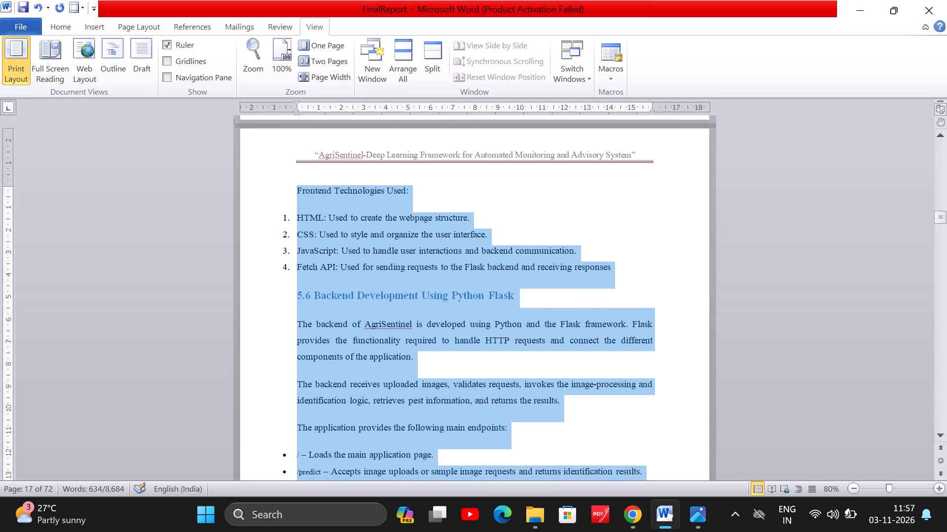
left_click(297, 111)
left_click(653, 112)
scroll(602, 215, "up", 2)
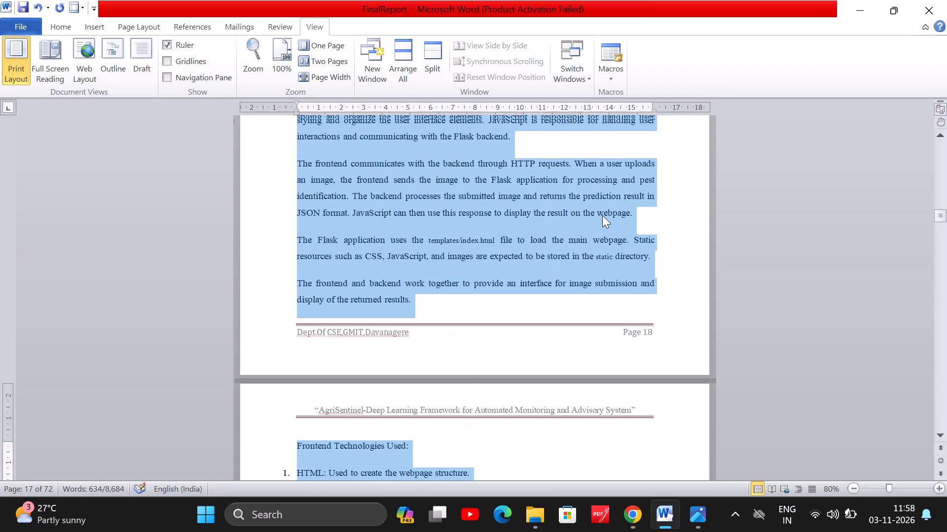
scroll(602, 215, "down", 6)
left_click(575, 302)
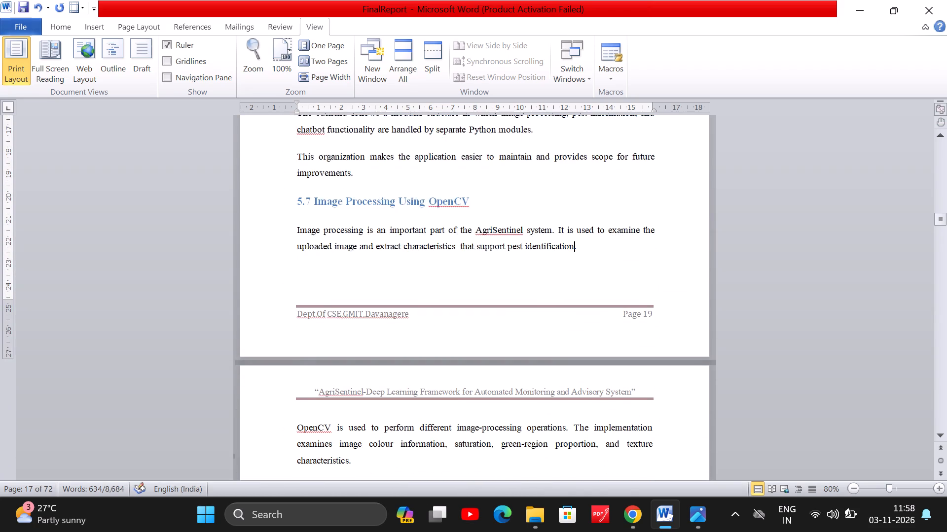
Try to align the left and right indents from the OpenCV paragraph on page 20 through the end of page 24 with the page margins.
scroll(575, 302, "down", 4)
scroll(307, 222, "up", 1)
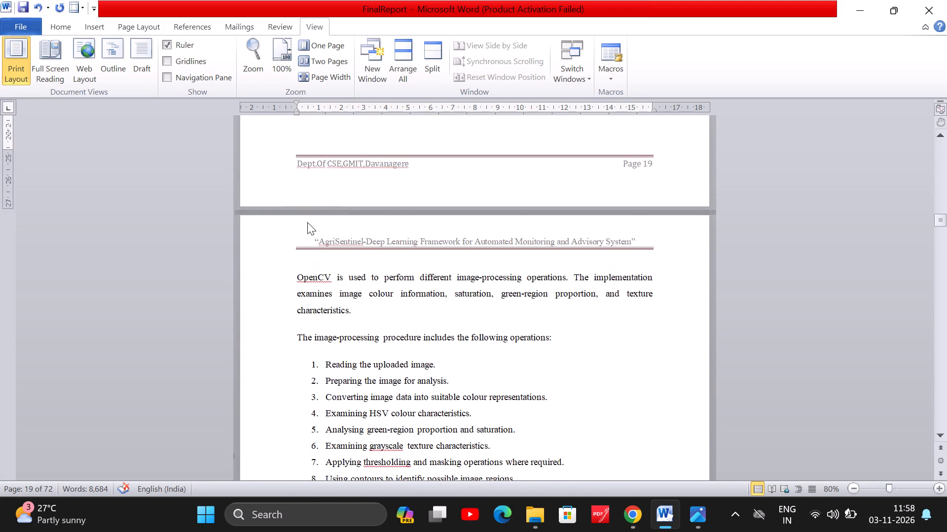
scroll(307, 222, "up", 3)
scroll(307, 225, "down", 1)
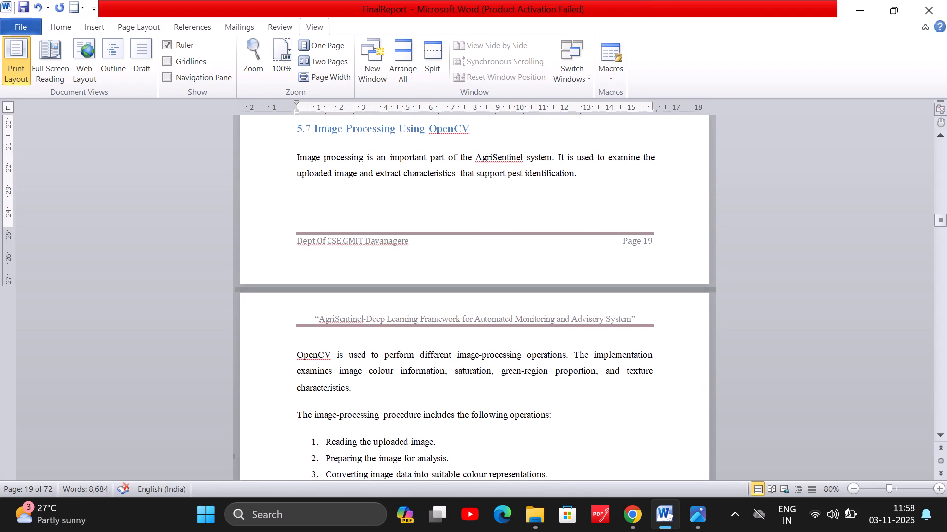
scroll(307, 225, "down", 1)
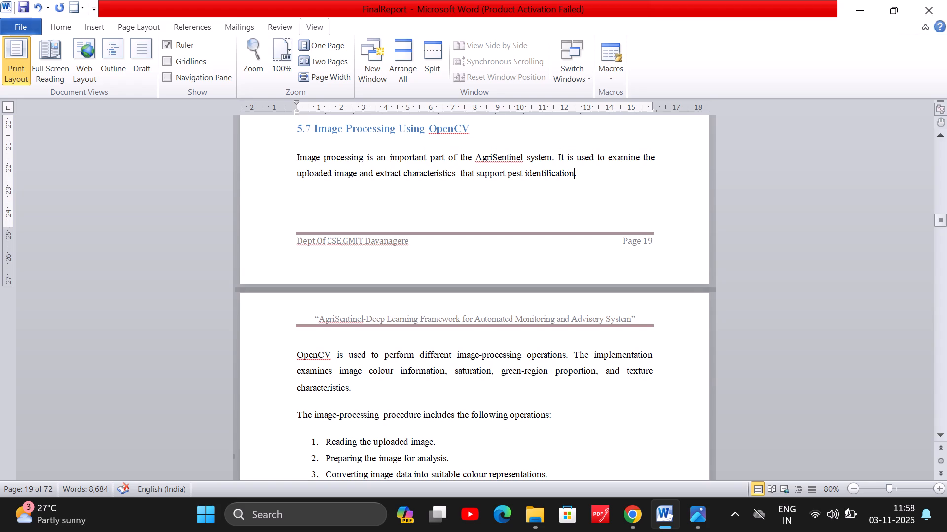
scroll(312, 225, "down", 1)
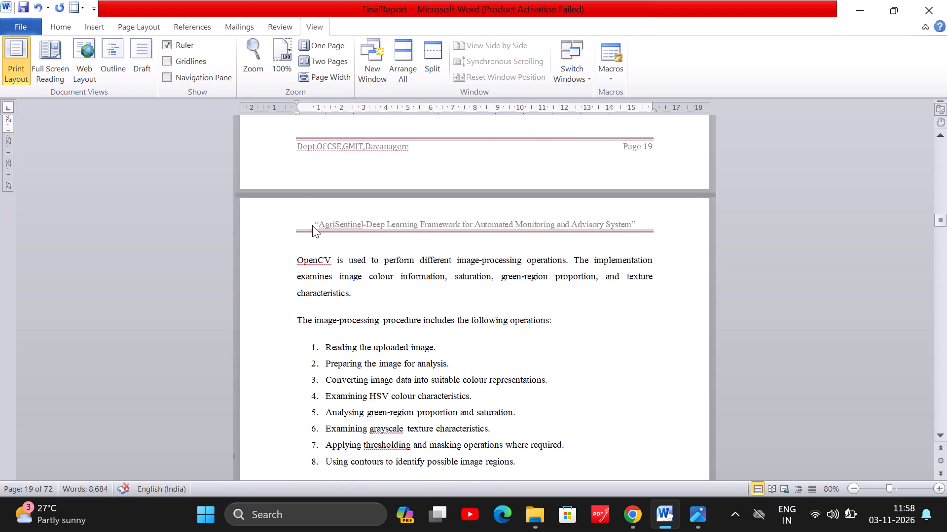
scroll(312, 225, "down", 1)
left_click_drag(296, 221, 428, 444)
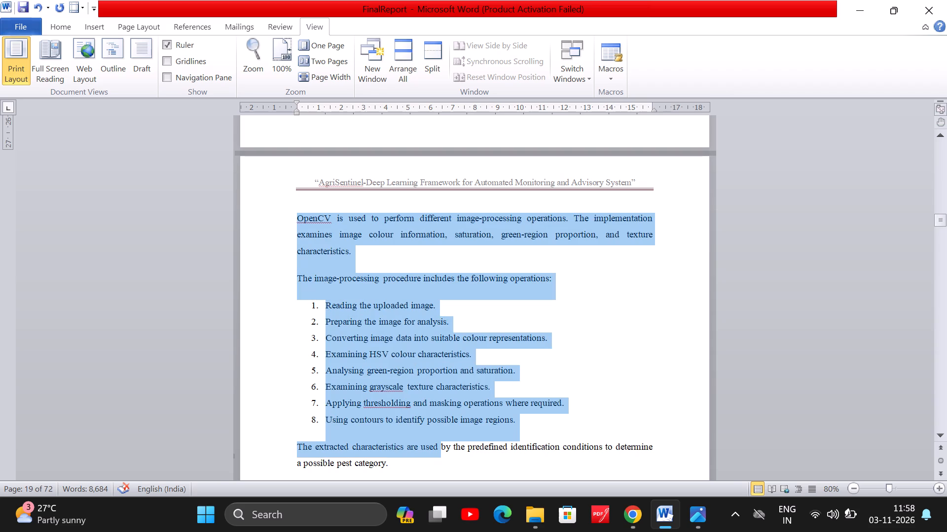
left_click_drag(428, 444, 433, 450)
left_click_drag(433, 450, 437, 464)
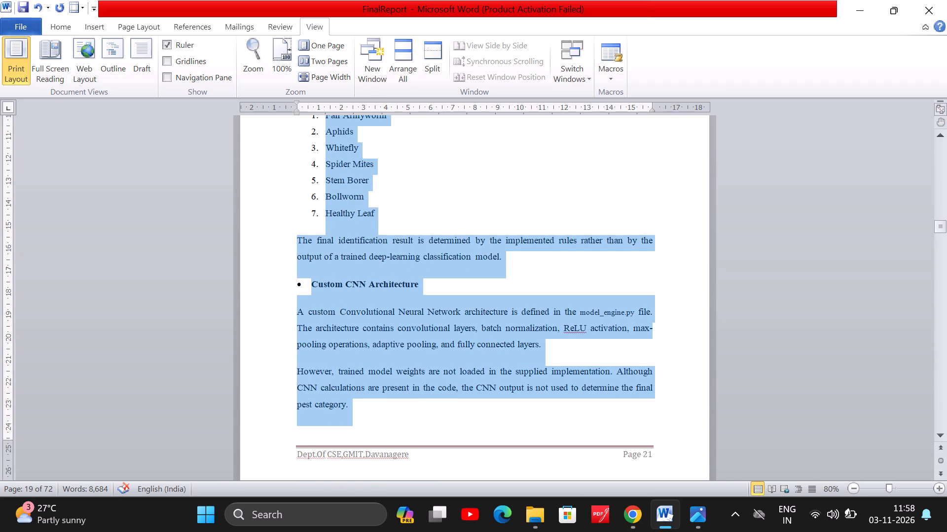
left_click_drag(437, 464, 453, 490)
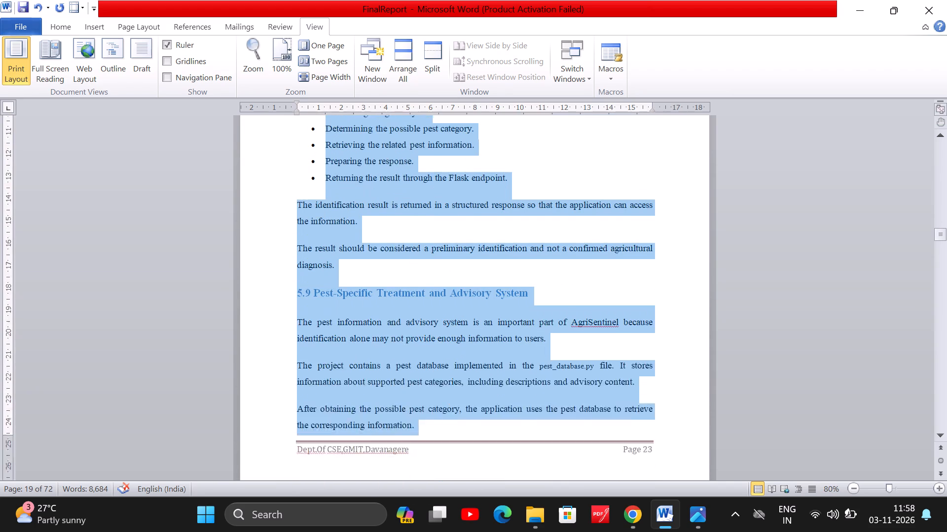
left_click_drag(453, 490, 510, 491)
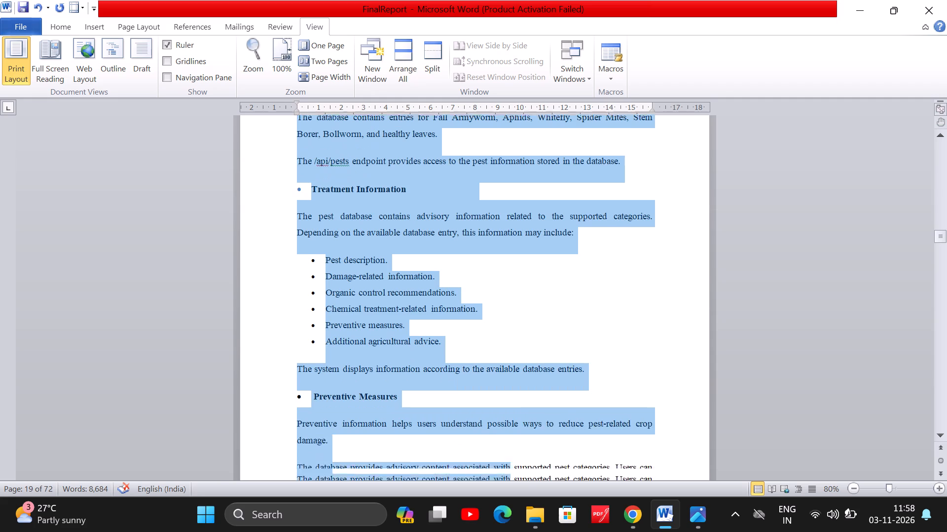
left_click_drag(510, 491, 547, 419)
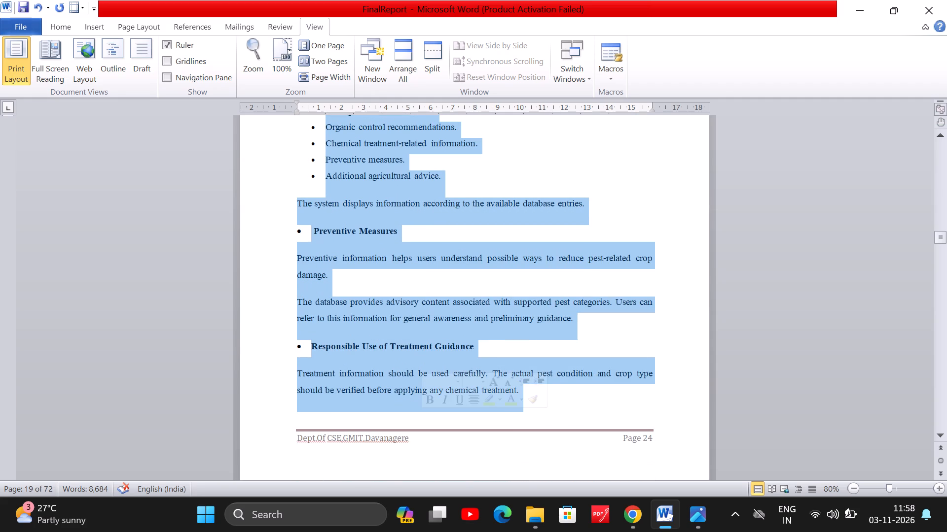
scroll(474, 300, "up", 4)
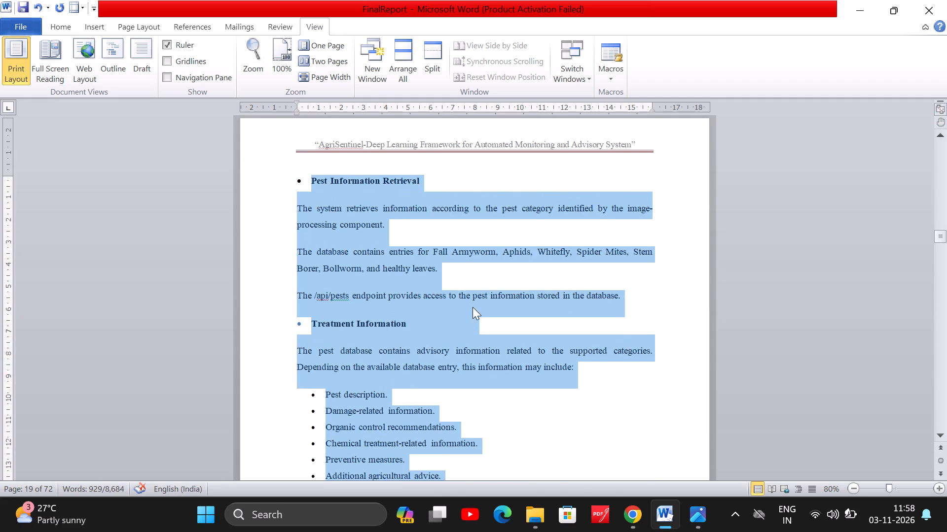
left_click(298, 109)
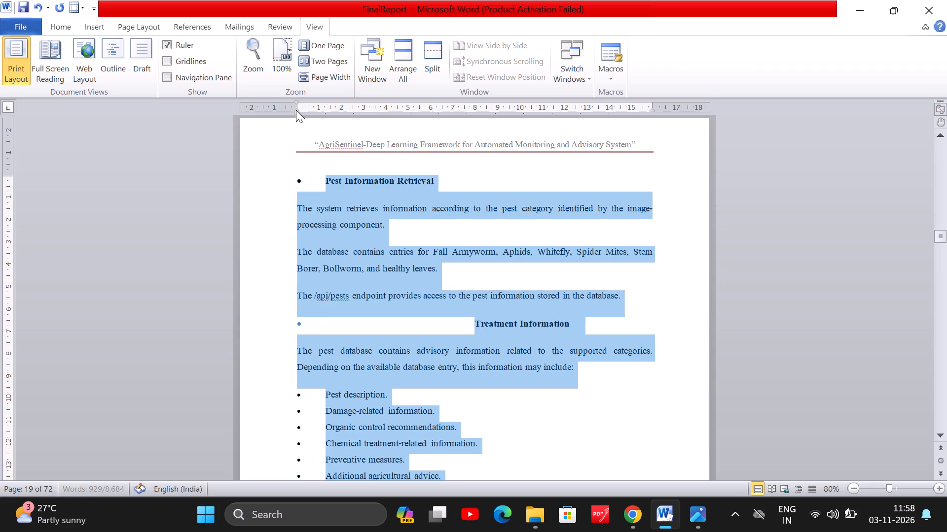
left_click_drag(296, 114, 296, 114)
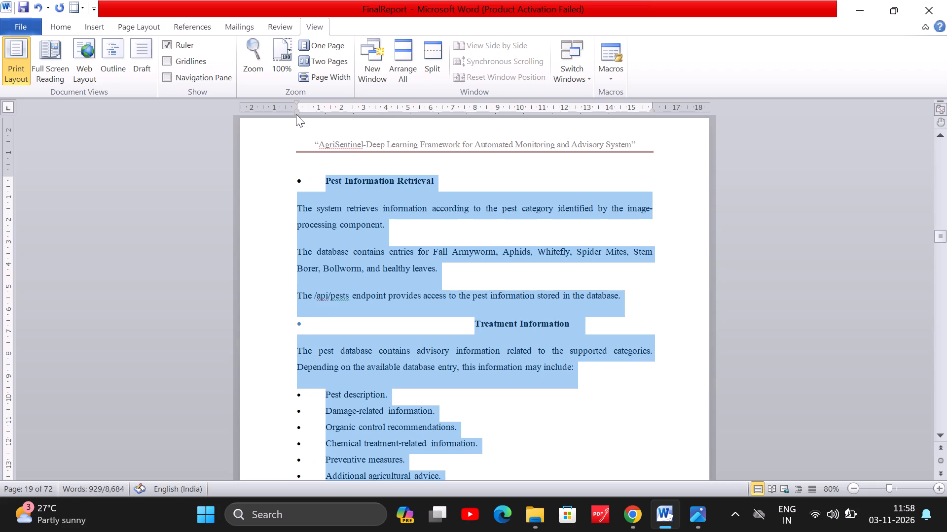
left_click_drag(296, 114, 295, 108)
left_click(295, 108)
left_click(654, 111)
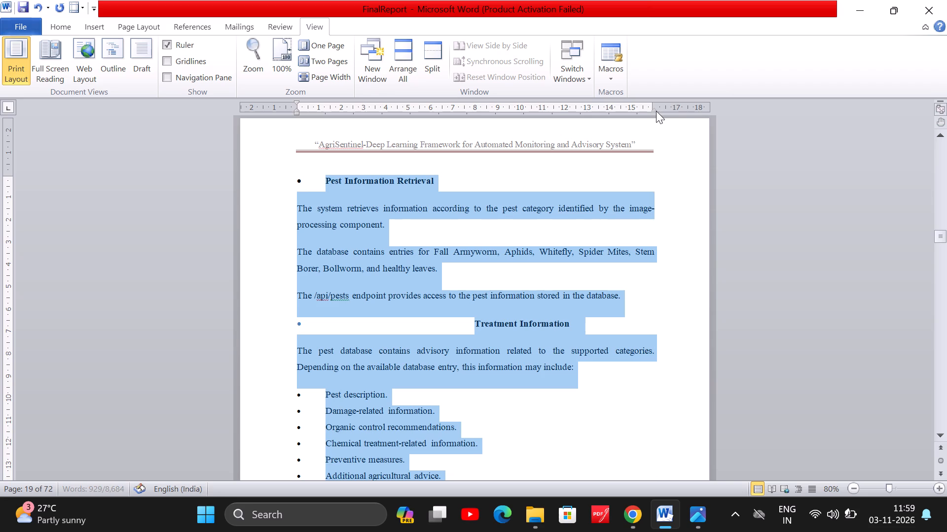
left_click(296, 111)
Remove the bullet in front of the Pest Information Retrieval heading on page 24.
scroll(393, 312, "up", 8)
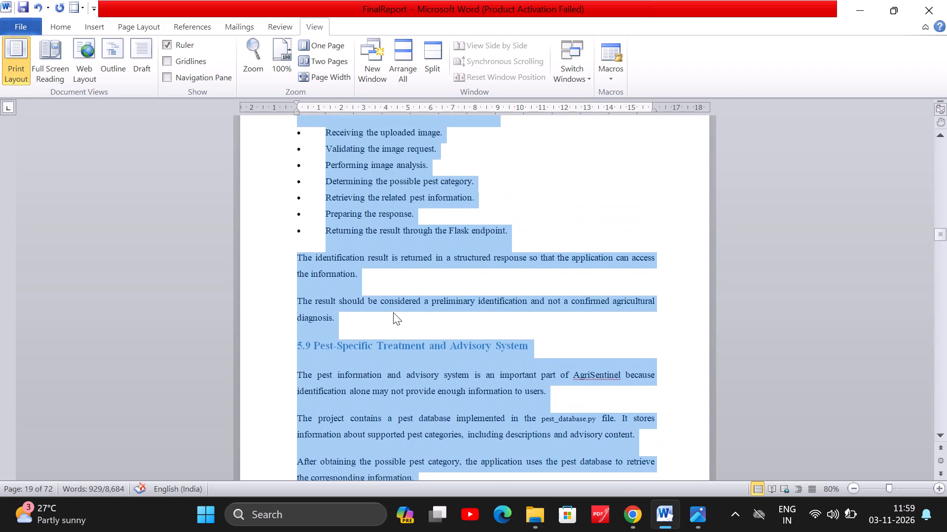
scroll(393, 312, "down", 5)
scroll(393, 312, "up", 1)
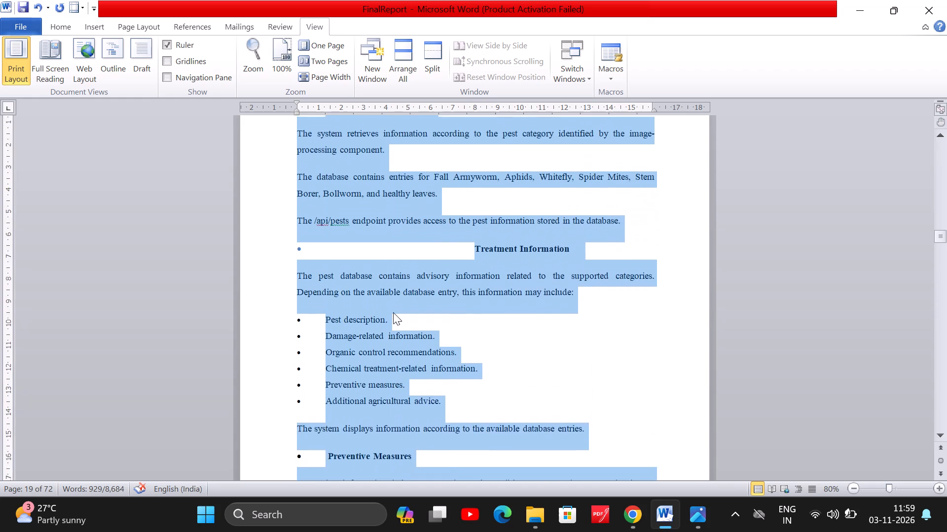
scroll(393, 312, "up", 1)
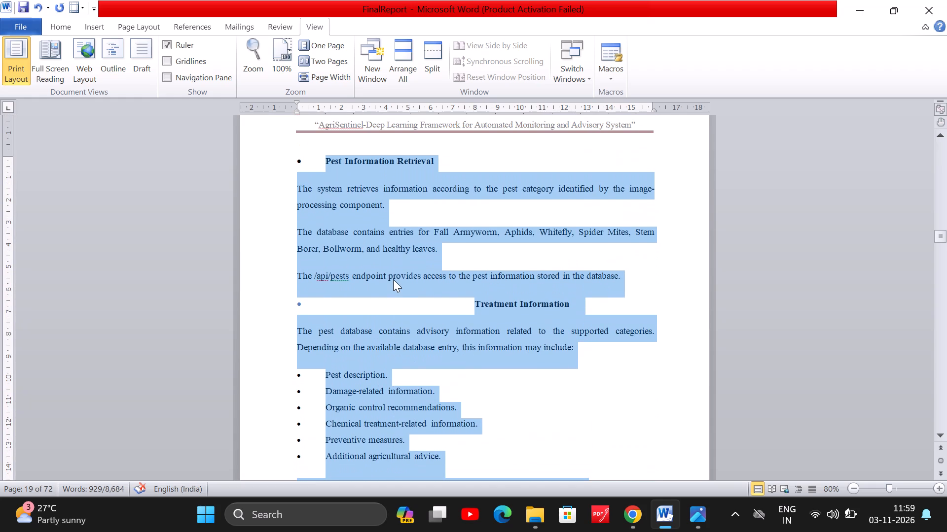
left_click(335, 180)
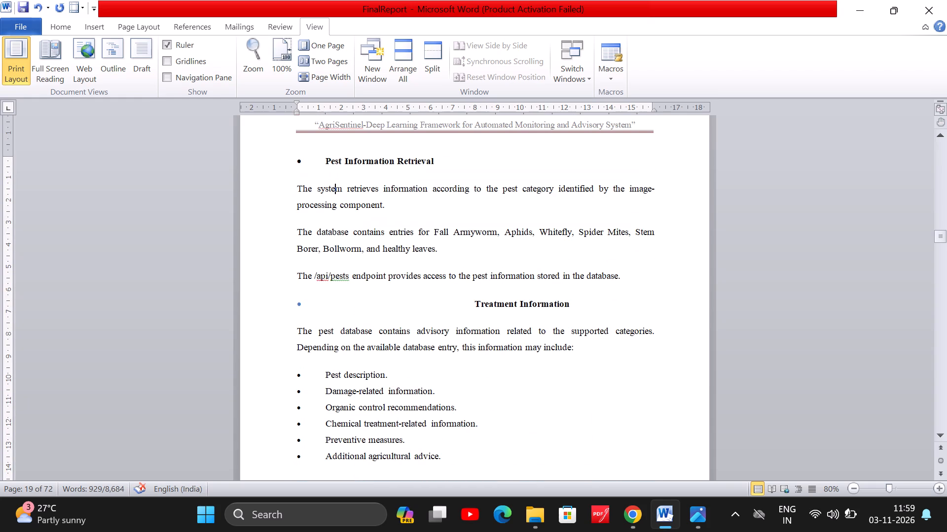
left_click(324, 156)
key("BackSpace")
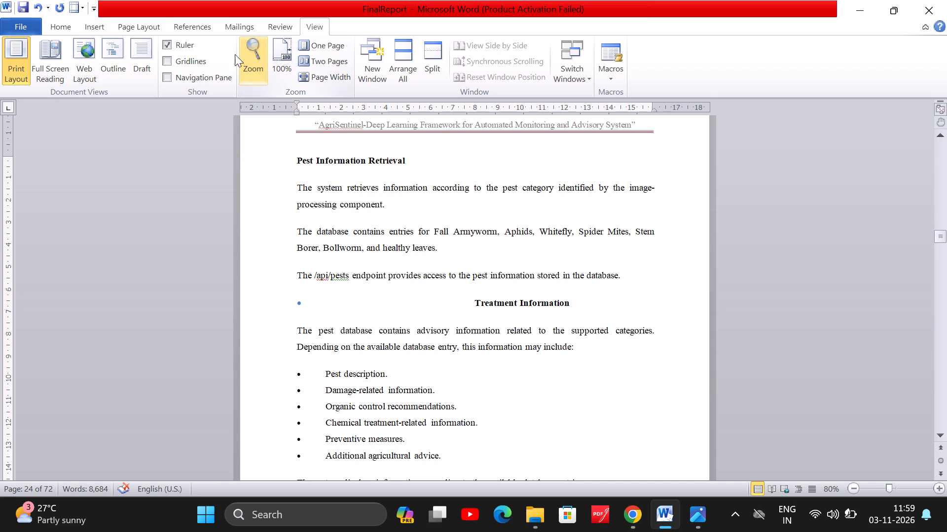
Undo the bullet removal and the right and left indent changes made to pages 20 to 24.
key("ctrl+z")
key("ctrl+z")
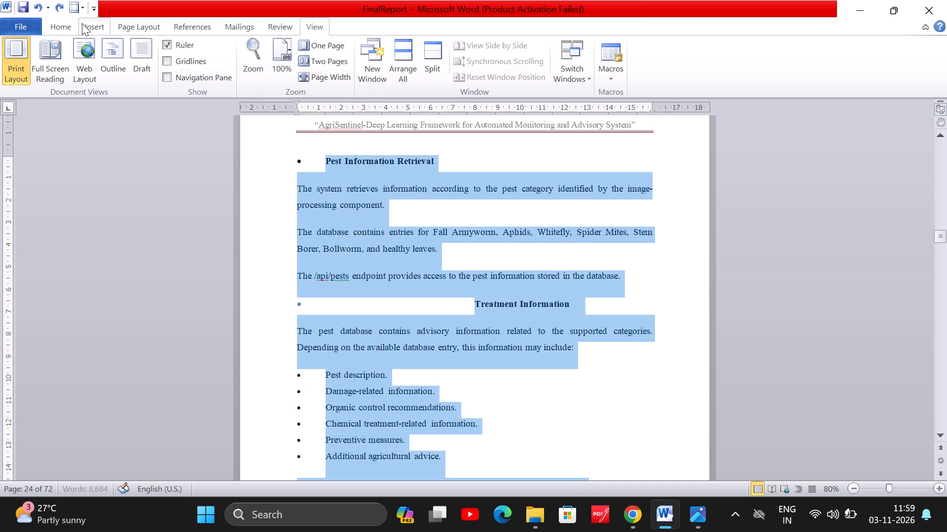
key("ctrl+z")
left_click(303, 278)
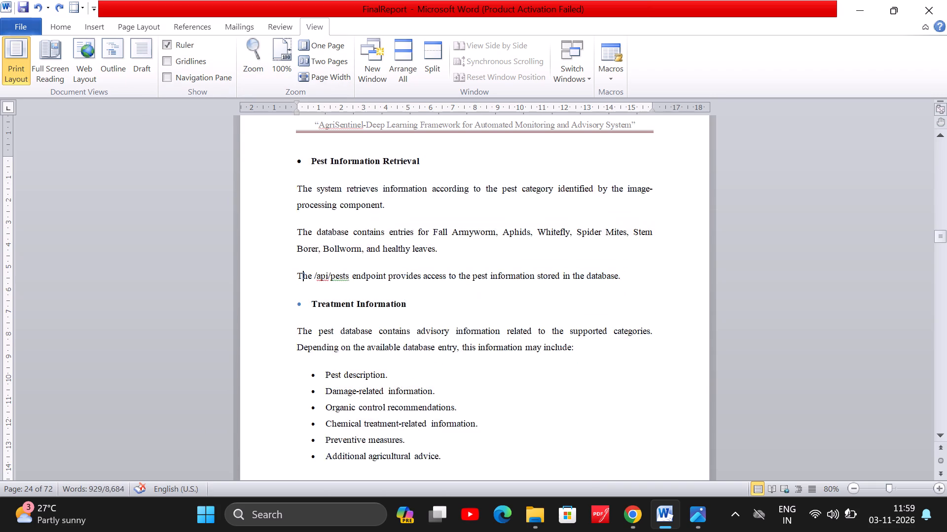
Examine the paragraph, bullet and list indents from the start of page 21 to the Pest Identification and Advisory Mapping section on page 25.
scroll(303, 278, "up", 13)
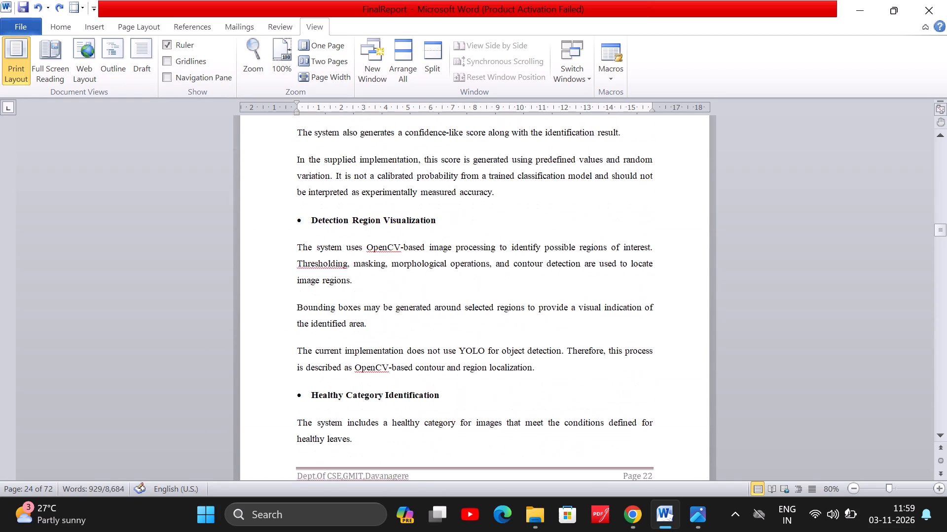
scroll(303, 278, "down", 1)
scroll(301, 347, "up", 10)
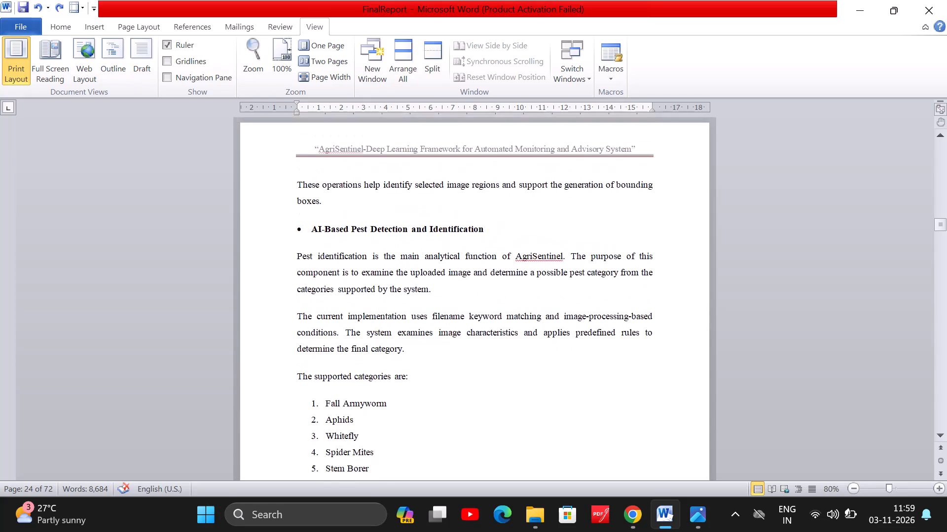
scroll(298, 414, "up", 5)
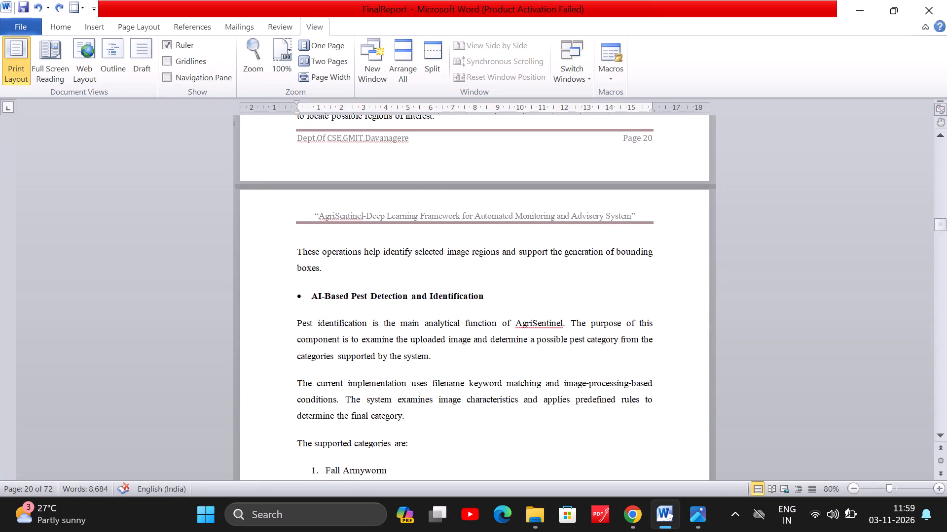
scroll(296, 246, "down", 4)
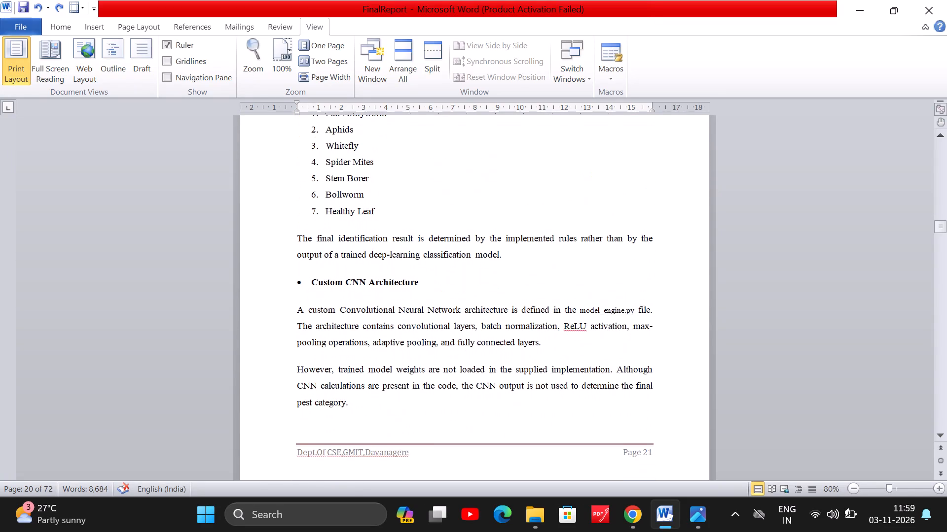
scroll(296, 246, "down", 3)
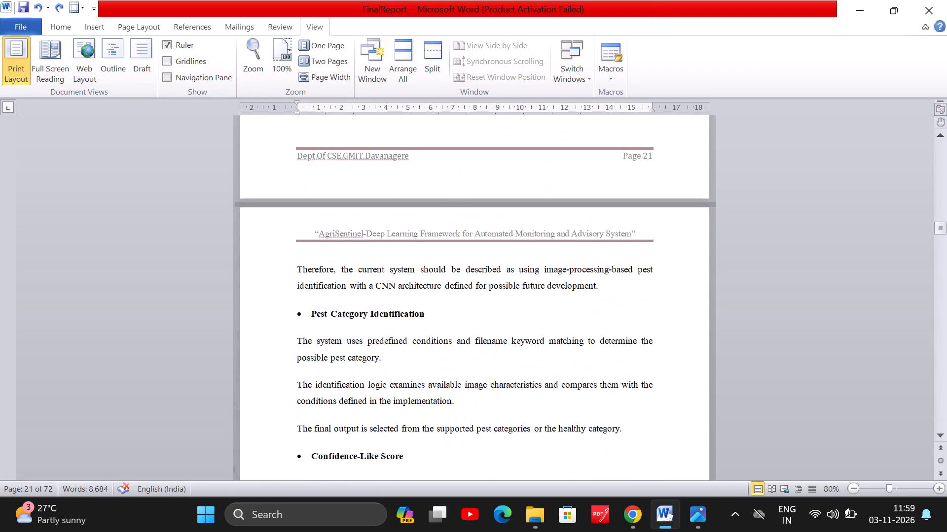
scroll(295, 273, "down", 6)
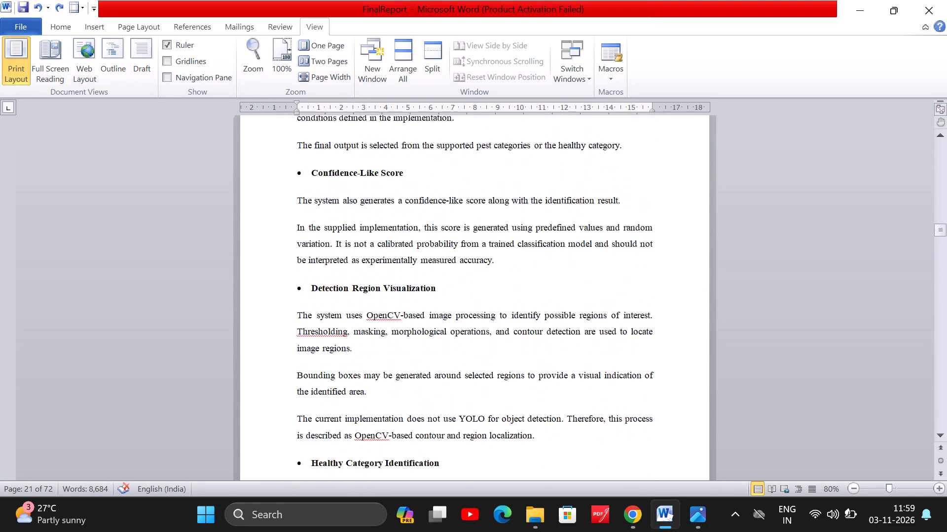
scroll(295, 273, "down", 4)
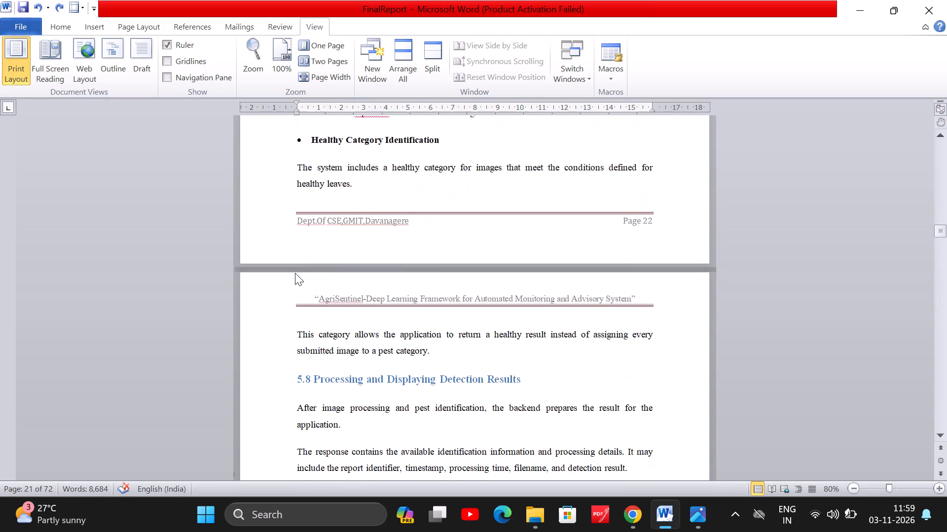
scroll(295, 273, "down", 3)
scroll(308, 353, "down", 7)
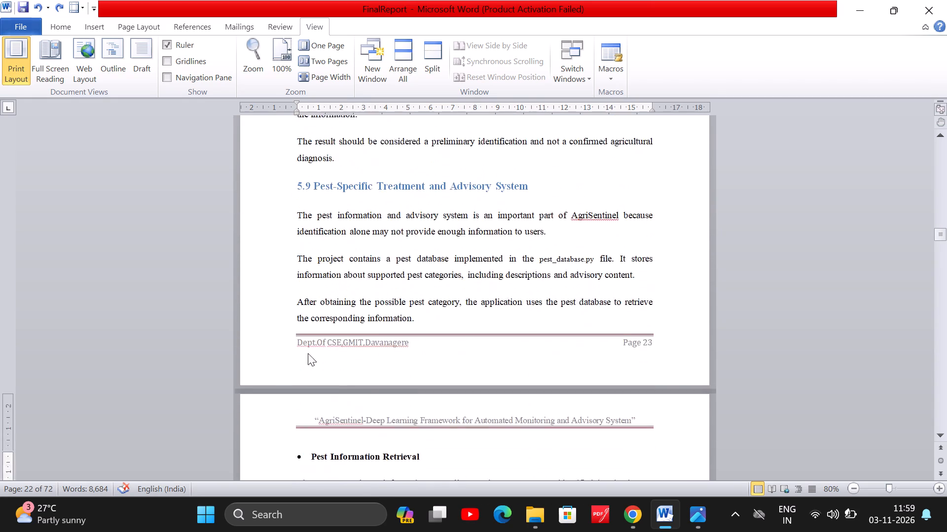
scroll(308, 353, "down", 7)
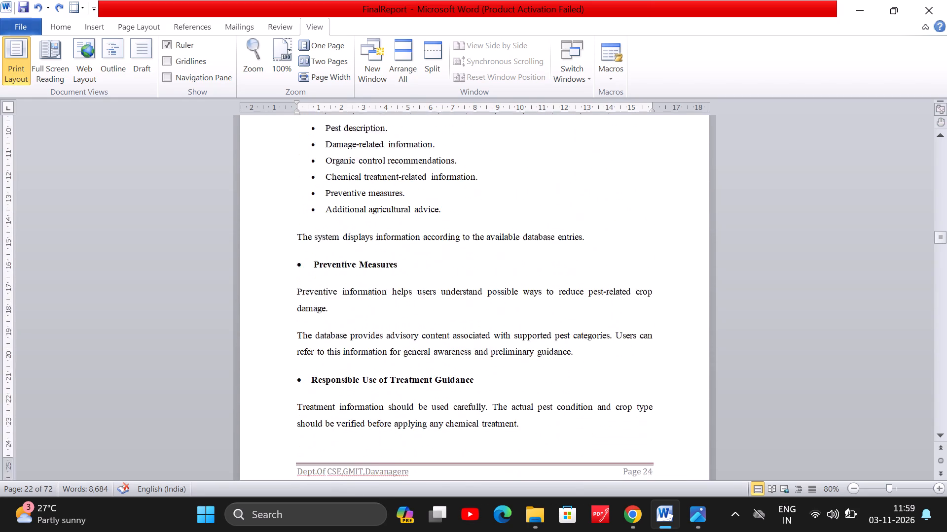
scroll(308, 353, "down", 6)
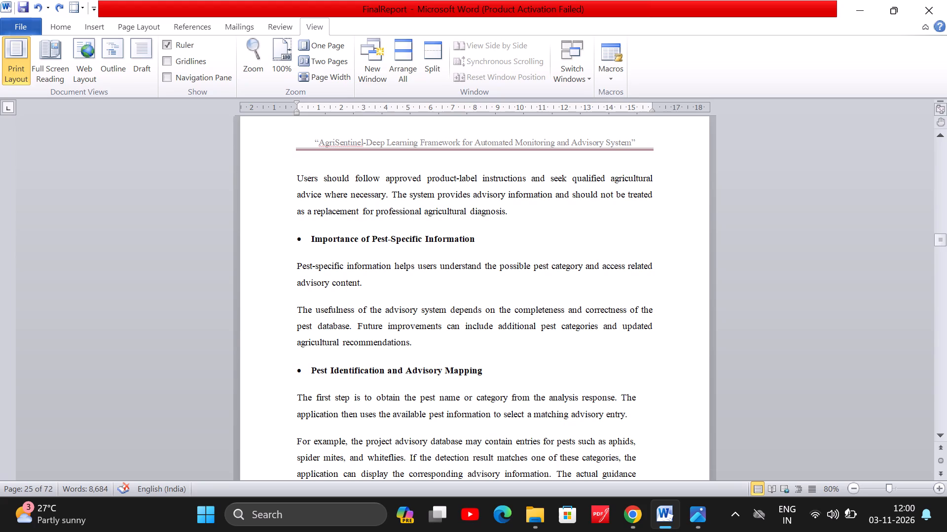
scroll(310, 241, "down", 1)
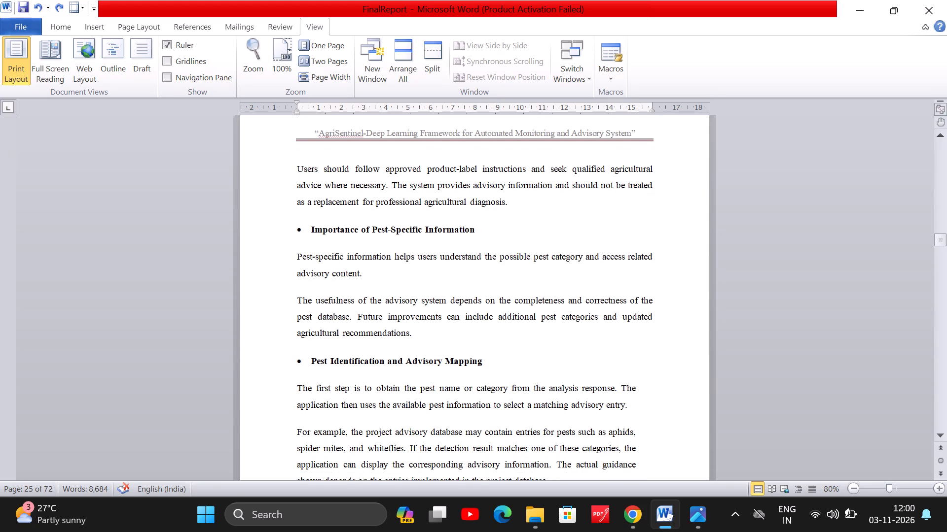
scroll(310, 241, "down", 1)
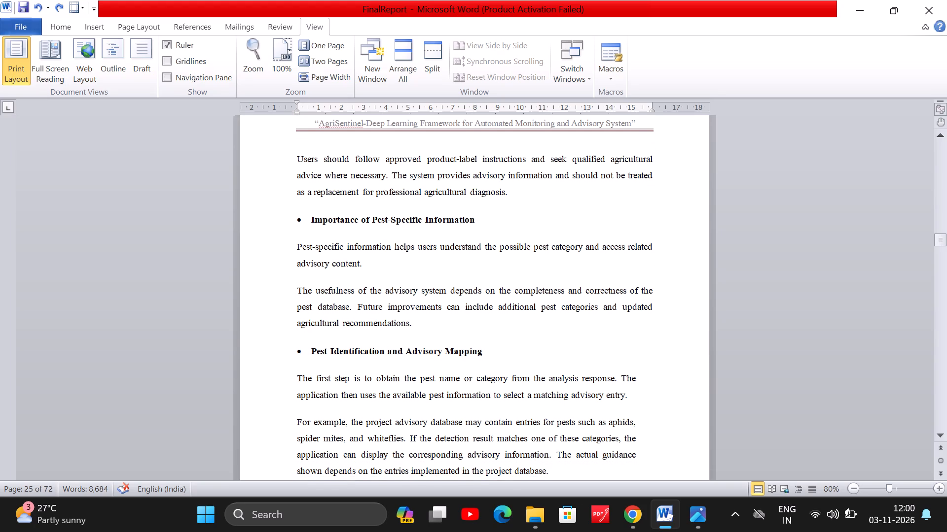
Align the right and left indents of all page 25 text, through the opening paragraphs of section 5.11, with the page margins.
left_click_drag(299, 157, 396, 362)
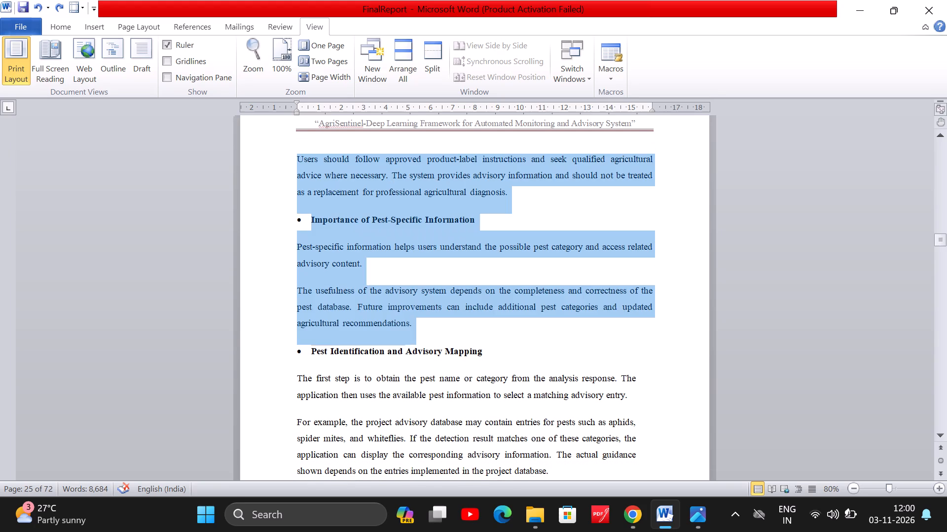
left_click_drag(396, 362, 404, 391)
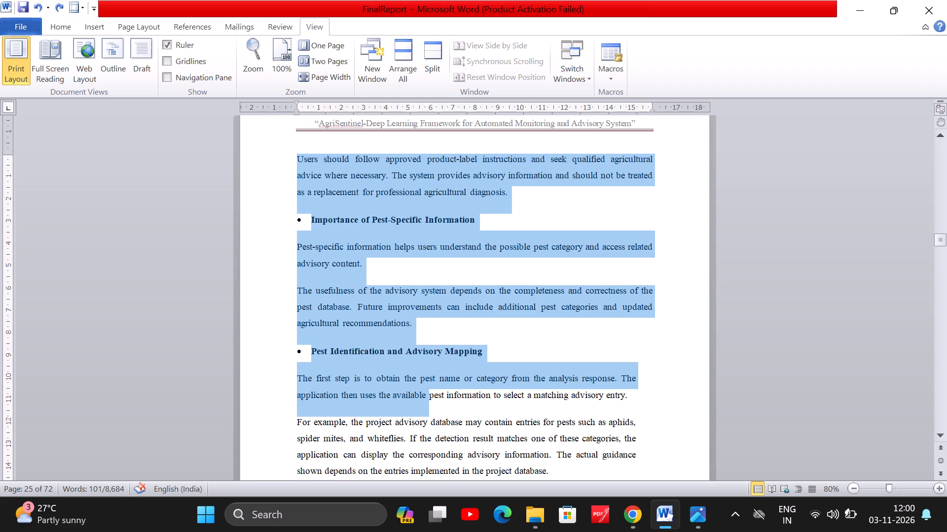
left_click(289, 160)
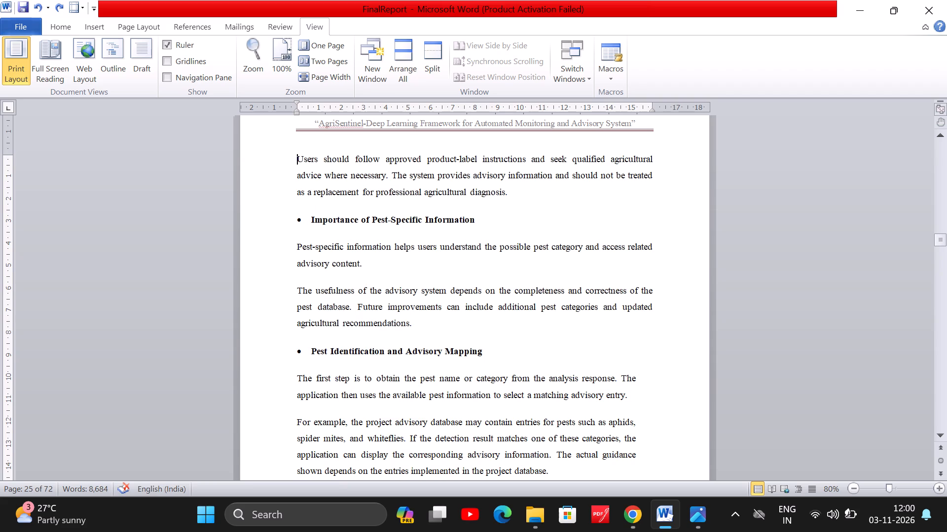
left_click_drag(294, 160, 485, 194)
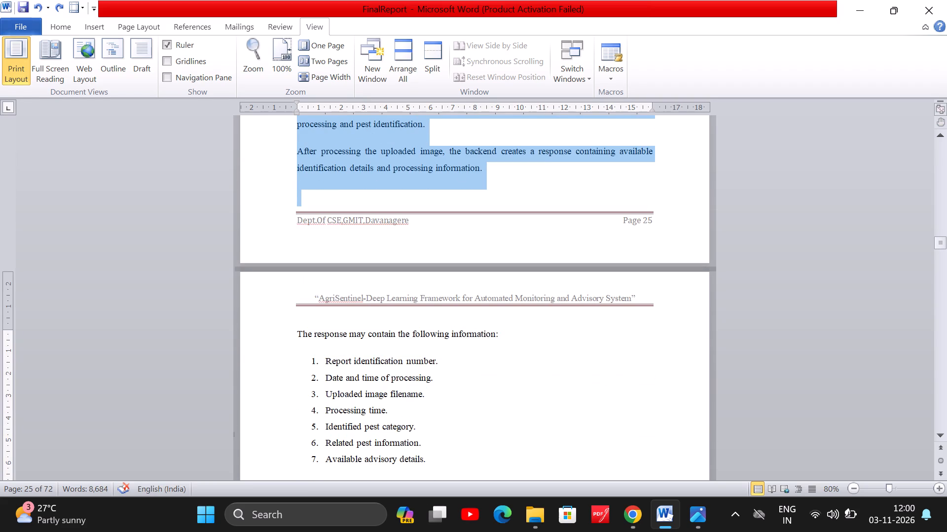
left_click_drag(485, 194, 485, 191)
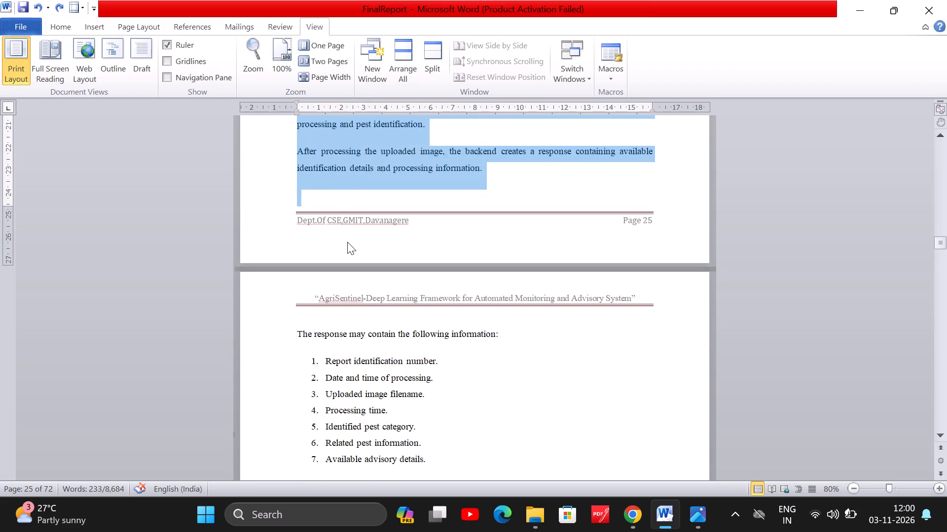
scroll(347, 242, "up", 6)
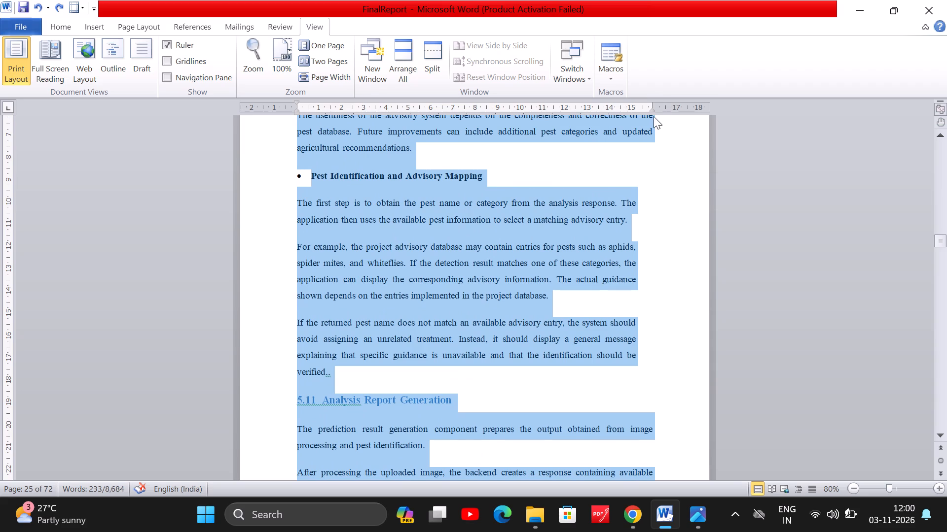
left_click(653, 110)
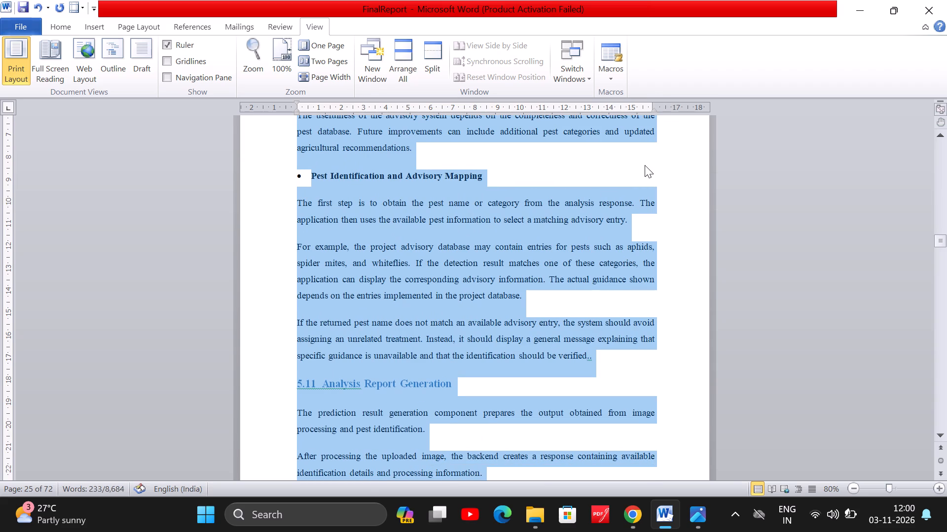
left_click(297, 112)
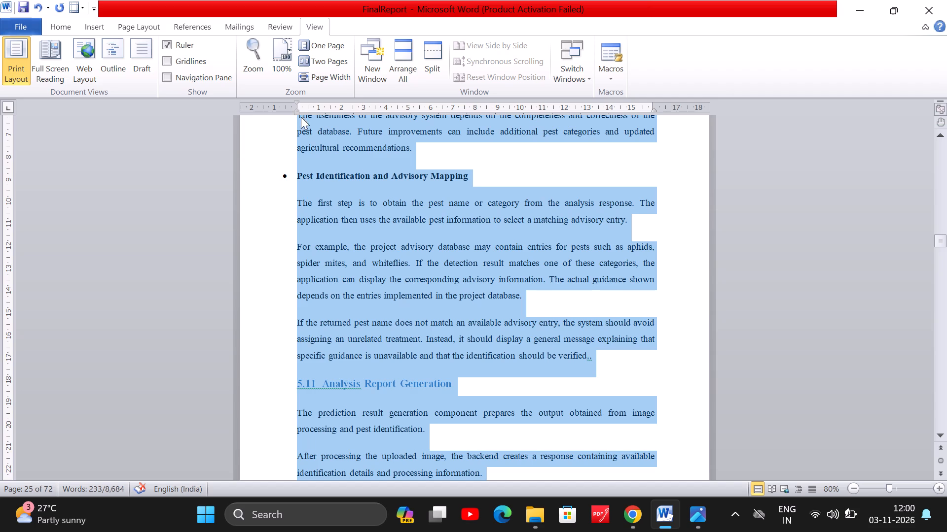
left_click(327, 165)
scroll(327, 165, "up", 5)
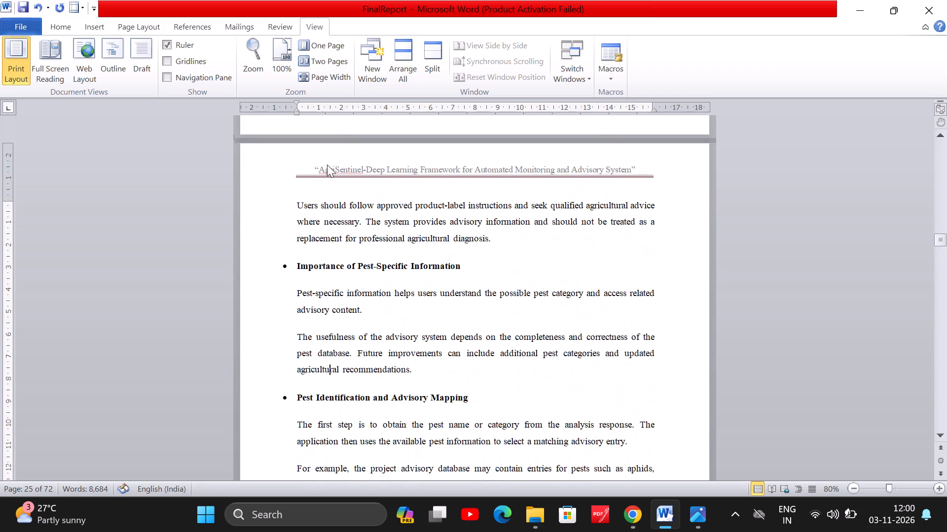
scroll(327, 165, "up", 3)
Align the right and left indents of all page 26 content, including the numbered list and bulleted headings, with the page margins.
scroll(327, 165, "down", 6)
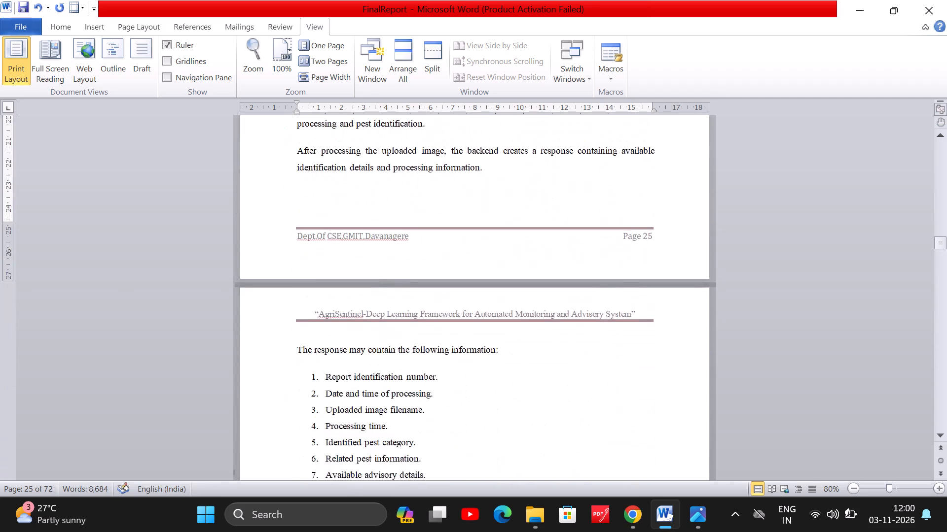
scroll(327, 165, "down", 5)
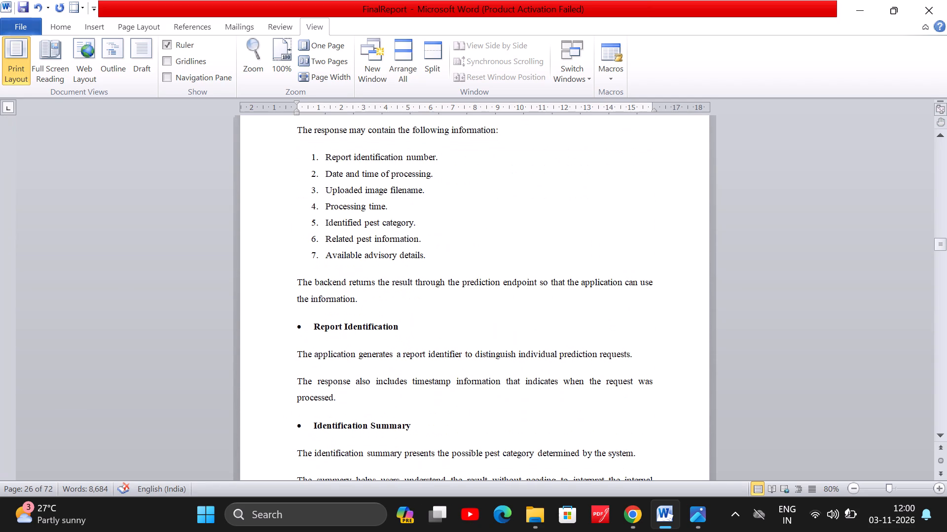
left_click(294, 128)
scroll(294, 128, "up", 1)
left_click_drag(296, 179, 467, 451)
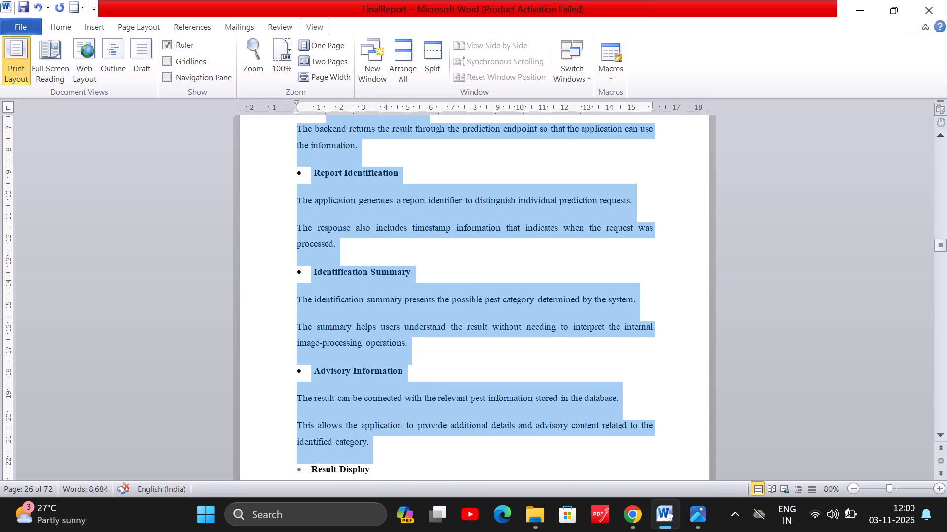
left_click_drag(467, 451, 548, 269)
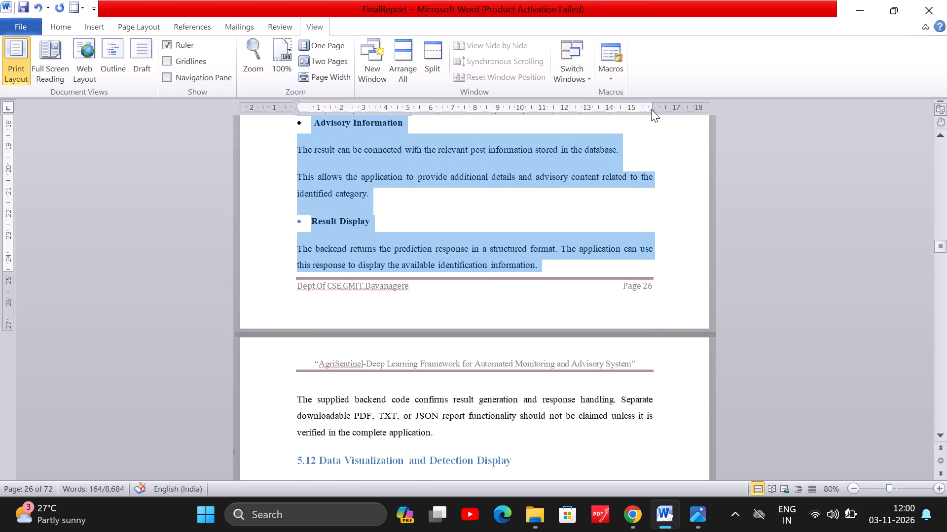
left_click(651, 109)
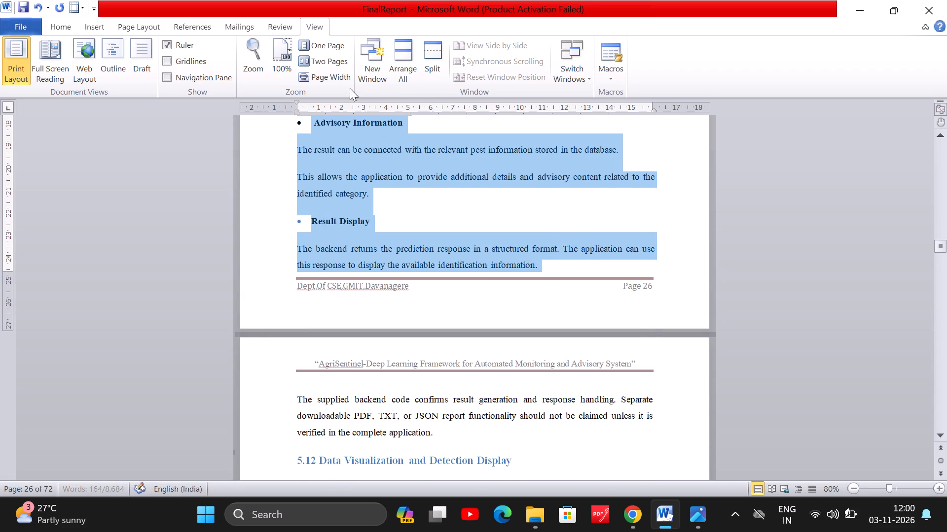
left_click(297, 112)
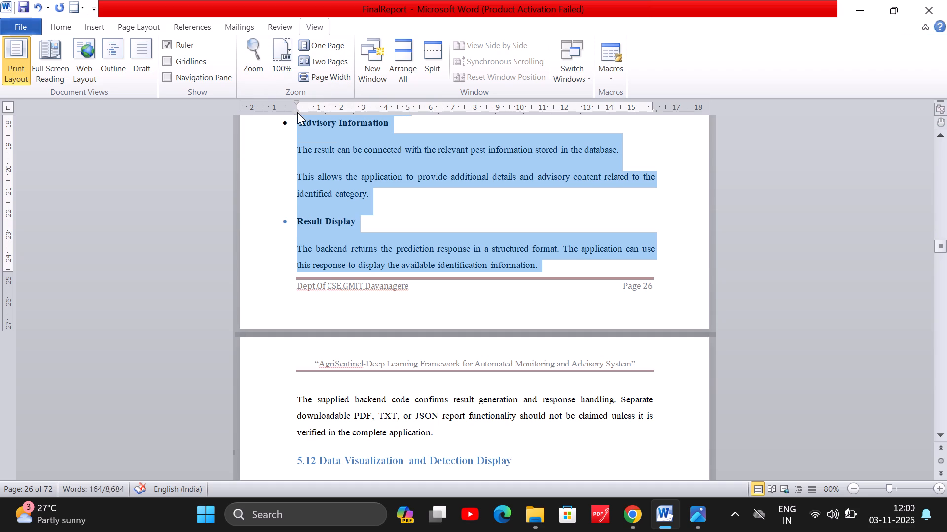
left_click(320, 157)
Examine the numbered list, bullet and paragraph indents on page 26 against the start of page 27.
scroll(320, 157, "up", 7)
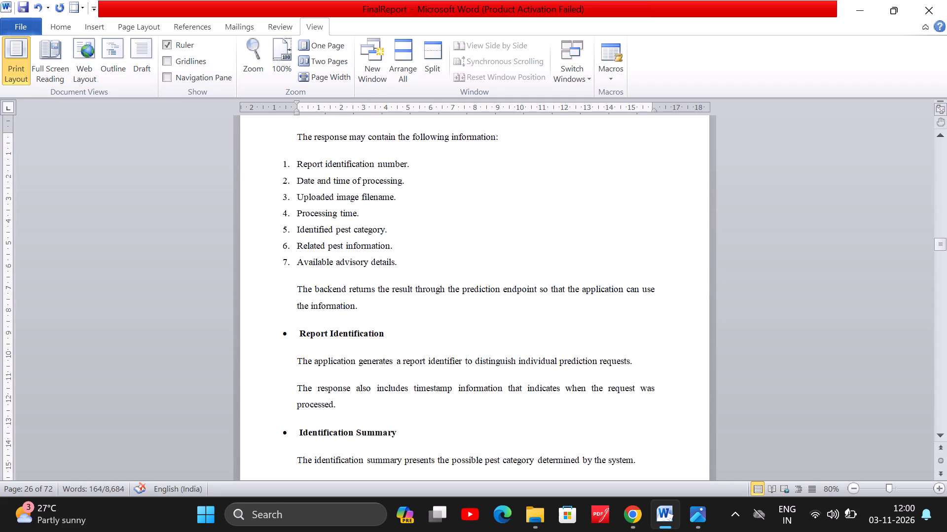
scroll(320, 157, "up", 2)
scroll(320, 157, "down", 6)
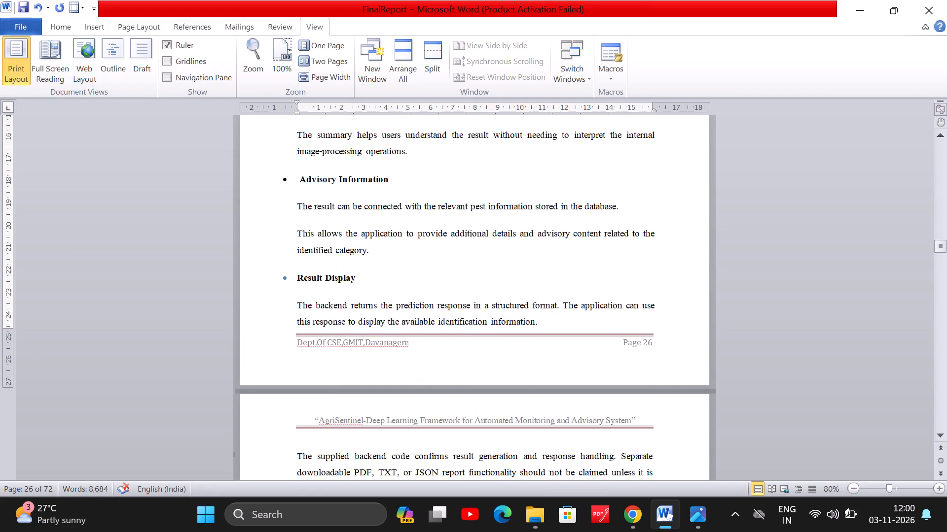
scroll(343, 329, "down", 4)
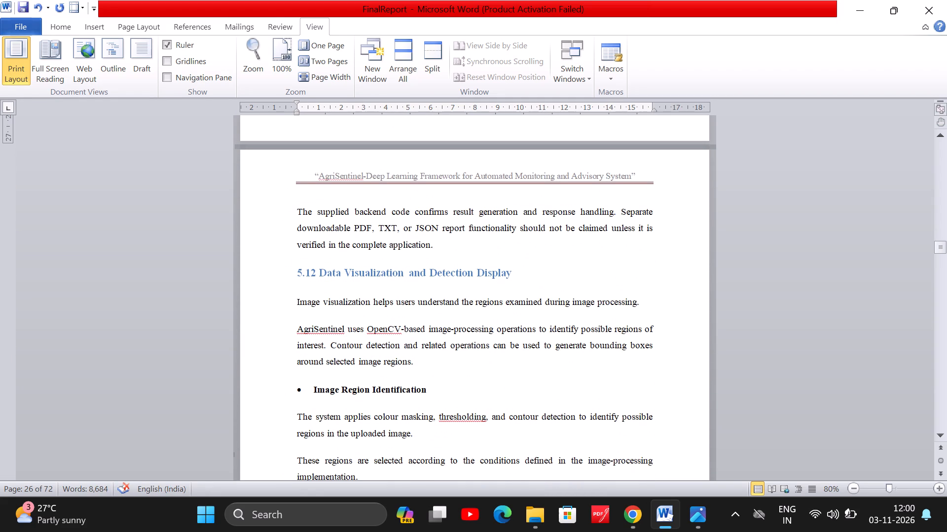
scroll(330, 338, "up", 3)
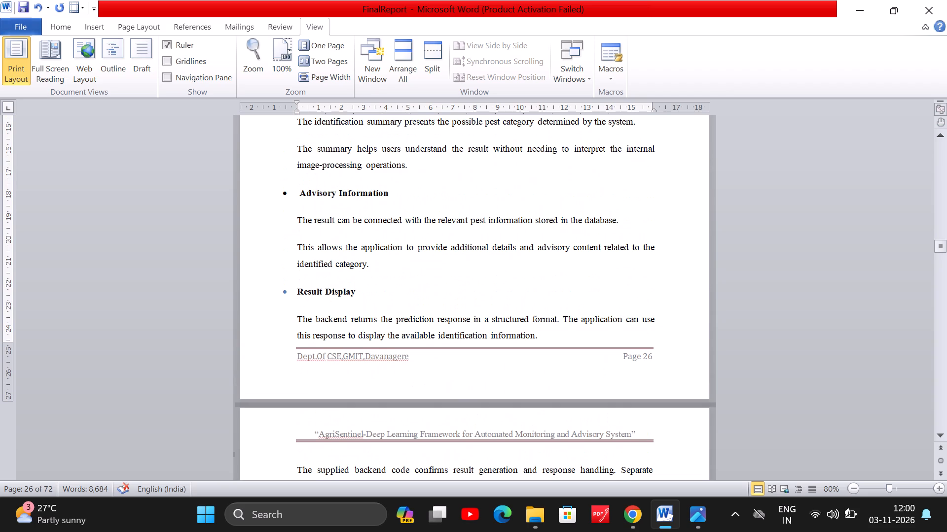
scroll(301, 230, "up", 5)
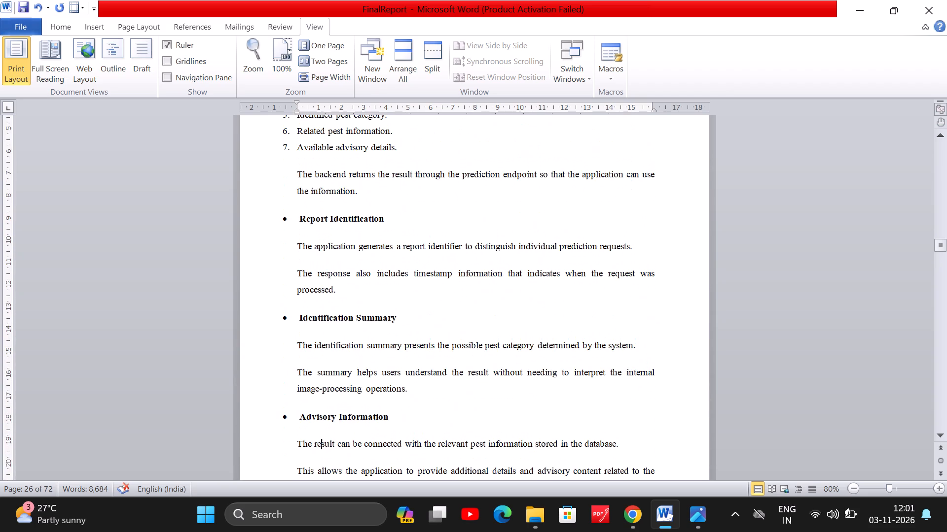
scroll(301, 230, "up", 3)
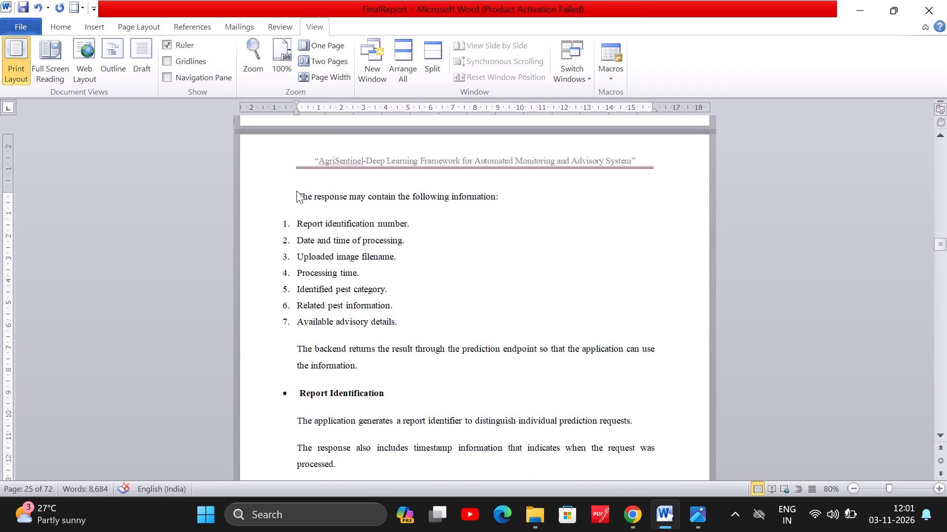
Shift the left indent of all page 26 content inward to about 0.5 cm from the left margin.
left_click_drag(297, 200, 475, 464)
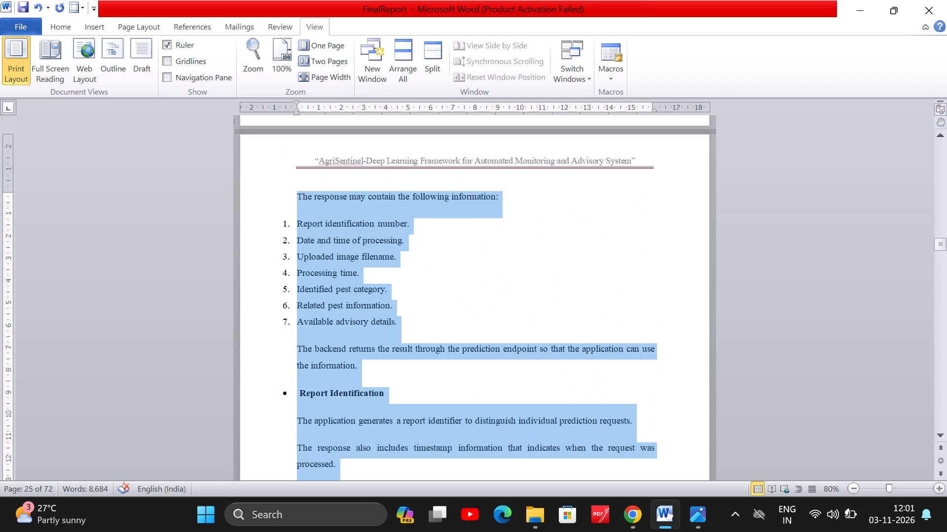
left_click_drag(475, 464, 461, 461)
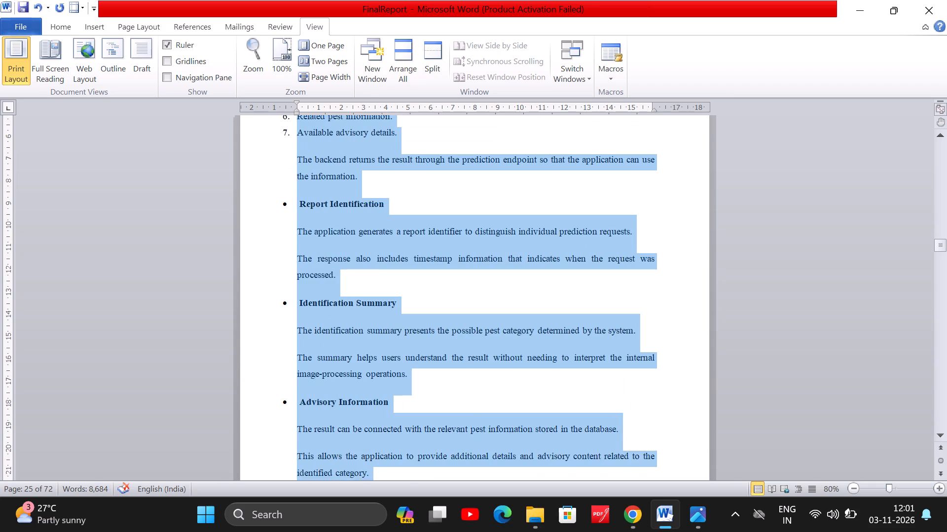
left_click_drag(461, 461, 548, 261)
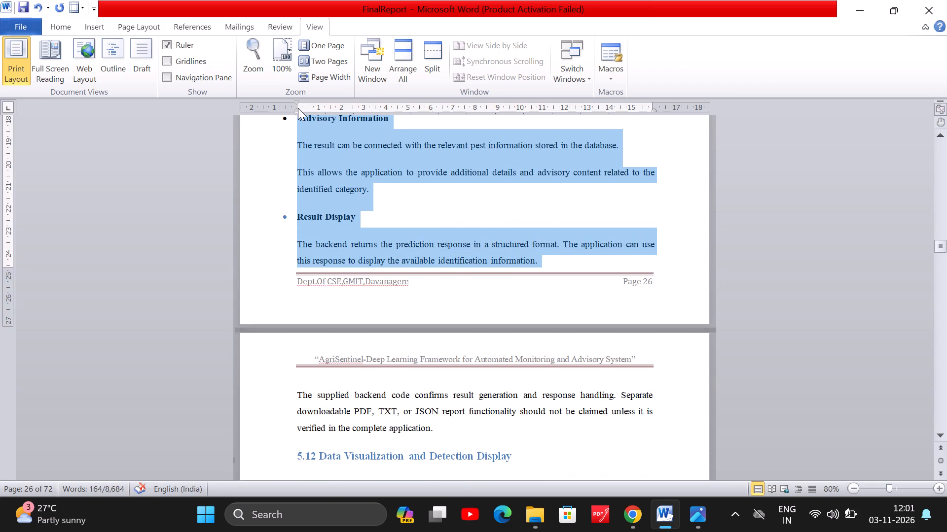
scroll(298, 118, "up", 5)
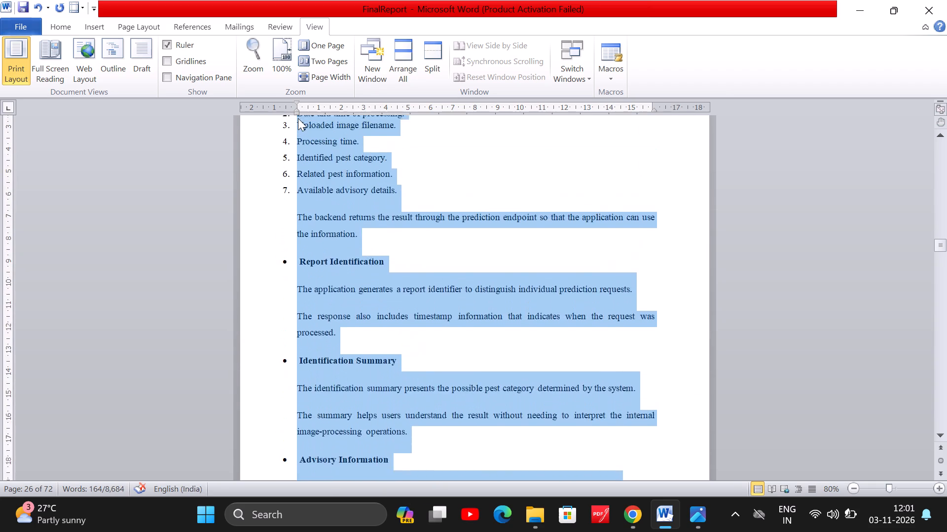
scroll(298, 118, "up", 4)
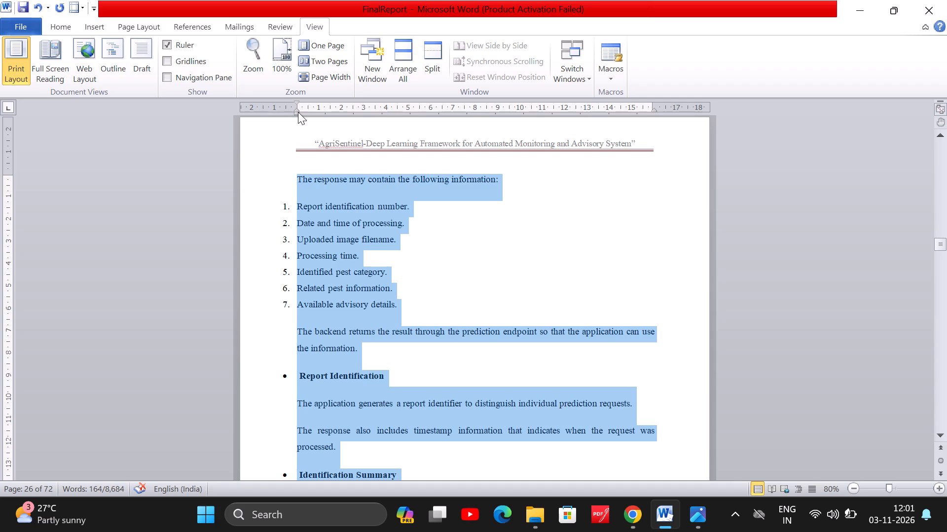
left_click_drag(296, 111, 308, 111)
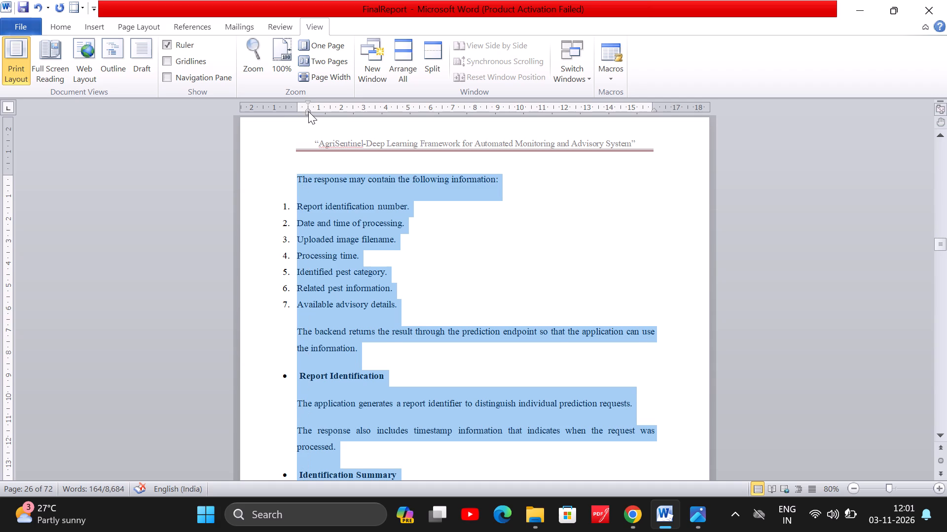
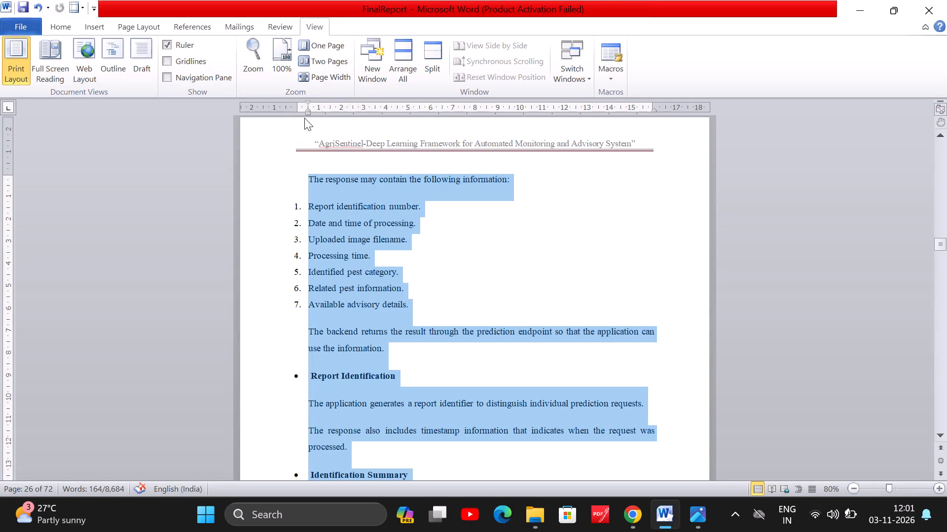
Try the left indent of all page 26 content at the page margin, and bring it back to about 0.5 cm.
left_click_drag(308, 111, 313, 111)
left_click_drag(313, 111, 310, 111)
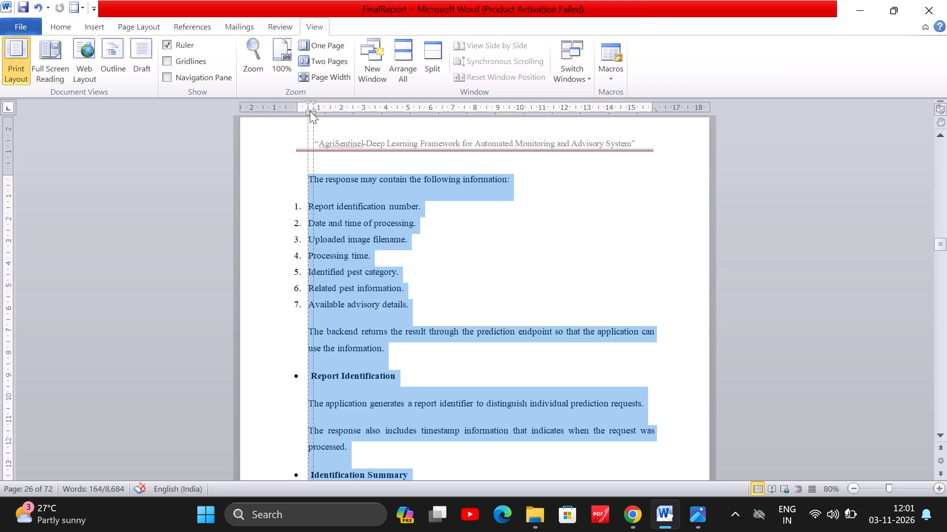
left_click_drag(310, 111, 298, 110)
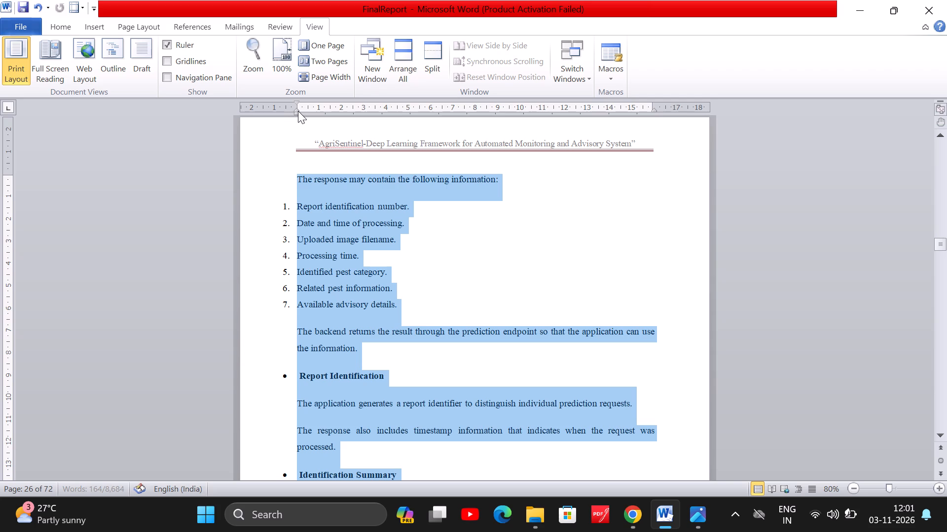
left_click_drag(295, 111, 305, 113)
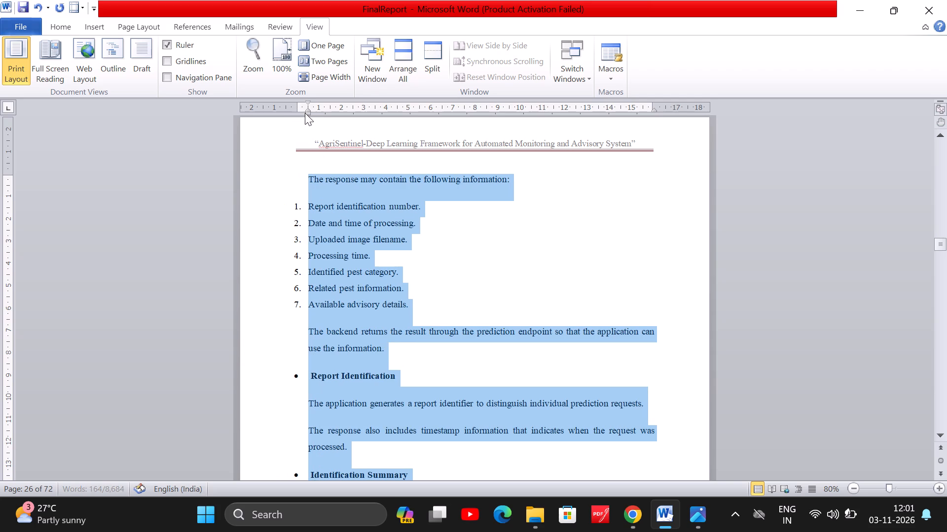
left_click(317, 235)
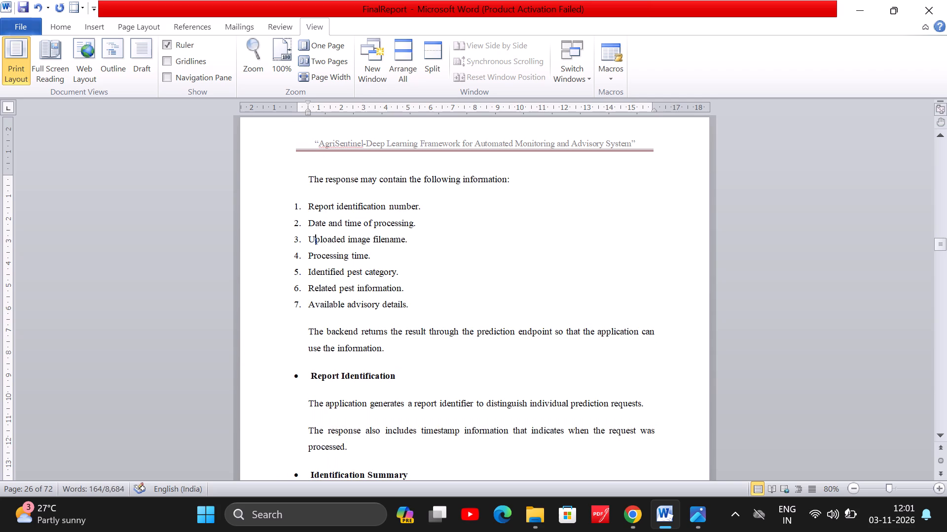
Examine the left indents of page 26 against the end of page 25 and the start of page 27.
scroll(317, 235, "up", 4)
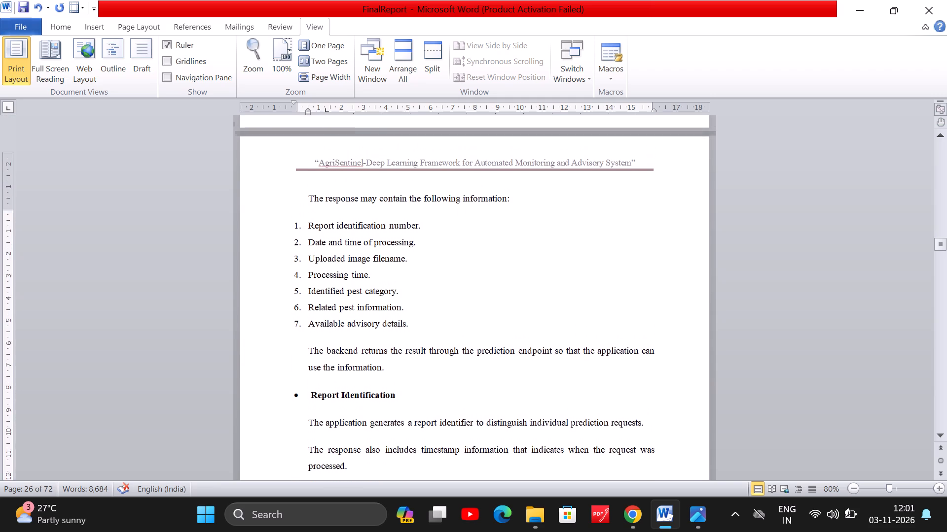
scroll(317, 235, "up", 3)
left_click(317, 235)
scroll(317, 235, "down", 1)
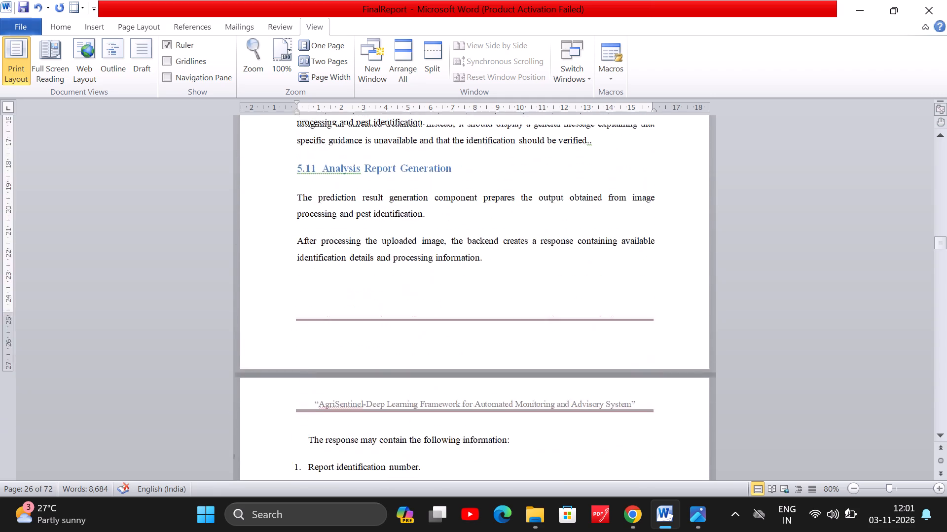
scroll(317, 235, "down", 8)
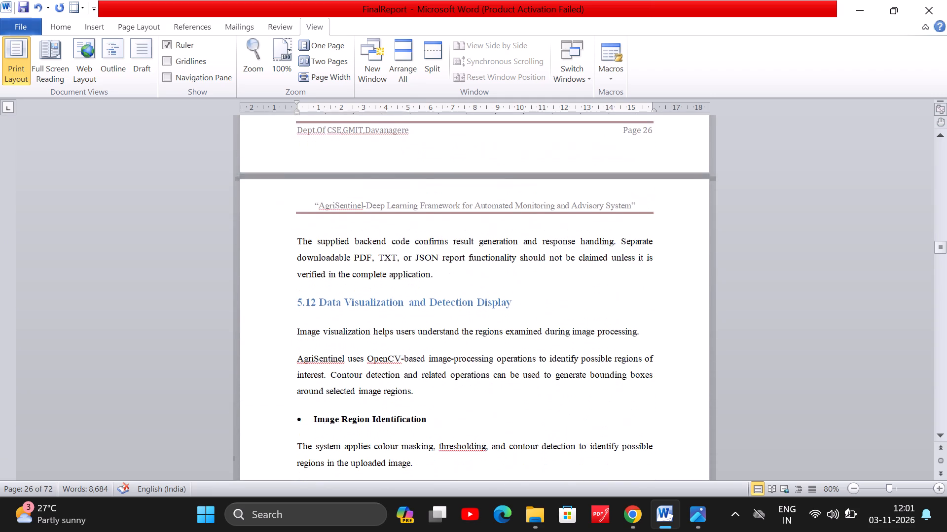
scroll(317, 238, "down", 2)
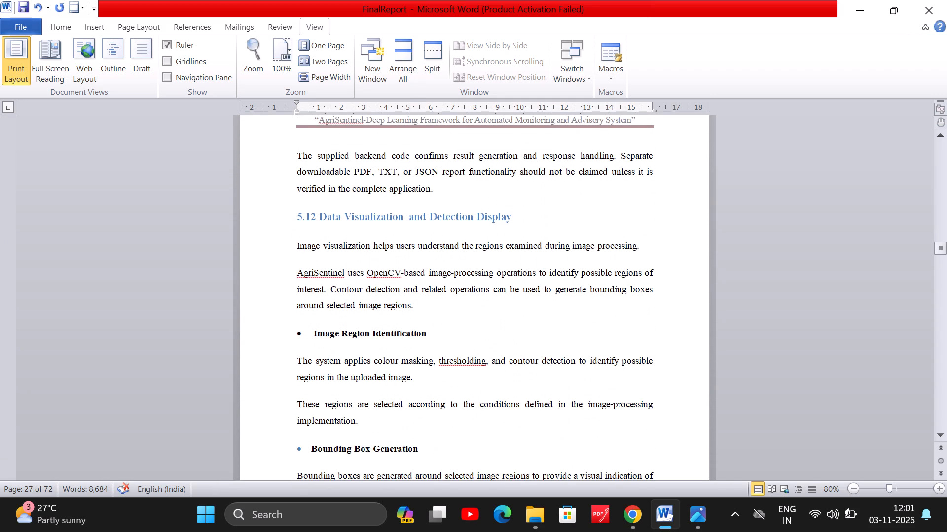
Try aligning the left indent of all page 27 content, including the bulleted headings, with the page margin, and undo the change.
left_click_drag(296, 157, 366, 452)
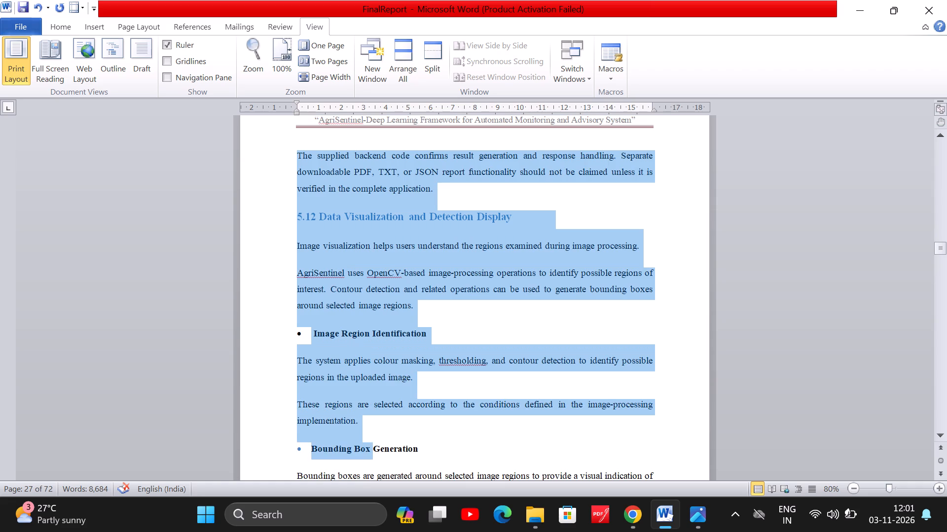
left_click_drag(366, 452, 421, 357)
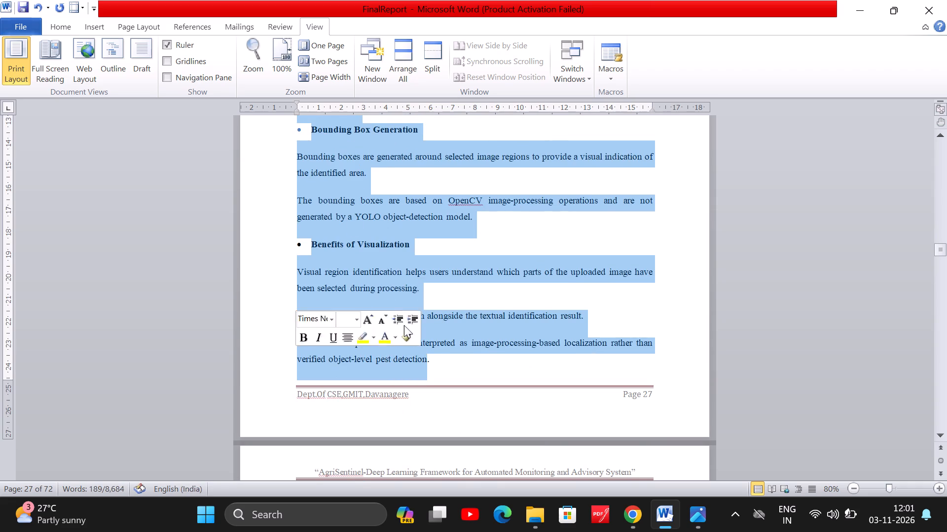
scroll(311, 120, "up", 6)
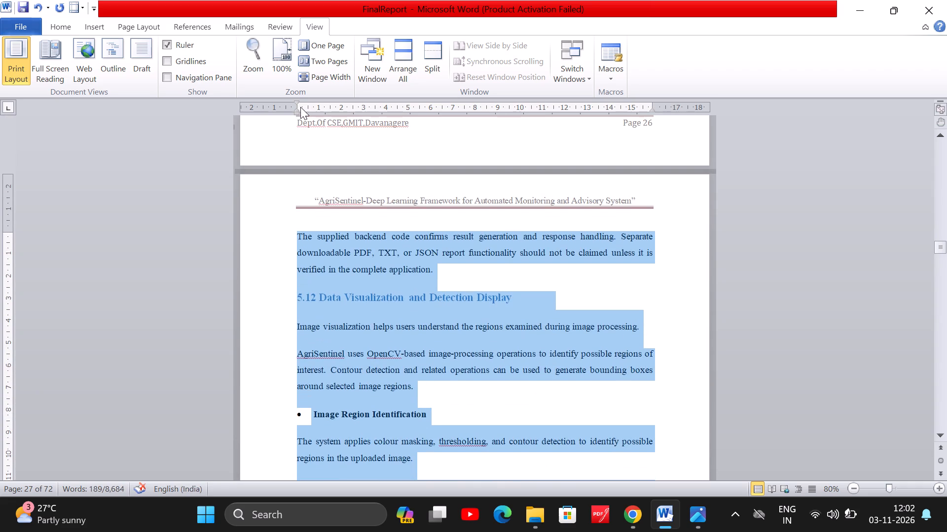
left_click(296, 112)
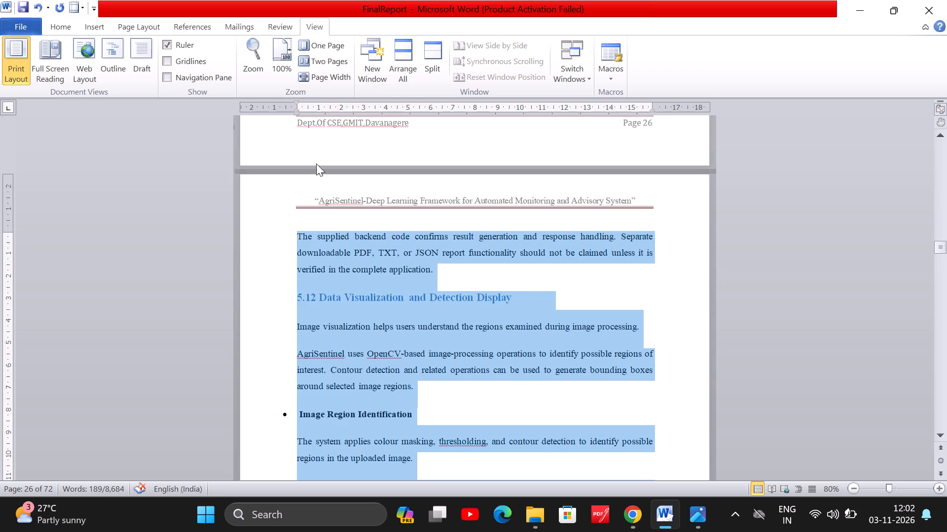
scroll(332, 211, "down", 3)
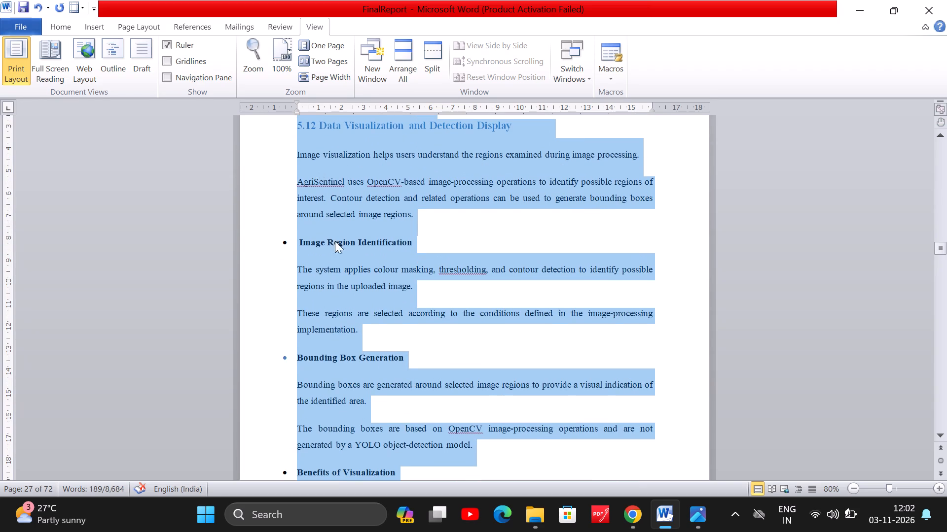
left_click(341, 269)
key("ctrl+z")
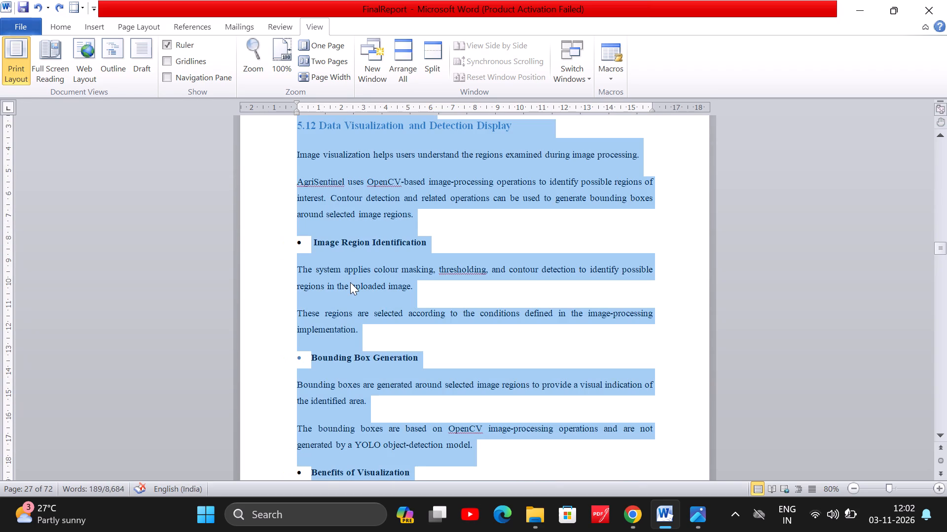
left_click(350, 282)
Examine the paragraph and bullet indents on page 27 and in section 5.13 on page 28.
scroll(350, 282, "up", 2)
scroll(350, 282, "down", 1)
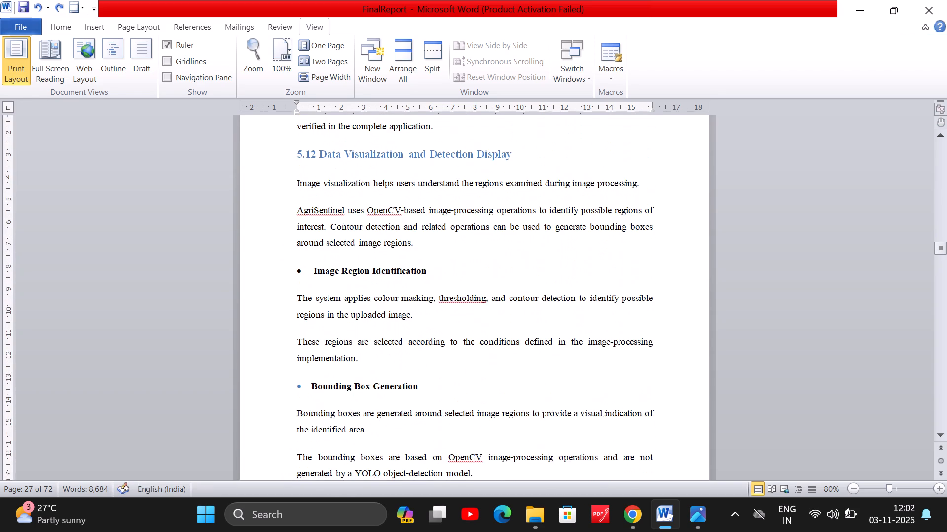
scroll(350, 282, "down", 6)
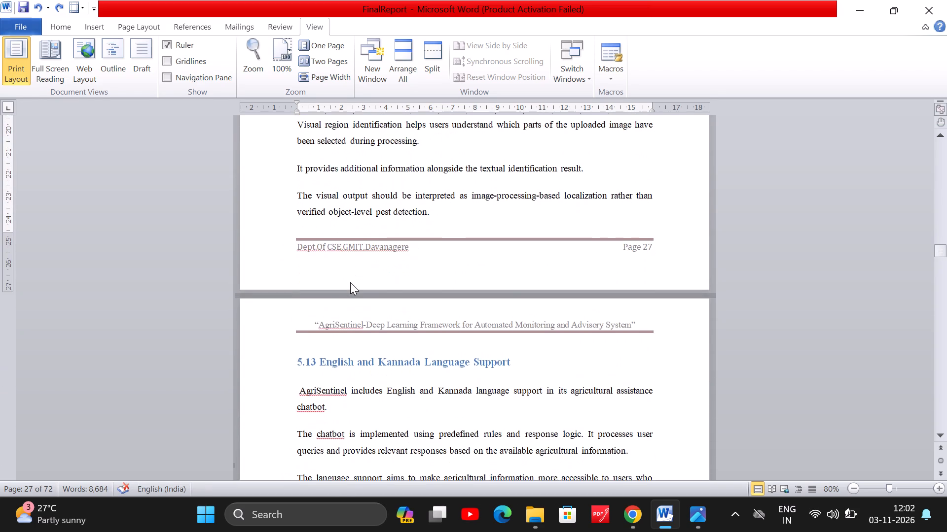
scroll(350, 282, "down", 3)
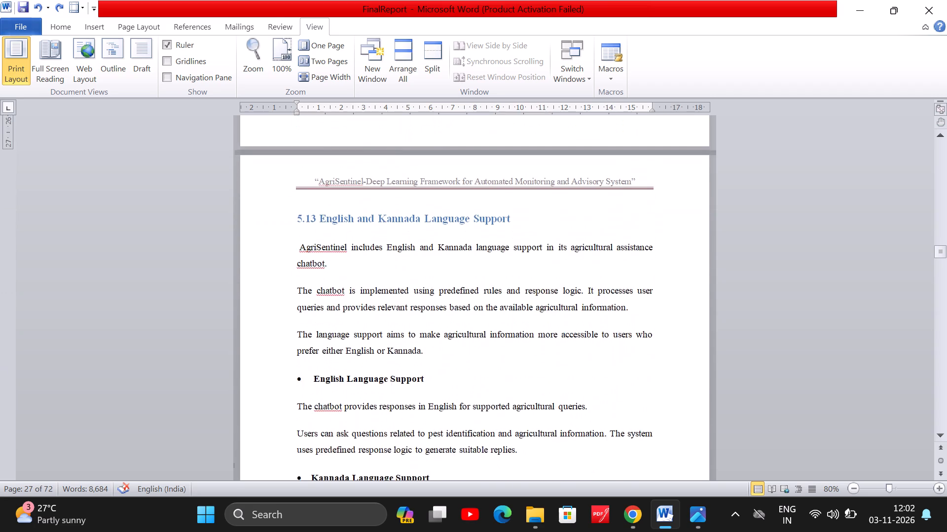
scroll(350, 282, "down", 4)
scroll(350, 282, "up", 1)
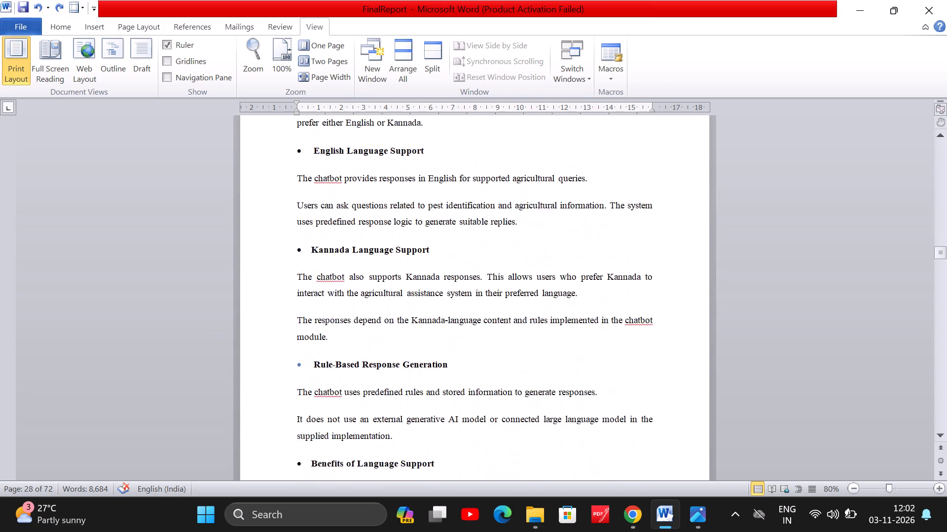
scroll(350, 282, "up", 2)
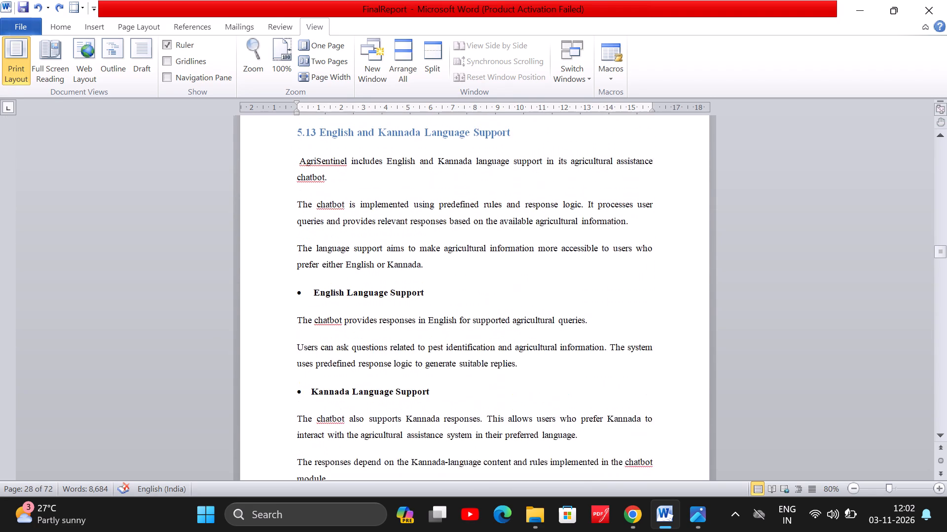
Align the right indent of all page 29 content, from heading 5.14 through Chatbot Request Handling, with the right page margin.
scroll(350, 282, "down", 8)
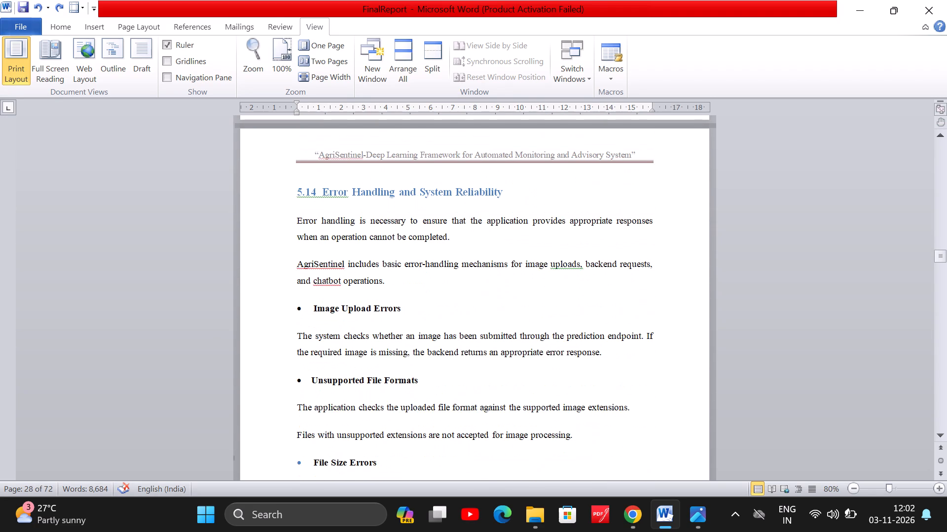
left_click_drag(297, 186, 358, 316)
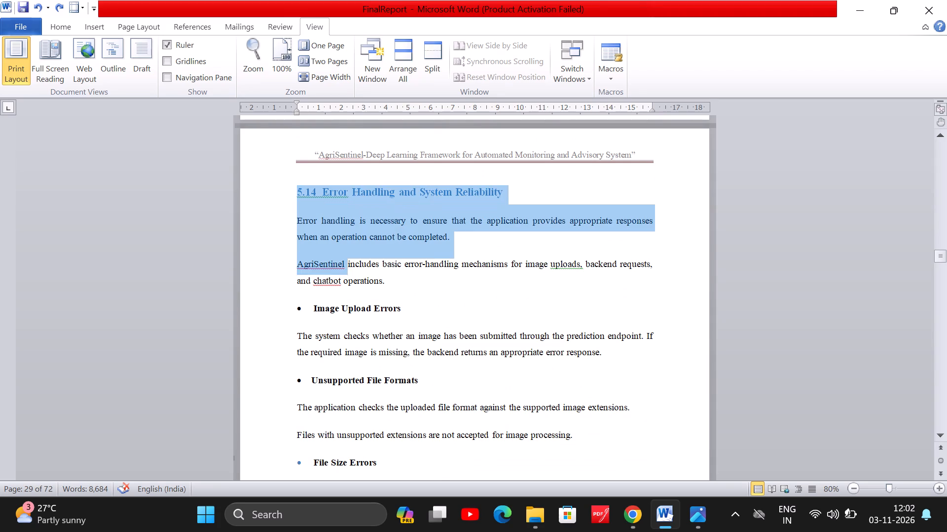
left_click_drag(358, 316, 604, 226)
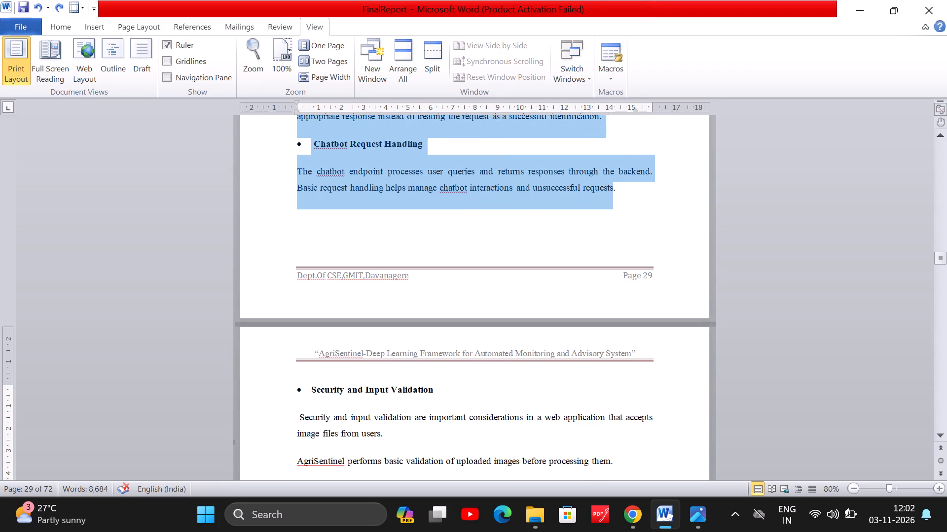
left_click_drag(604, 226, 618, 224)
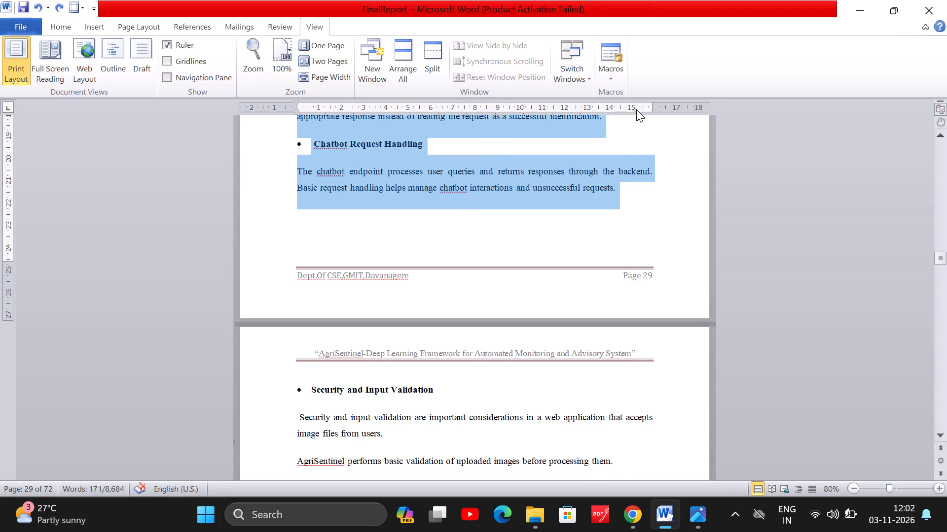
left_click_drag(636, 109, 653, 112)
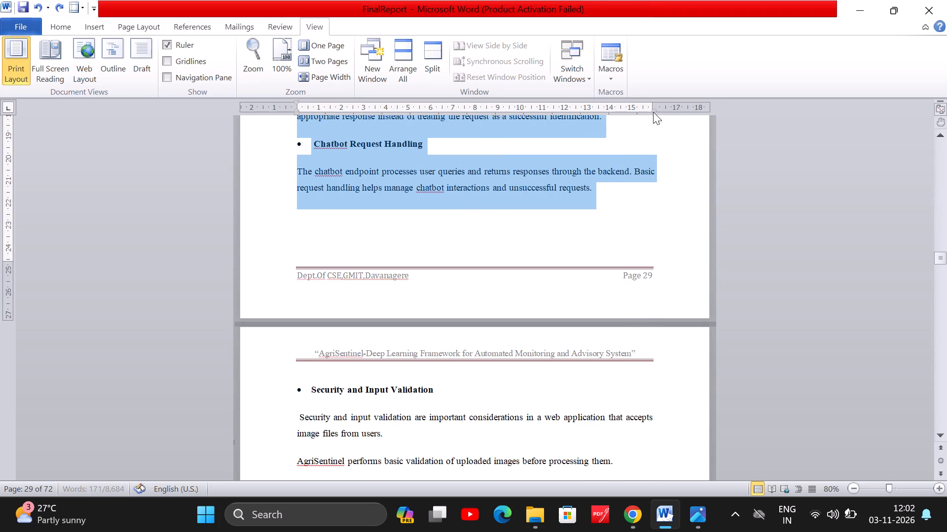
scroll(598, 221, "up", 5)
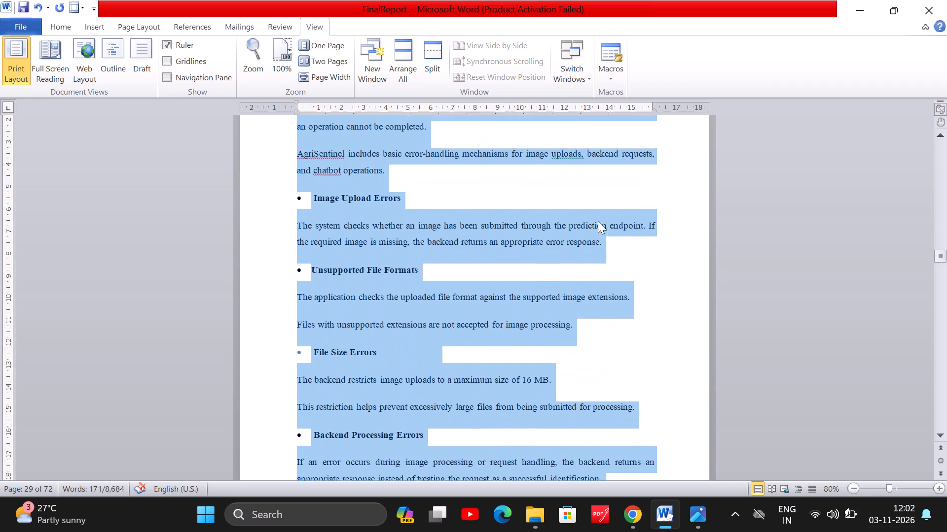
scroll(598, 221, "up", 2)
left_click(598, 221)
Align the right indent of all page 30 content, from Security and Input Validation through Pest Database Testing, with the right page margin.
scroll(598, 221, "up", 4)
scroll(598, 221, "down", 4)
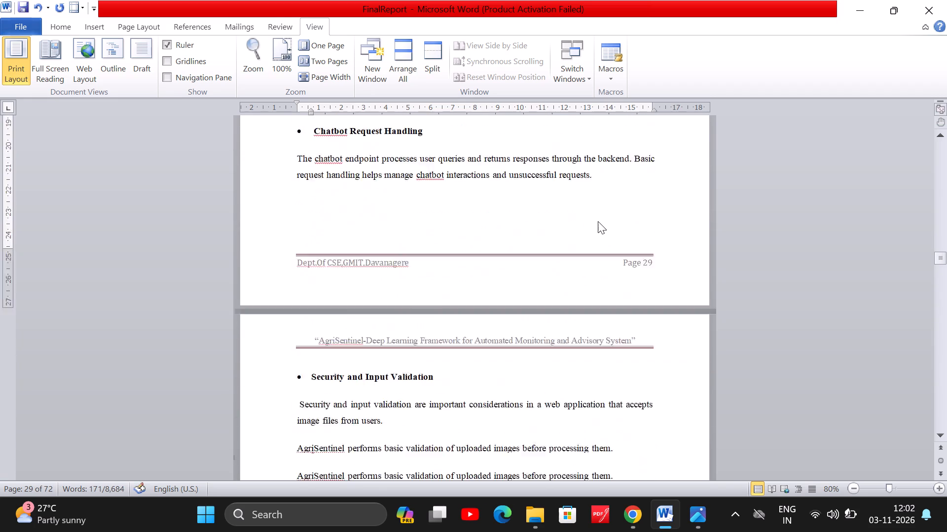
scroll(598, 221, "down", 1)
right_click(598, 221)
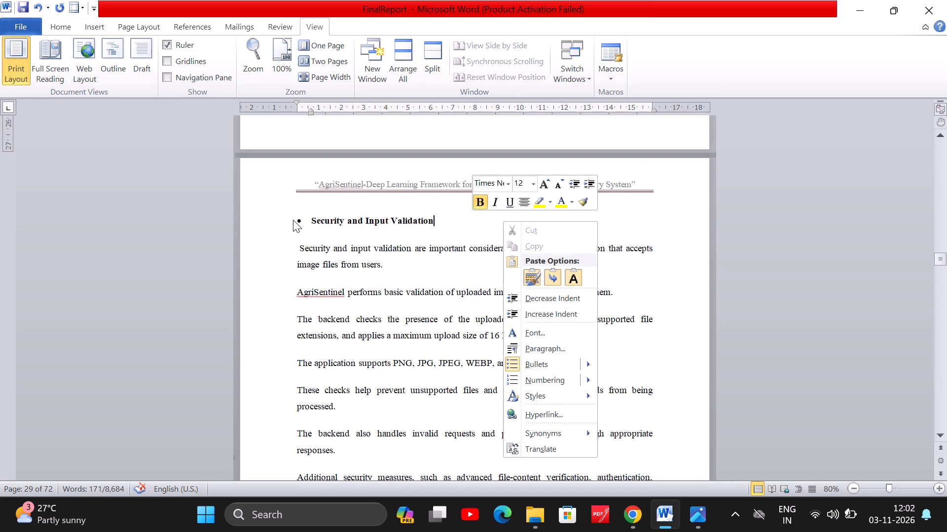
left_click(293, 220)
left_click_drag(294, 220, 372, 456)
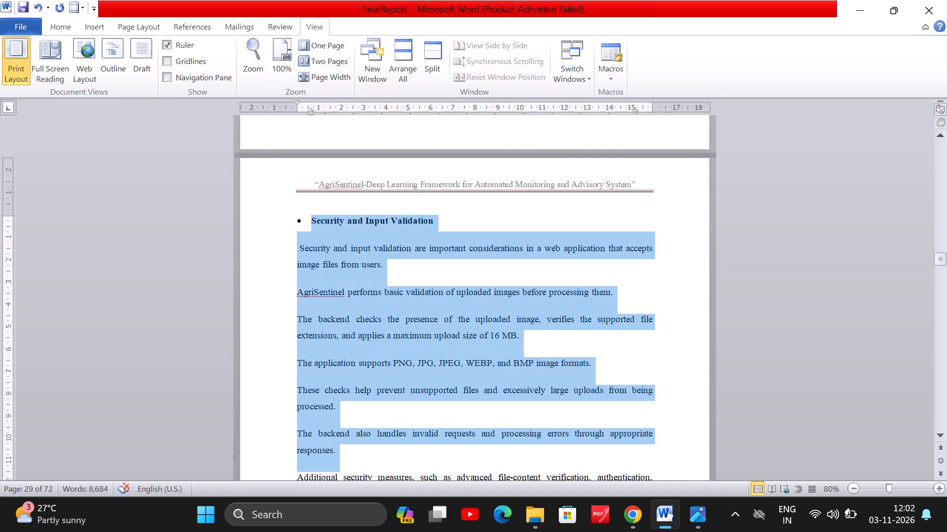
left_click_drag(372, 456, 538, 245)
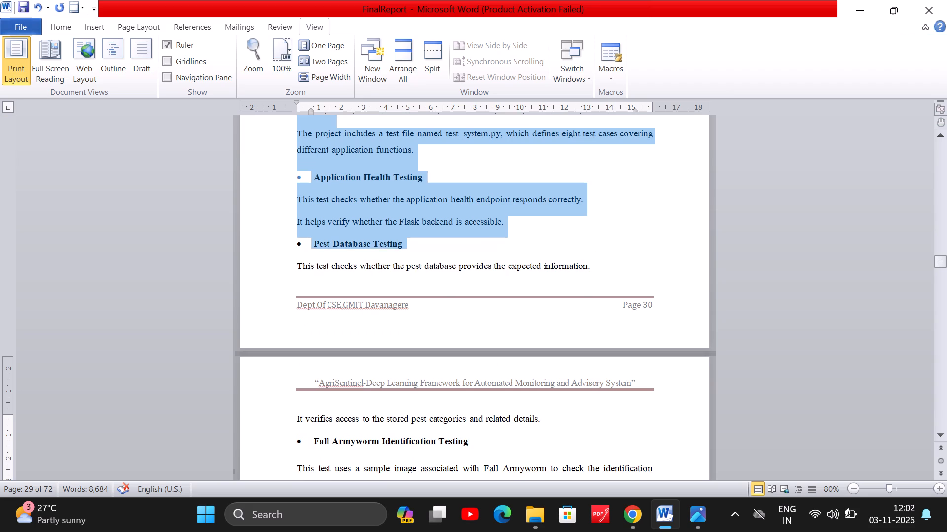
left_click_drag(538, 245, 595, 276)
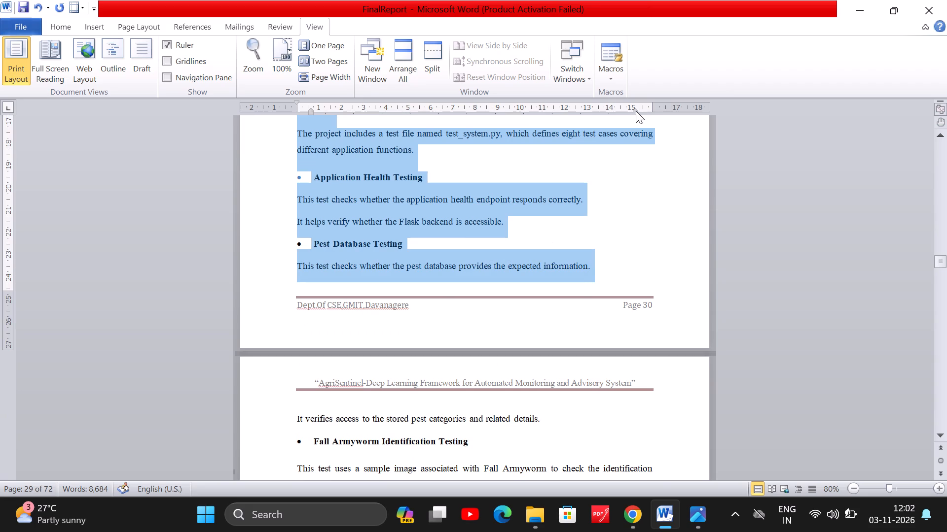
left_click_drag(636, 113, 654, 115)
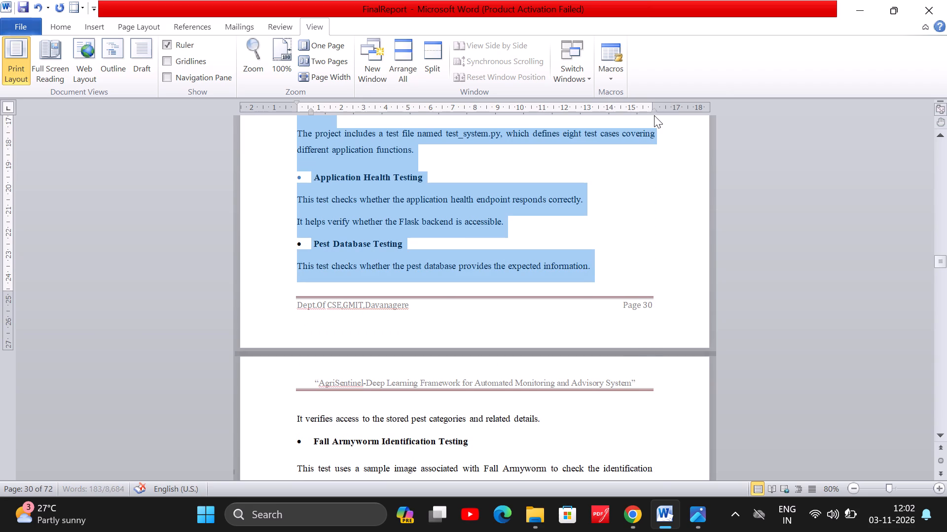
left_click(441, 190)
Check the paragraph and bullet alignment on page 30, from section 5.15 back to the Security and Input Validation heading.
scroll(441, 190, "down", 4)
scroll(433, 201, "up", 4)
scroll(363, 217, "up", 1)
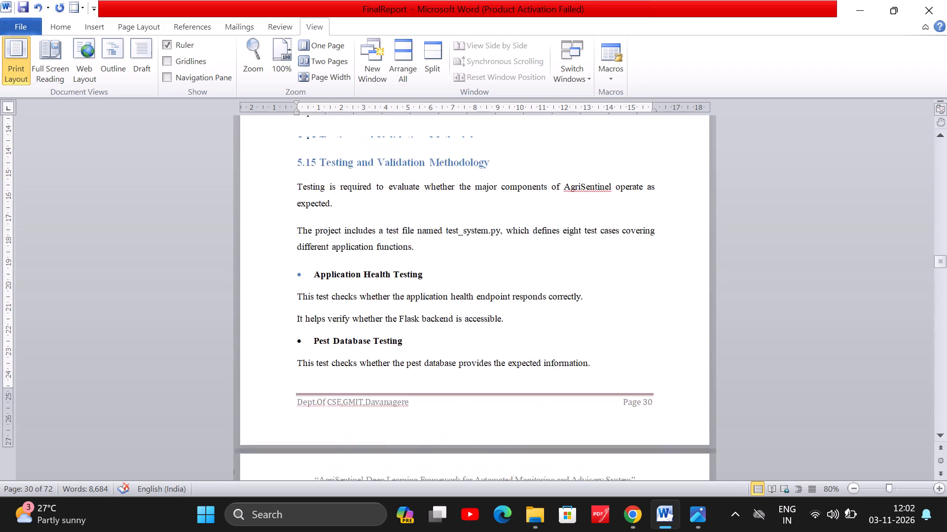
scroll(363, 217, "up", 6)
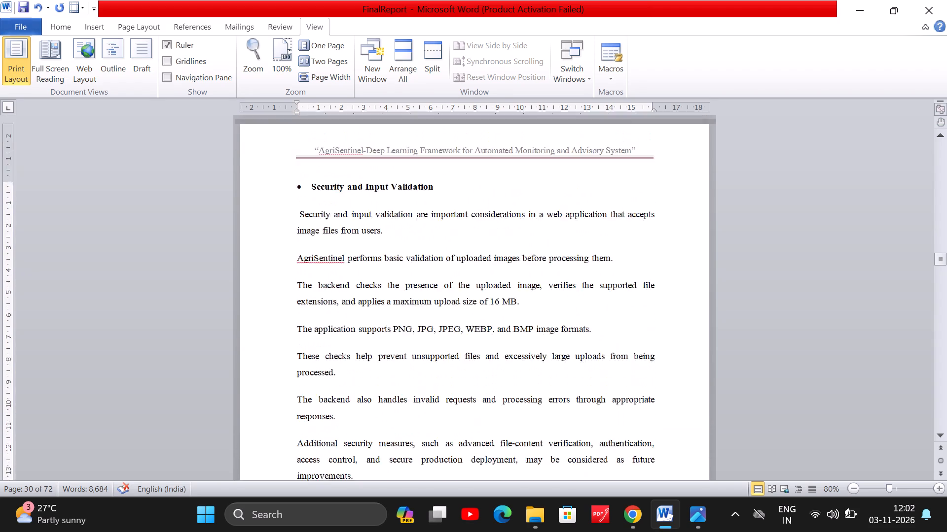
Align the right indent of all page 31 content, from Fall Armyworm Identification Testing through Error Handling Testing, with the right page margin.
scroll(363, 194, "up", 1)
right_click(363, 194)
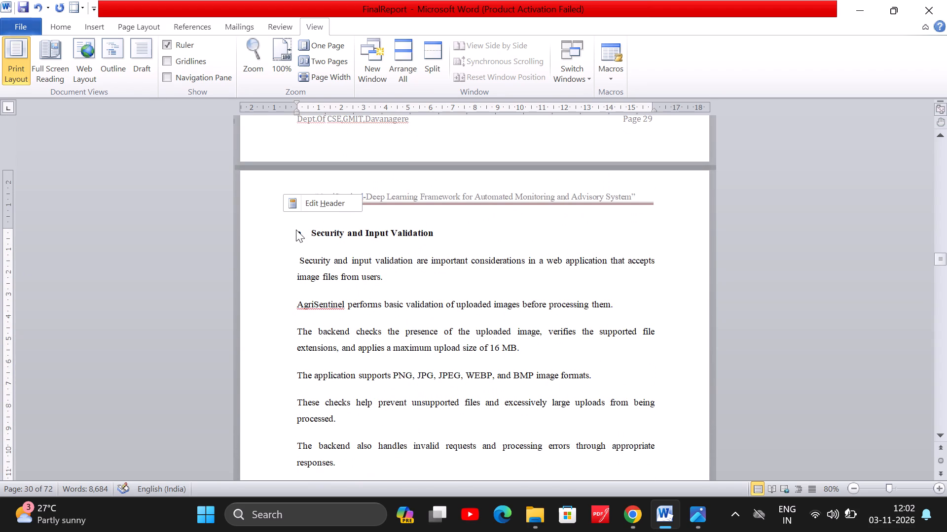
scroll(301, 309, "down", 9)
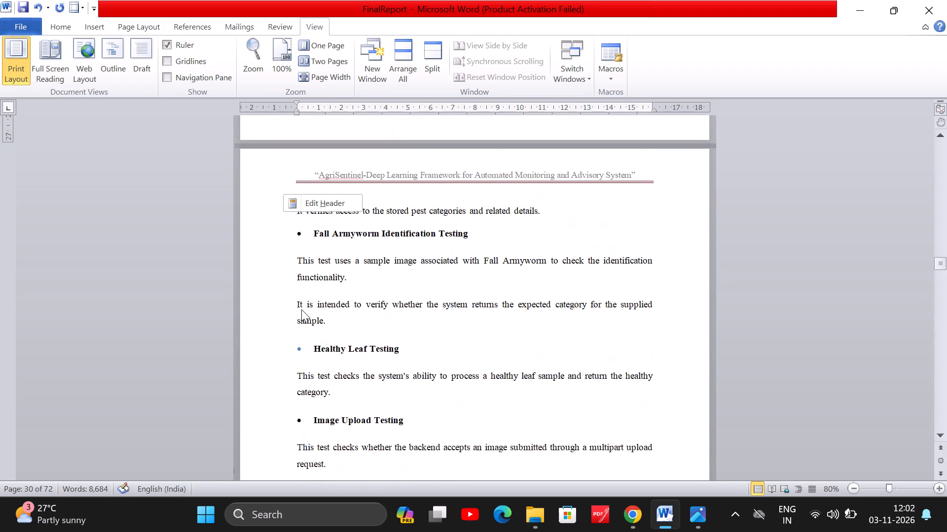
scroll(301, 309, "down", 1)
left_click(312, 245)
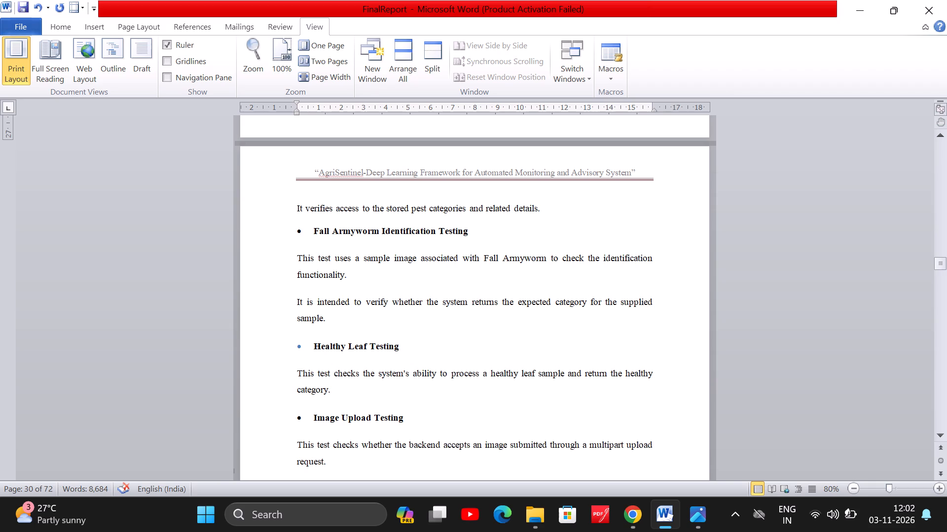
left_click_drag(294, 210, 543, 403)
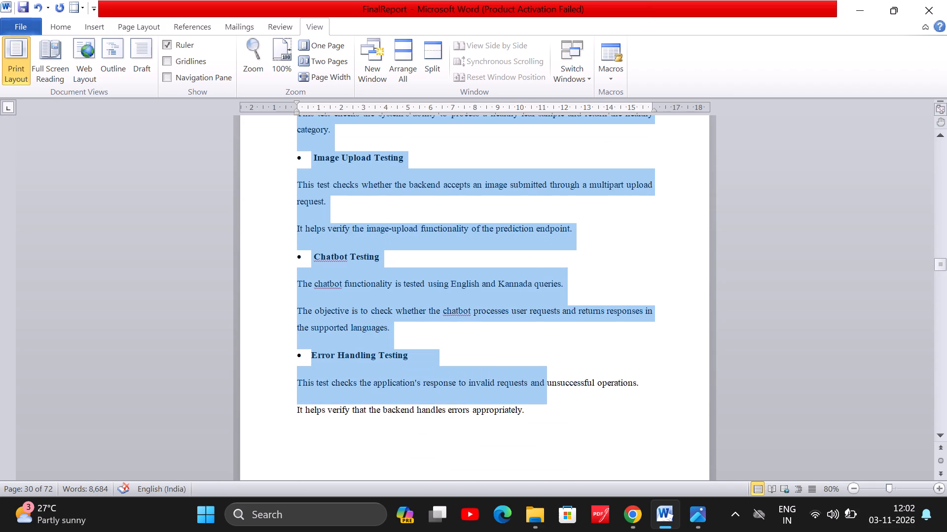
left_click_drag(543, 403, 543, 414)
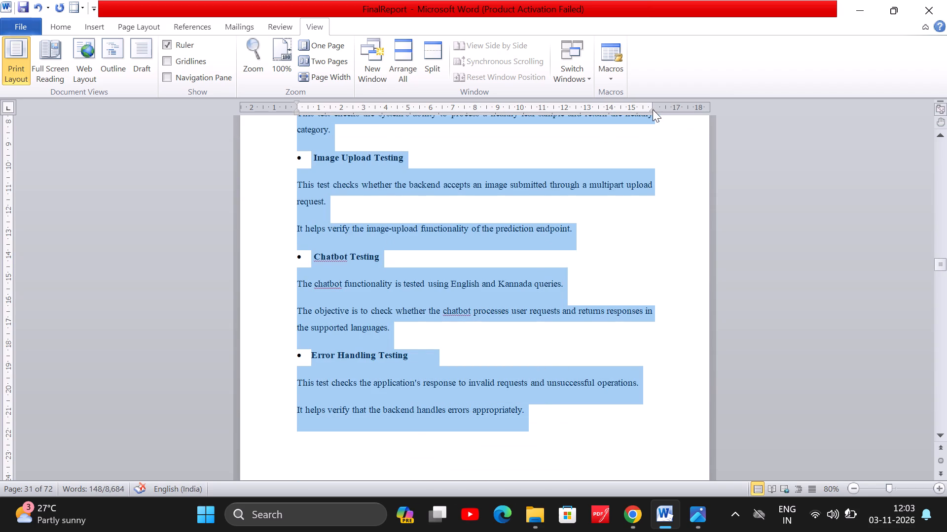
left_click(653, 109)
Align the right indent of all page 32 content, from Test Execution Status through the HTML, CSS, and JavaScript paragraph, with the right page margin.
scroll(631, 264, "down", 5)
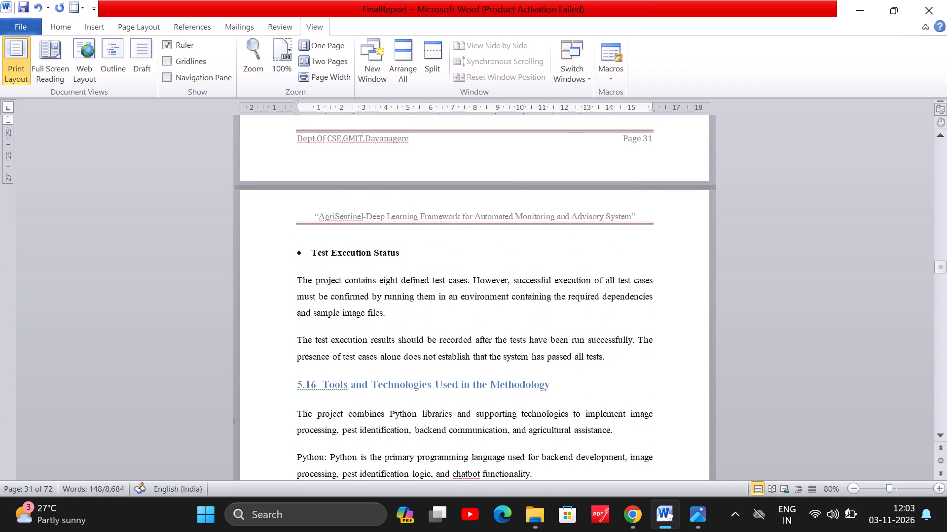
scroll(600, 280, "down", 7)
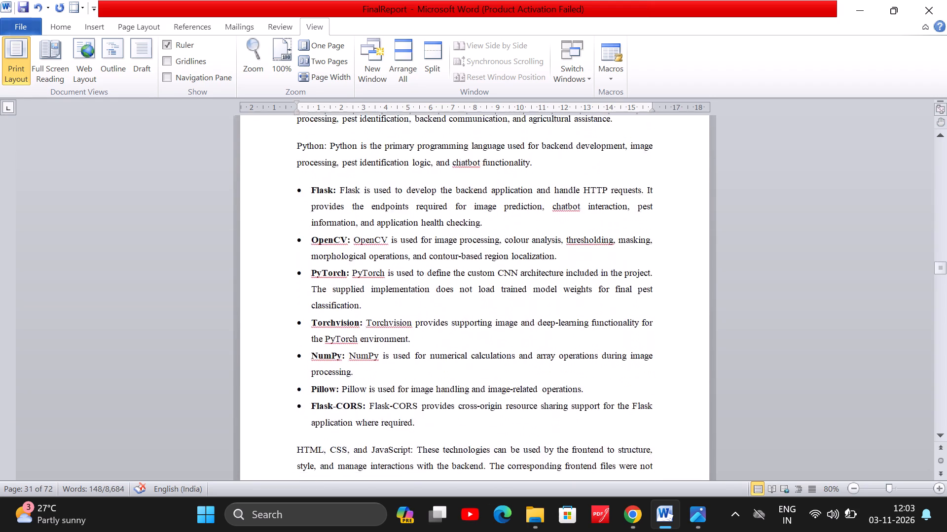
scroll(600, 280, "down", 1)
scroll(600, 280, "up", 6)
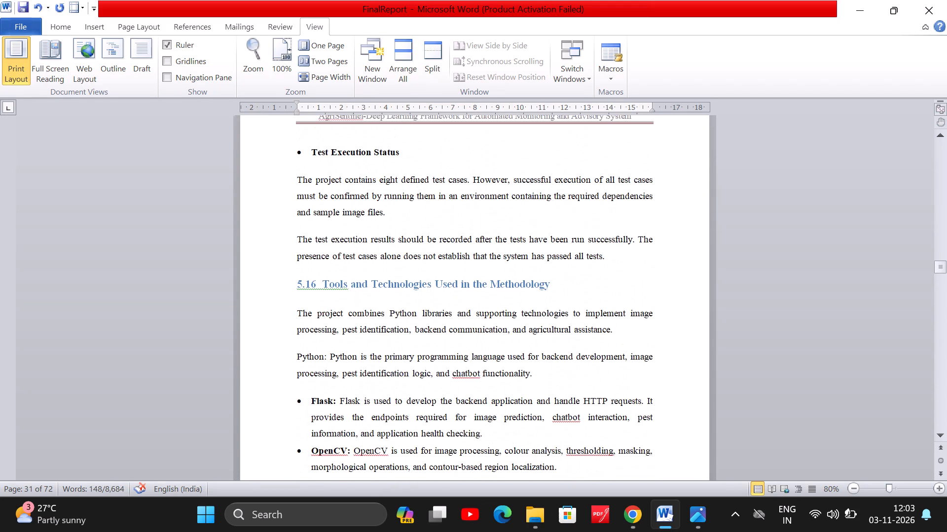
left_click(487, 248)
left_click_drag(293, 150, 348, 245)
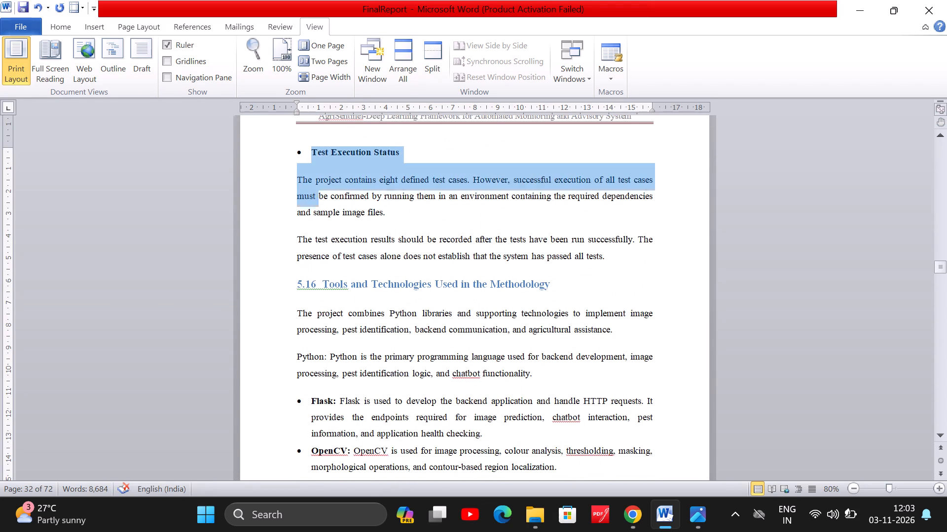
left_click_drag(348, 245, 646, 159)
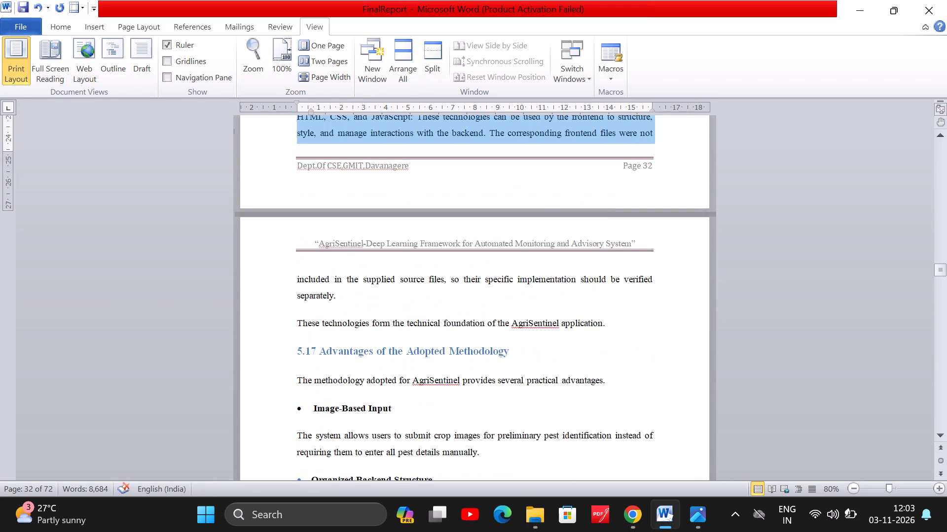
left_click_drag(646, 159, 652, 147)
scroll(672, 175, "up", 4)
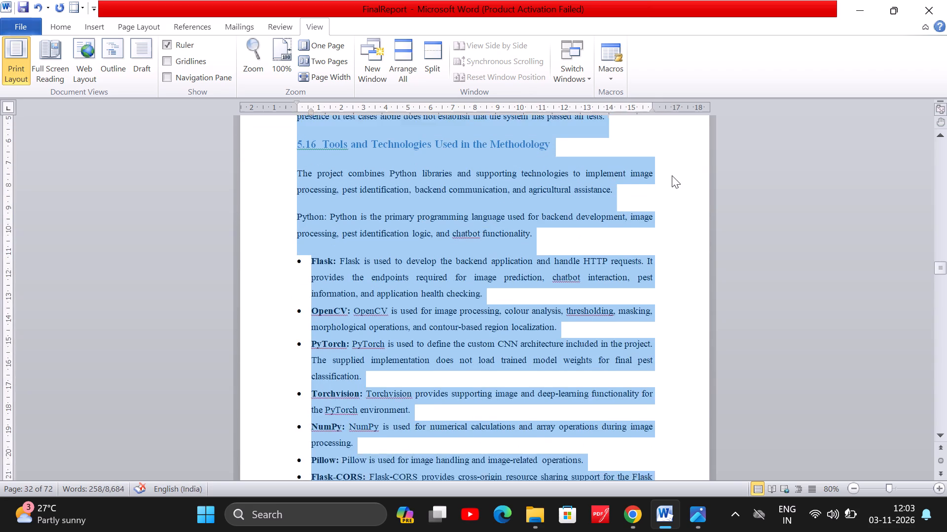
scroll(672, 175, "up", 3)
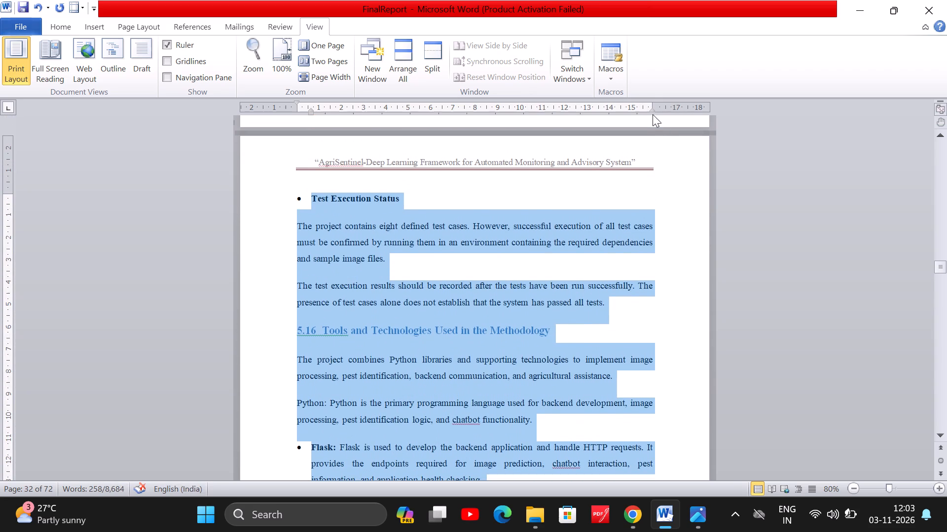
left_click(652, 111)
scroll(572, 315, "down", 2)
scroll(585, 266, "down", 4)
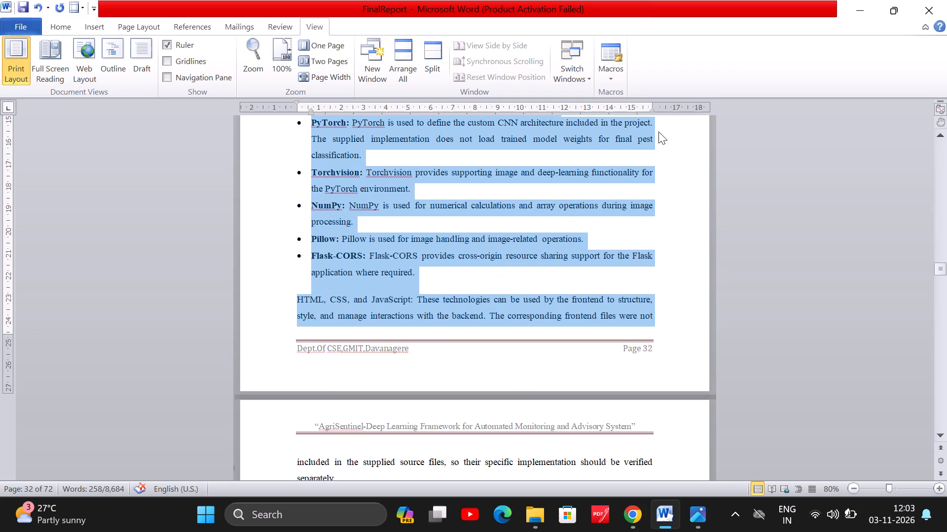
left_click(652, 110)
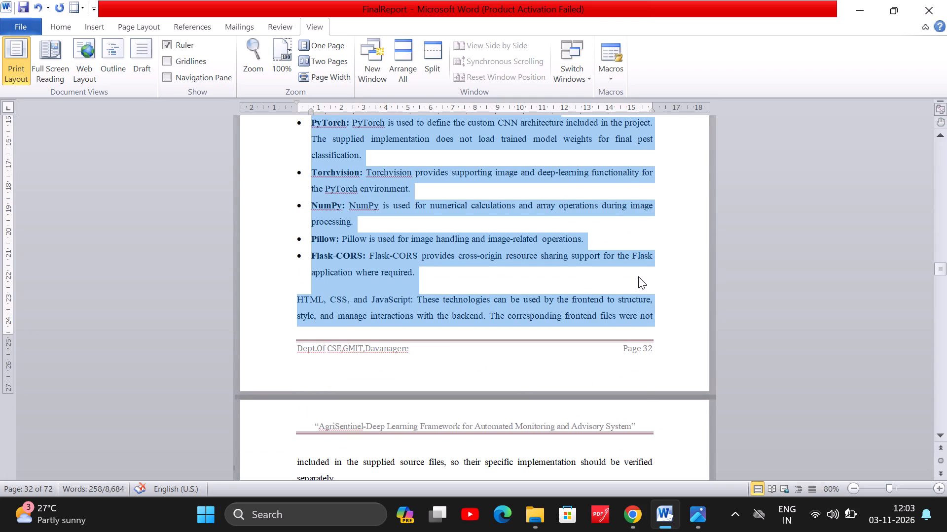
left_click(638, 276)
Align the left and right indents of all content on pages 33 and 34, including sections 5.17 and 5.18, with the page margins.
scroll(638, 276, "down", 5)
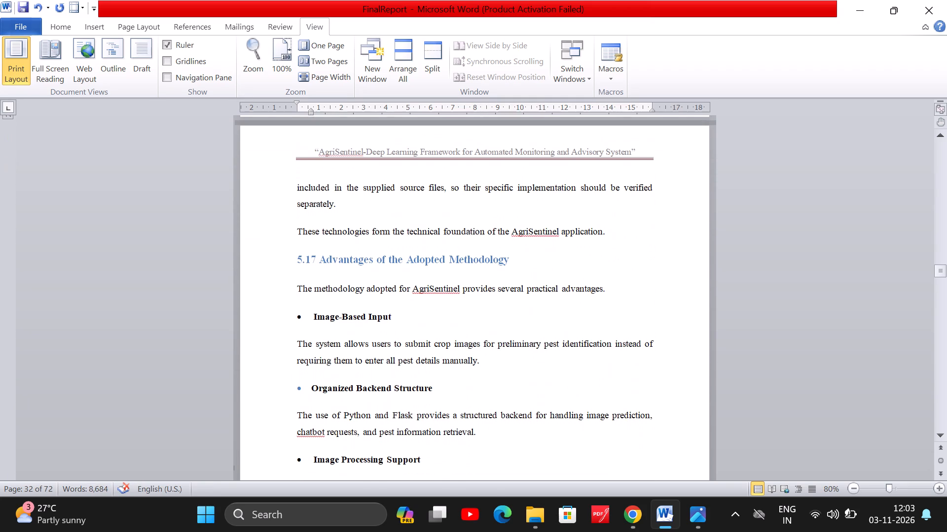
left_click_drag(291, 190, 495, 514)
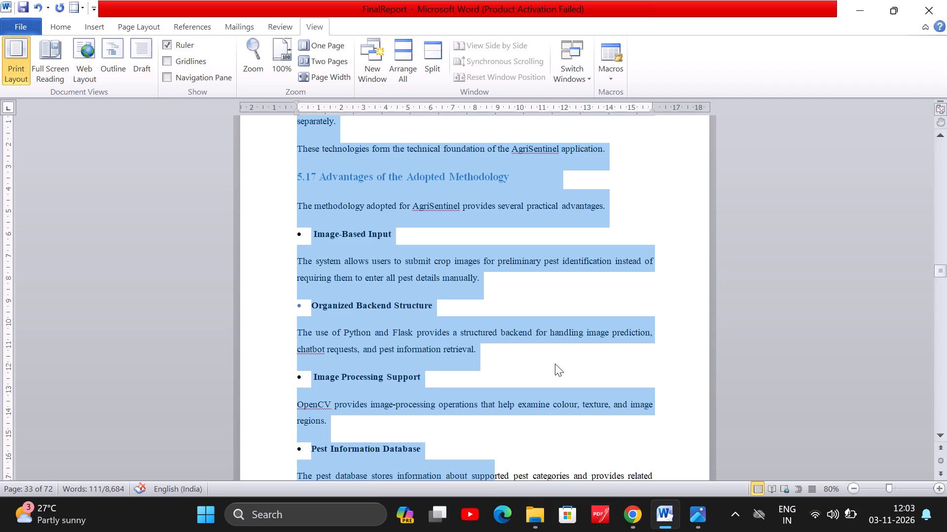
left_click(555, 364)
scroll(555, 364, "up", 2)
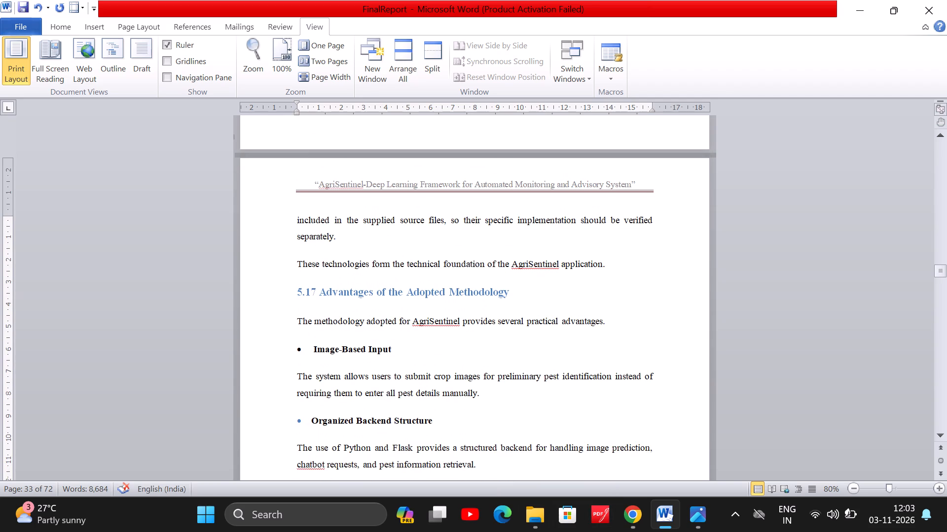
left_click_drag(294, 217, 620, 263)
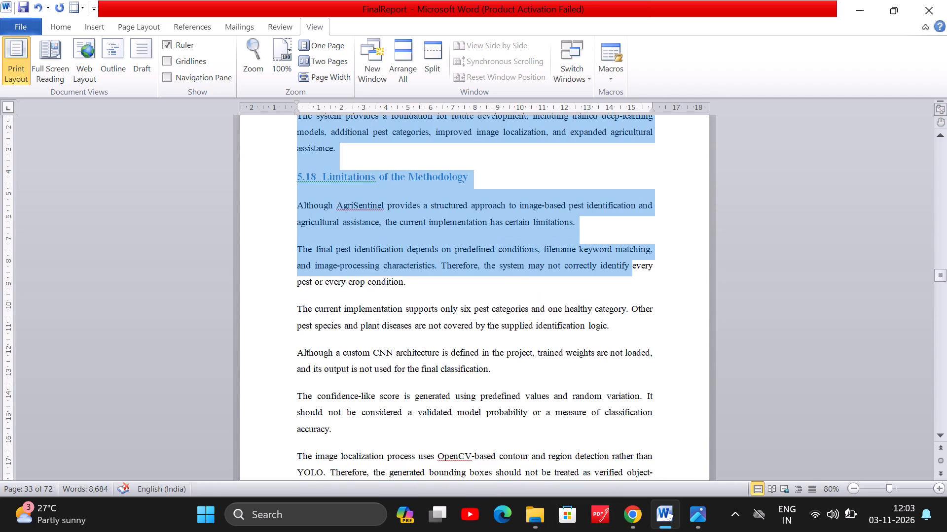
left_click_drag(620, 263, 539, 308)
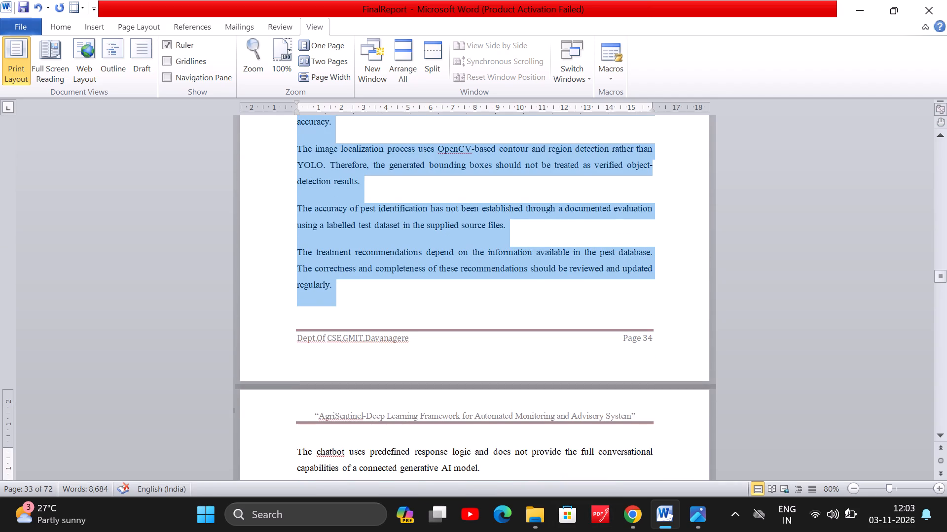
left_click(652, 110)
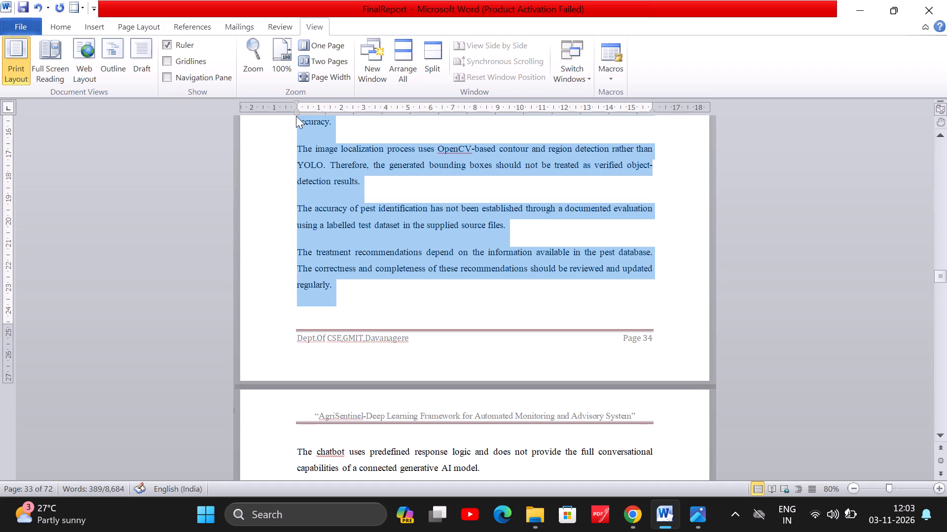
left_click(296, 112)
left_click(371, 264)
Select all page 36 content, from the CHAPTER 6 heading through the paragraph on supported image formats and upload size.
scroll(371, 264, "down", 4)
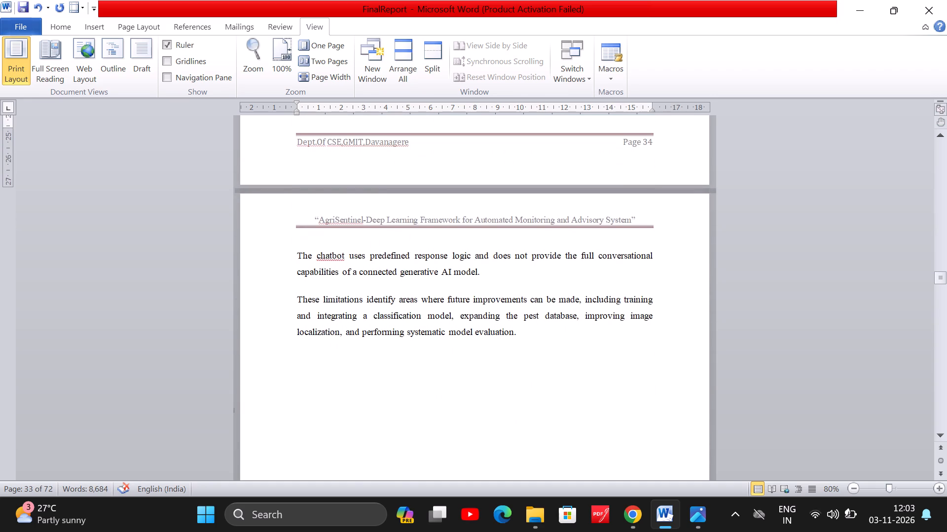
scroll(371, 264, "down", 10)
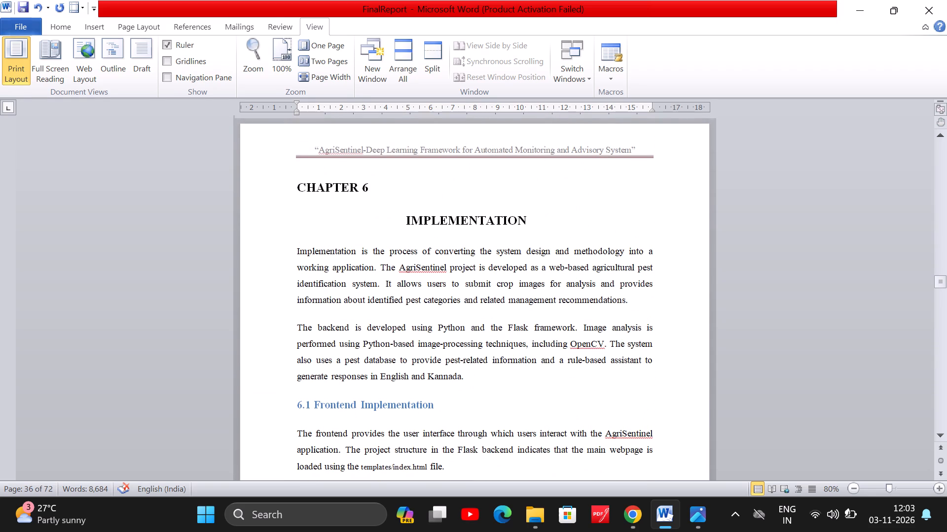
left_click_drag(295, 185, 473, 465)
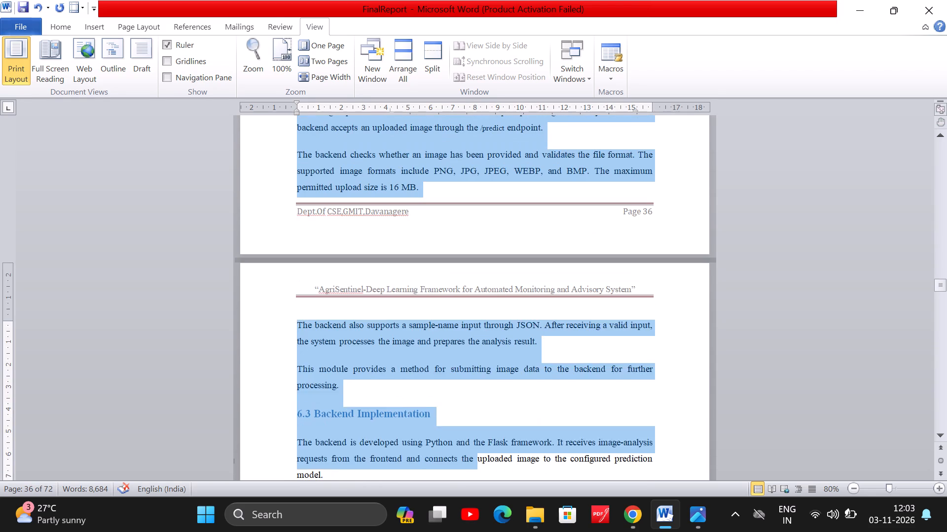
left_click_drag(473, 465, 475, 195)
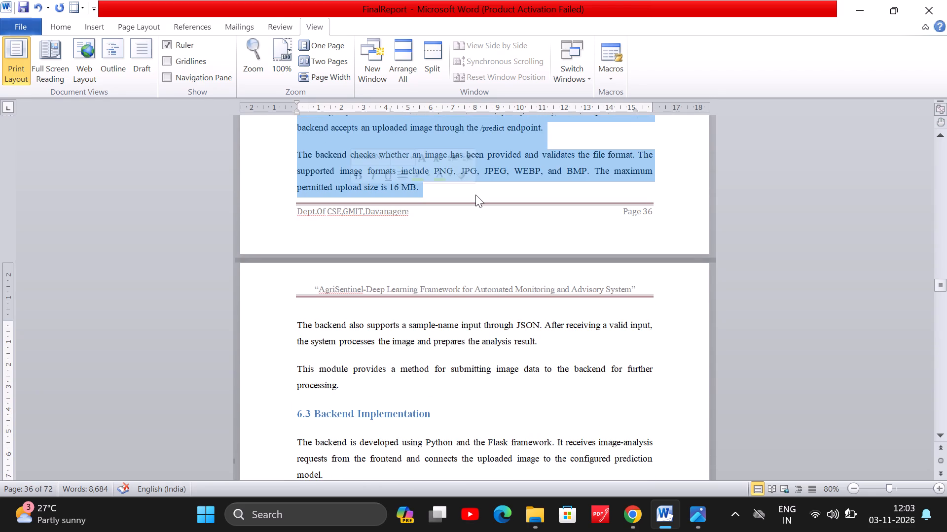
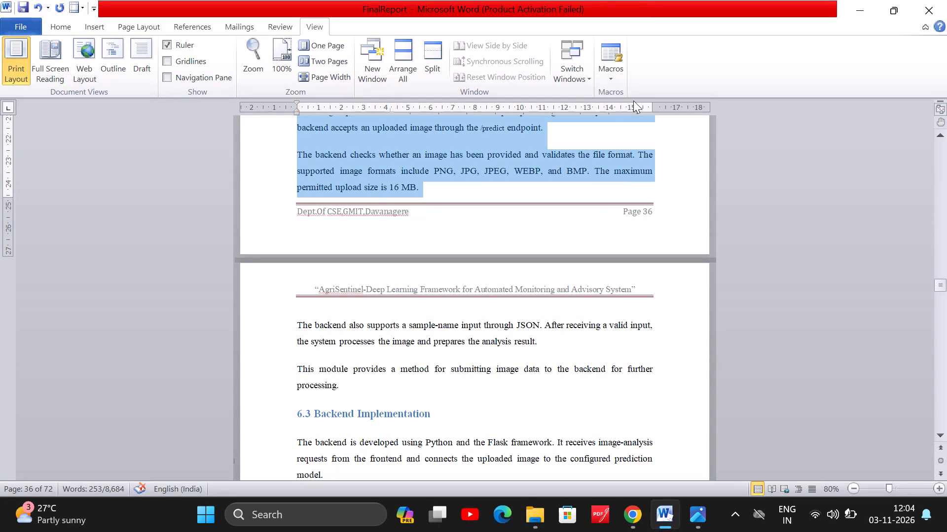
Align the right indent of the selected page 36 content with the right page margin.
left_click_drag(633, 107, 649, 109)
left_click_drag(649, 109, 654, 109)
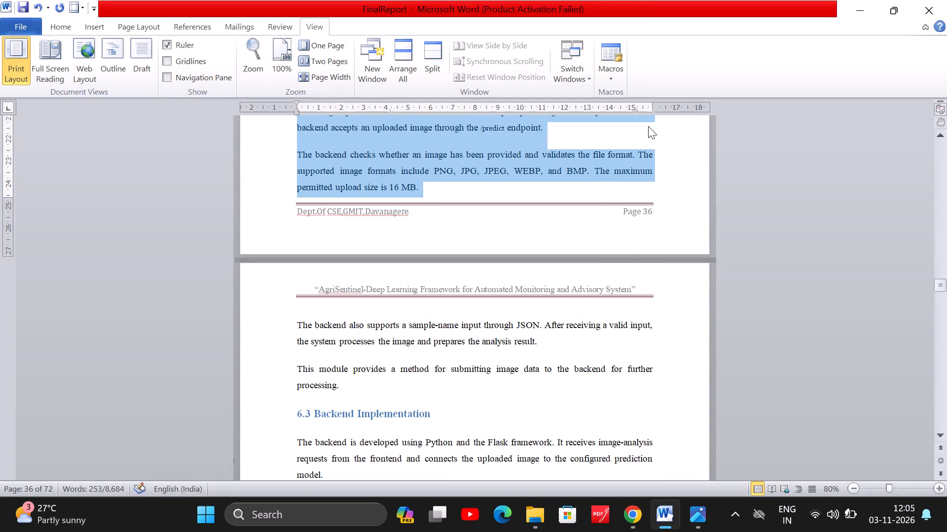
left_click(648, 126)
Align the left and right indents of all page 37 content, from the sample-name input paragraph through section 6.5, with the page margins.
scroll(522, 181, "up", 6)
scroll(522, 181, "down", 2)
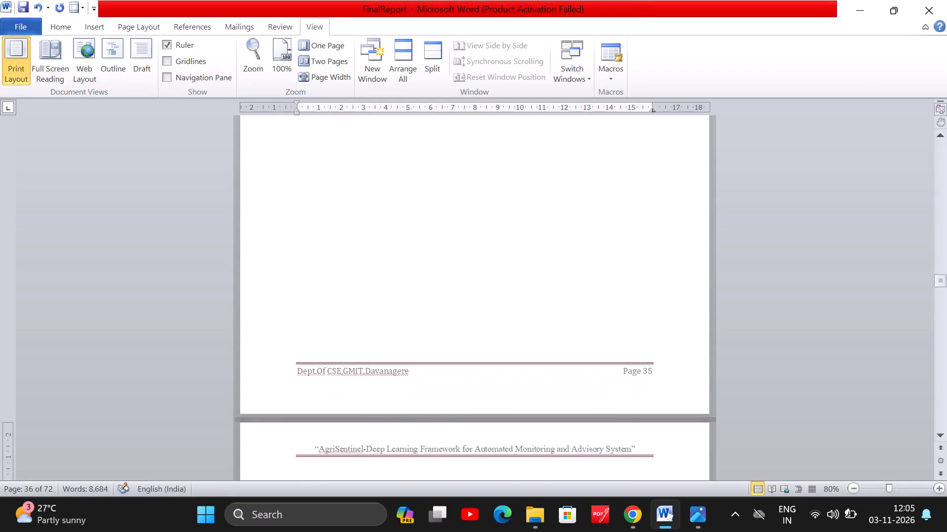
scroll(522, 181, "down", 3)
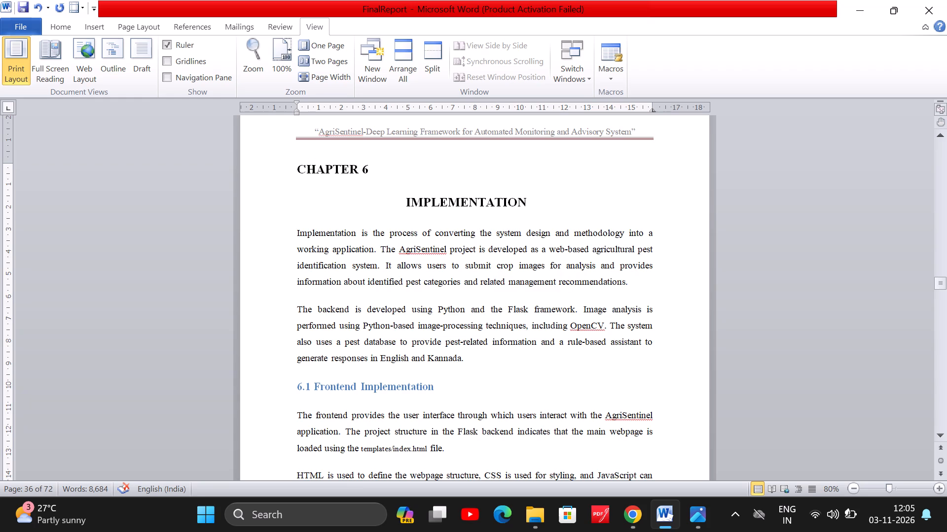
scroll(566, 402, "down", 10)
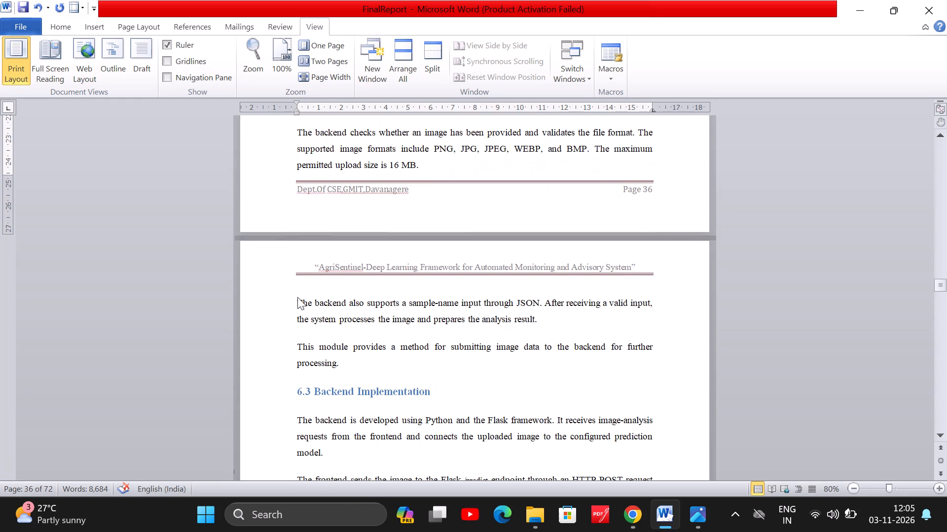
left_click_drag(298, 301, 500, 394)
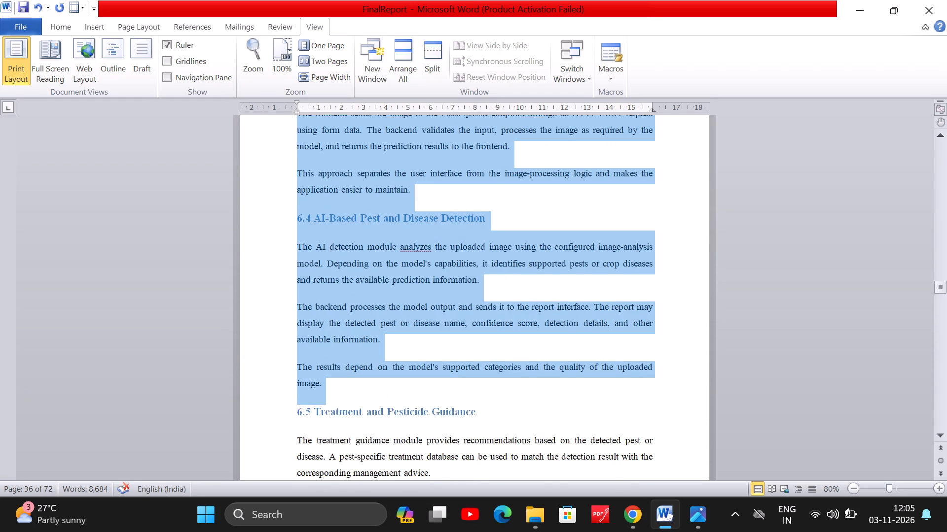
left_click_drag(500, 394, 518, 477)
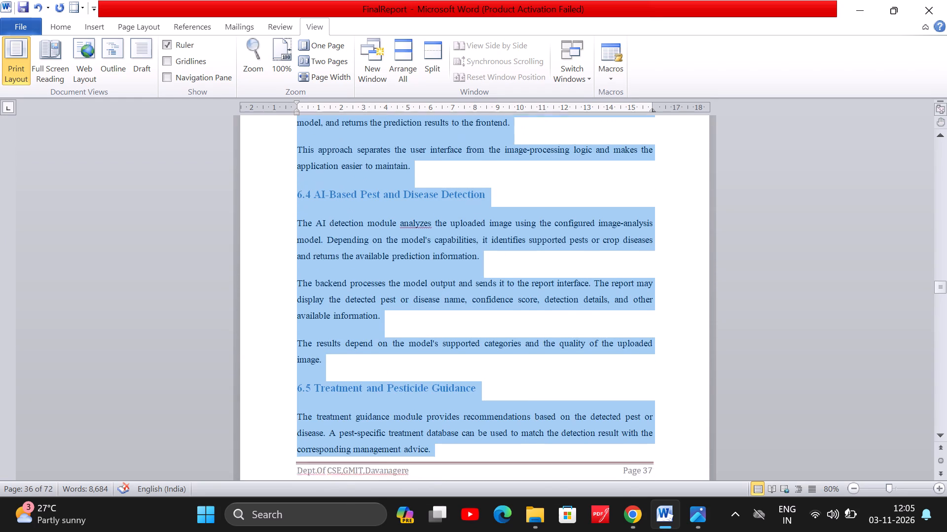
left_click_drag(518, 477, 475, 408)
scroll(552, 313, "up", 1)
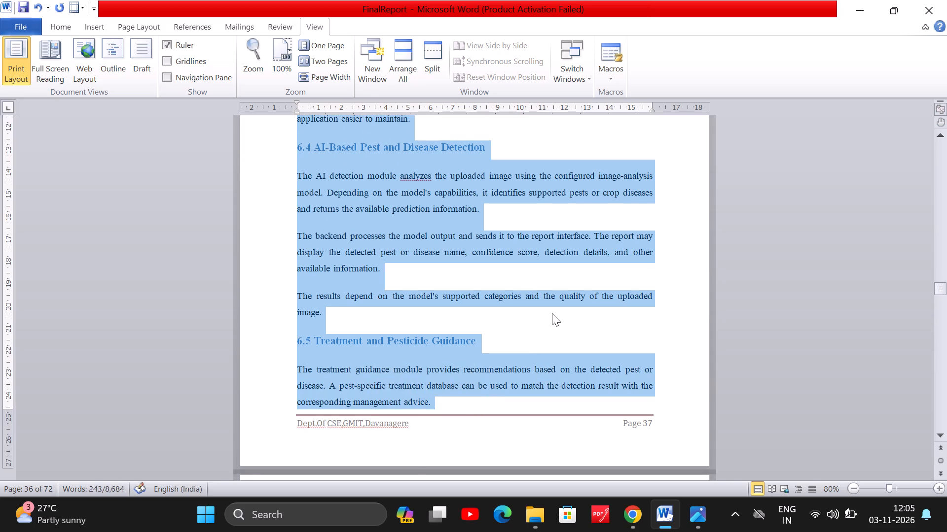
scroll(552, 313, "up", 6)
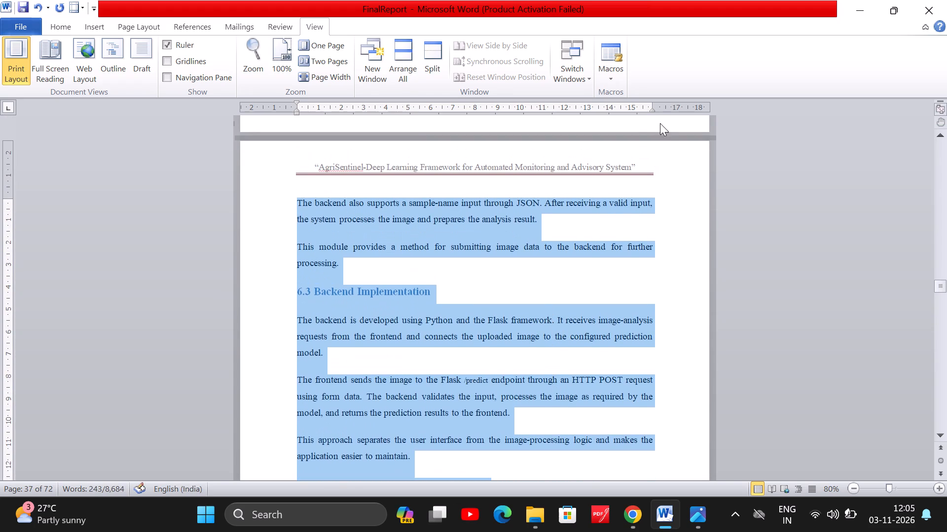
left_click(654, 110)
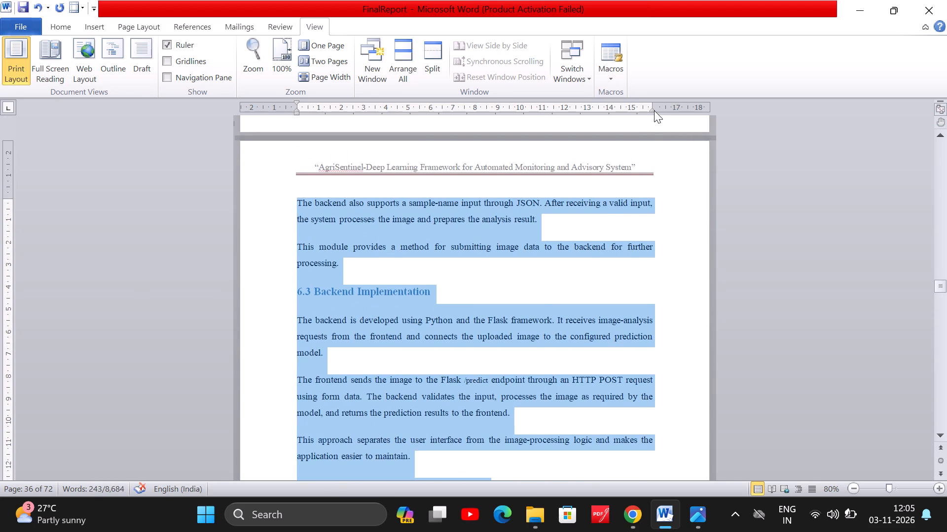
left_click(651, 109)
left_click(296, 112)
left_click(402, 296)
Align the left and right indents of all page 38 content, from the aphids recommendation paragraph through 6.8 Error Handling, with the page margins.
scroll(402, 296, "down", 2)
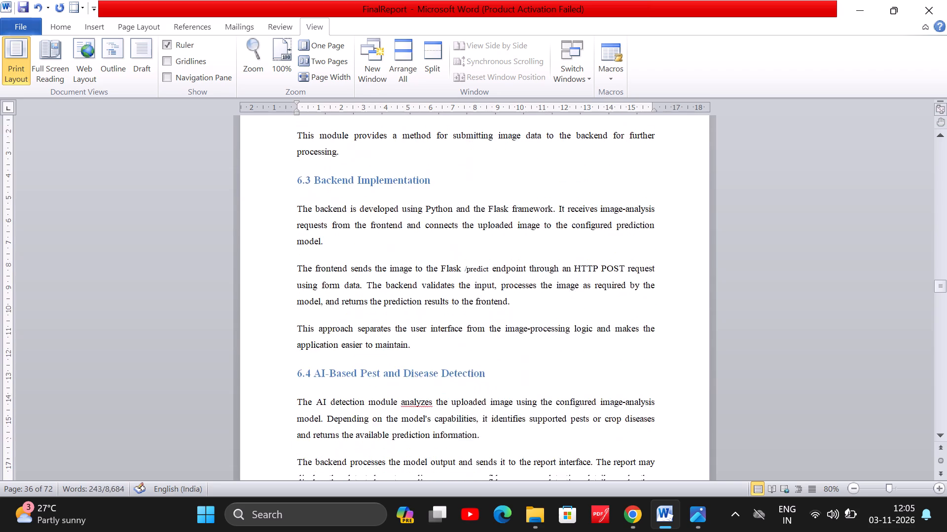
scroll(402, 296, "down", 9)
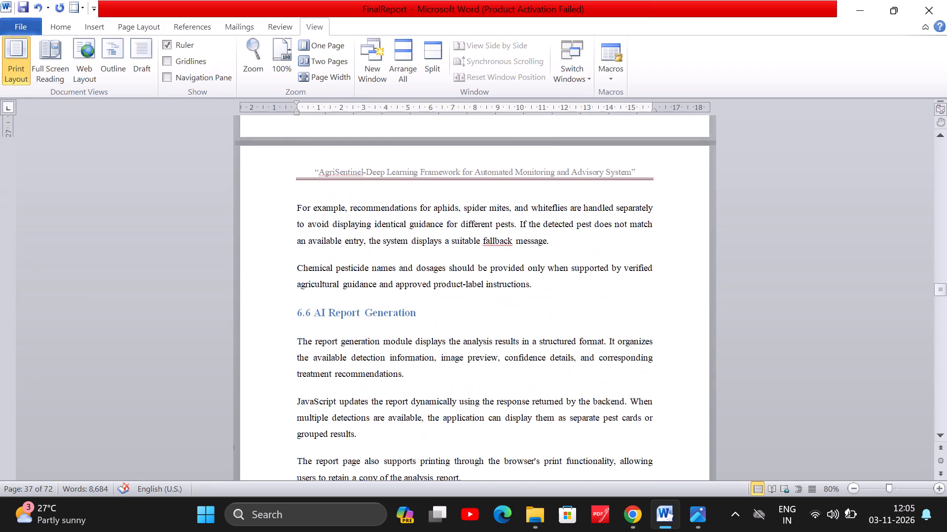
scroll(296, 263, "down", 1)
left_click_drag(294, 194, 370, 354)
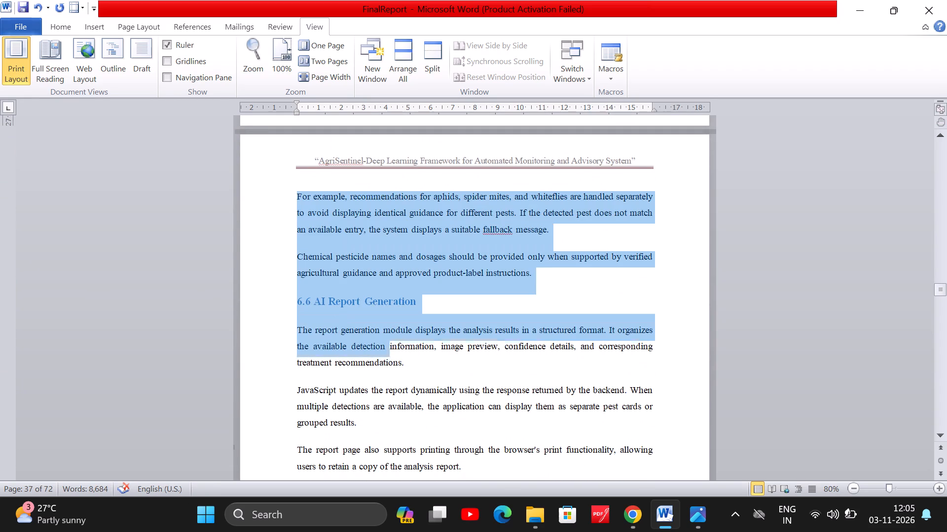
left_click_drag(370, 354, 468, 484)
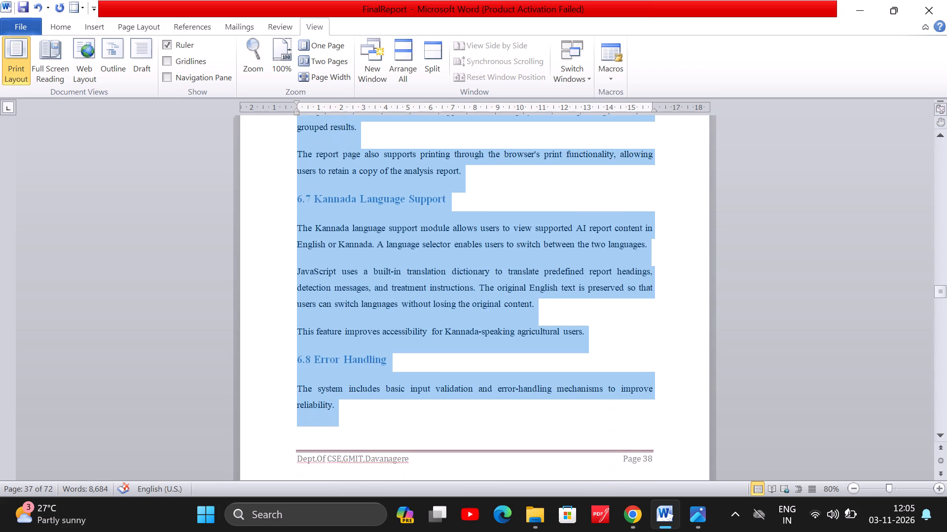
left_click_drag(468, 484, 416, 357)
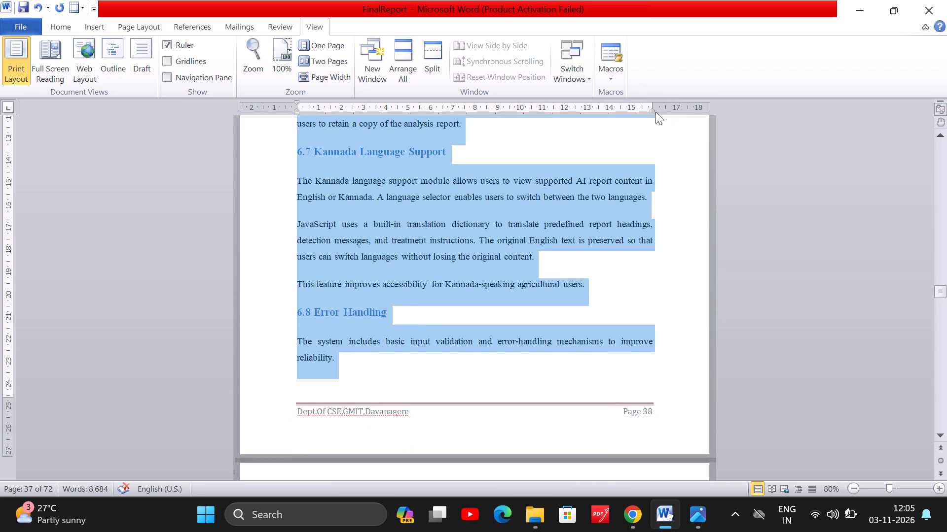
left_click(654, 112)
left_click(652, 110)
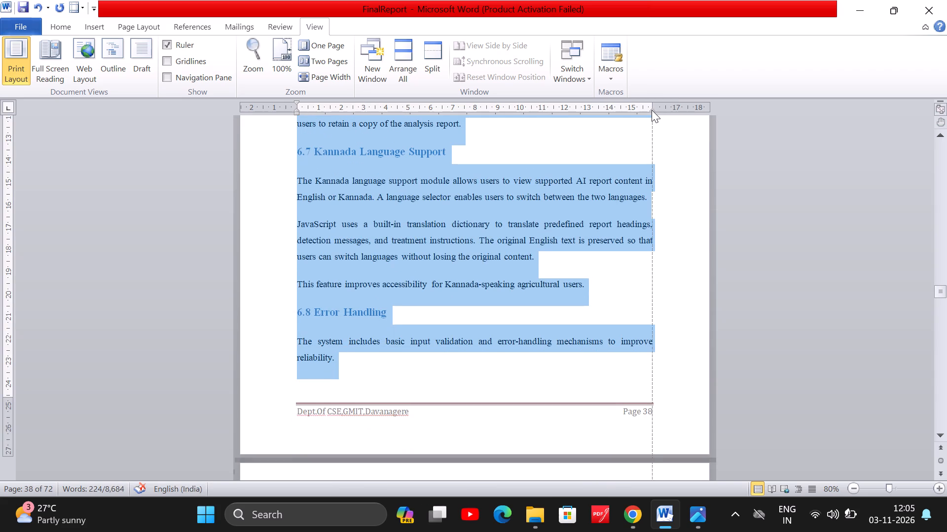
left_click(296, 109)
left_click(435, 281)
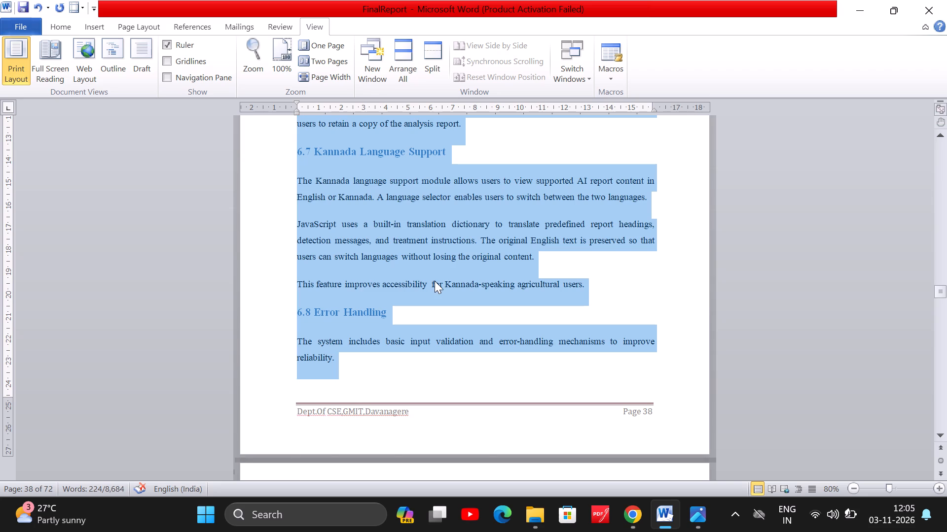
Align the right indent of all page 39 content, from the backend image check paragraph through the trailing blank lines, with the right page margin.
scroll(435, 281, "down", 5)
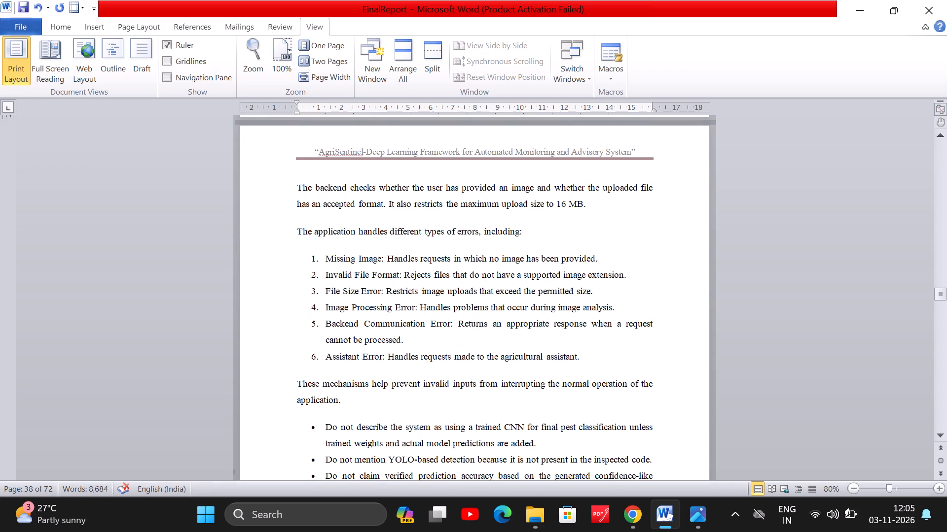
scroll(300, 185, "up", 1)
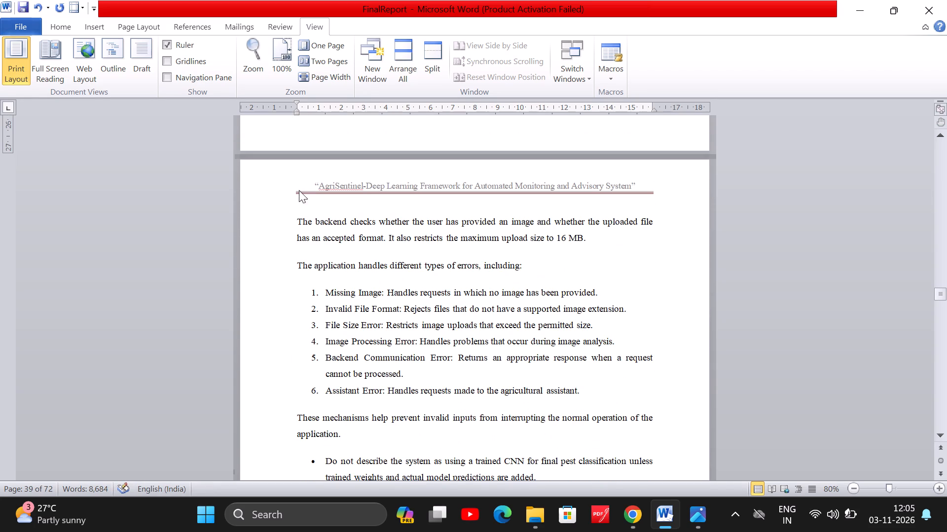
left_click_drag(299, 225, 433, 467)
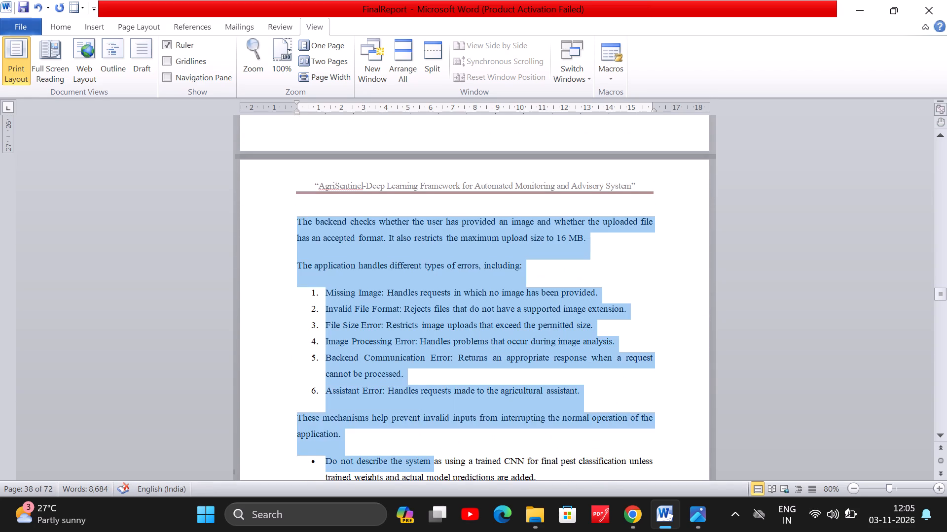
left_click_drag(433, 467, 400, 190)
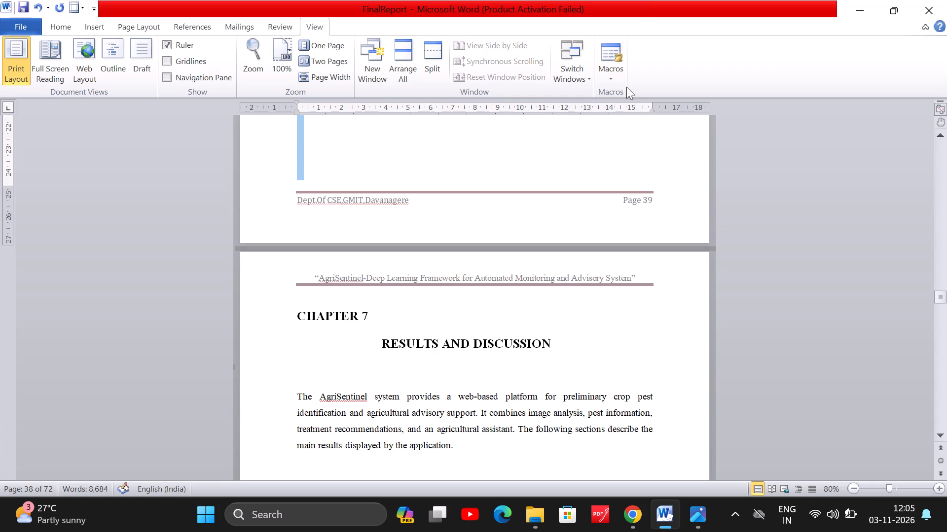
left_click(651, 110)
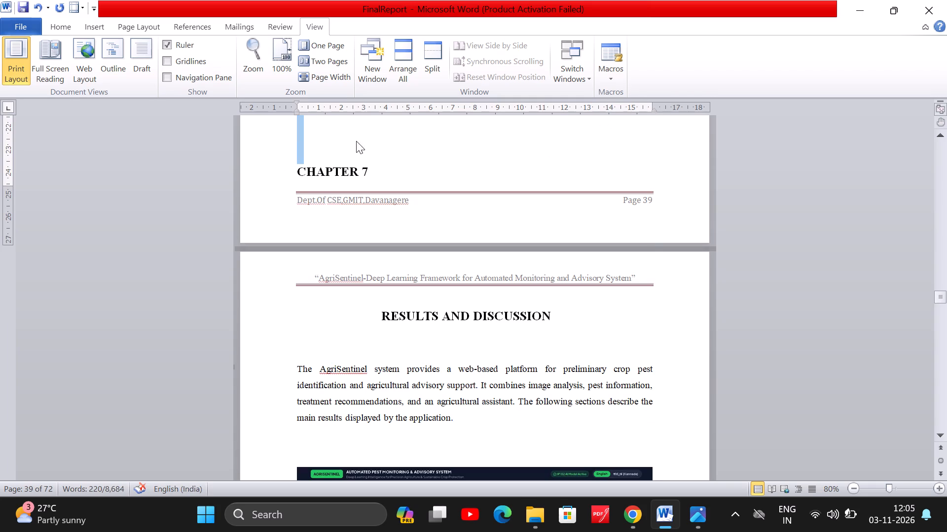
Insert a blank line above the CHAPTER 7 heading to move it onto page 40 with its title.
left_click(327, 143)
key("Return")
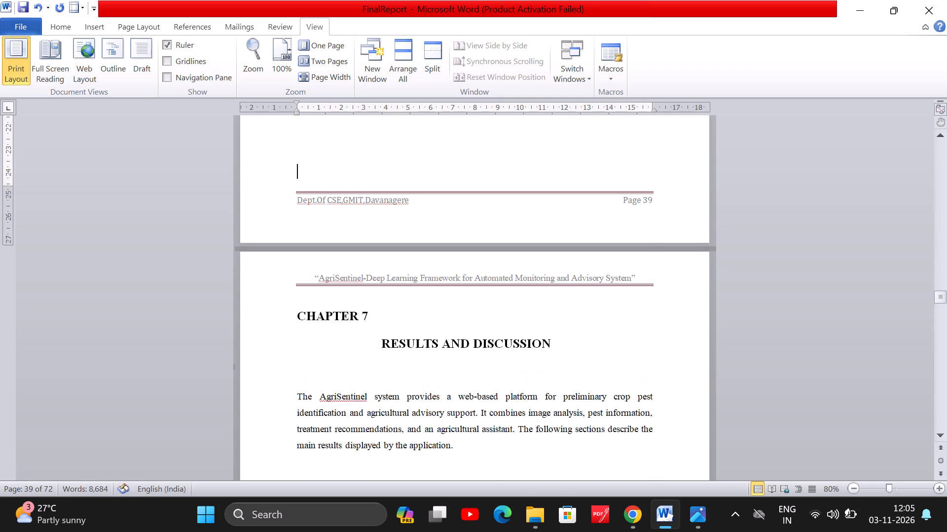
Align the left and right indents of the CHAPTER 7 heading, RESULTS AND DISCUSSION title, and introductory paragraph with the page margins.
scroll(320, 146, "up", 7)
scroll(320, 149, "down", 3)
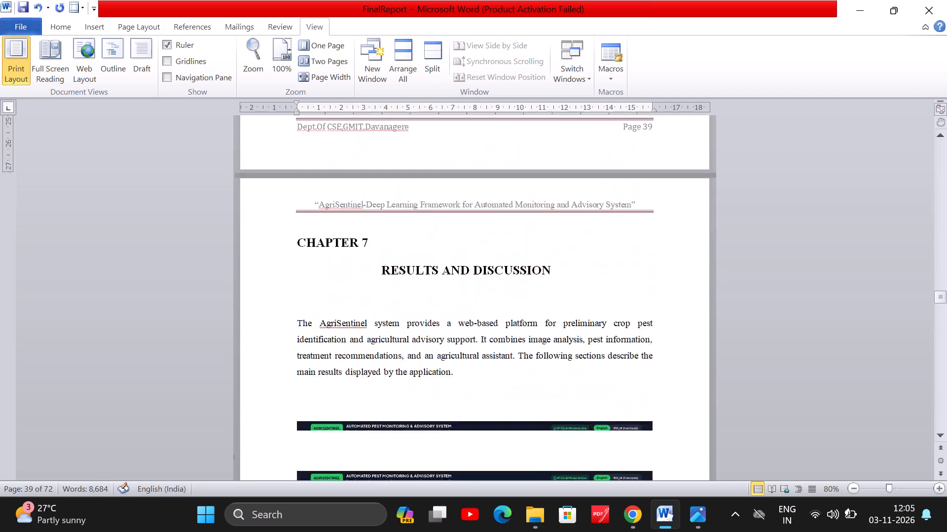
scroll(320, 149, "down", 5)
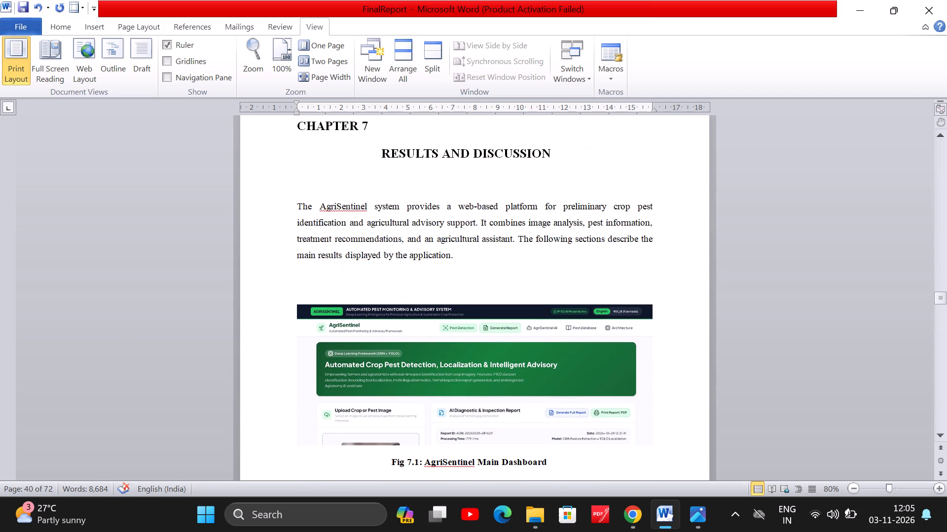
left_click_drag(295, 127, 456, 357)
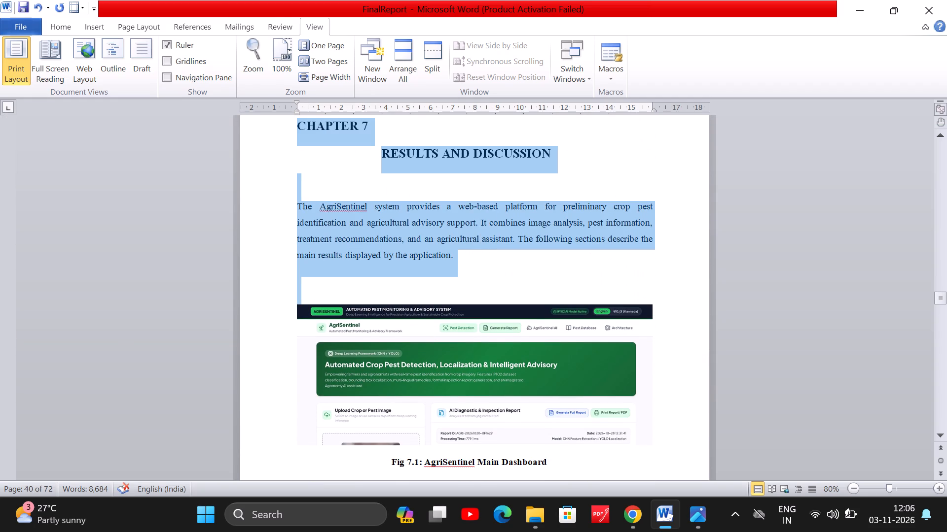
left_click_drag(456, 357, 462, 254)
scroll(462, 254, "up", 1)
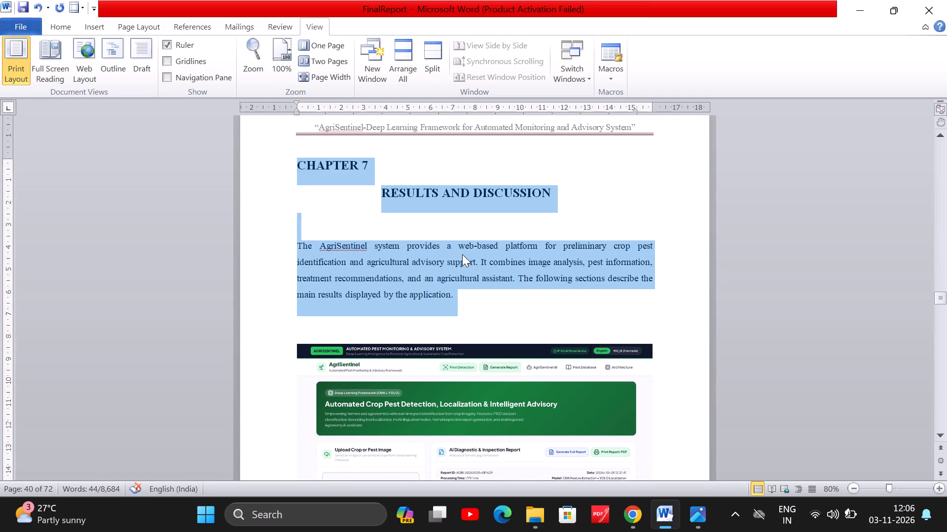
scroll(462, 254, "up", 1)
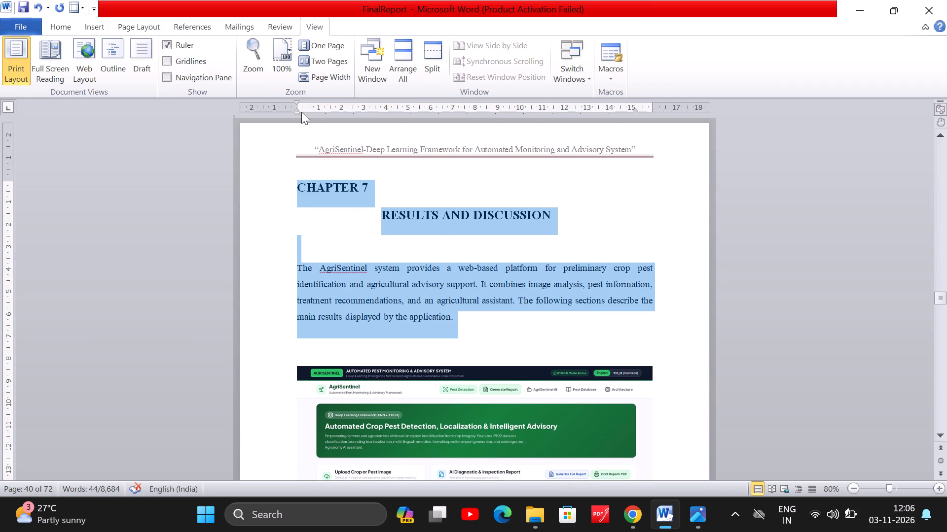
left_click(298, 111)
left_click_drag(634, 111, 656, 114)
left_click(632, 168)
Check the left and right indents of the Figure 7.1 dashboard description paragraph against the page margins.
scroll(632, 168, "down", 4)
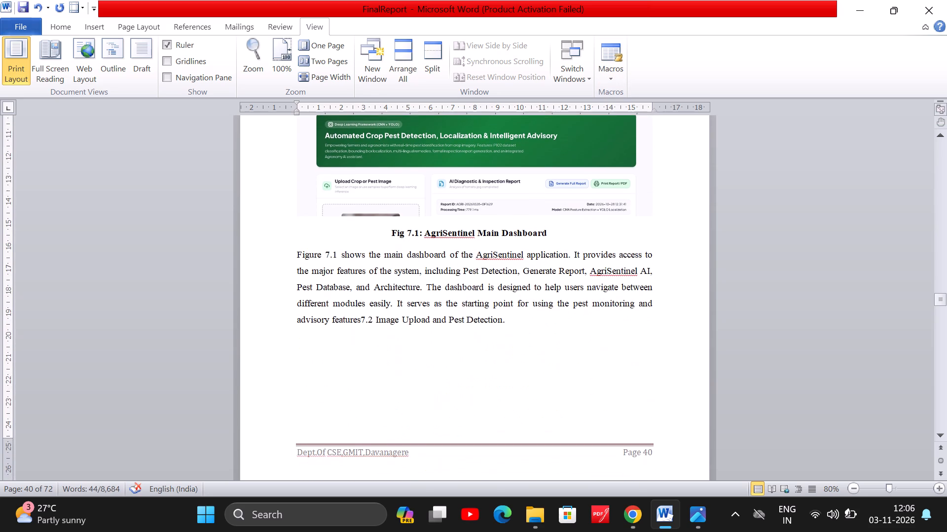
left_click_drag(297, 247, 512, 320)
left_click(512, 320)
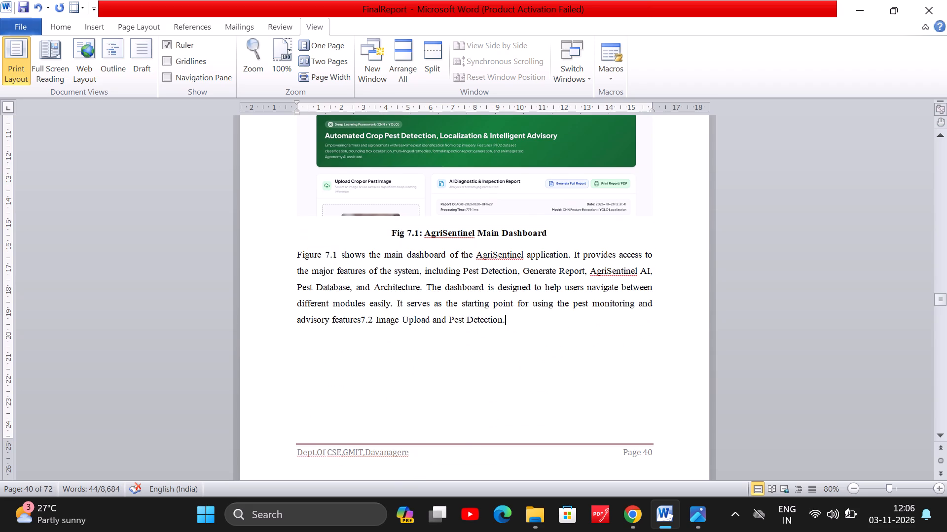
left_click_drag(296, 253, 572, 332)
scroll(572, 332, "up", 4)
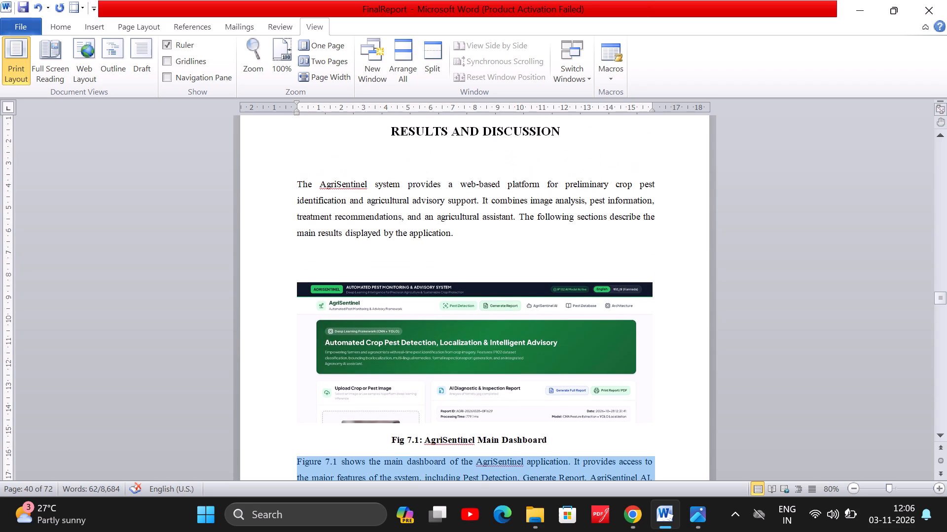
left_click(295, 110)
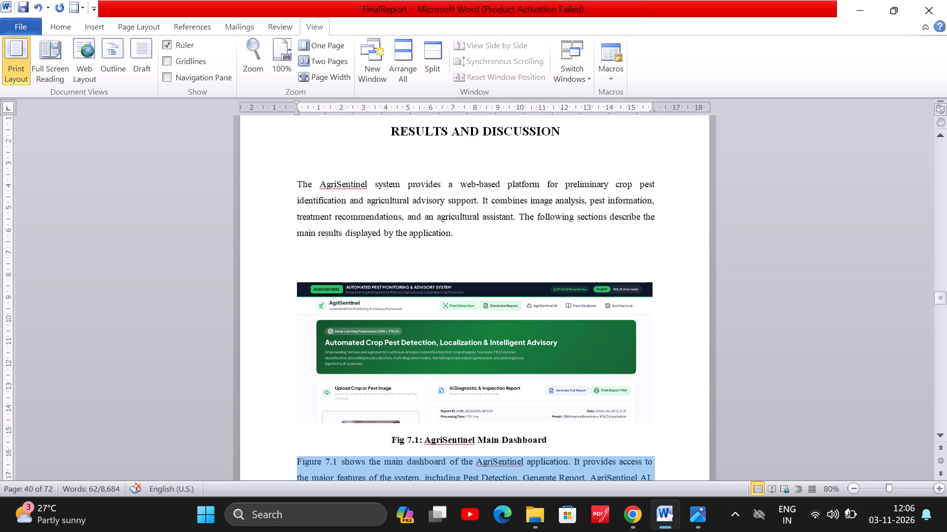
scroll(646, 199, "up", 1)
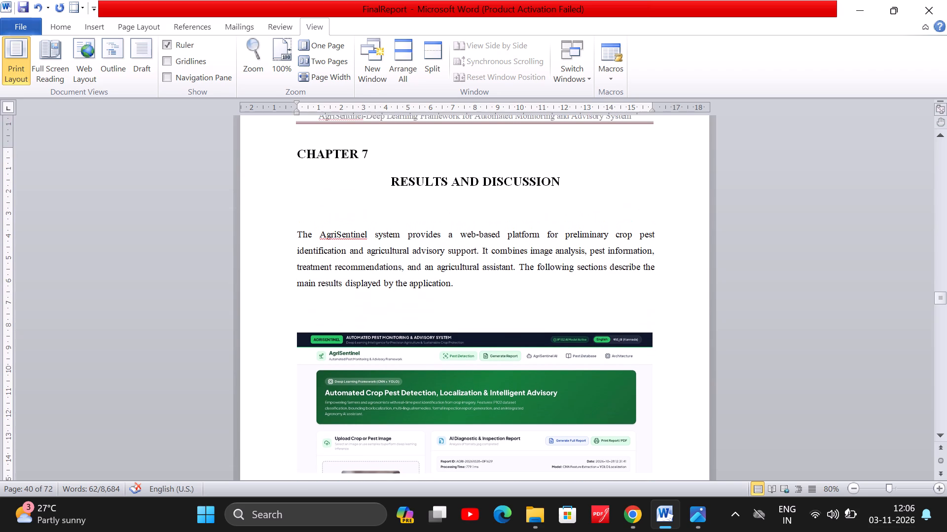
scroll(646, 199, "up", 1)
left_click(651, 110)
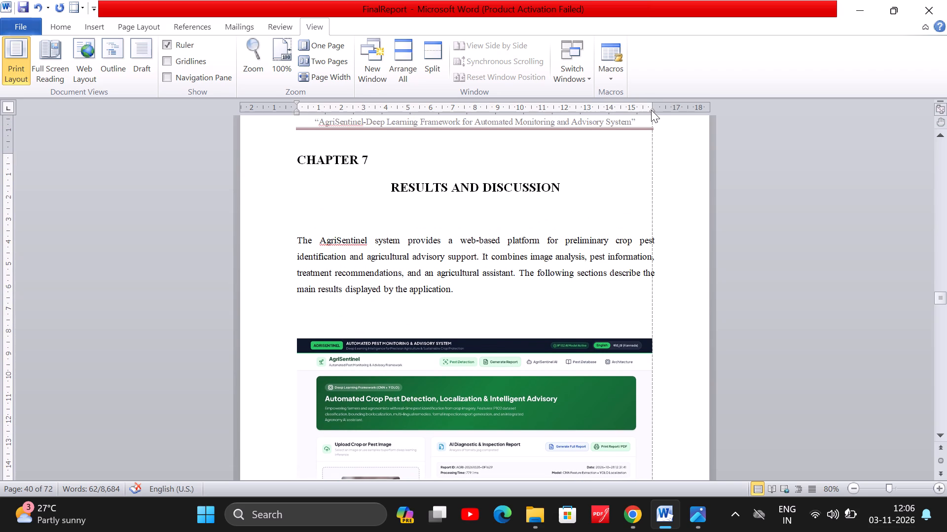
left_click(651, 110)
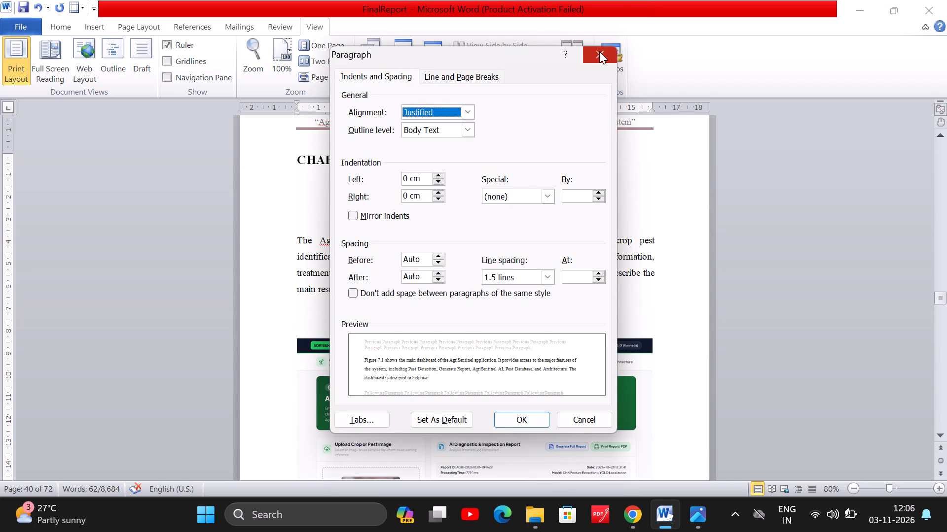
left_click(599, 51)
left_click(592, 181)
Check the left and right indents of the Figure 7.2 image upload description paragraph against the page margins.
scroll(592, 181, "down", 5)
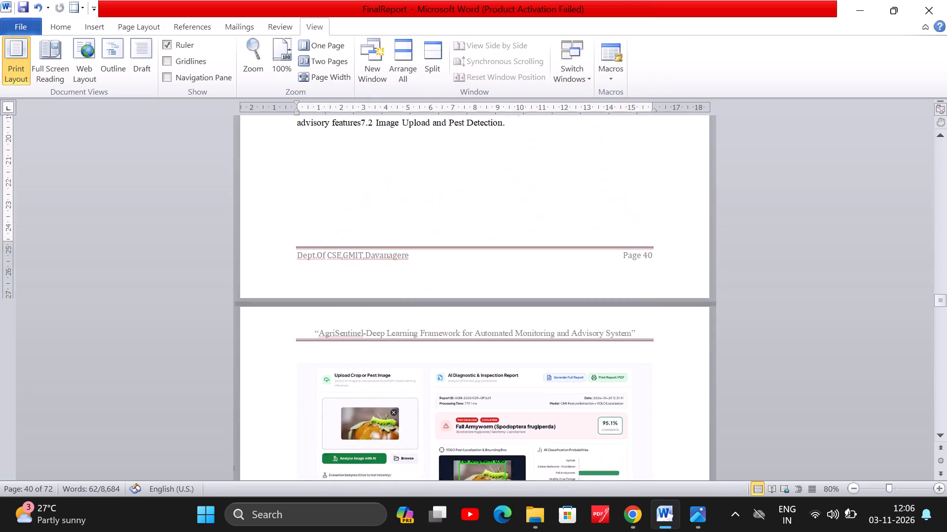
scroll(592, 181, "down", 6)
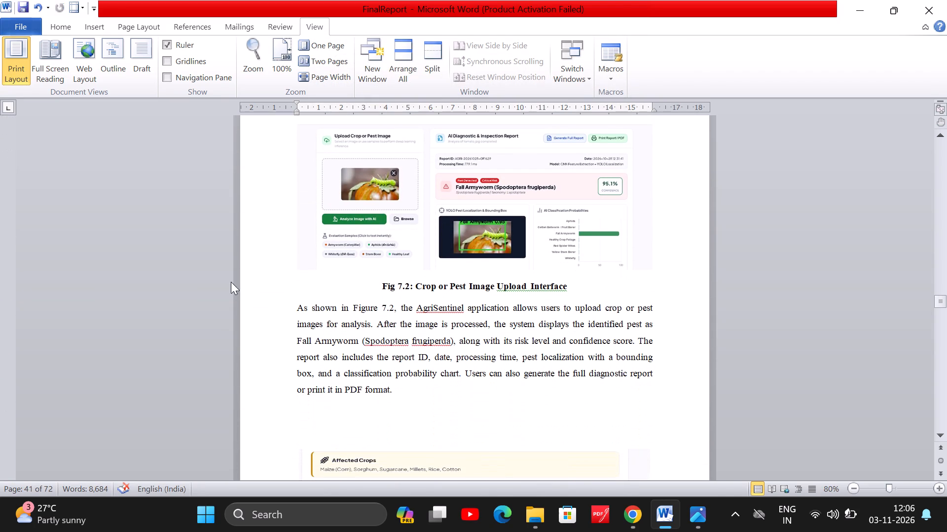
left_click_drag(294, 304, 395, 395)
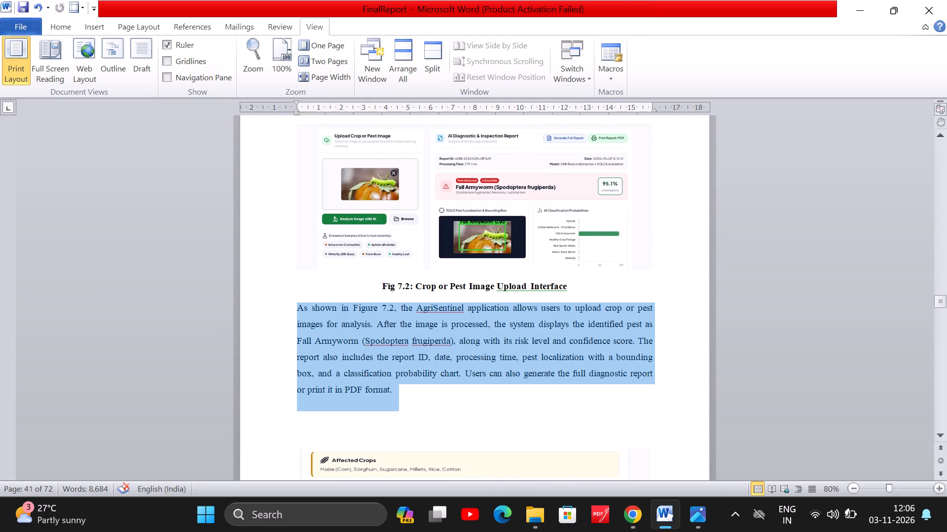
left_click_drag(395, 395, 402, 395)
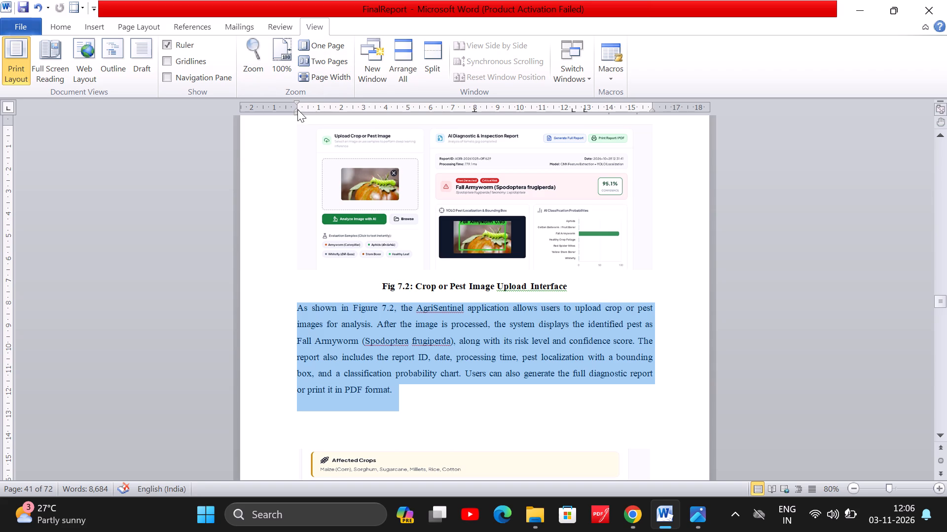
double_click(297, 113)
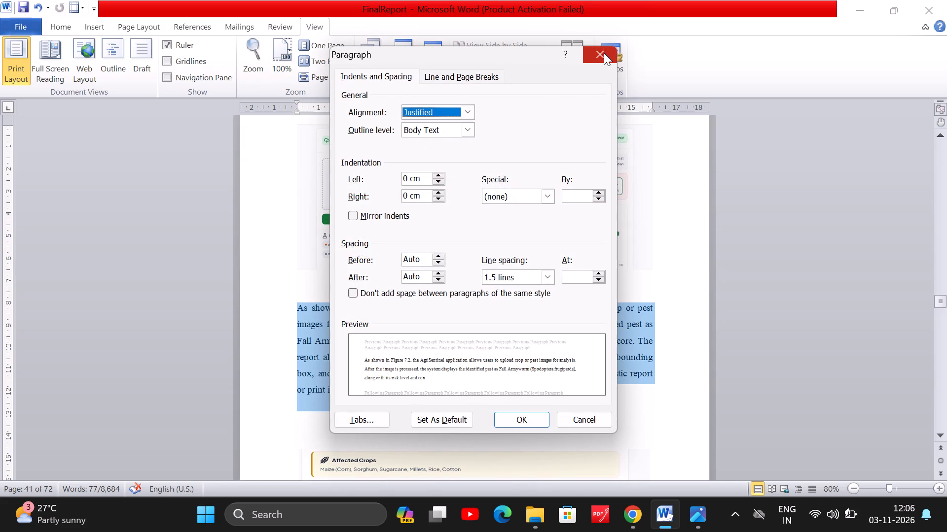
left_click(604, 53)
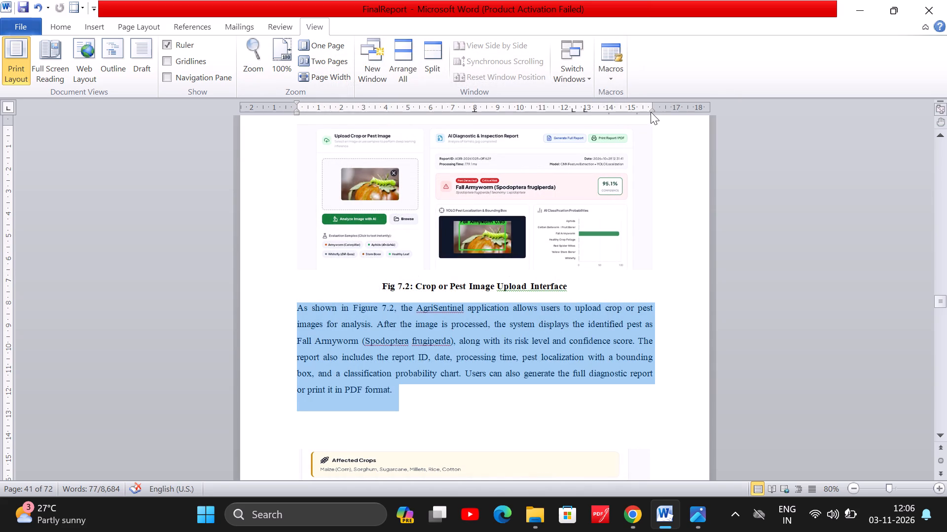
scroll(609, 212, "up", 2)
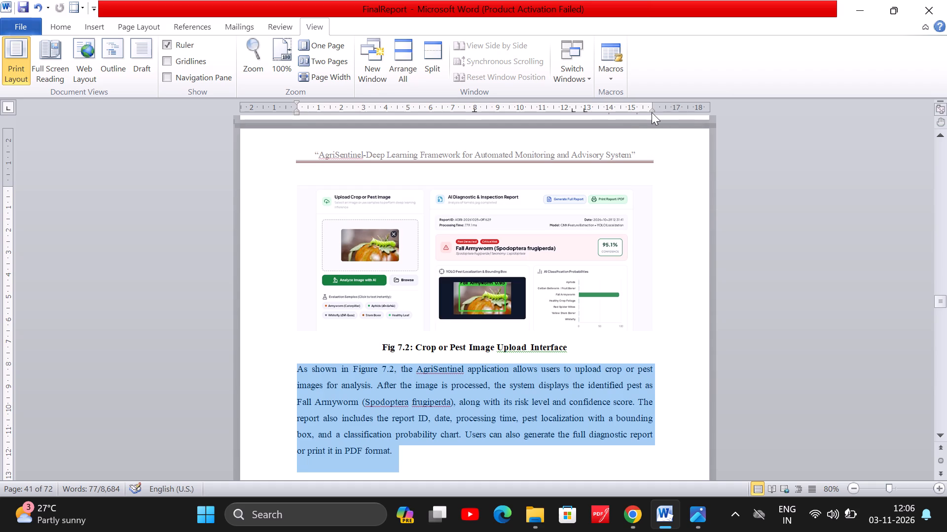
left_click(652, 112)
left_click(616, 227)
Examine the figures, captions, and description paragraphs from page 41 through the start of Chapter 8.
scroll(616, 227, "down", 2)
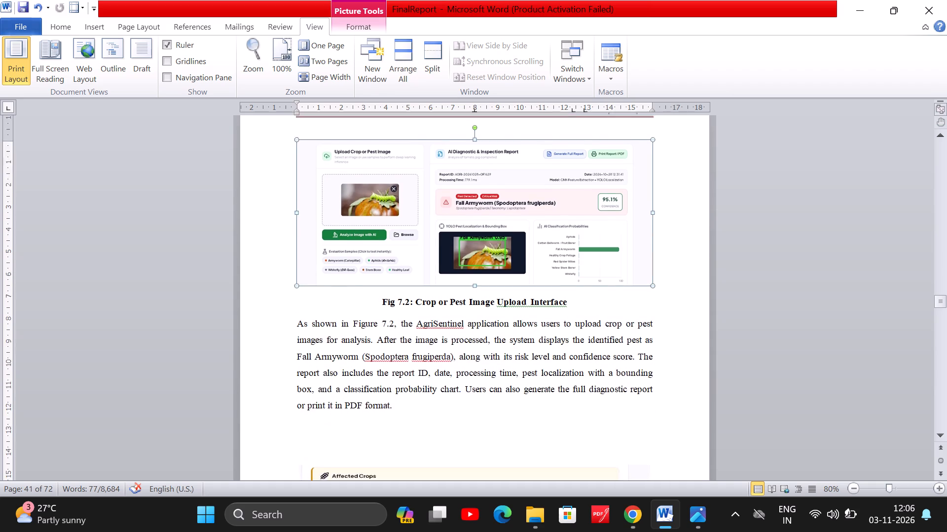
scroll(616, 227, "down", 11)
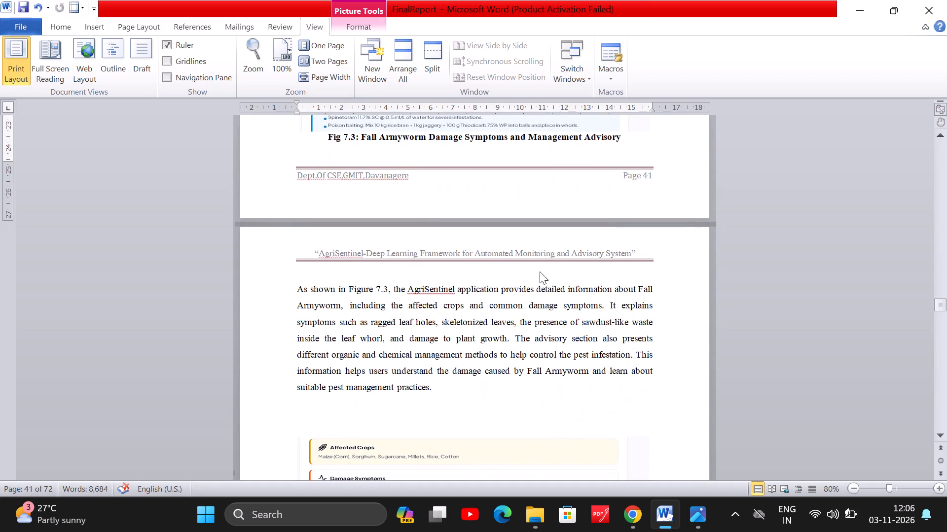
scroll(541, 292, "down", 6)
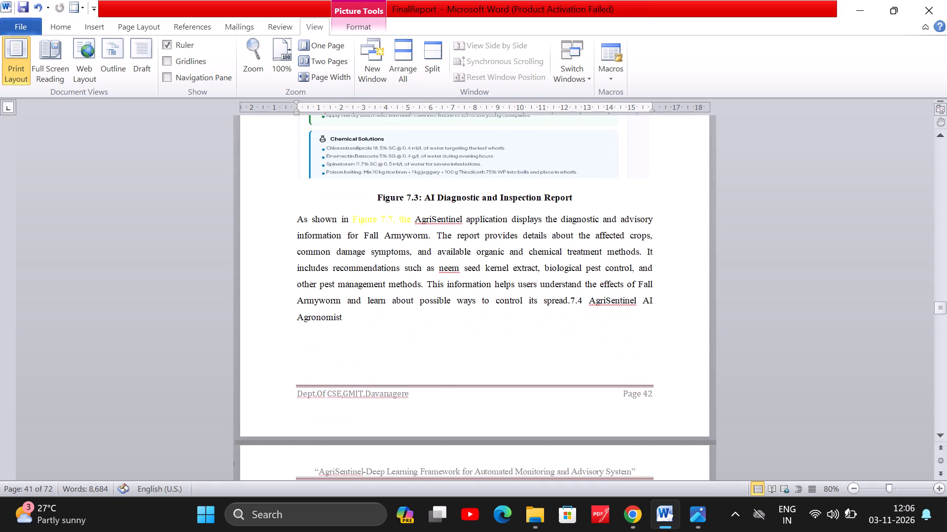
scroll(458, 264, "down", 6)
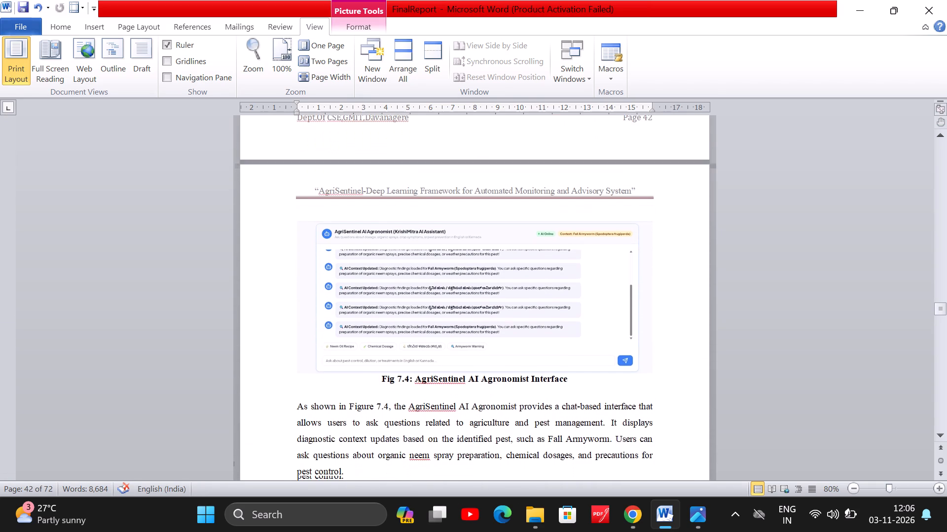
scroll(458, 264, "down", 2)
scroll(401, 338, "down", 4)
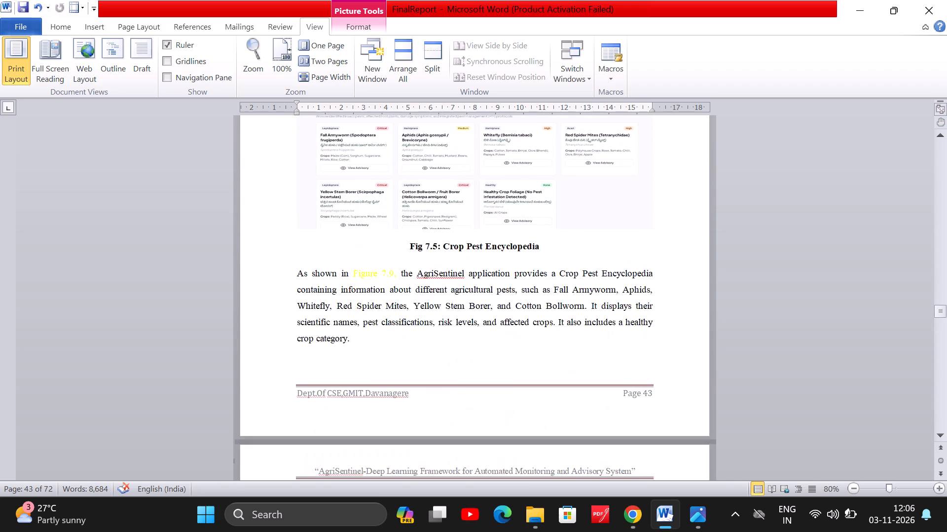
scroll(401, 338, "down", 7)
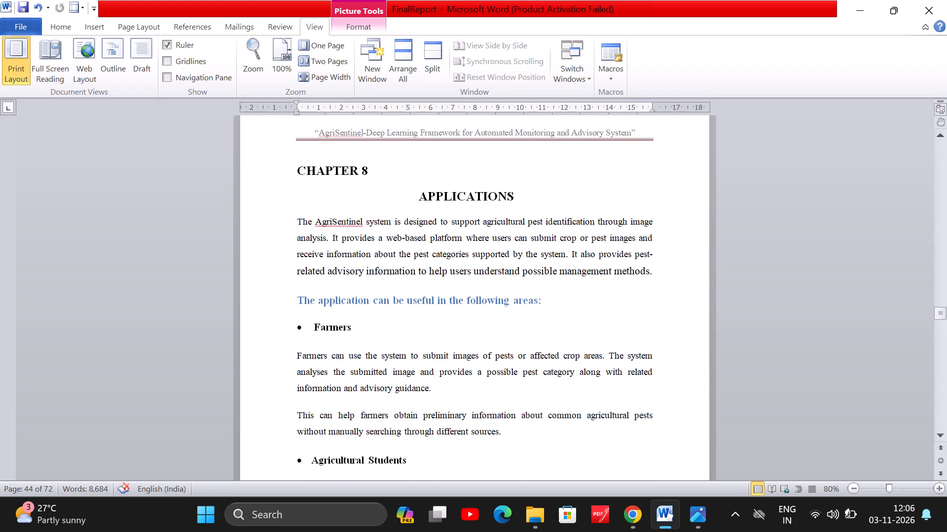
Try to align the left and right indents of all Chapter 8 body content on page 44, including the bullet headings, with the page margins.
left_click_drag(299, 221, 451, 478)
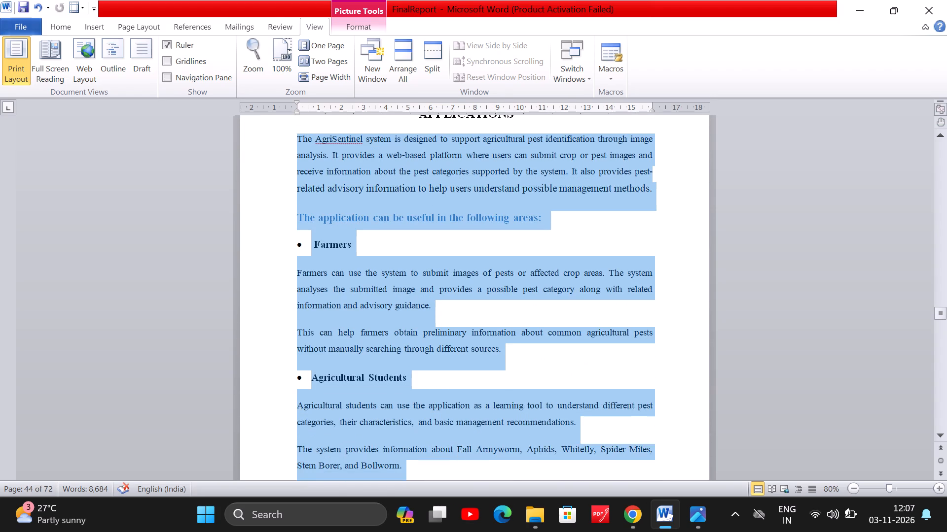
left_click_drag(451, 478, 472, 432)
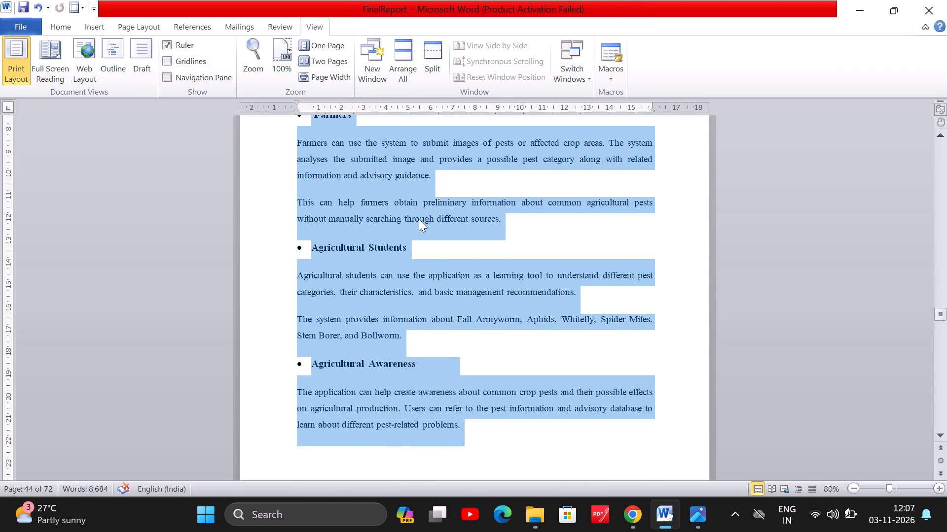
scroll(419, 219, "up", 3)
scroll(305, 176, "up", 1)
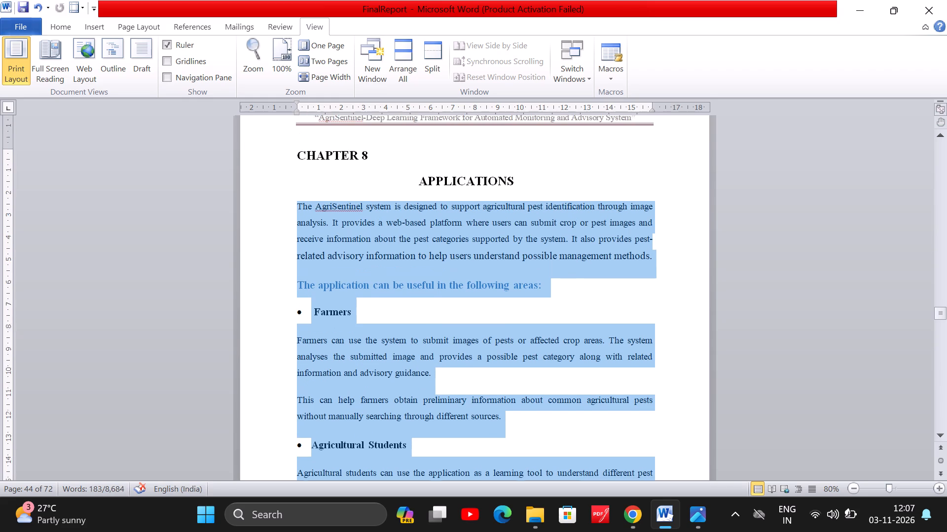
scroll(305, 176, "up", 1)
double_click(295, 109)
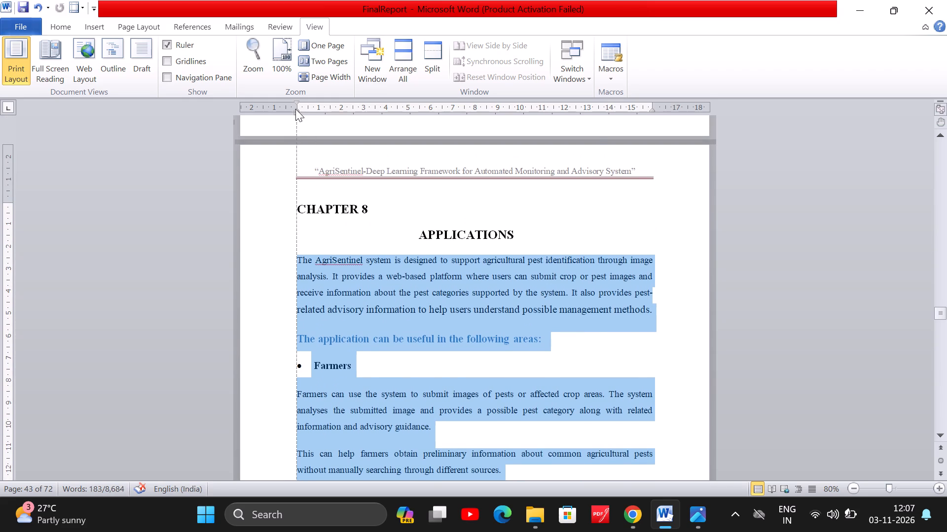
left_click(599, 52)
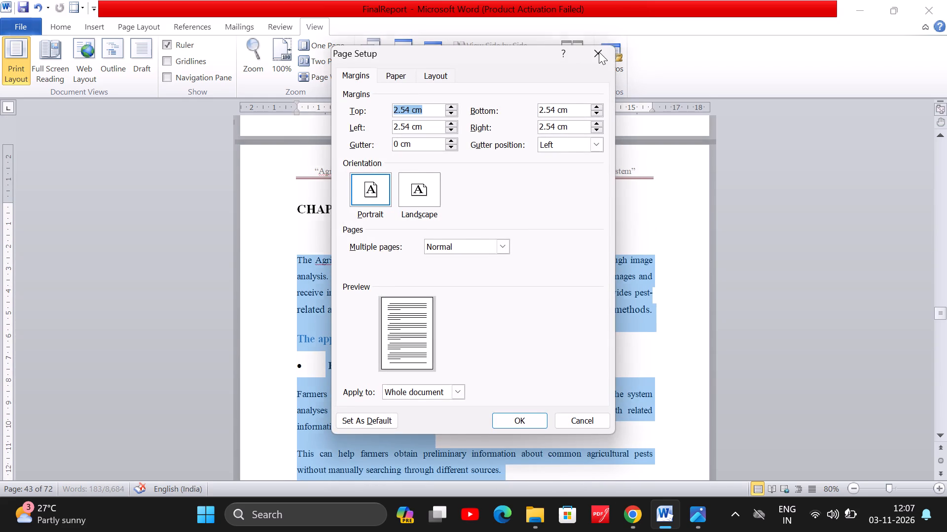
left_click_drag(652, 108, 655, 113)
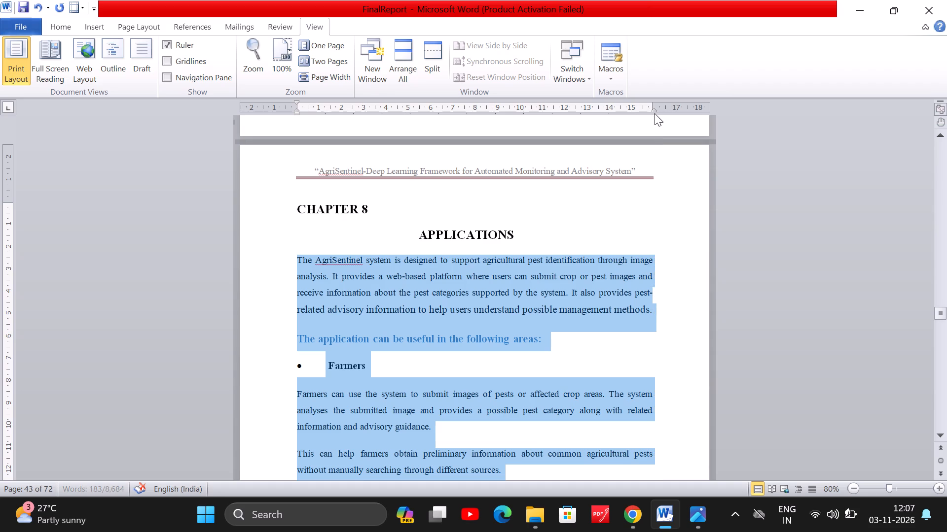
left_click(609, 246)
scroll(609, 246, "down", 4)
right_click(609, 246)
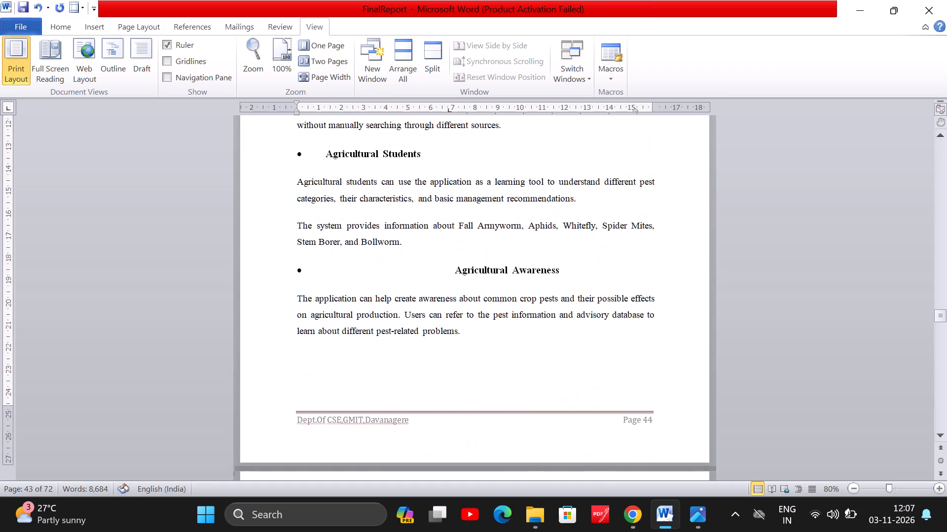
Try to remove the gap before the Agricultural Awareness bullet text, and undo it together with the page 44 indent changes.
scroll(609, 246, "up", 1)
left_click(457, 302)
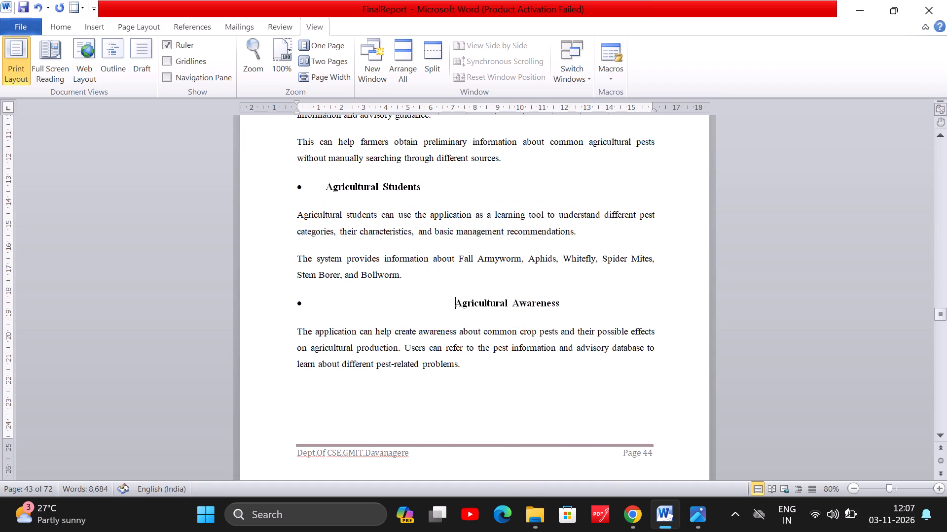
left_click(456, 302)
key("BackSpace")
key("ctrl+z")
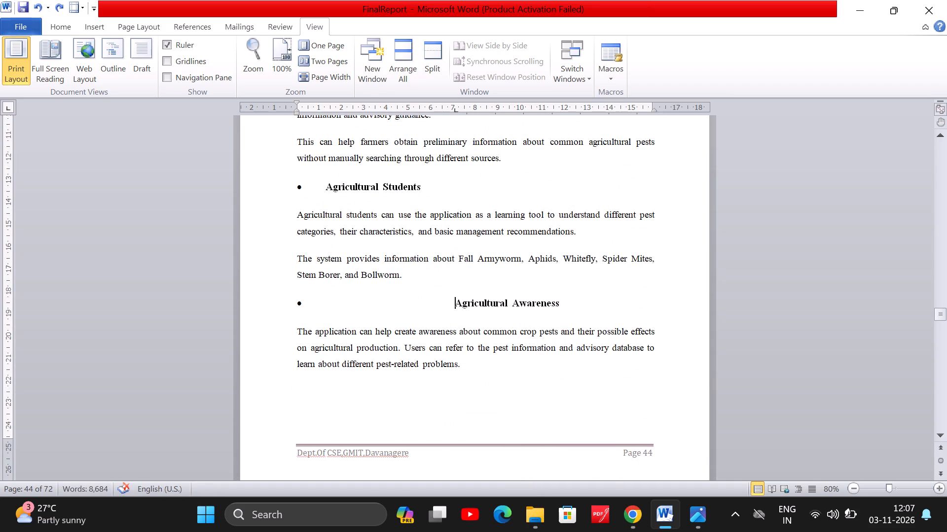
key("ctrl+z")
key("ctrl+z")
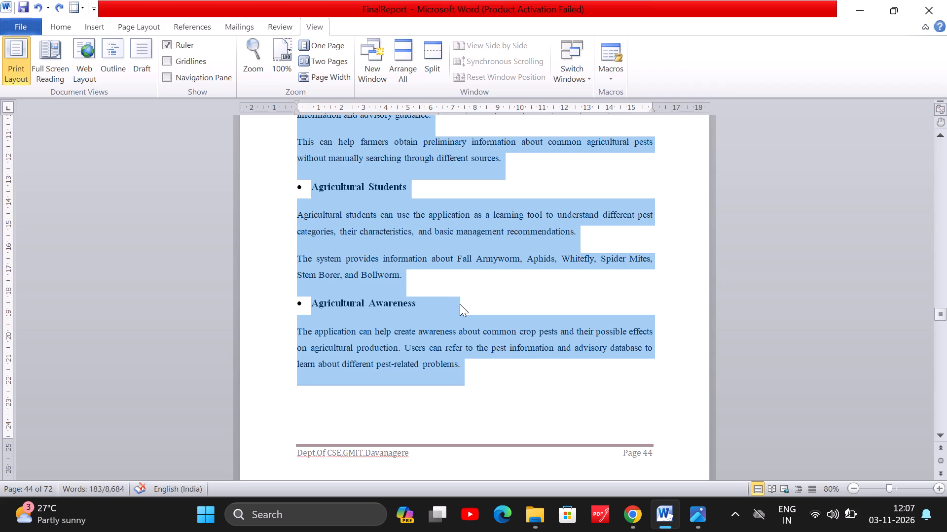
Align the right indent of the introductory paragraph under the APPLICATIONS title with the right page margin.
left_click(460, 304)
scroll(460, 304, "up", 4)
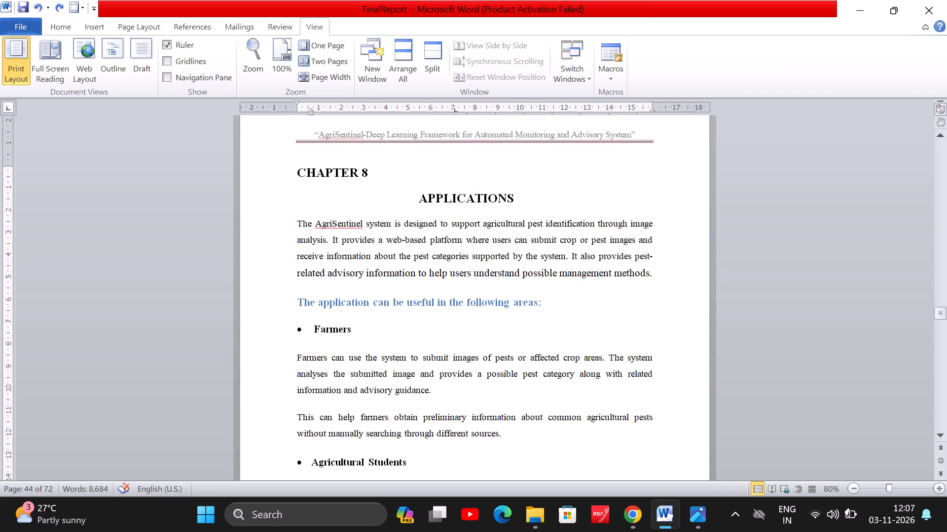
left_click_drag(294, 219, 662, 281)
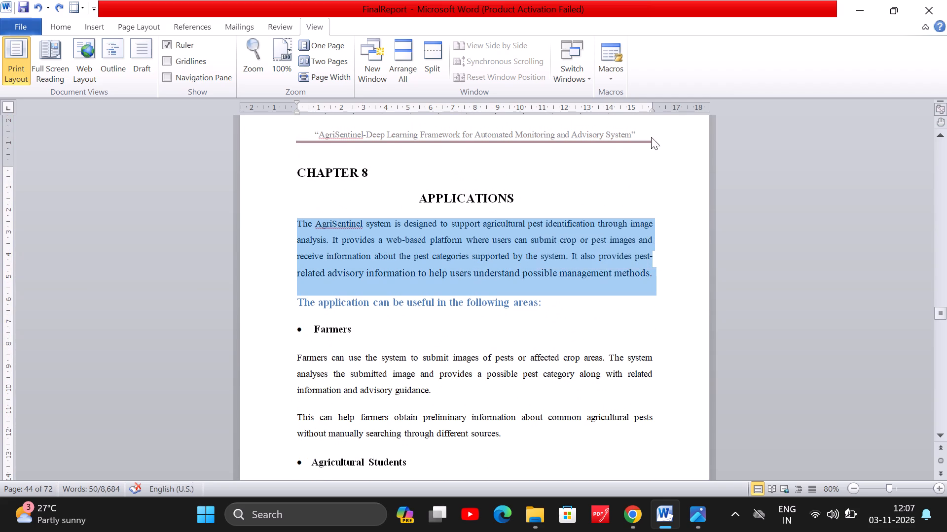
left_click(653, 111)
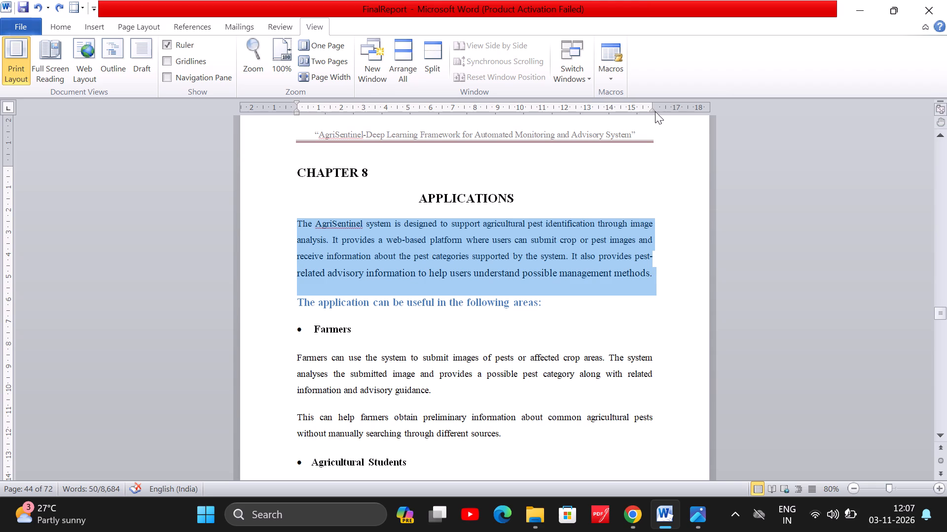
left_click(652, 109)
left_click_drag(652, 109, 657, 109)
left_click(647, 301)
scroll(647, 301, "down", 2)
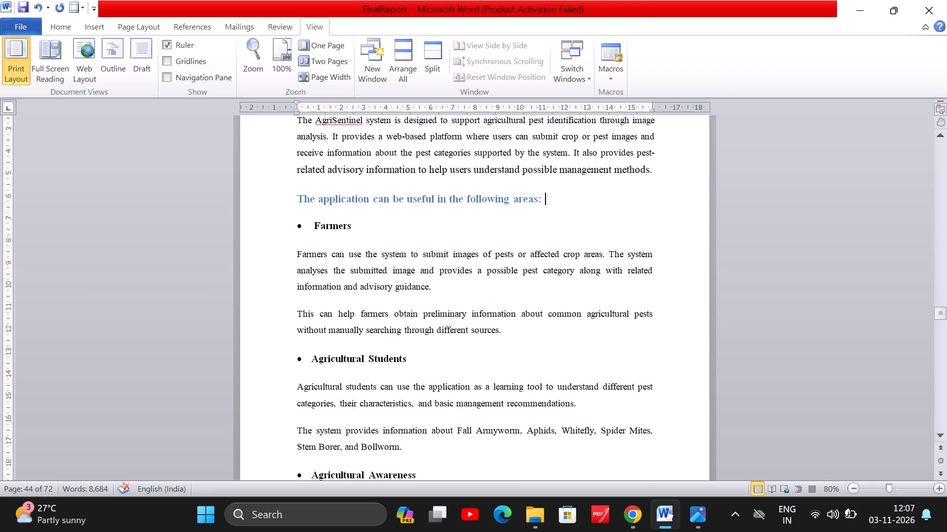
Align the right indent of the two paragraphs under the Farmers bullet on page 44 with the right page margin.
left_click_drag(295, 251, 462, 330)
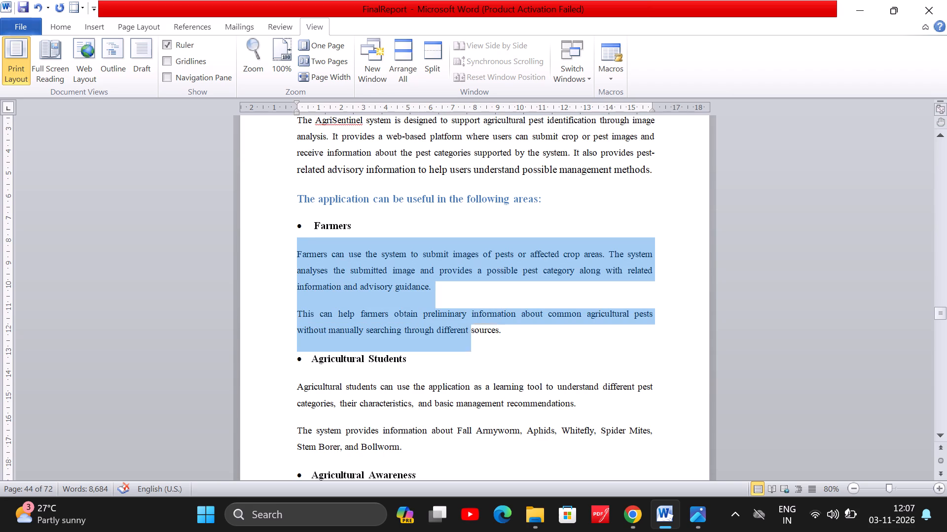
left_click_drag(462, 330, 501, 326)
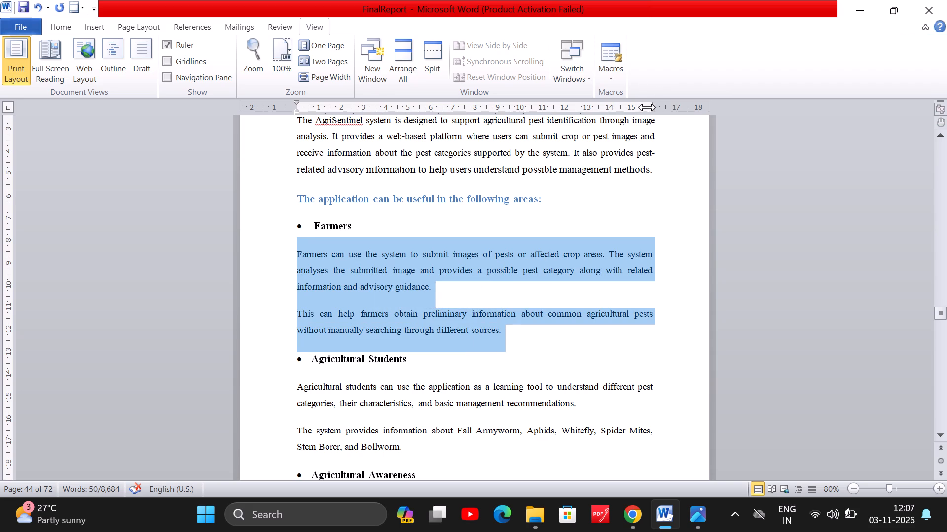
left_click(651, 111)
left_click(577, 272)
Align the right indent of the two paragraphs under Preliminary Pest Identification on page 45 with the right page margin.
scroll(577, 272, "down", 3)
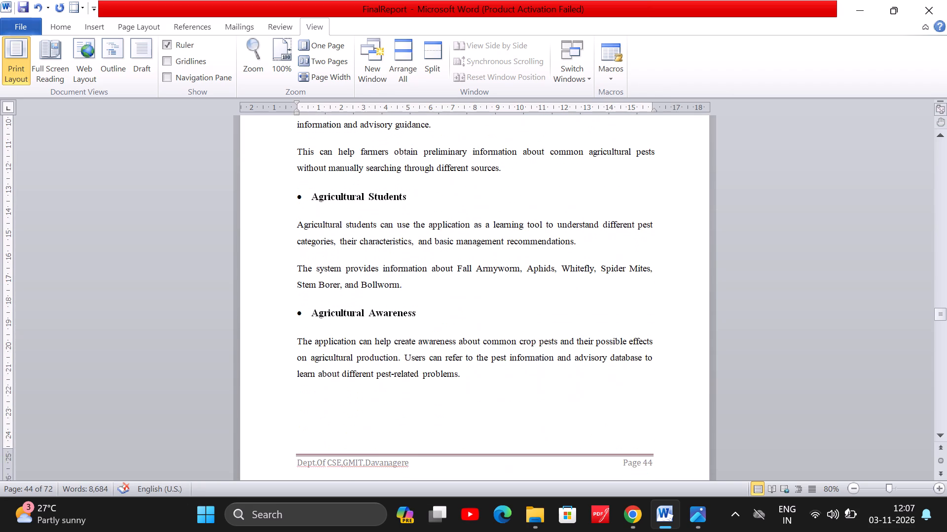
scroll(577, 272, "down", 7)
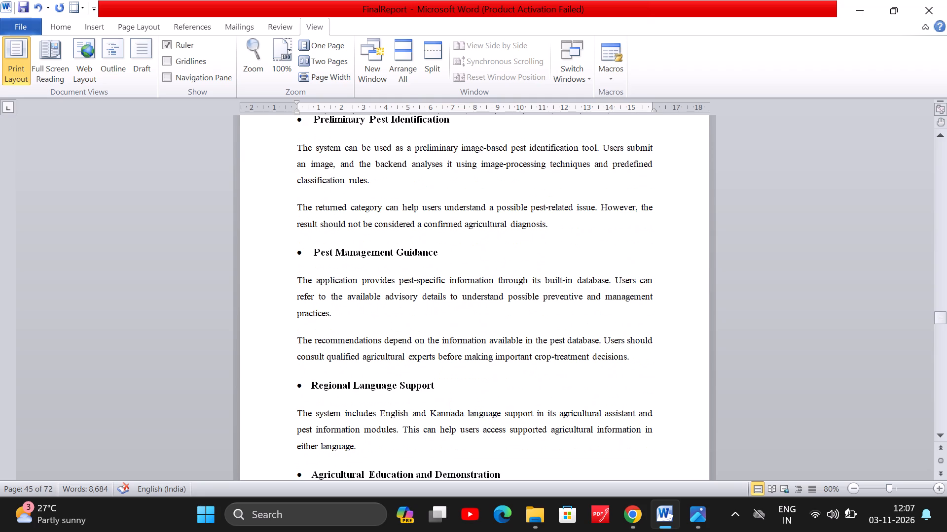
scroll(577, 272, "right", 2)
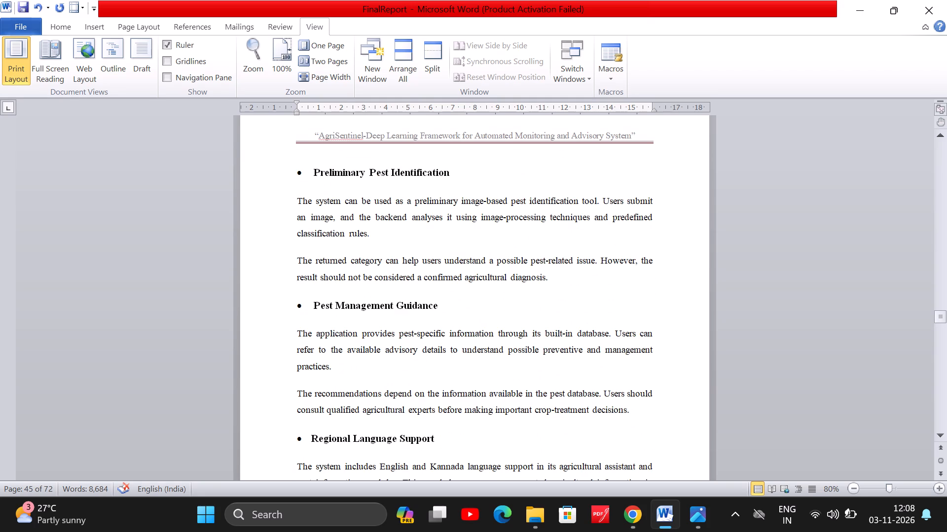
left_click_drag(299, 199, 577, 272)
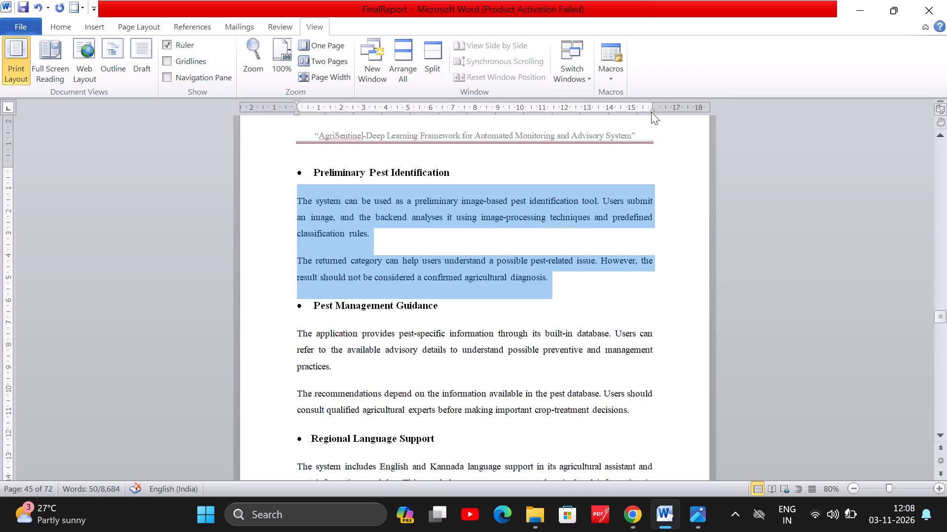
left_click(651, 112)
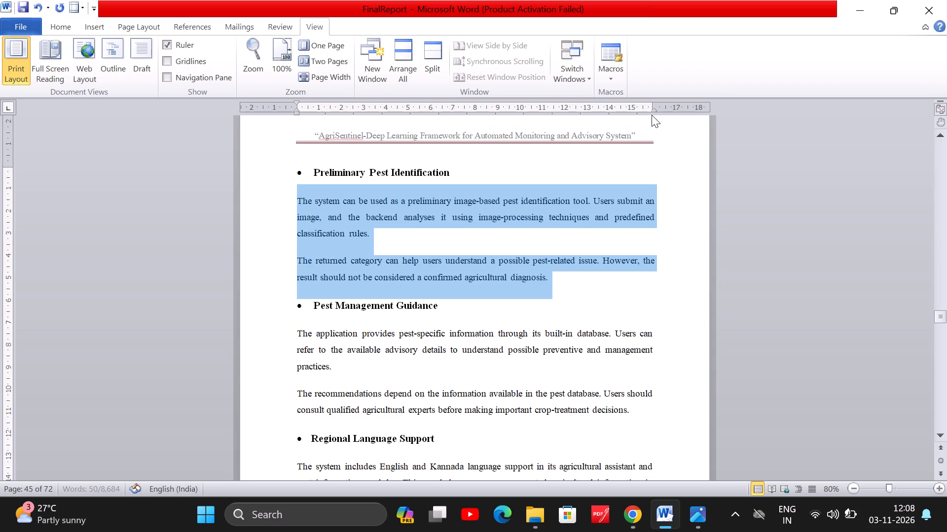
left_click(652, 109)
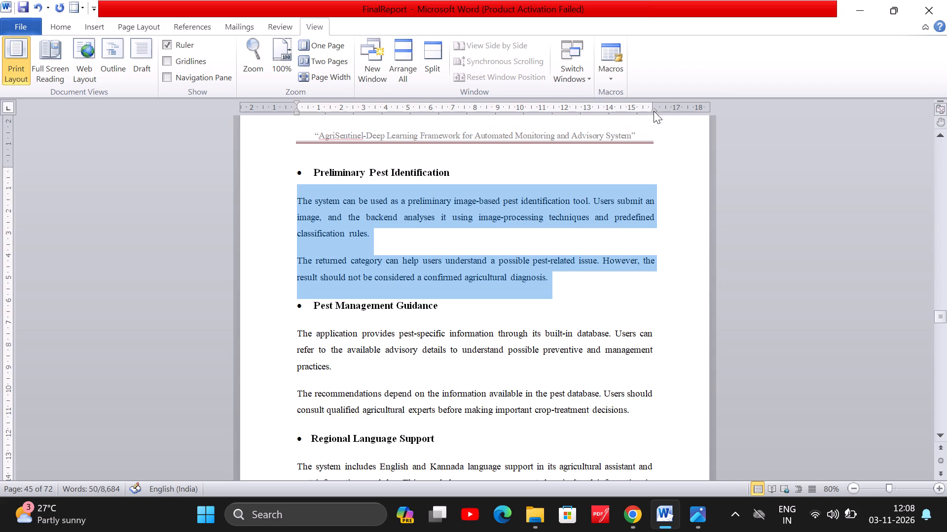
left_click(654, 111)
left_click(298, 114)
left_click(395, 329)
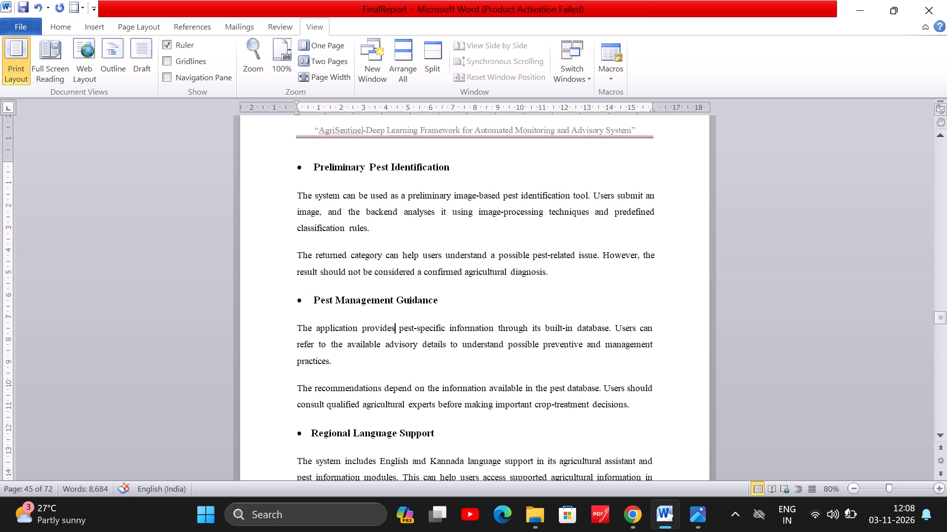
Align the left and right indents of references [1] to [9] under the REFERENCES title with the page margins.
scroll(395, 329, "down", 4)
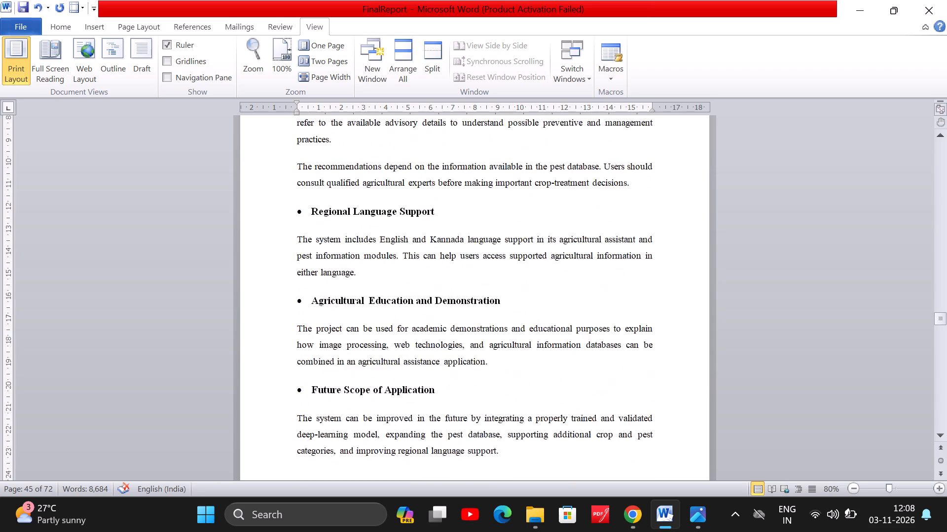
scroll(395, 329, "down", 3)
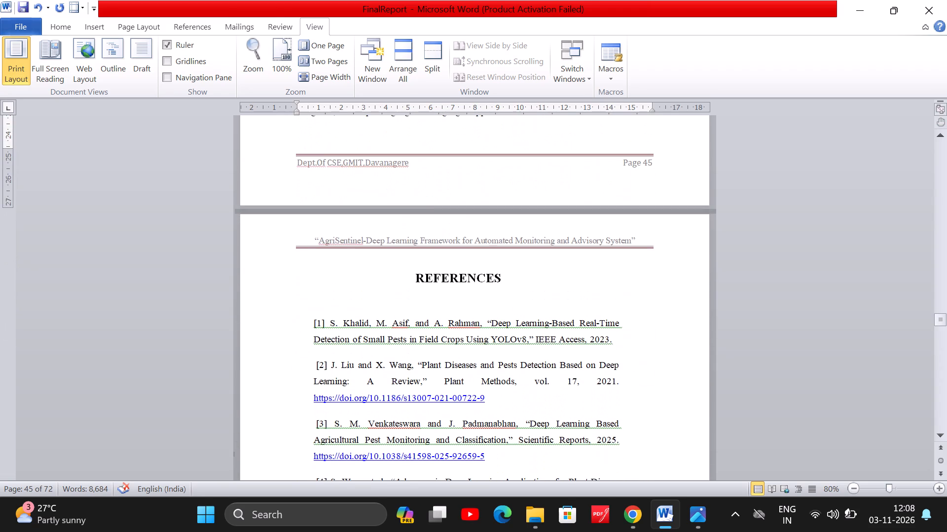
scroll(317, 315, "down", 3)
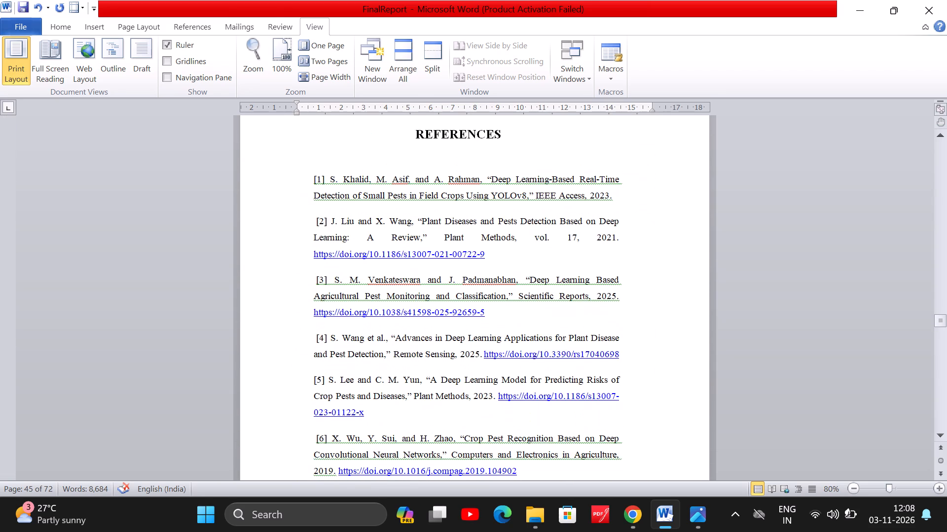
scroll(317, 315, "up", 1)
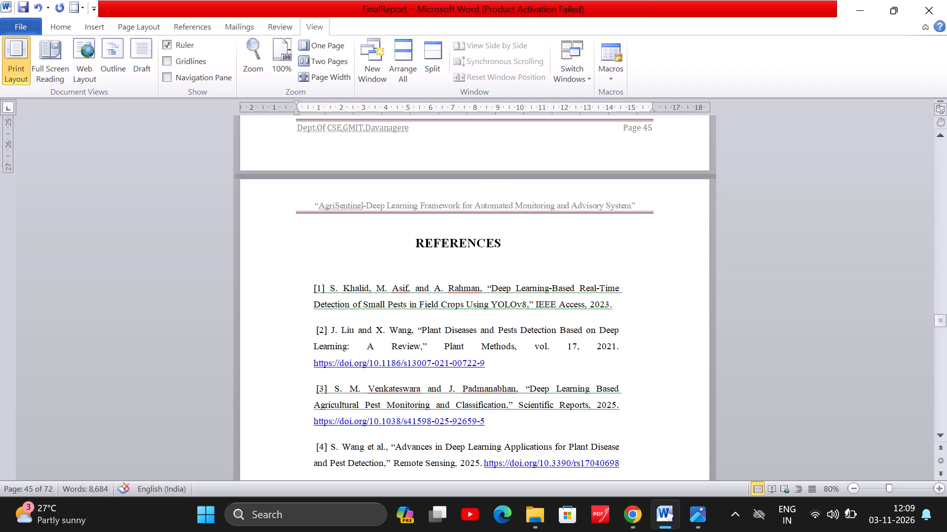
left_click_drag(312, 286, 600, 468)
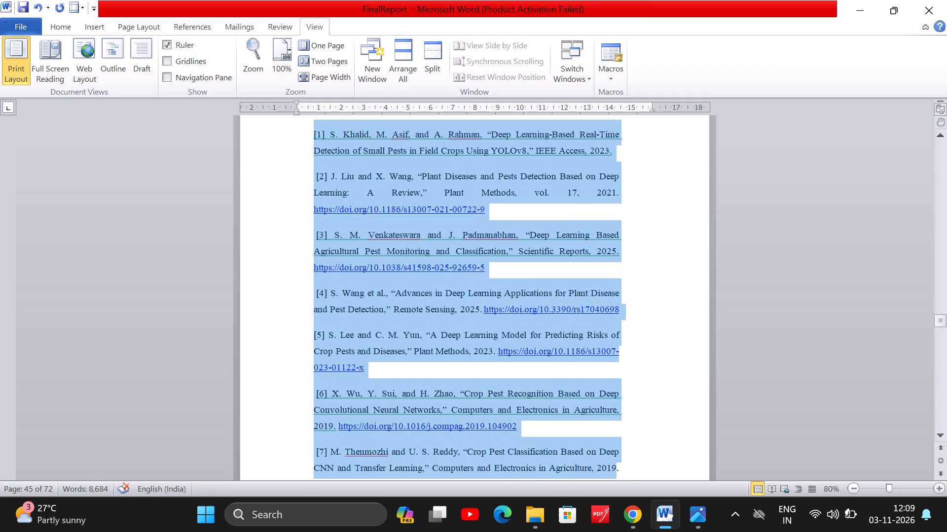
left_click_drag(600, 468, 608, 458)
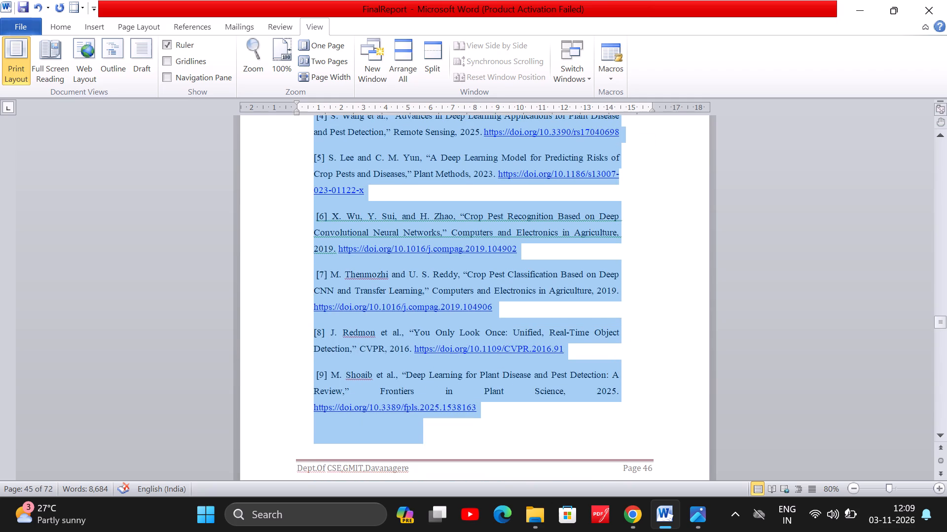
left_click_drag(608, 458, 570, 414)
scroll(583, 288, "up", 1)
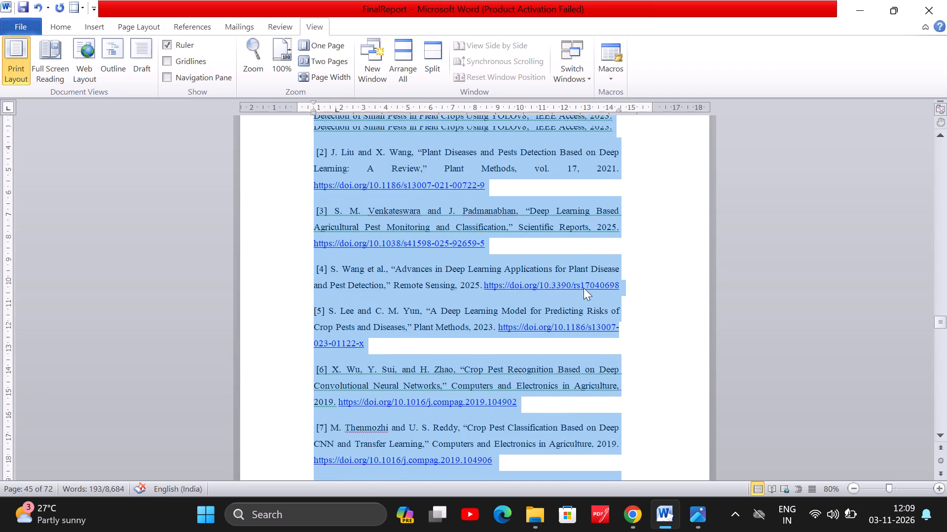
scroll(583, 288, "up", 3)
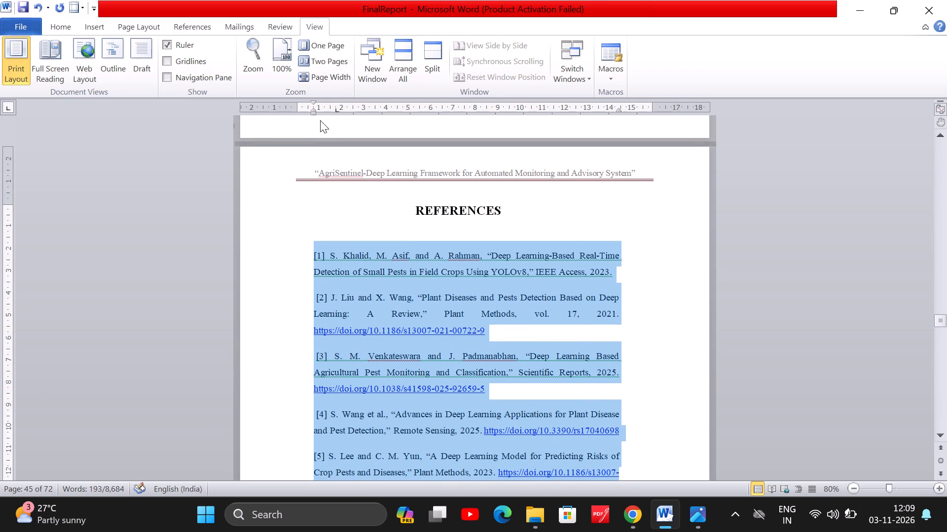
left_click_drag(312, 114, 298, 114)
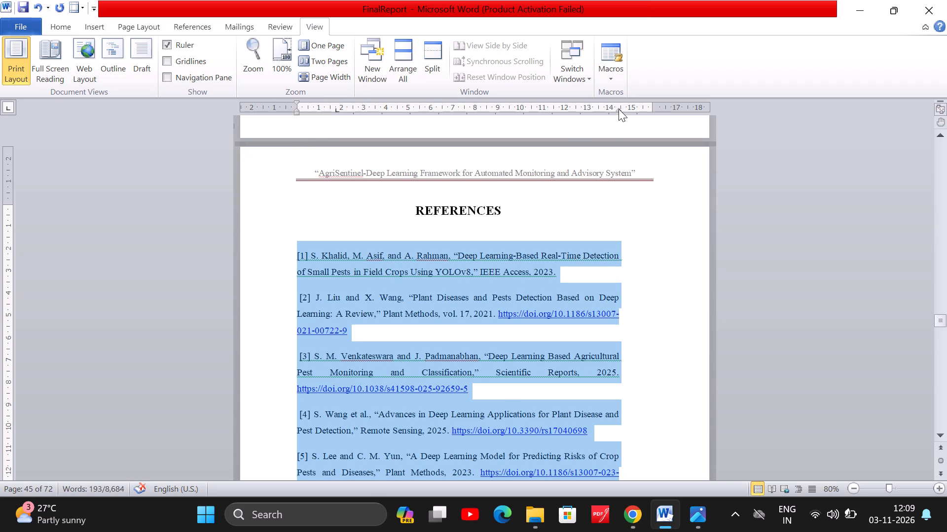
left_click_drag(618, 109, 657, 112)
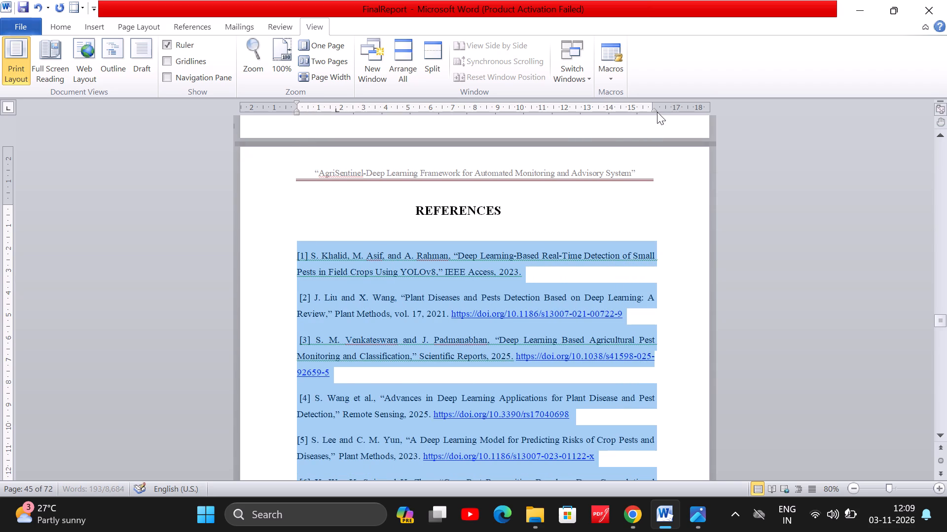
Align the left and right indents of reference [10] at the end of page 46 with the page margins.
scroll(664, 234, "down", 5)
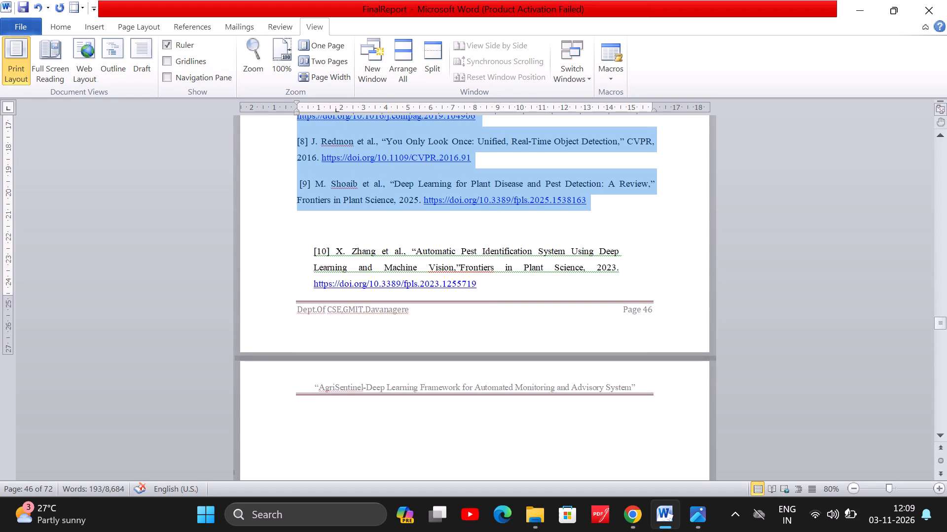
left_click_drag(308, 246, 481, 284)
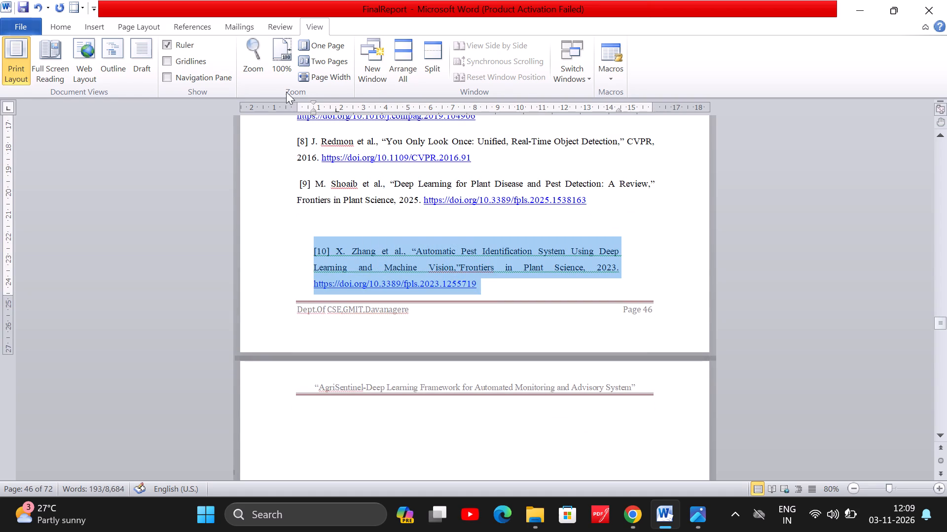
left_click_drag(313, 111, 291, 112)
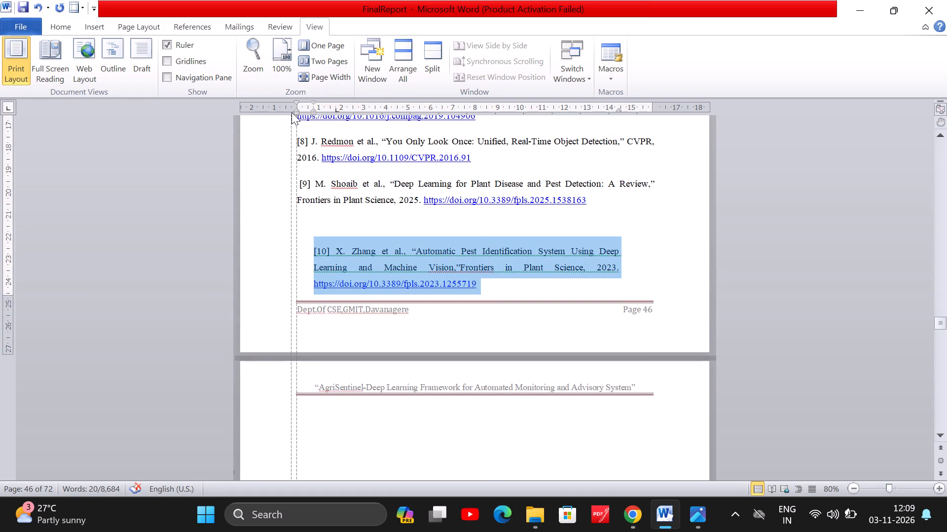
left_click_drag(291, 112, 298, 114)
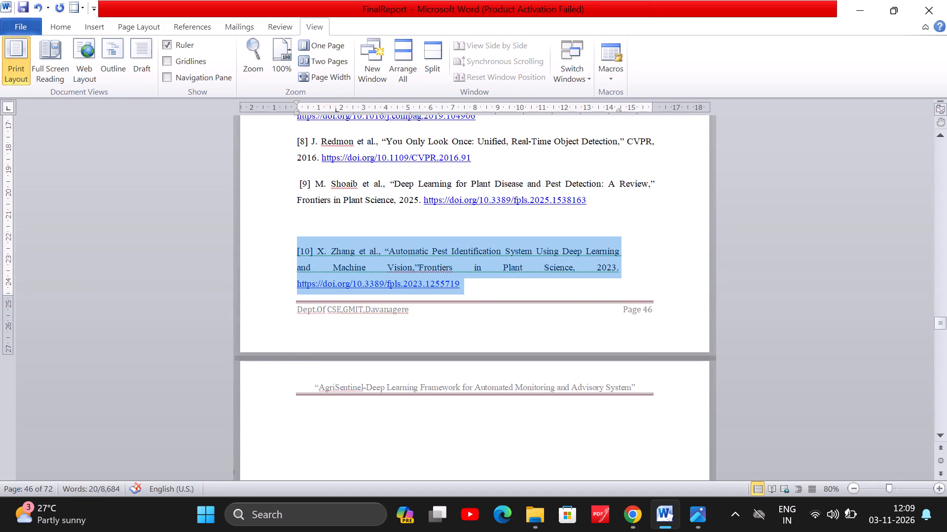
left_click_drag(617, 109, 650, 112)
left_click_drag(650, 112, 653, 113)
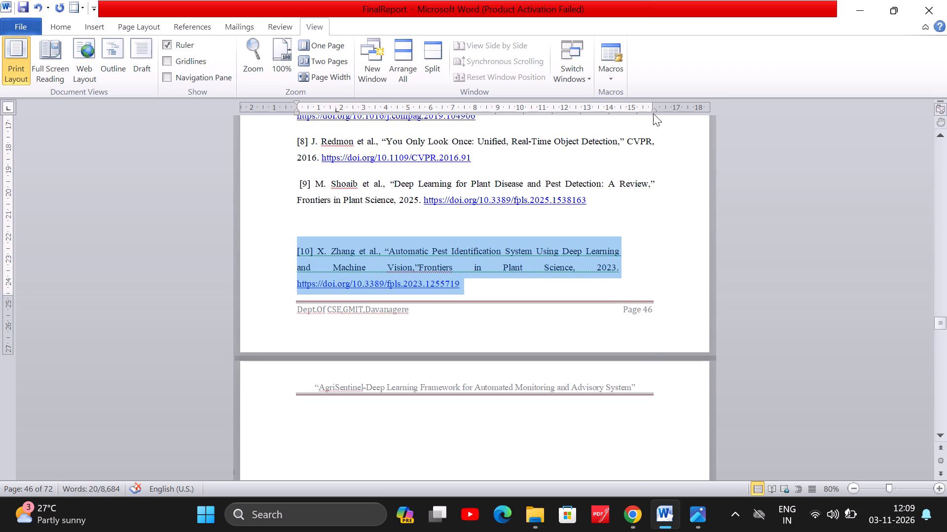
left_click(659, 174)
Review the pages backward from the references to page 35 and the start of Chapter 6.
scroll(659, 174, "up", 14)
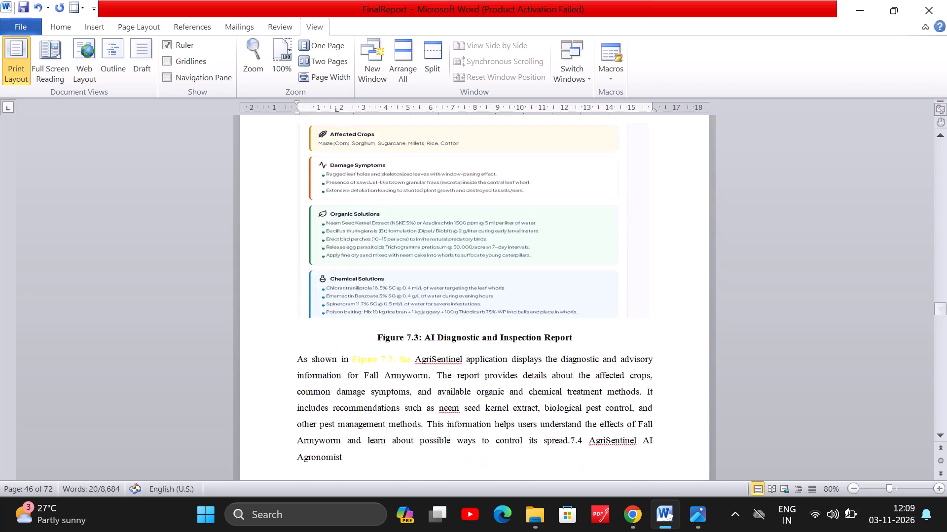
scroll(659, 174, "up", 13)
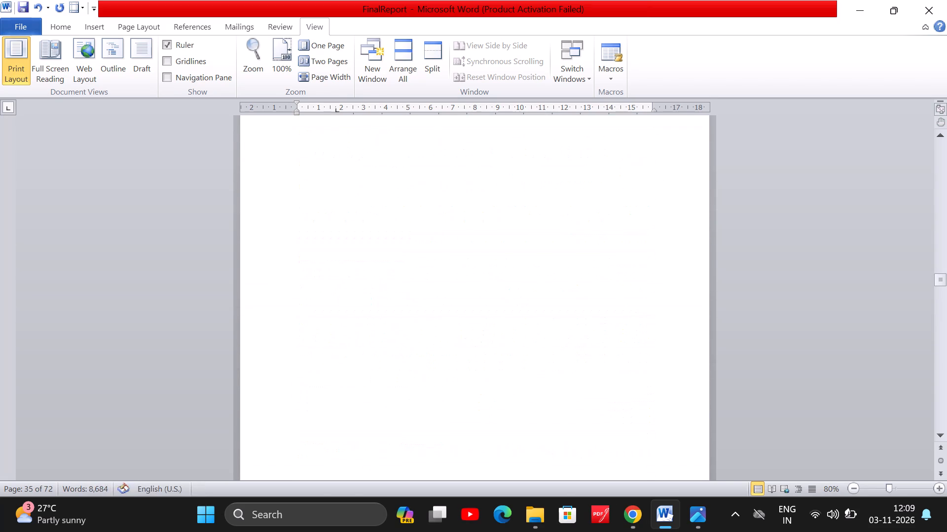
scroll(659, 174, "up", 4)
left_click(659, 174)
scroll(674, 295, "up", 4)
scroll(674, 295, "down", 3)
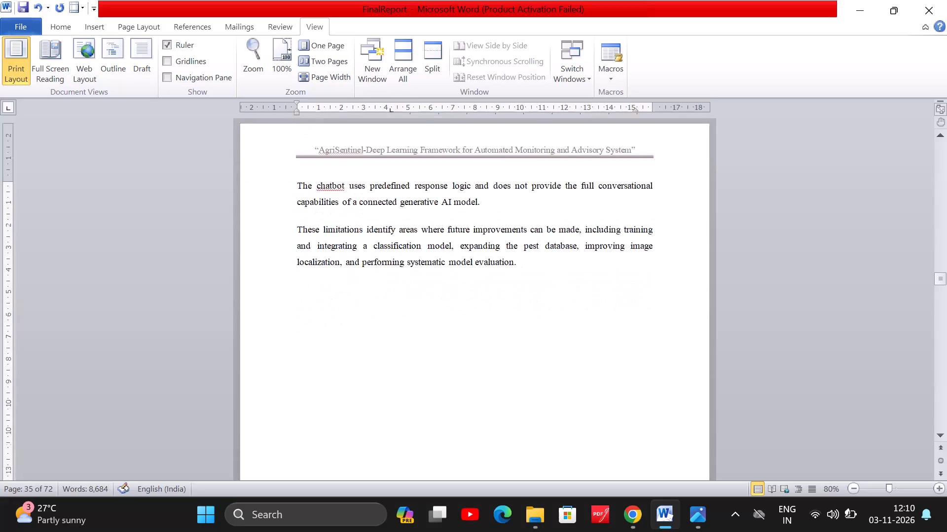
scroll(674, 295, "down", 6)
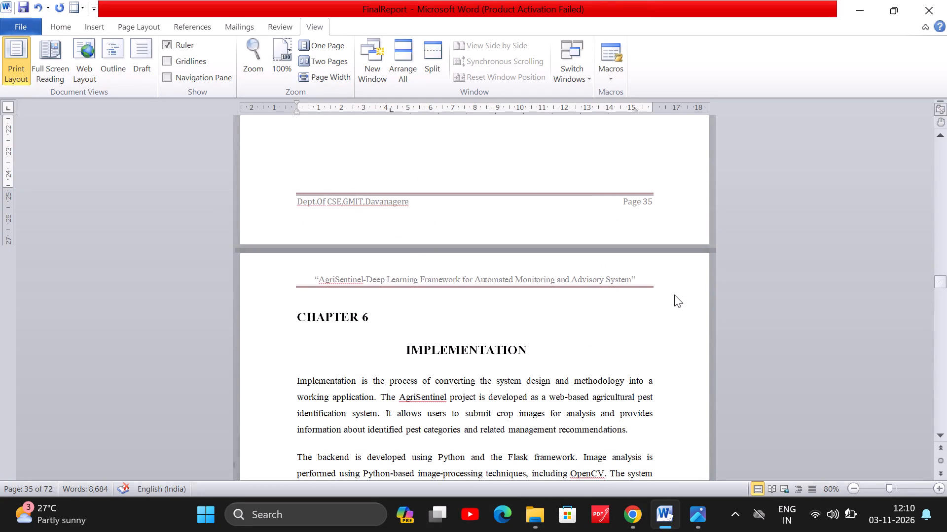
Review the page layout in a multi-page overview from Chapter 6 back to Chapter 1.
scroll(674, 295, "down", 7, "ctrl")
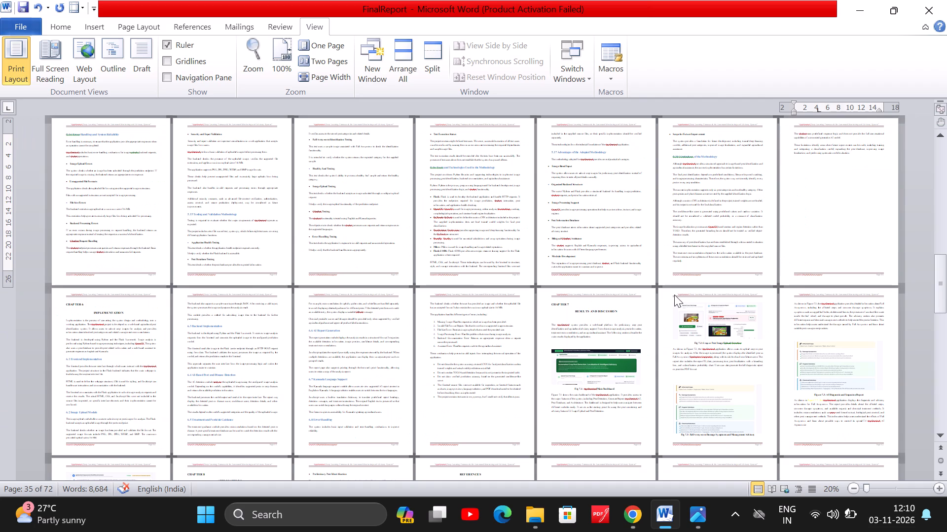
scroll(674, 295, "up", 19)
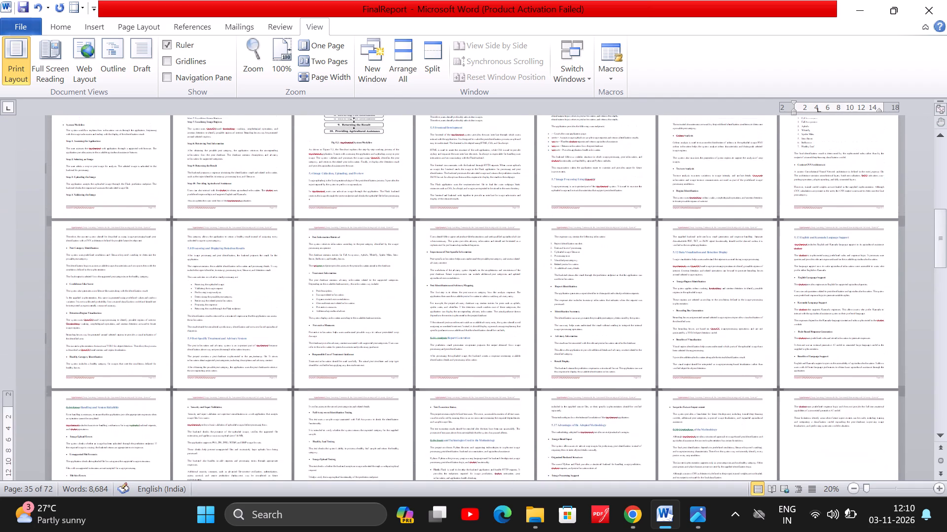
scroll(674, 295, "up", 16)
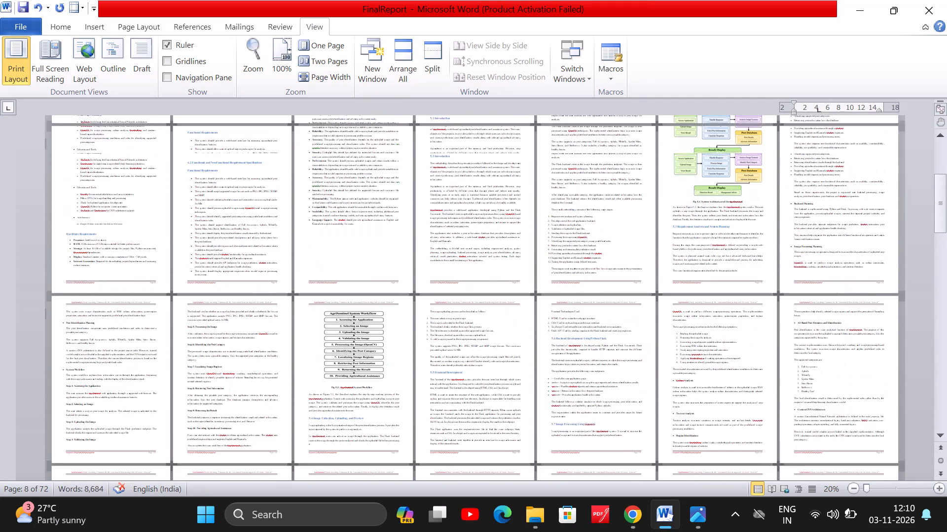
scroll(674, 295, "up", 13)
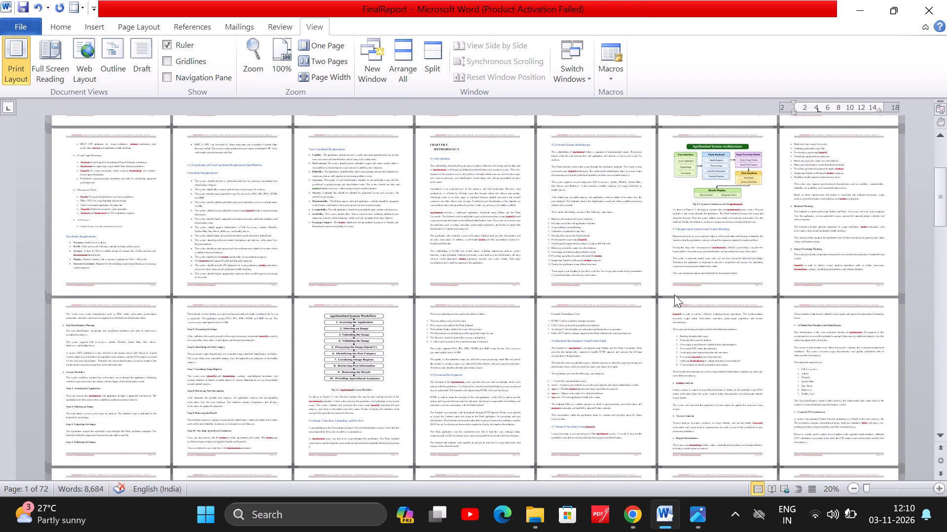
scroll(674, 295, "up", 6)
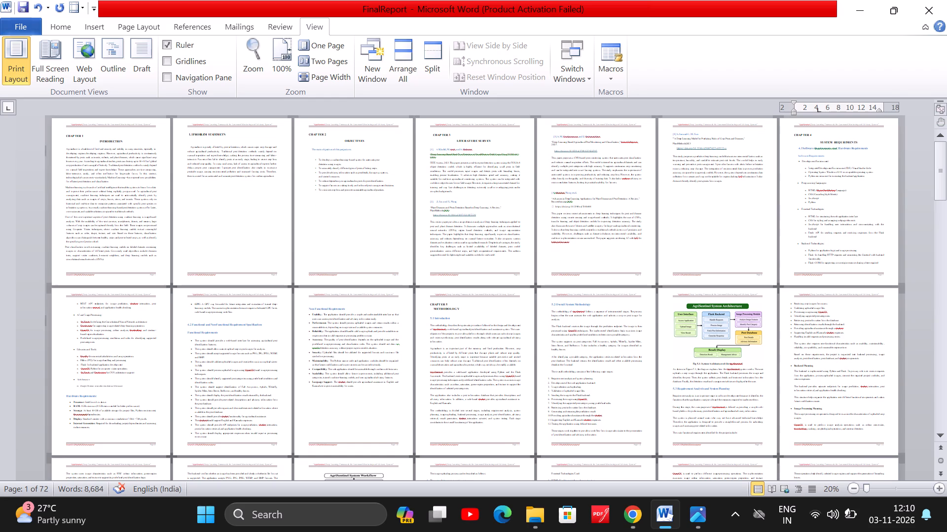
scroll(573, 353, "up", 2, "ctrl")
Examine the layout of the pages from Chapter 1 through the system workflow steps in Chapter 5, several pages at a time.
scroll(573, 353, "down", 1)
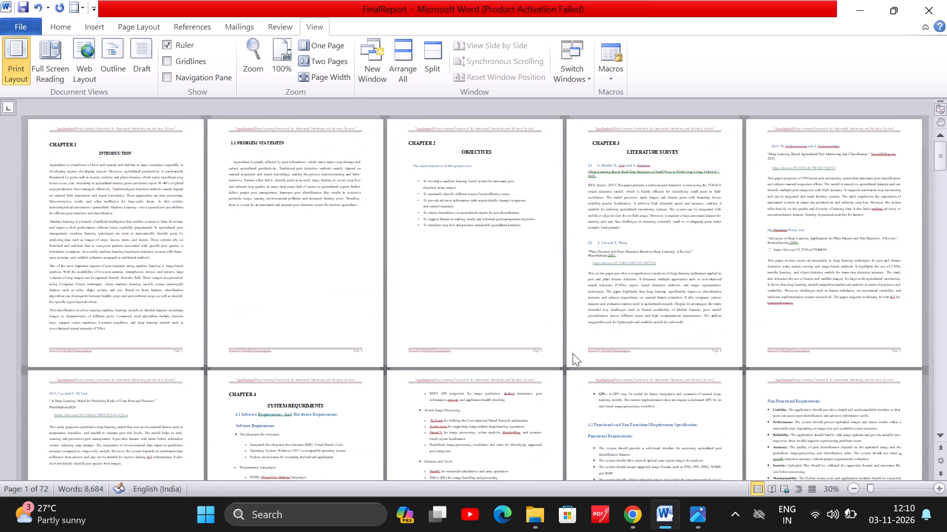
scroll(573, 353, "down", 12)
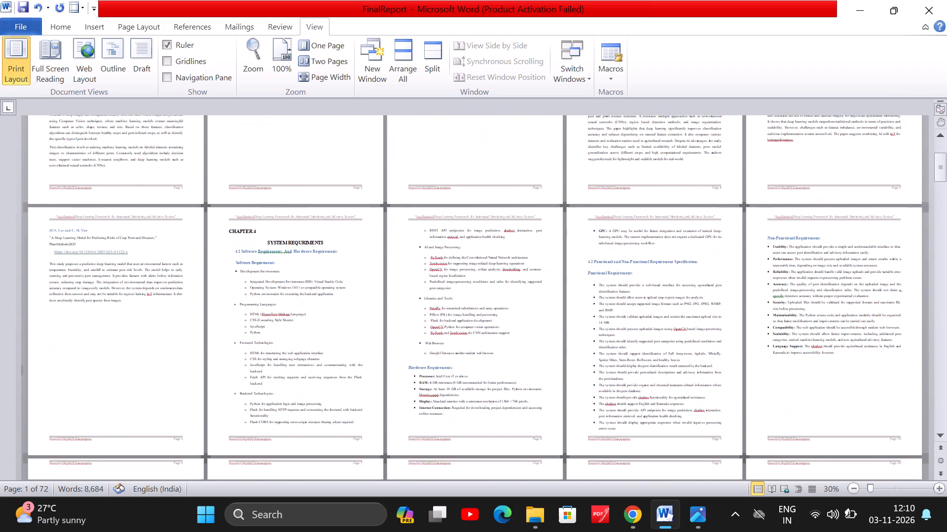
scroll(573, 353, "down", 6)
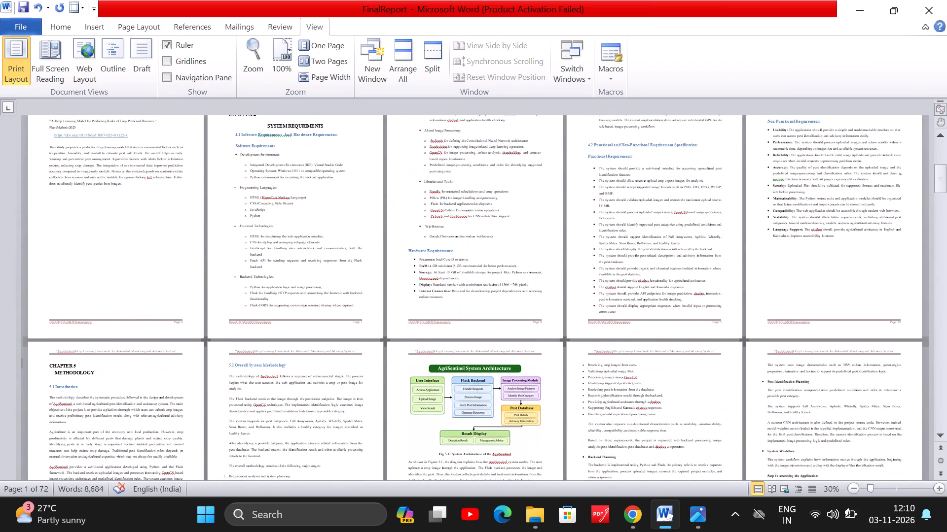
scroll(585, 395, "up", 1)
scroll(586, 384, "down", 1)
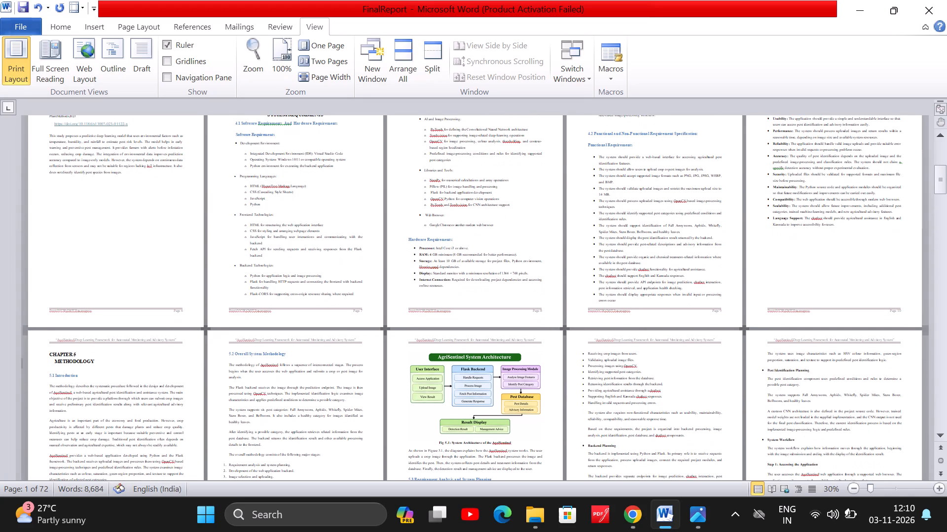
scroll(586, 384, "down", 5)
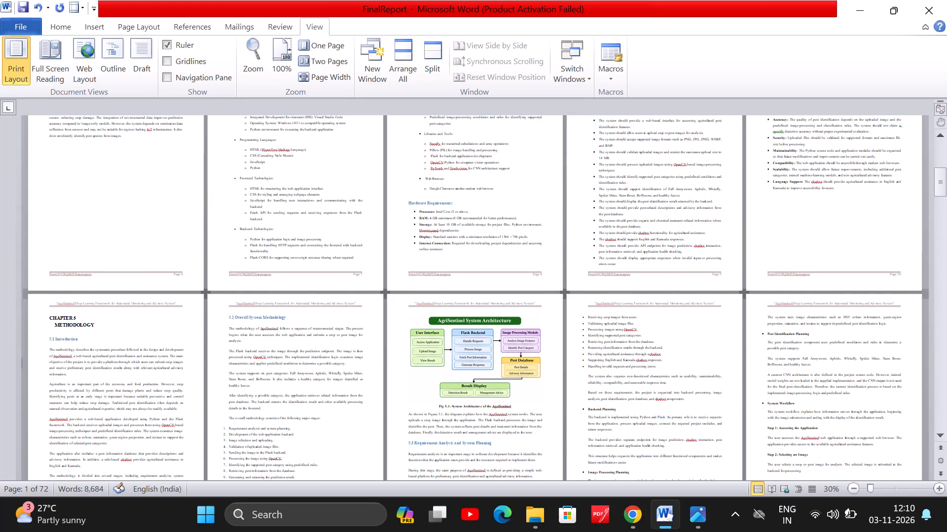
scroll(626, 369, "up", 2, "ctrl")
scroll(626, 369, "down", 7)
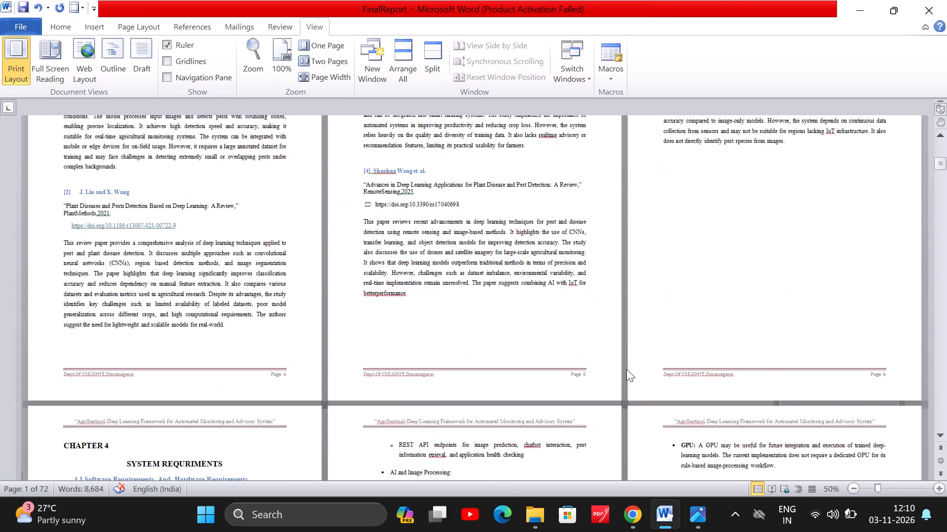
scroll(626, 369, "down", 4)
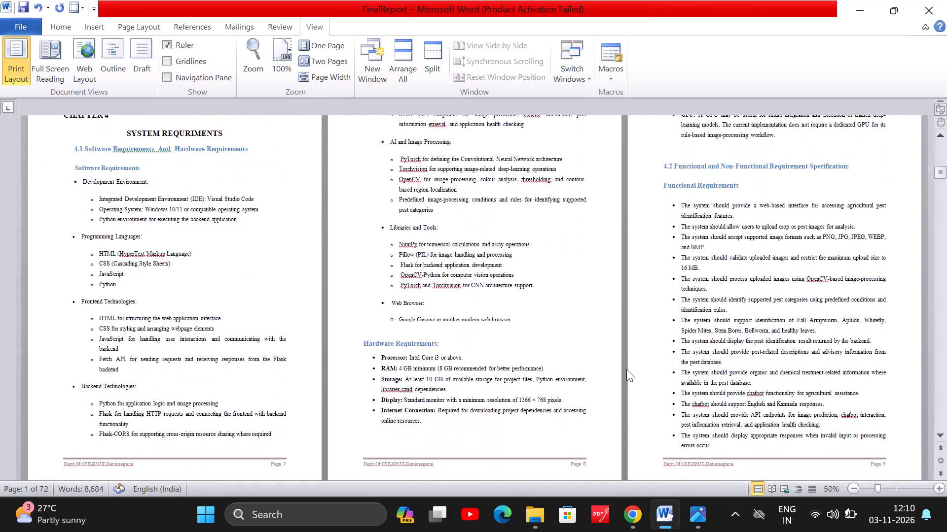
scroll(626, 369, "down", 11)
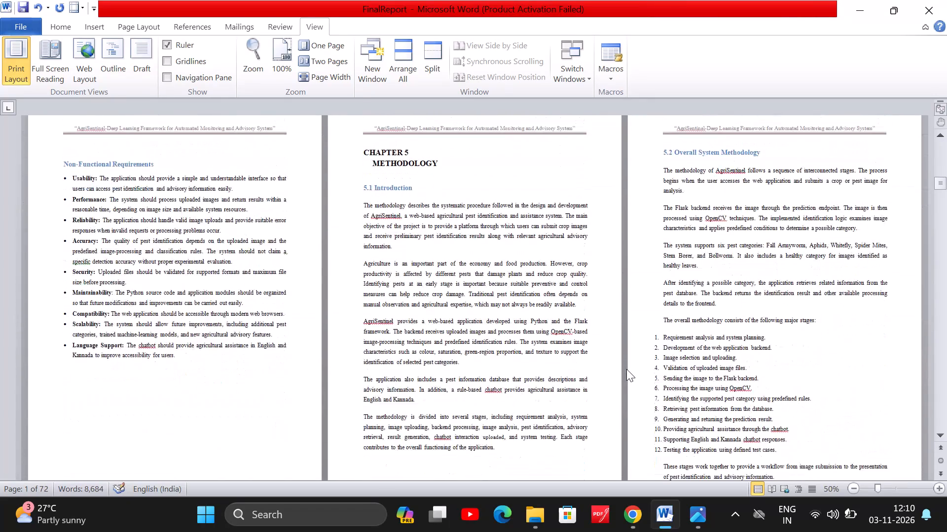
scroll(626, 369, "down", 9)
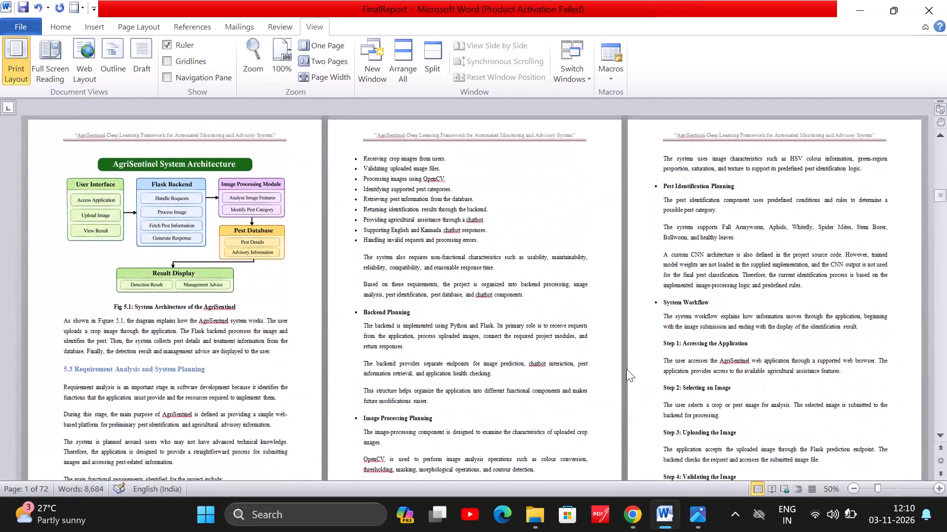
scroll(626, 369, "down", 1)
Examine the Fig 5.1 system architecture page and the requirement pages back to the start of Chapter 4 at closer zoom.
scroll(796, 285, "up", 1, "ctrl")
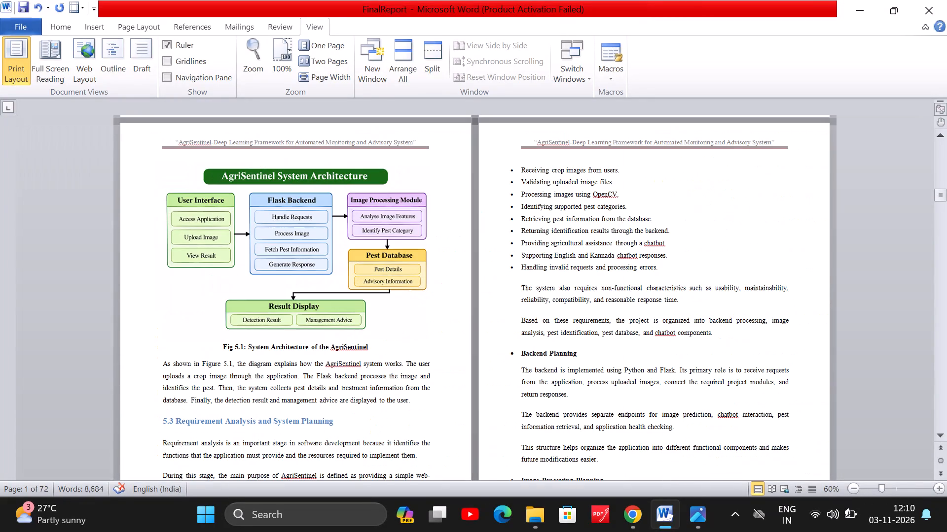
scroll(677, 260, "down", 3)
scroll(647, 367, "up", 1)
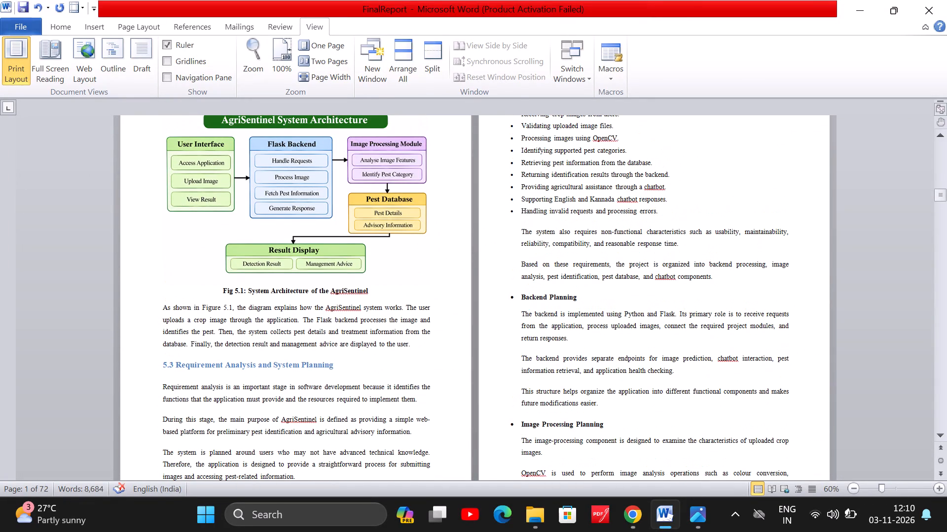
scroll(541, 206, "up", 1)
scroll(541, 206, "up", 2, "ctrl")
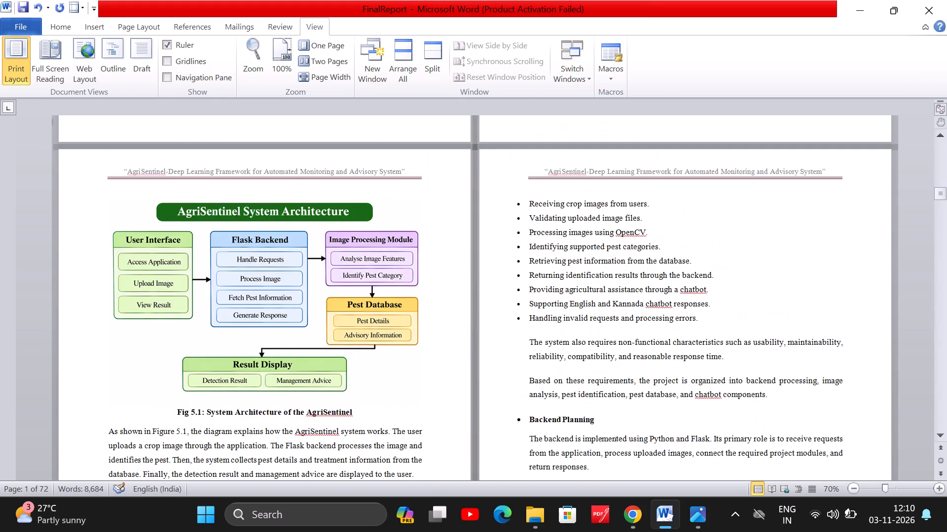
scroll(541, 206, "up", 2, "ctrl")
scroll(541, 206, "down", 3)
scroll(541, 206, "up", 5)
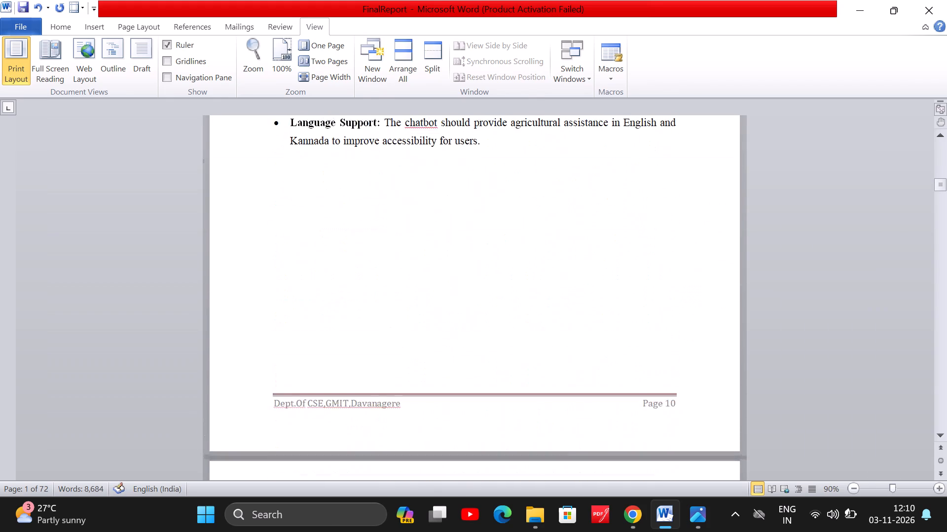
scroll(541, 206, "down", 1)
scroll(541, 206, "down", 3, "ctrl")
scroll(541, 206, "up", 1)
scroll(541, 206, "up", 1, "ctrl")
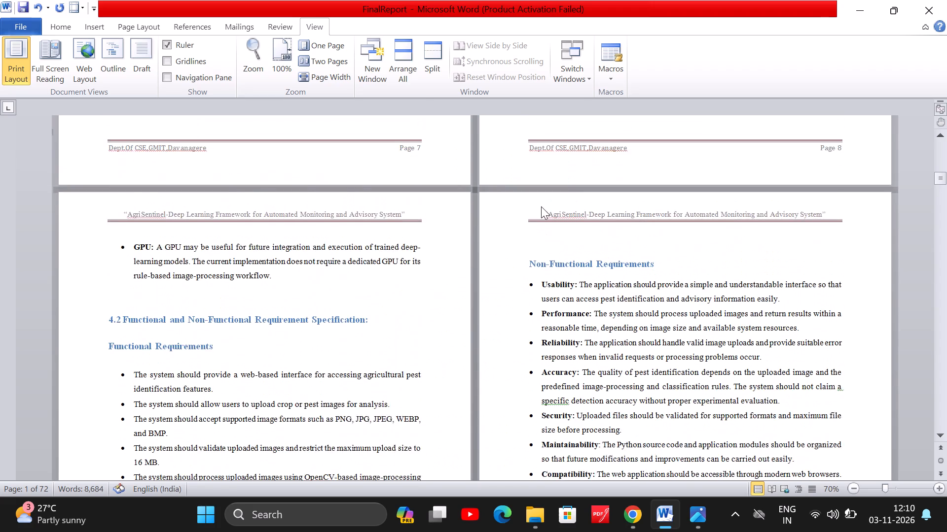
scroll(541, 206, "up", 1, "ctrl")
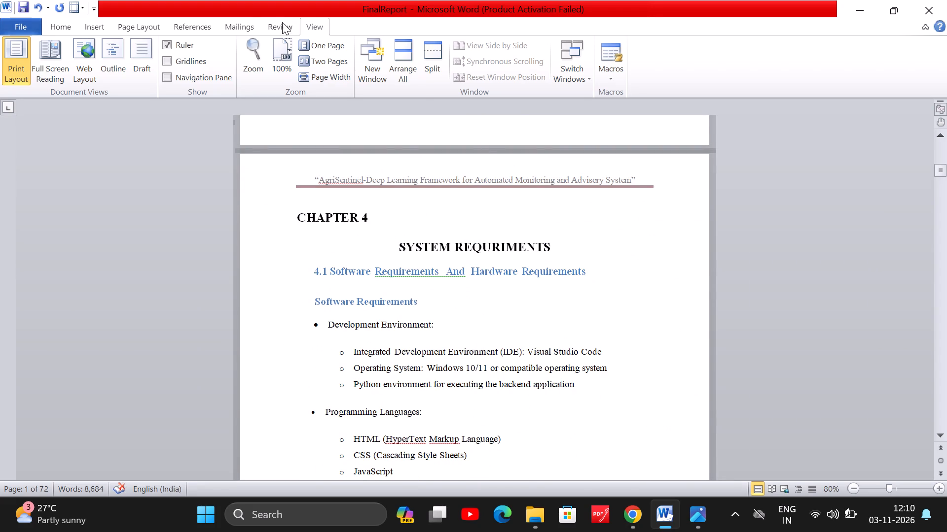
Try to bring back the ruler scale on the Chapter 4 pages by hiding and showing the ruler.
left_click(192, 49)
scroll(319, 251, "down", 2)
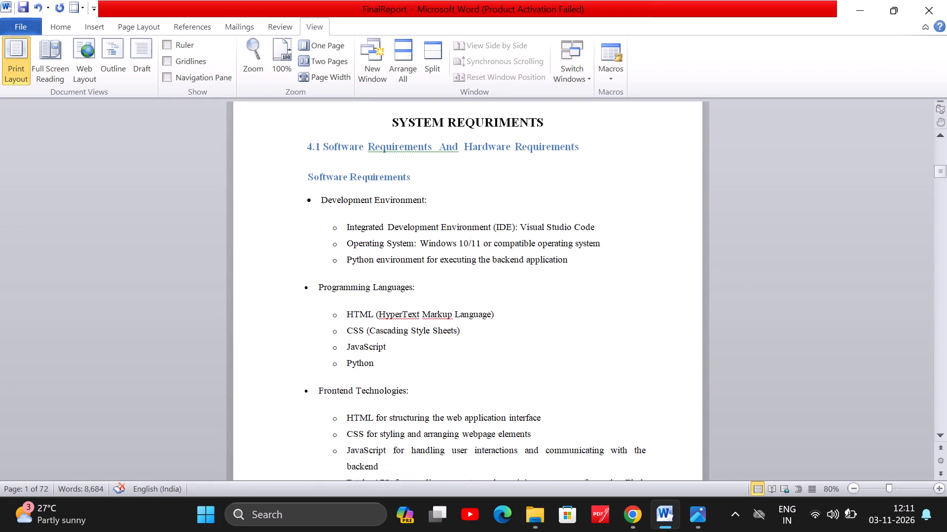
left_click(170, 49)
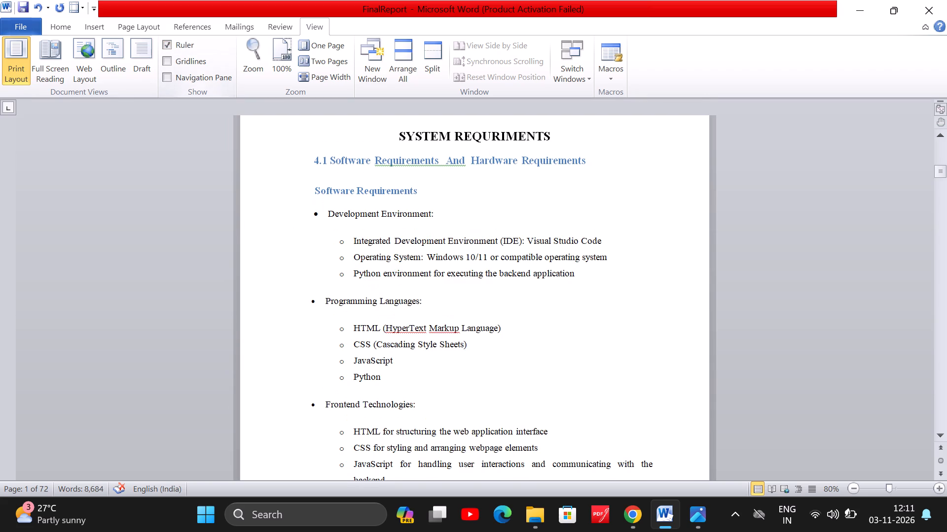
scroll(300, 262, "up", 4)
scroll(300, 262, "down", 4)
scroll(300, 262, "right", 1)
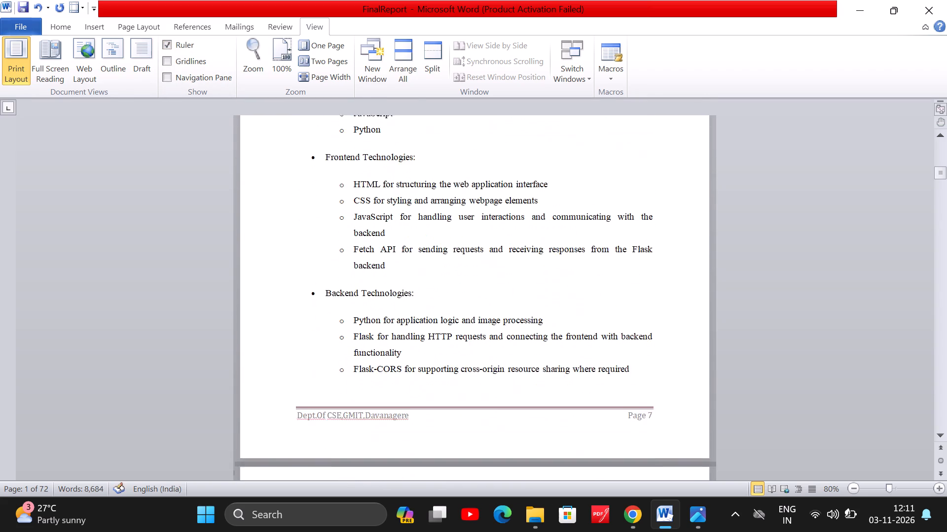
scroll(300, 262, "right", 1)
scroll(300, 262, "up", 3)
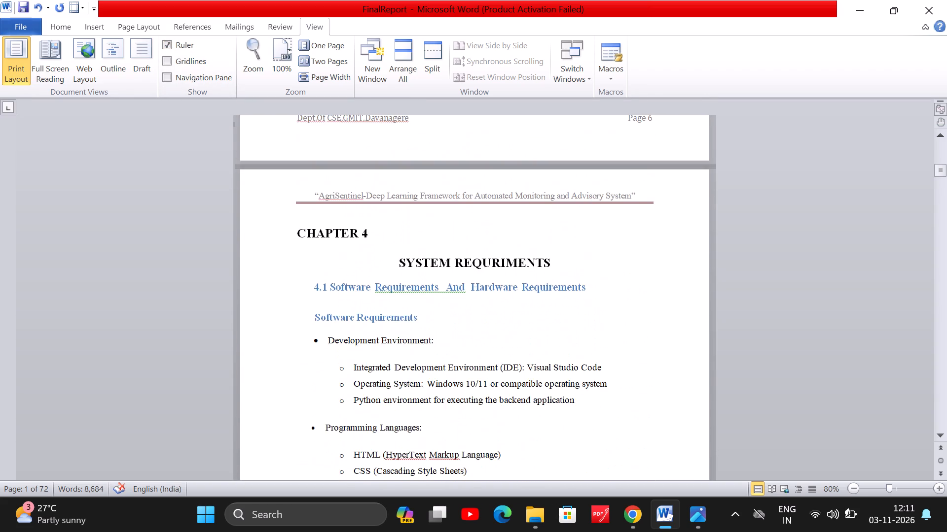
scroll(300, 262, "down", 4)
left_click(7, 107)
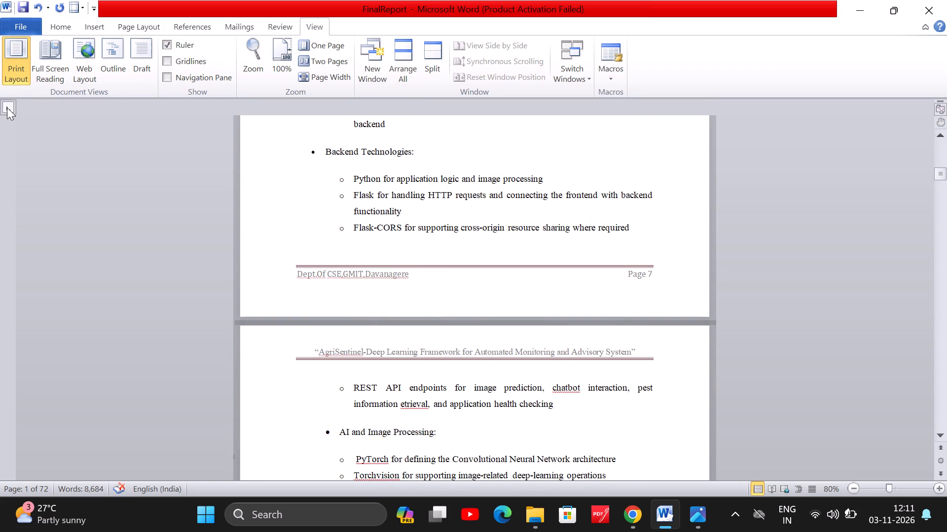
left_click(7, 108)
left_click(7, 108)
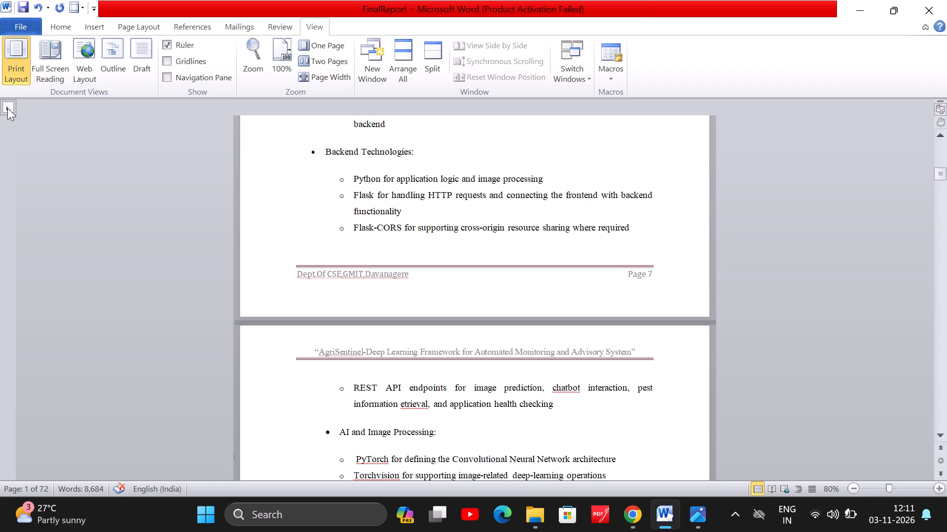
Return to the Chapter 1 INTRODUCTION page and place the cursor there to activate the ruler scale.
scroll(293, 164, "up", 20)
scroll(293, 164, "up", 9)
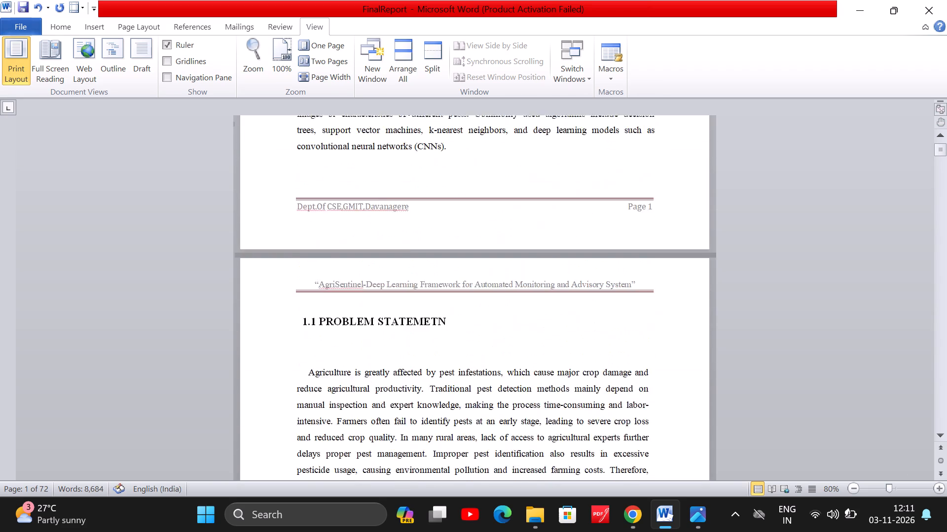
scroll(293, 164, "up", 9)
scroll(293, 164, "down", 2)
scroll(293, 164, "up", 5)
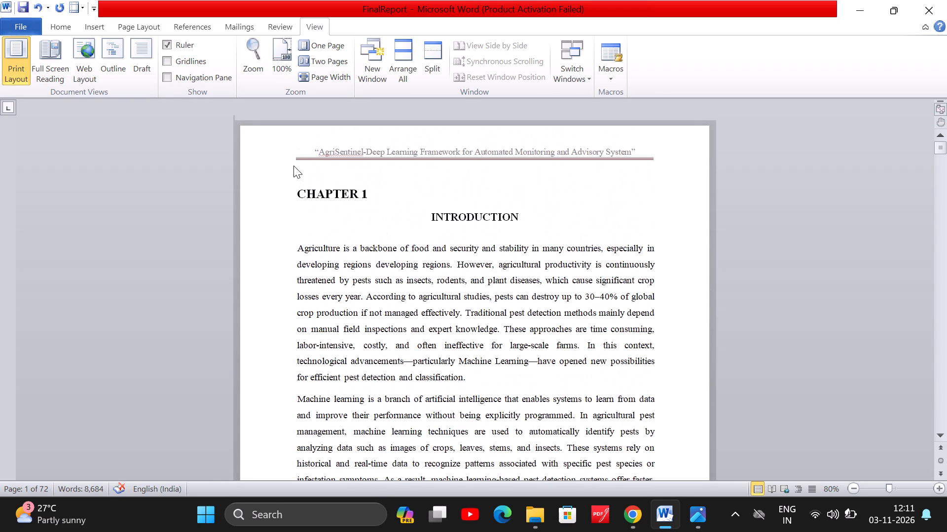
left_click(815, 229)
Review the pages from Chapter 1 to section 5.2 Overall System Methodology on page 12, checking text against the ruler margins.
scroll(815, 229, "down", 2)
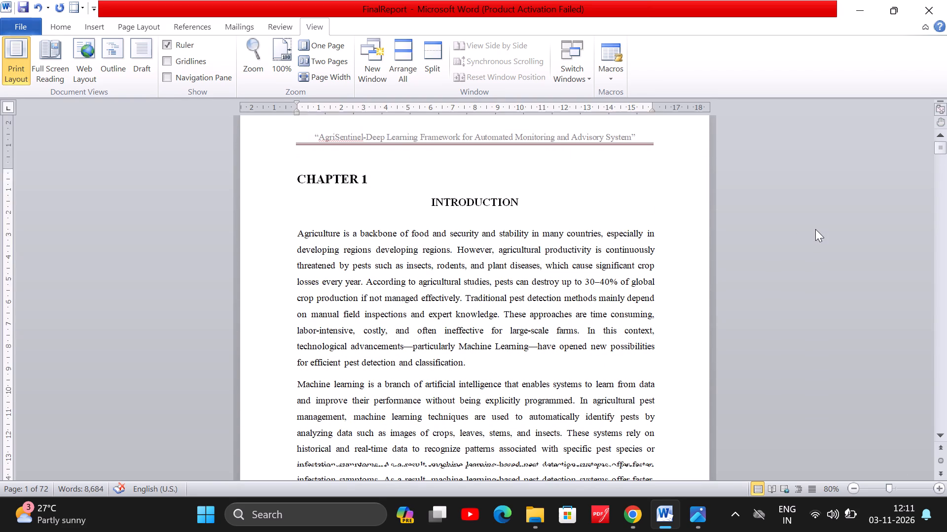
scroll(815, 229, "down", 13)
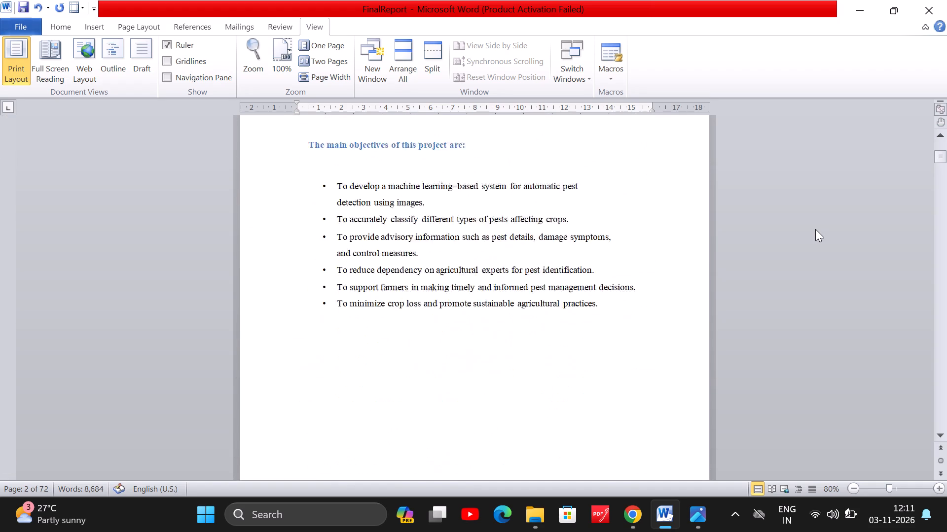
scroll(815, 229, "down", 13)
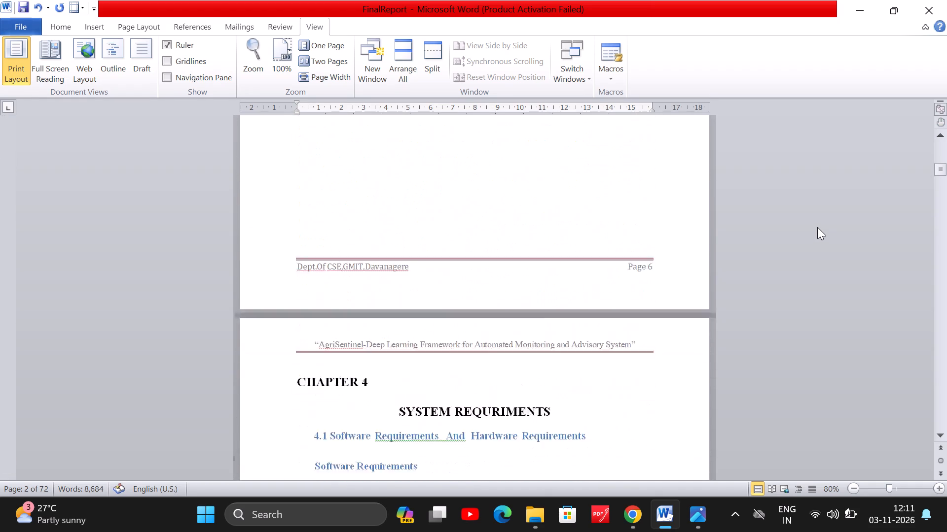
scroll(817, 227, "down", 13)
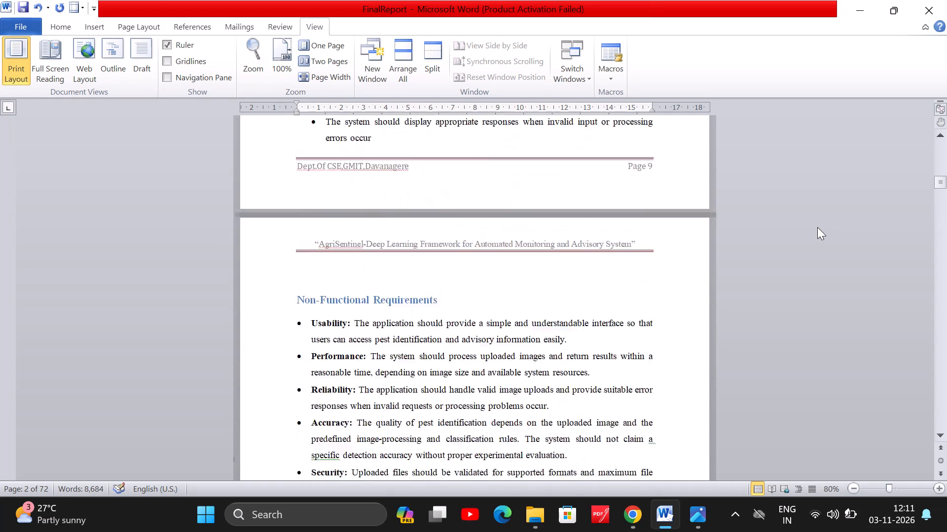
scroll(817, 227, "down", 12)
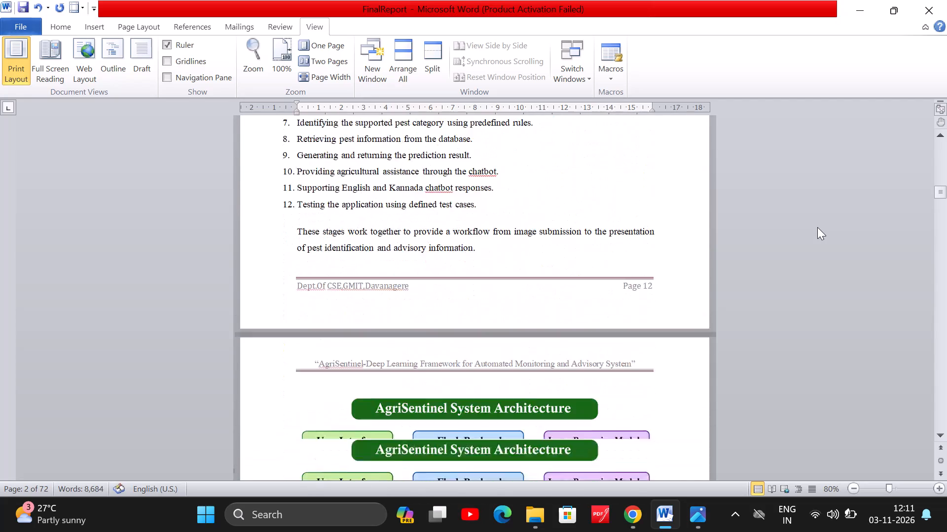
scroll(817, 227, "down", 2)
scroll(817, 227, "up", 5)
scroll(817, 227, "right", 1)
scroll(817, 227, "up", 2)
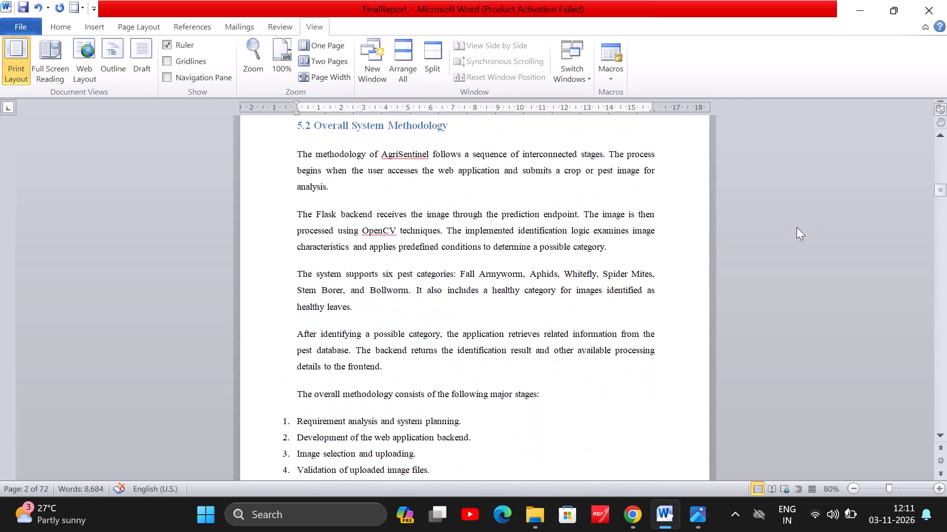
left_click(614, 218)
scroll(614, 355, "up", 2)
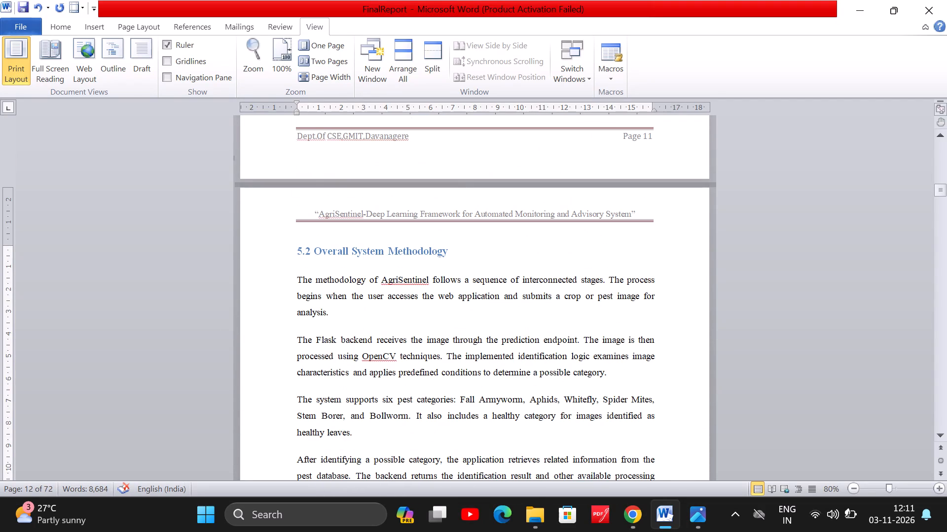
Increase the left indent of the major-stages introduction, twelve-item numbered list and closing paragraph on page 12 to about 0.5 cm.
scroll(301, 324, "down", 3)
left_click_drag(293, 350, 570, 255)
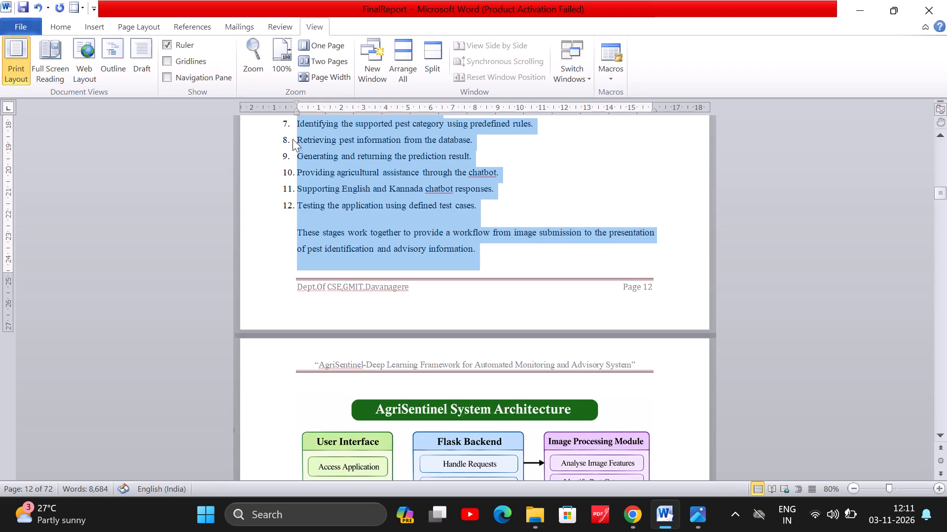
left_click_drag(297, 113, 303, 113)
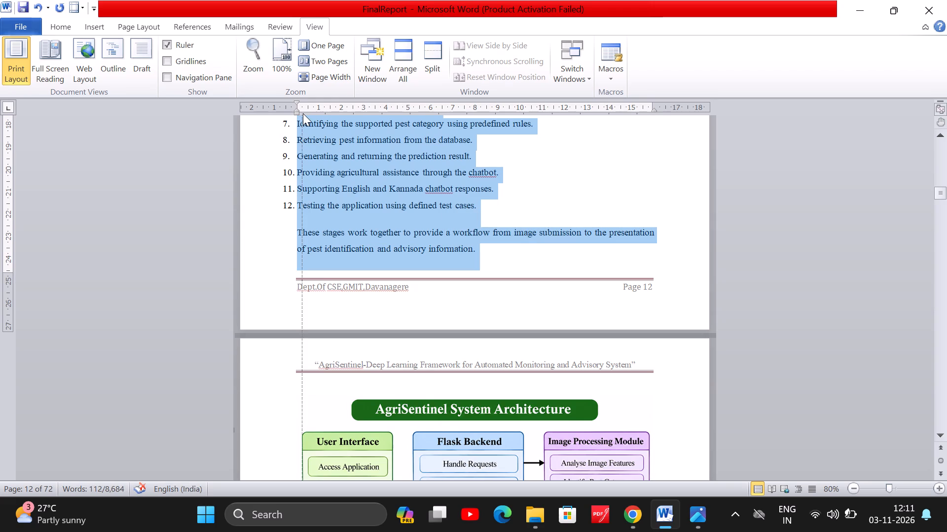
left_click_drag(303, 113, 304, 113)
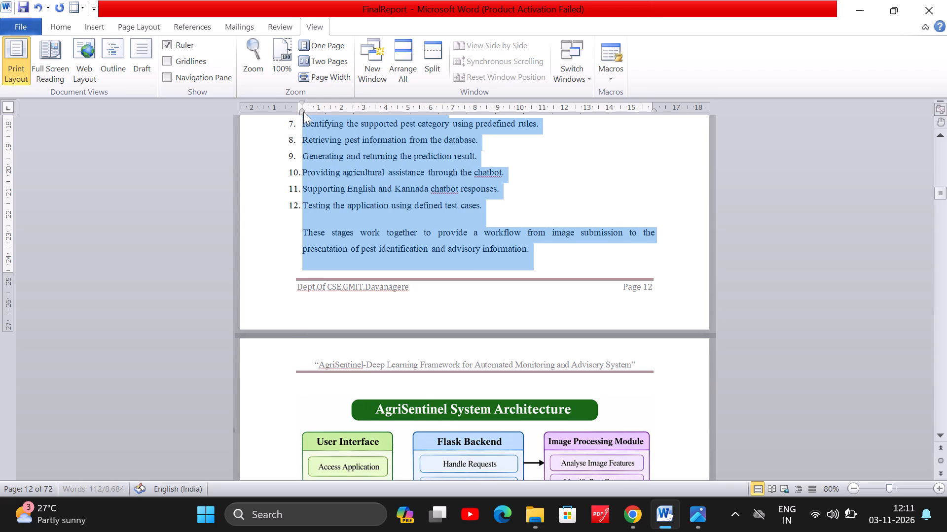
left_click_drag(302, 112, 307, 114)
scroll(307, 151, "up", 6)
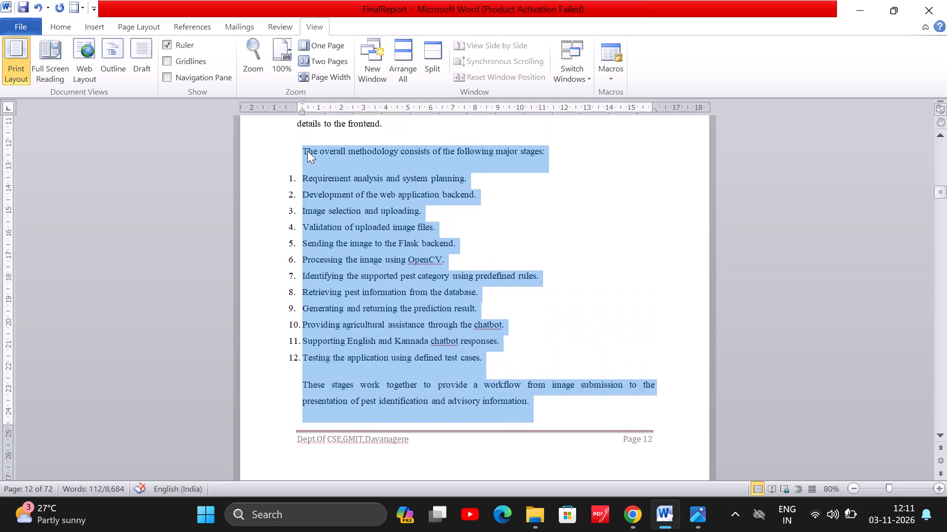
left_click_drag(302, 112, 309, 112)
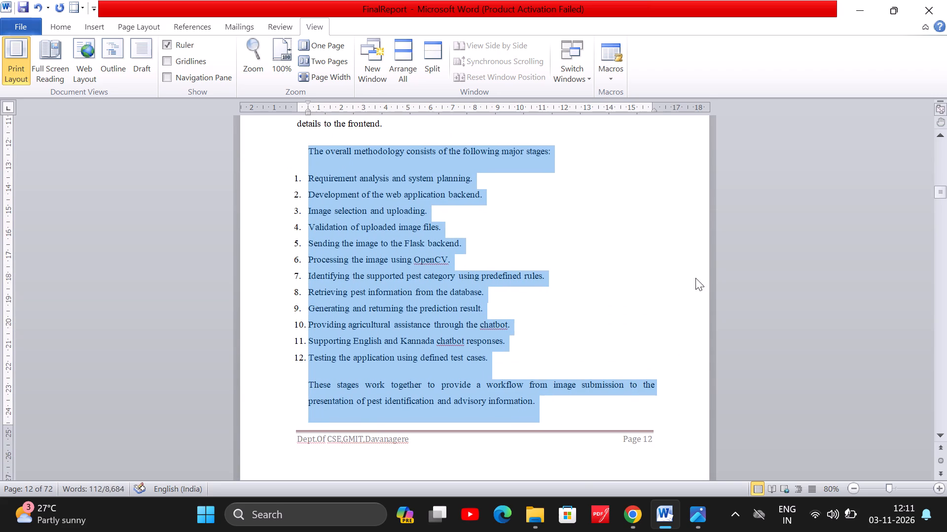
left_click(653, 108)
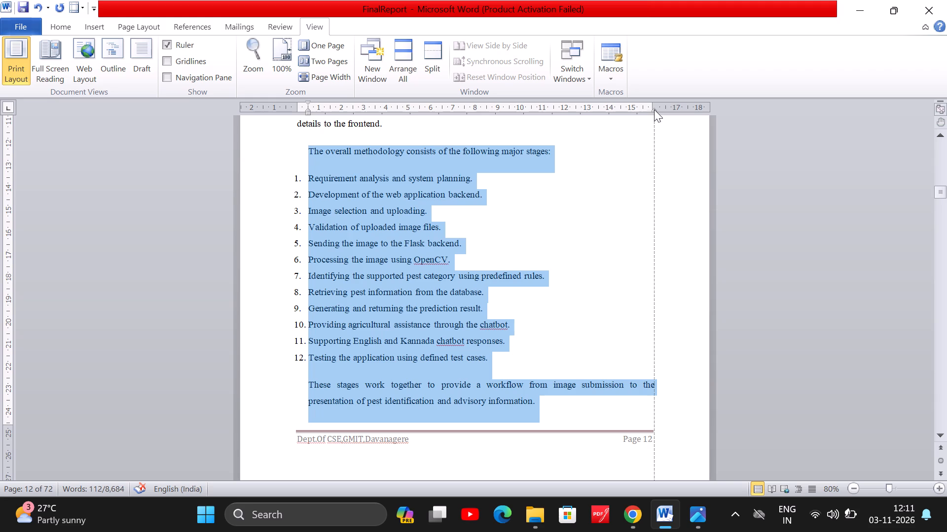
Increase the left indent of the bulleted list from Receiving crop images to Handling invalid requests on page 14 to about 0.75 cm.
scroll(409, 216, "up", 1)
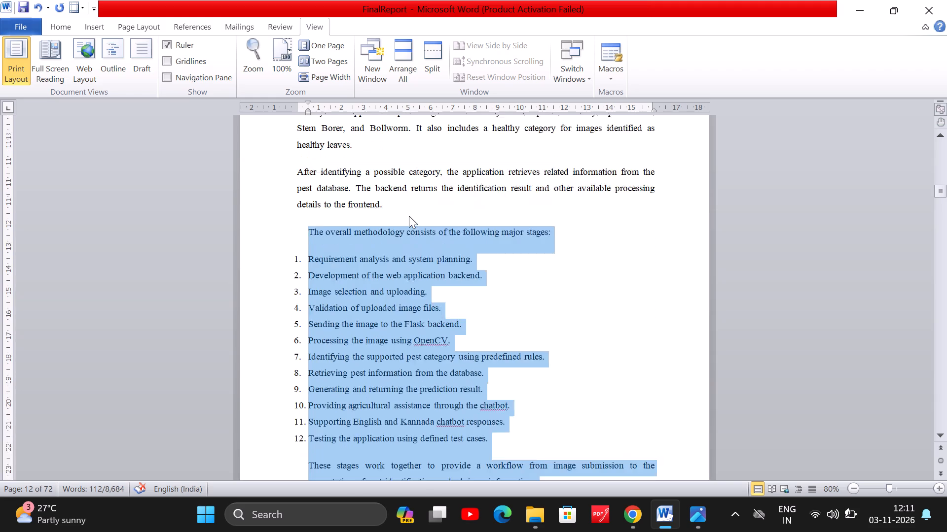
scroll(409, 216, "up", 2)
scroll(414, 249, "down", 11)
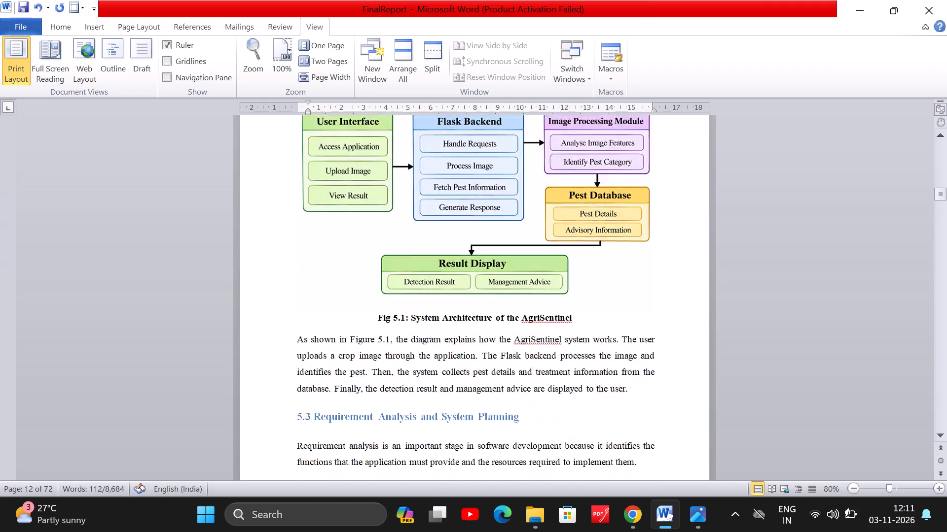
scroll(414, 249, "down", 7)
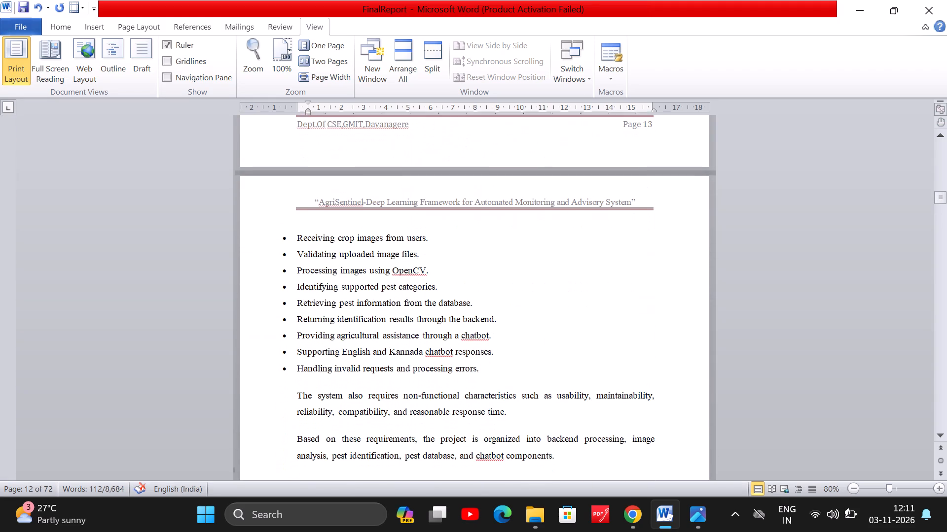
left_click_drag(295, 235, 475, 354)
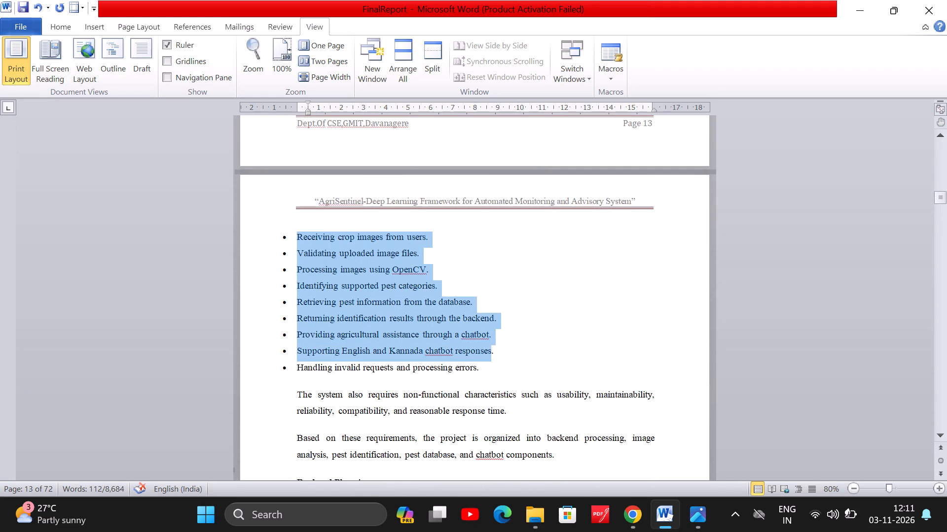
left_click_drag(475, 354, 484, 372)
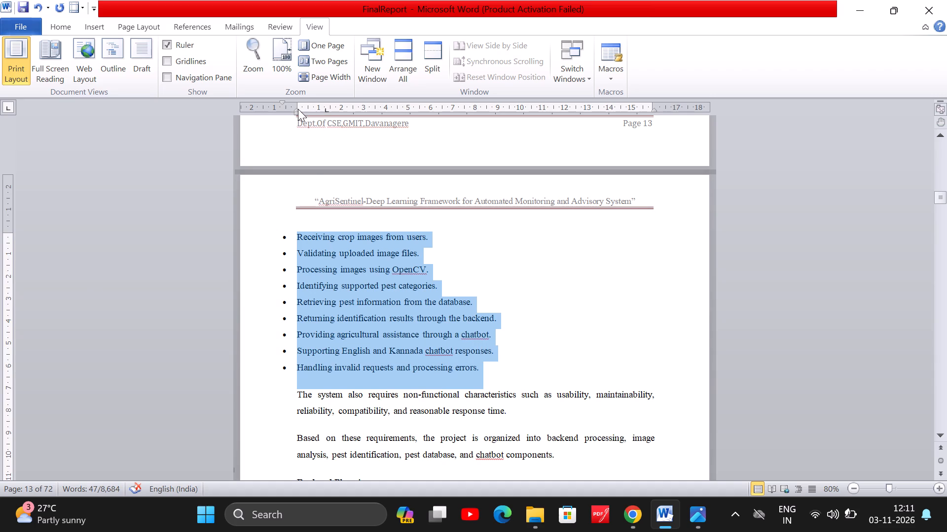
left_click_drag(296, 112, 300, 112)
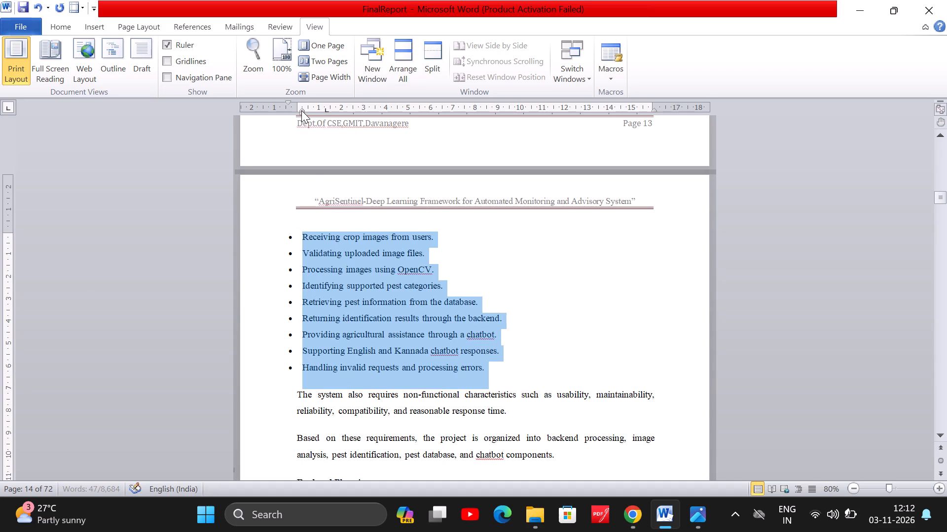
left_click_drag(301, 112, 306, 112)
left_click(303, 112)
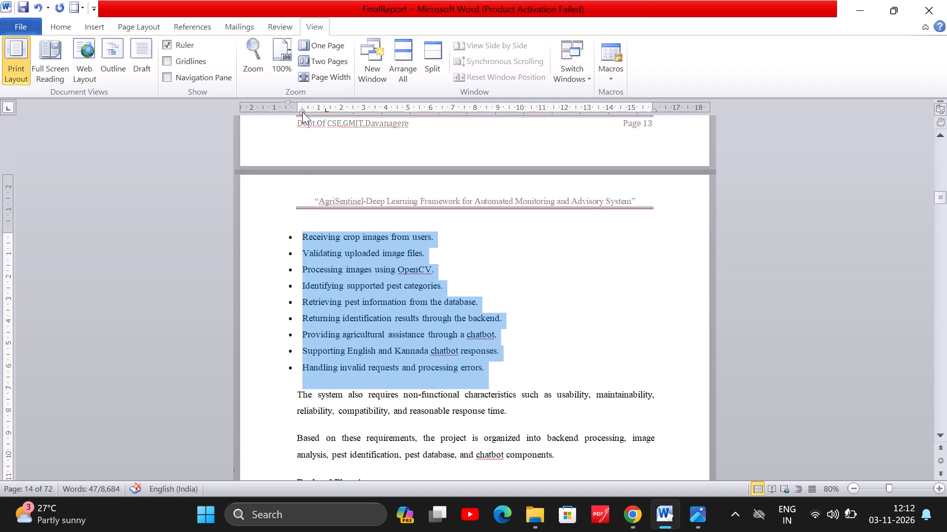
left_click_drag(302, 112, 308, 112)
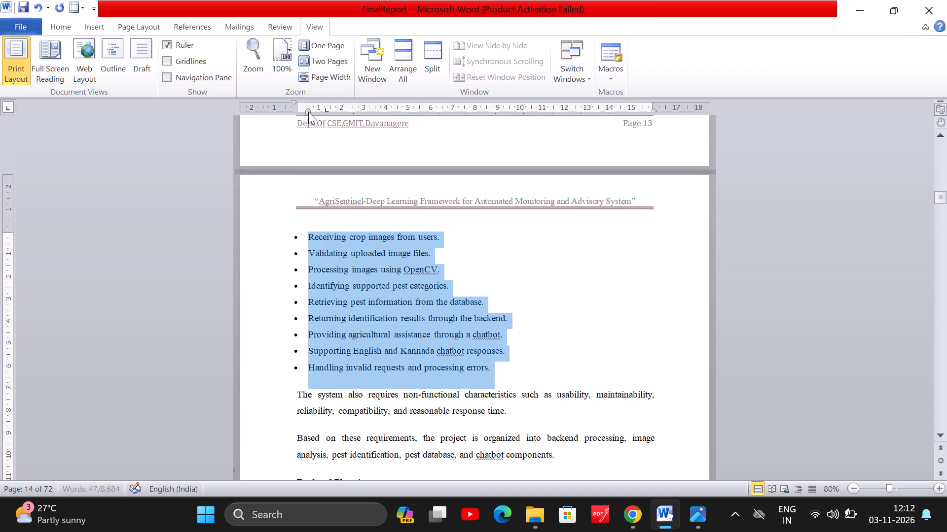
left_click(308, 112)
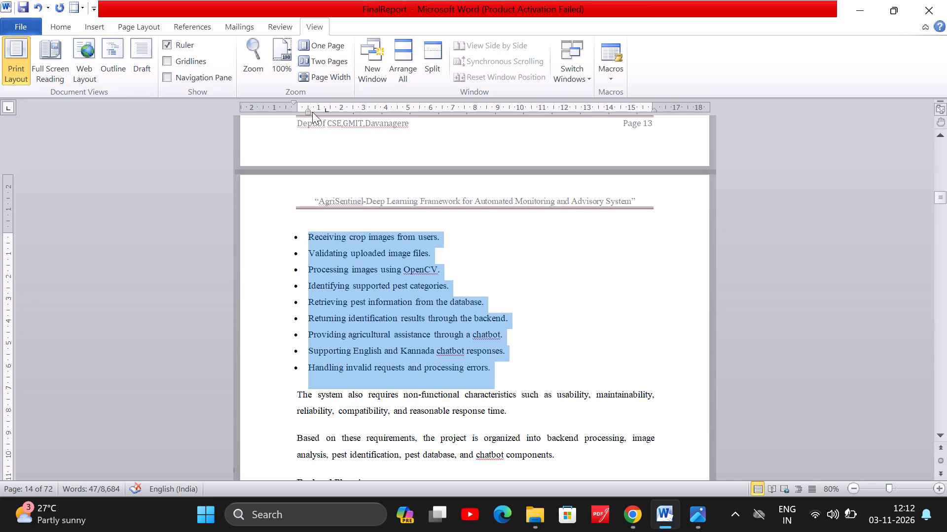
left_click(307, 111)
left_click_drag(306, 110, 307, 110)
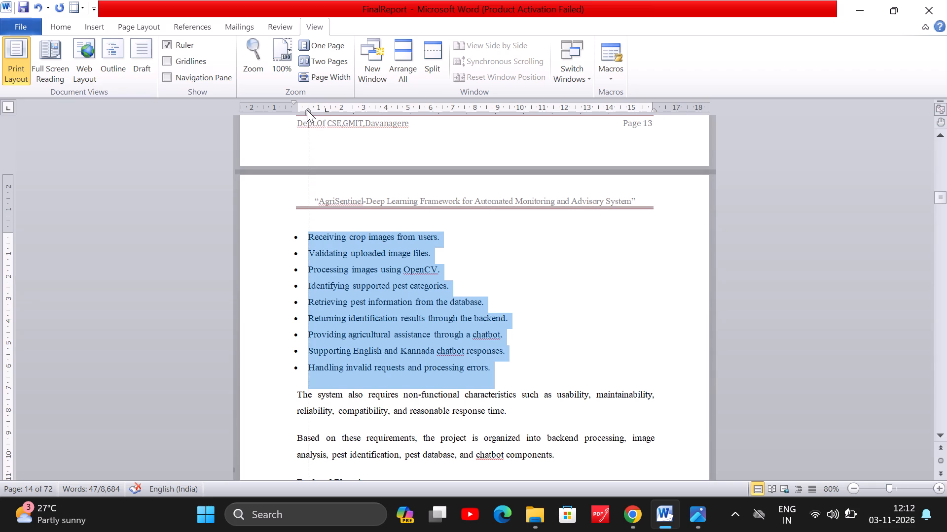
left_click_drag(307, 110, 312, 110)
left_click(334, 305)
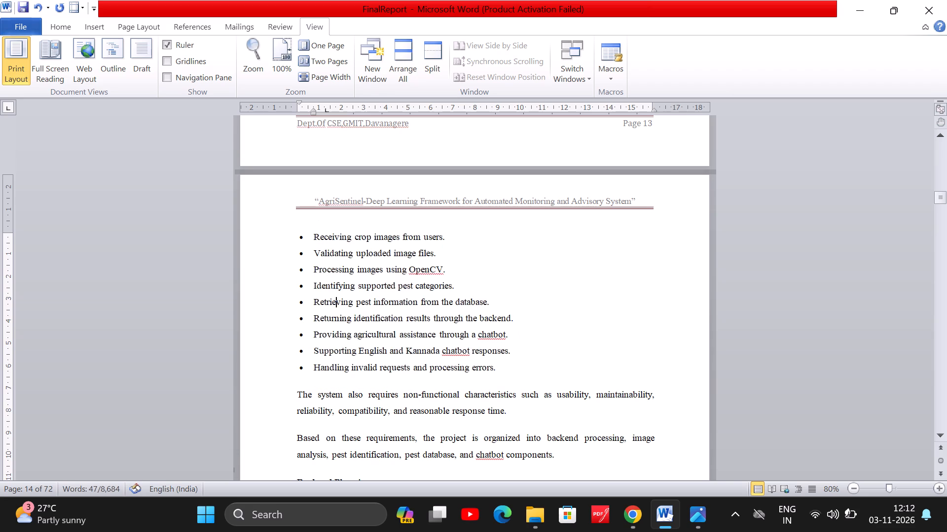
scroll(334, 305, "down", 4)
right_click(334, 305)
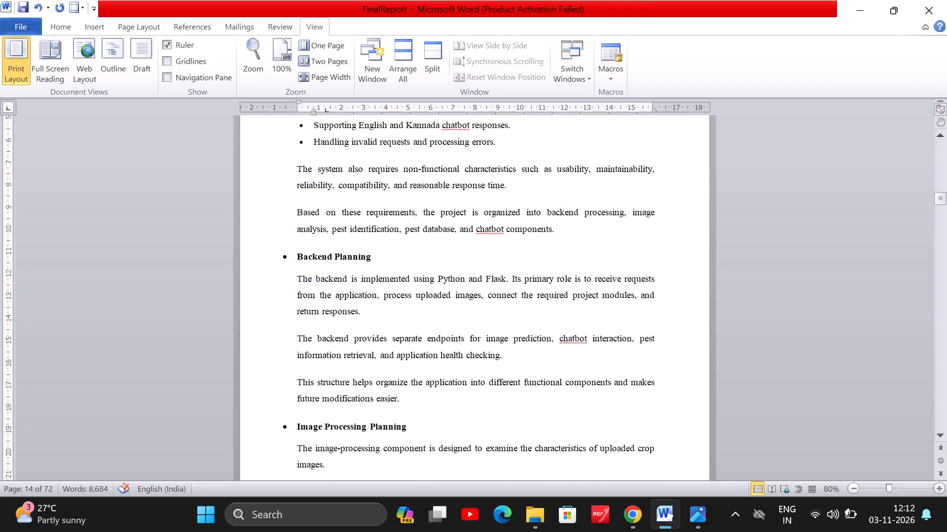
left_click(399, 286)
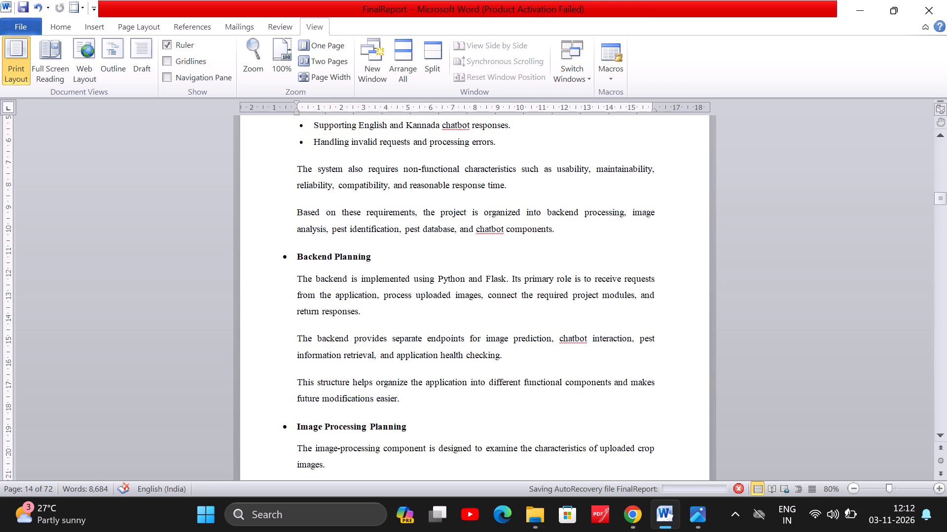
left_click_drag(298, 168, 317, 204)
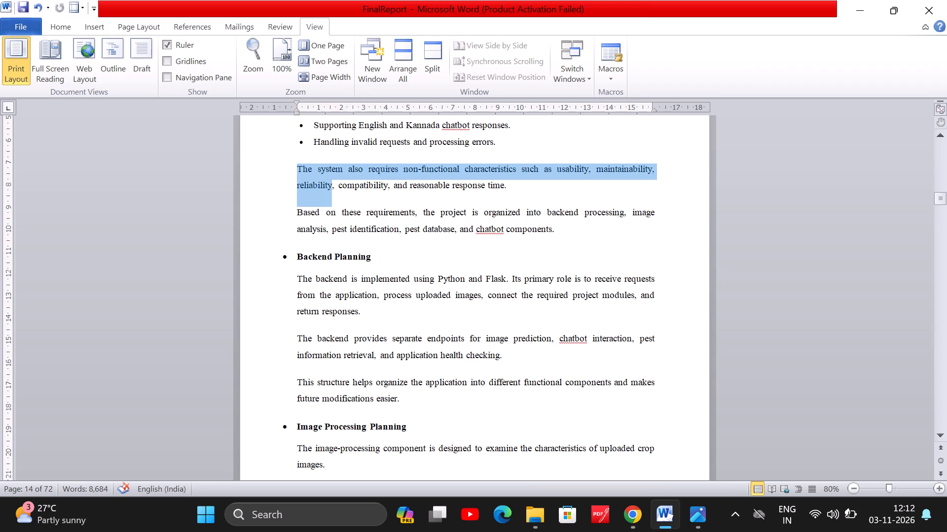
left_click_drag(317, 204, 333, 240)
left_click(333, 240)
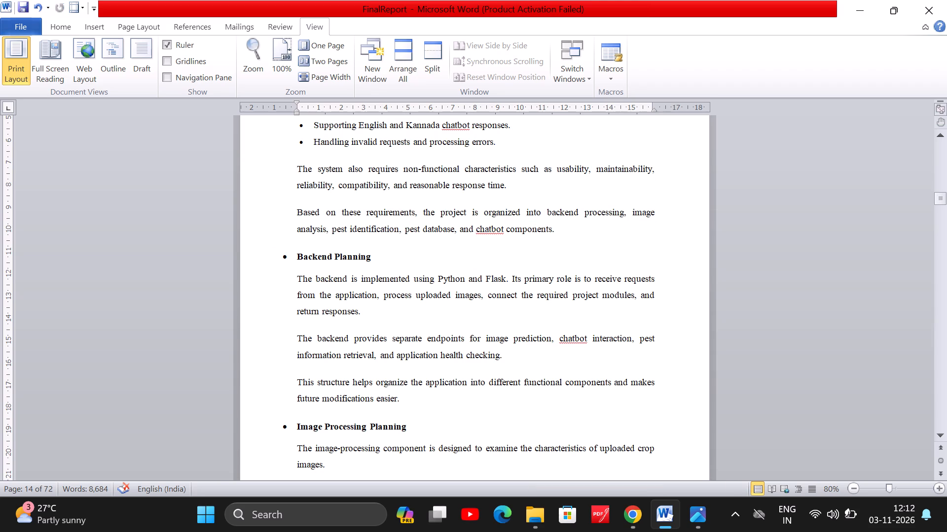
Increase the left indent of the Backend Planning bullet heading on page 14 to about 0.5 cm.
left_click_drag(287, 260, 377, 256)
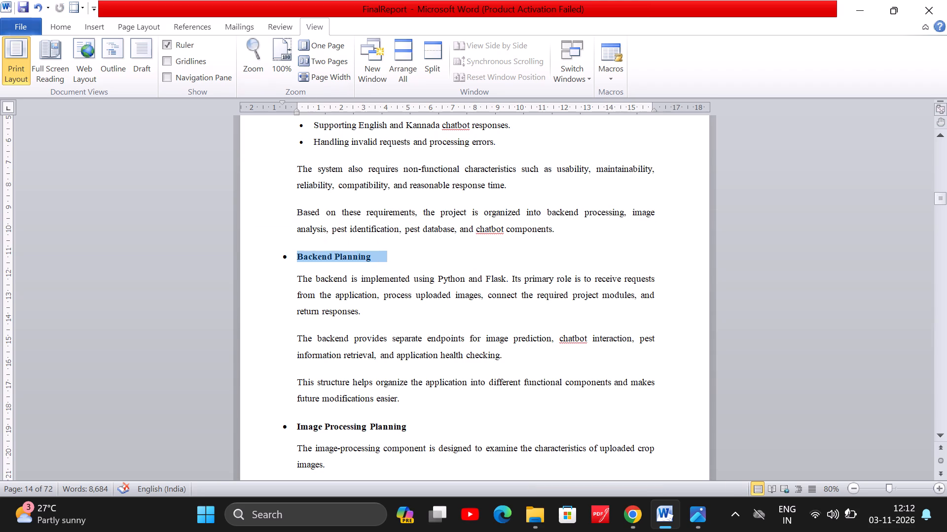
left_click_drag(296, 113, 307, 113)
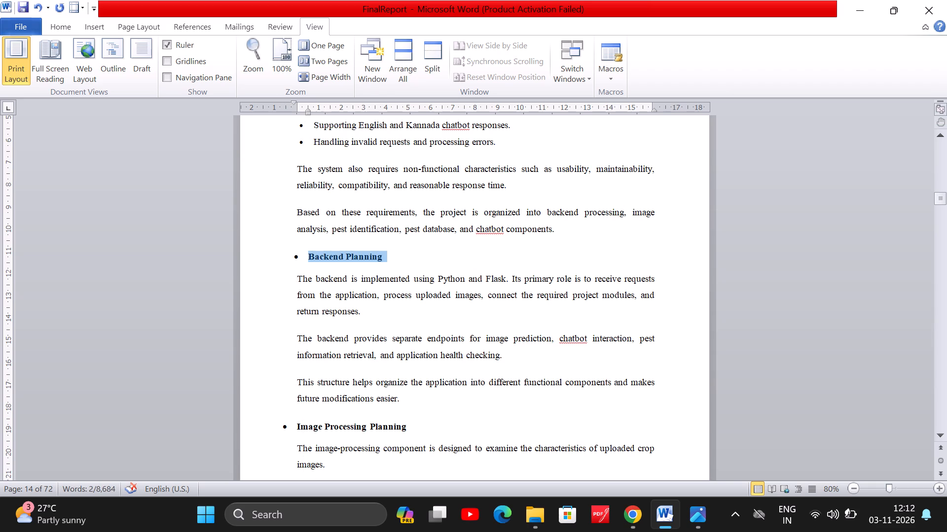
left_click(307, 110)
Increase the left indent of the Image Processing Planning bullet heading on page 14 to about 0.5 cm.
scroll(315, 289, "down", 2)
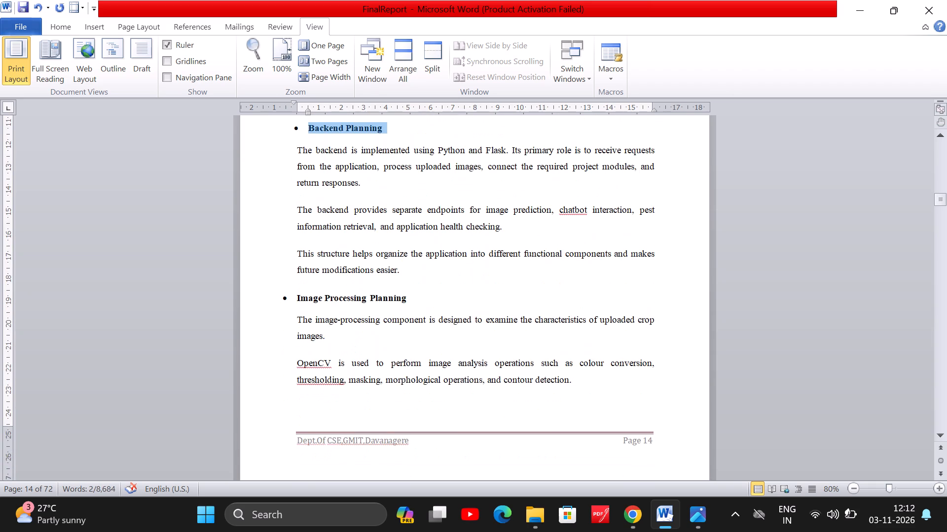
left_click_drag(283, 298, 303, 292)
left_click(303, 292)
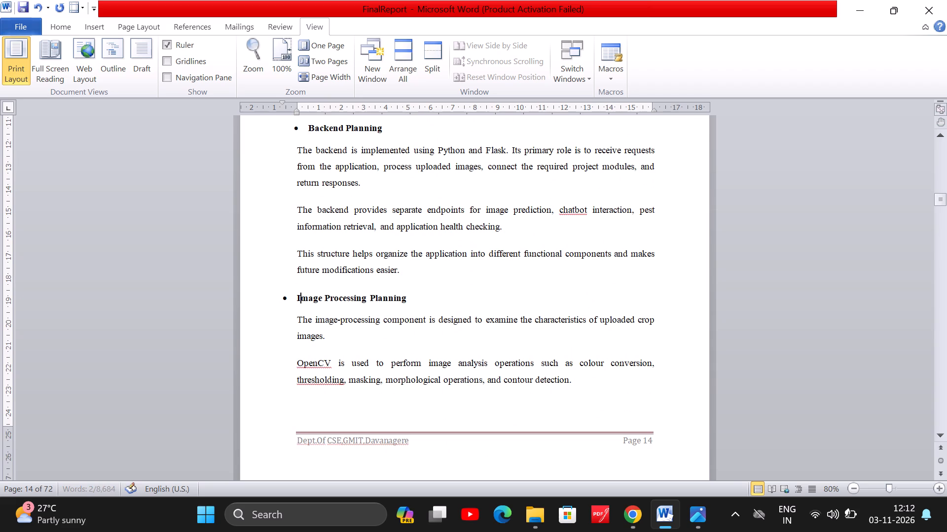
left_click_drag(298, 295, 421, 301)
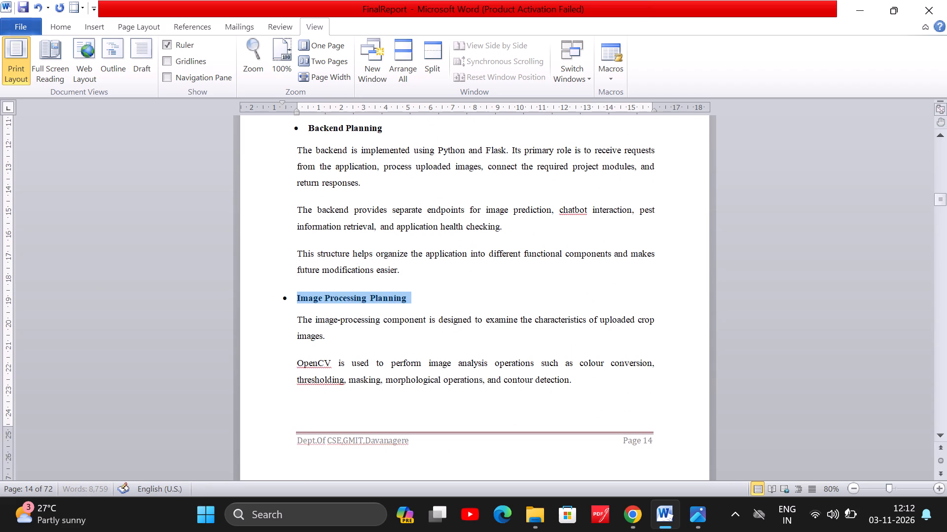
left_click_drag(296, 111, 303, 111)
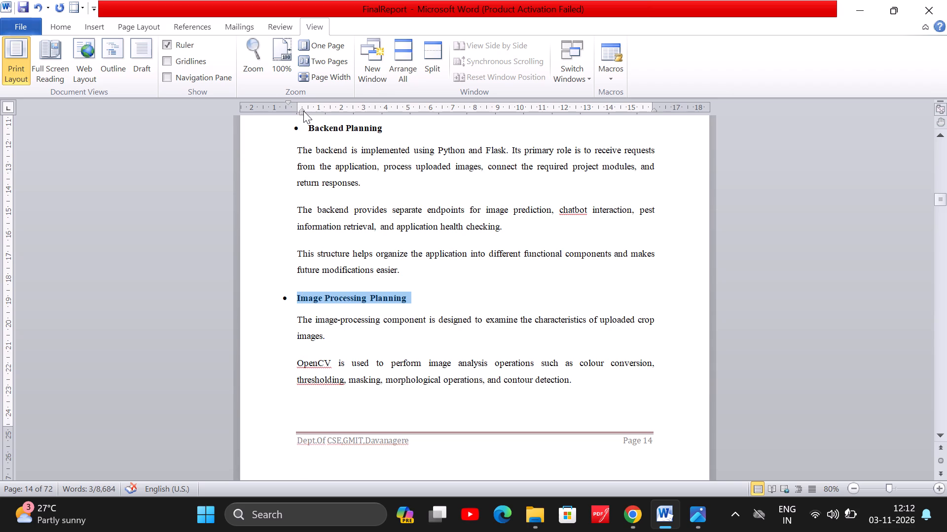
left_click(301, 111)
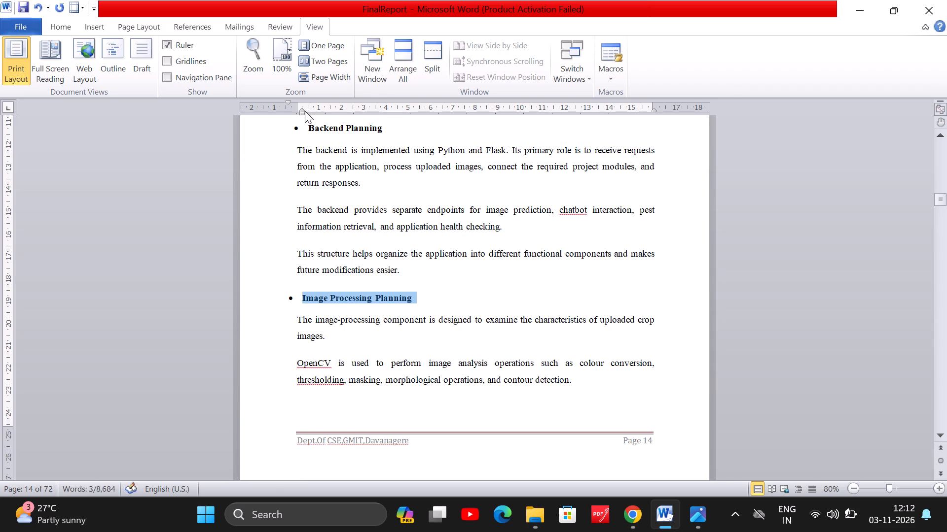
left_click_drag(300, 110, 308, 110)
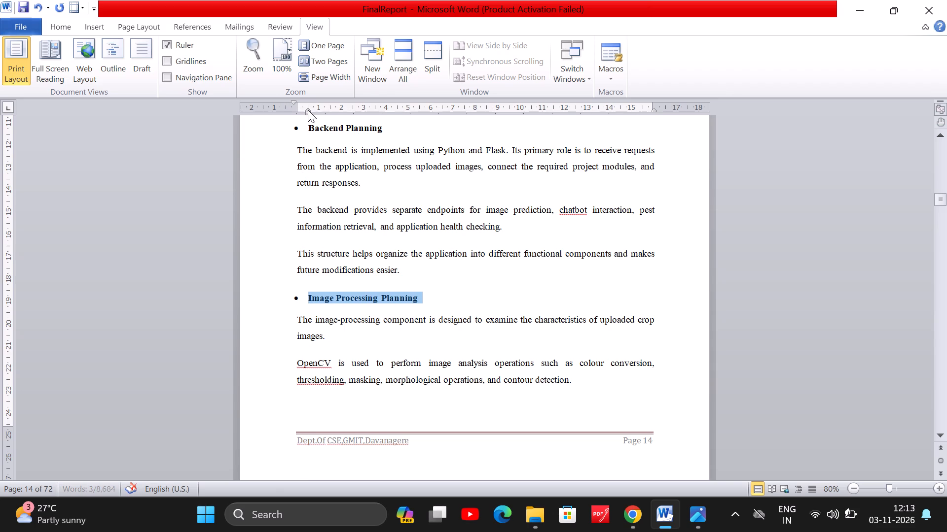
left_click(321, 263)
Increase the left indent of the Pest Identification Planning bullet heading on page 15 to about 1 cm, aligning its bullet with the page margin.
scroll(321, 263, "down", 2)
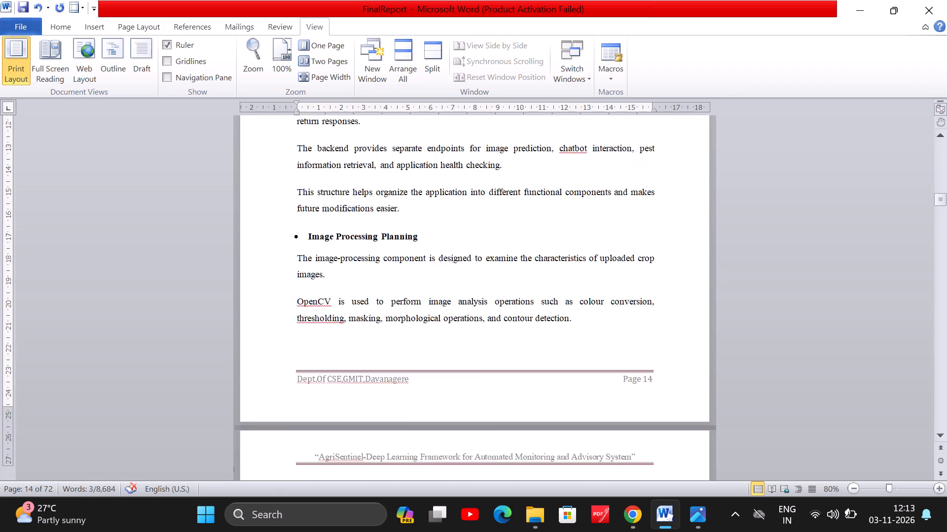
scroll(321, 263, "down", 2)
left_click_drag(297, 327, 320, 325)
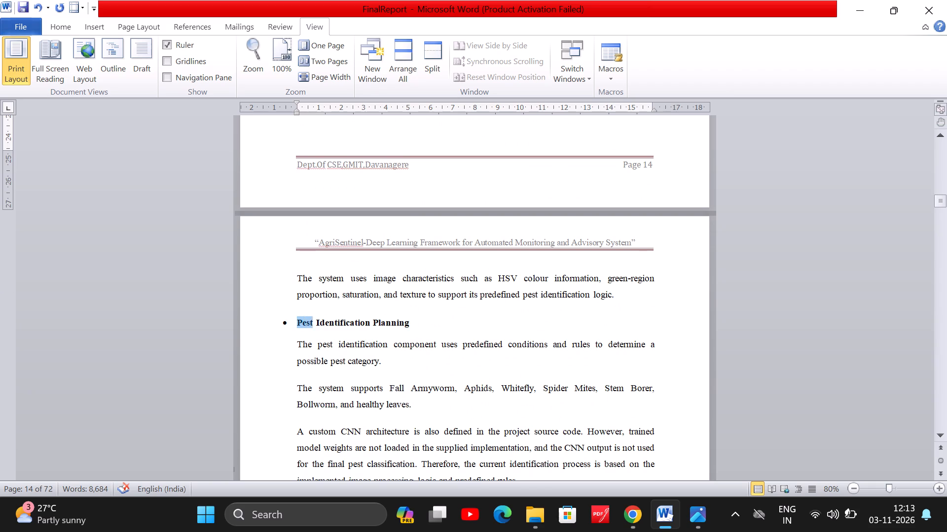
left_click_drag(320, 325, 403, 322)
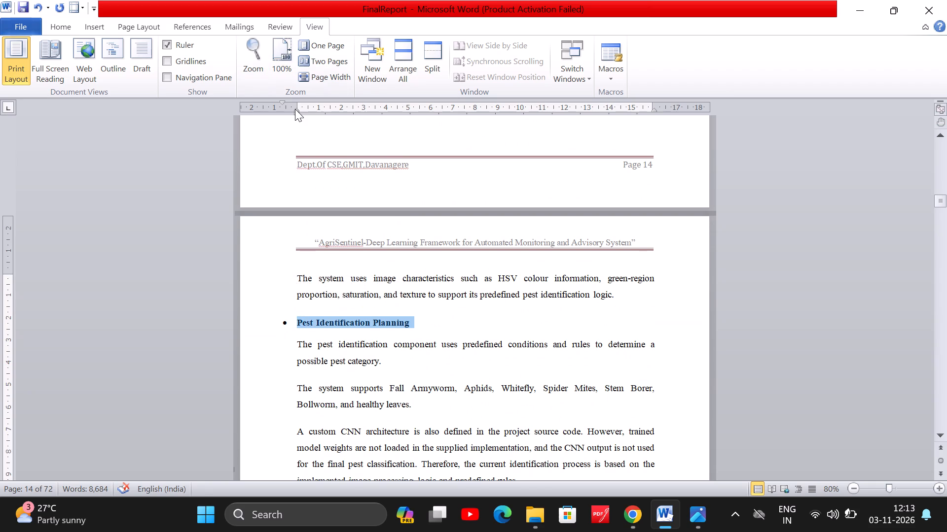
left_click_drag(295, 109, 305, 110)
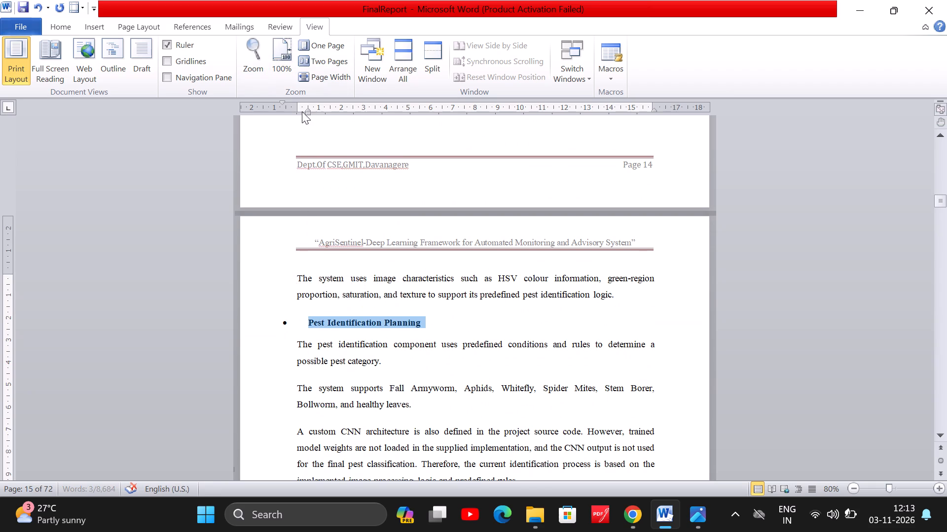
left_click_drag(307, 110, 301, 110)
left_click_drag(301, 111, 313, 111)
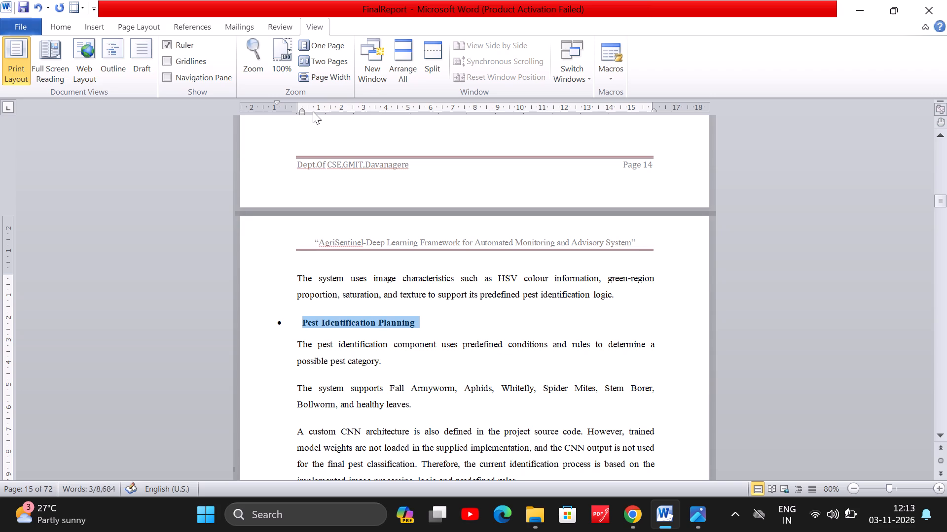
left_click_drag(301, 111, 314, 112)
scroll(315, 135, "up", 1)
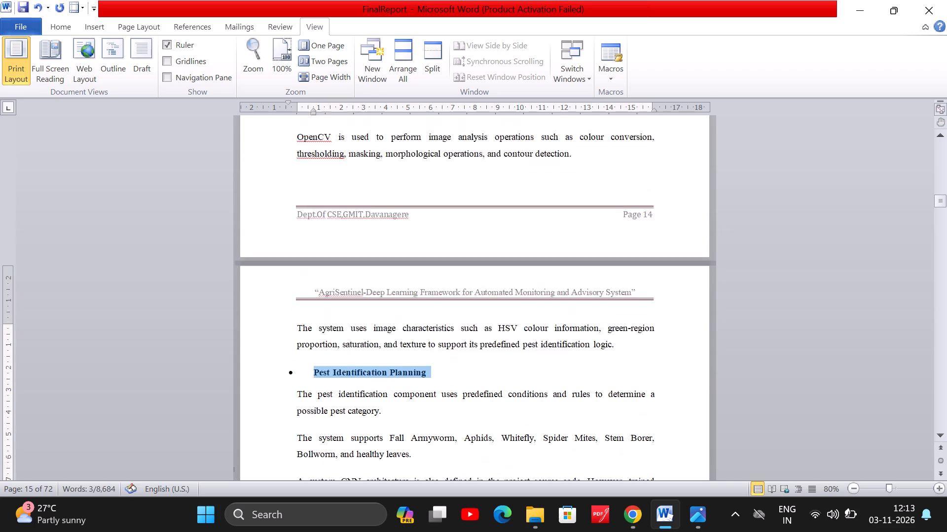
scroll(315, 135, "up", 1)
left_click_drag(312, 112, 318, 114)
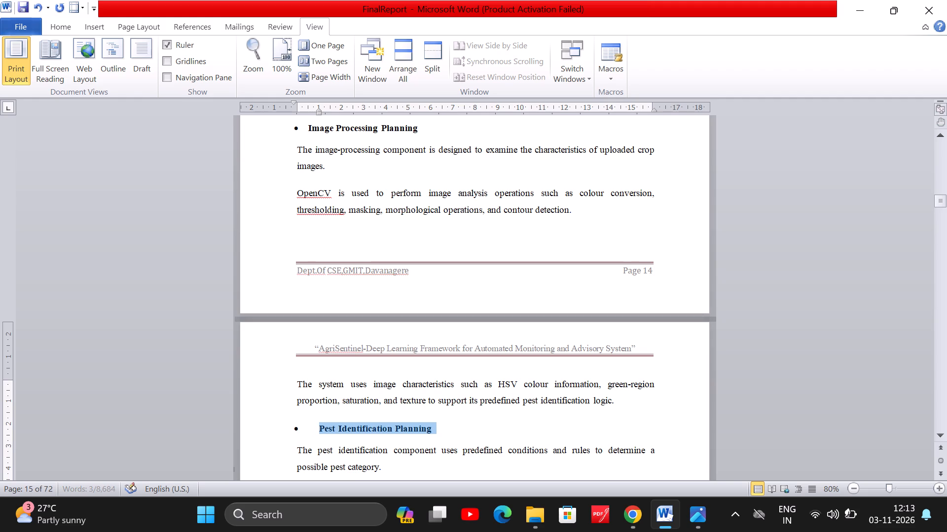
Insert a space before the text of the System Workflow bullet heading on page 15.
scroll(317, 199, "down", 4)
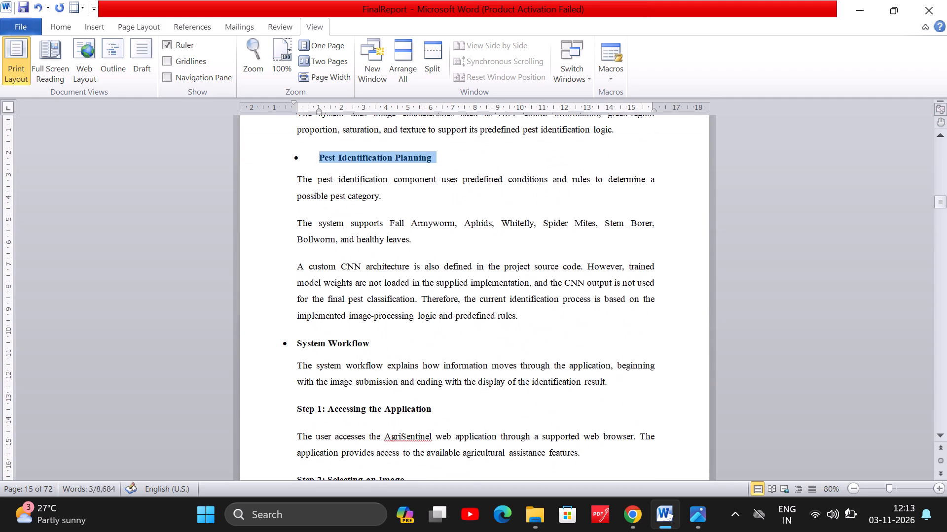
double_click(296, 342)
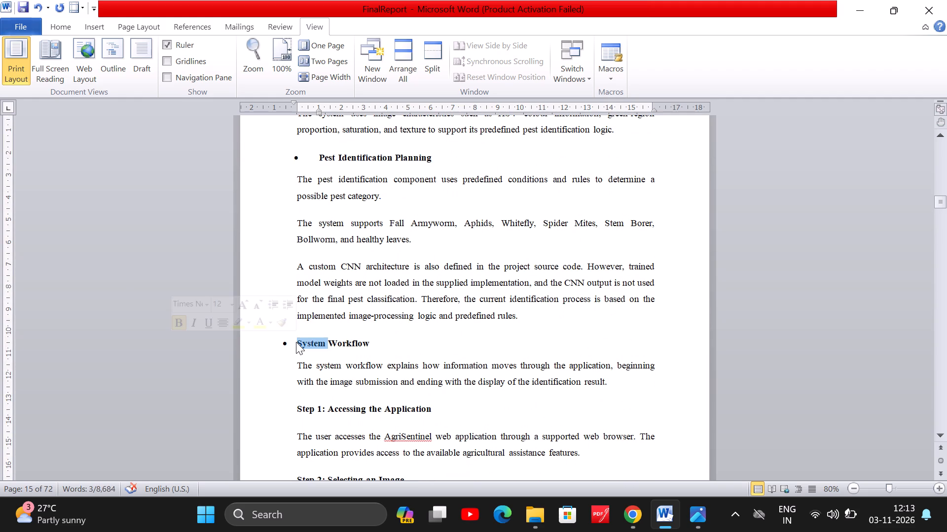
left_click(296, 342)
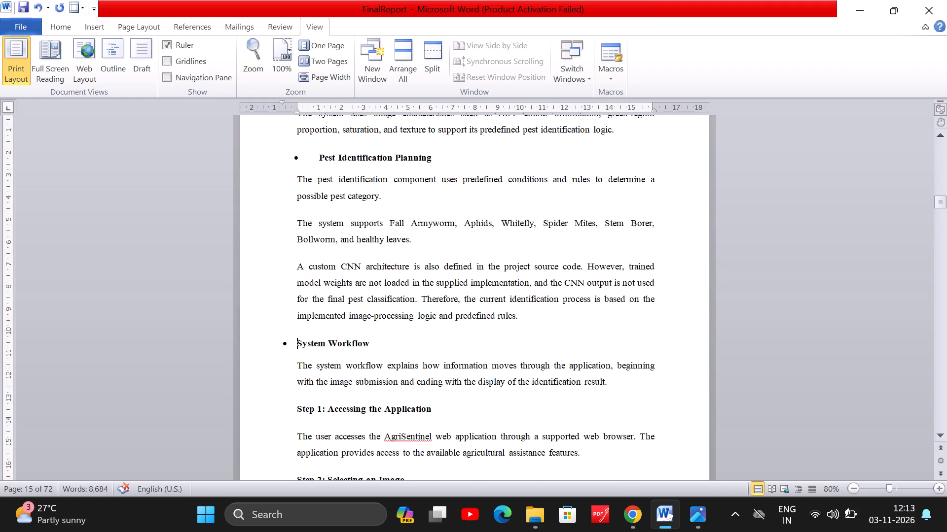
key("space")
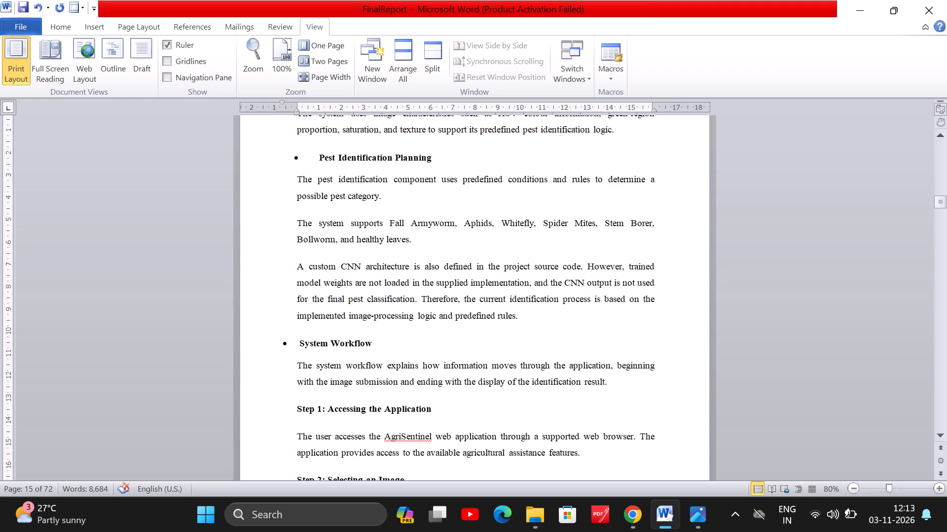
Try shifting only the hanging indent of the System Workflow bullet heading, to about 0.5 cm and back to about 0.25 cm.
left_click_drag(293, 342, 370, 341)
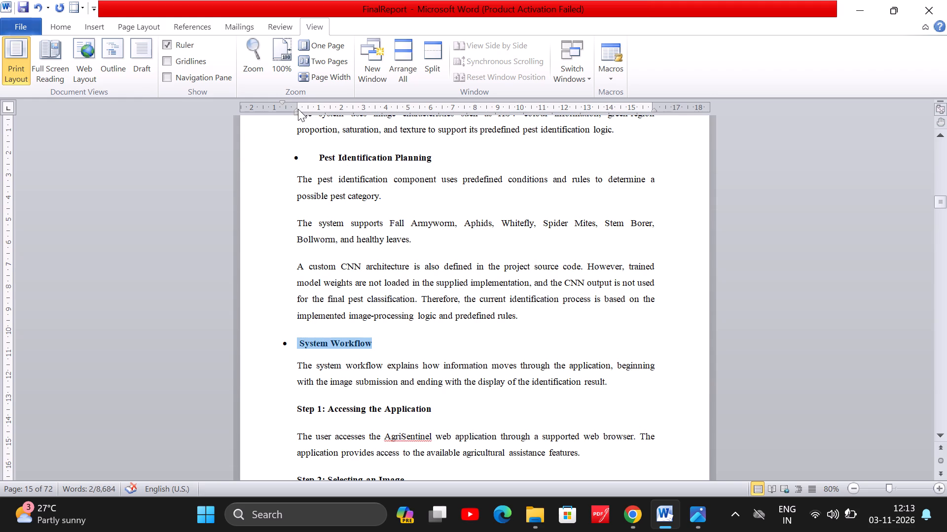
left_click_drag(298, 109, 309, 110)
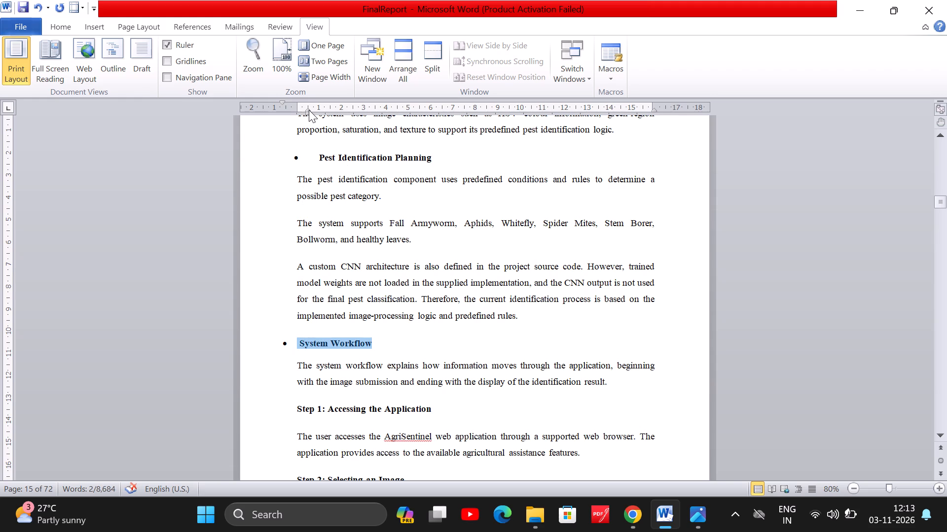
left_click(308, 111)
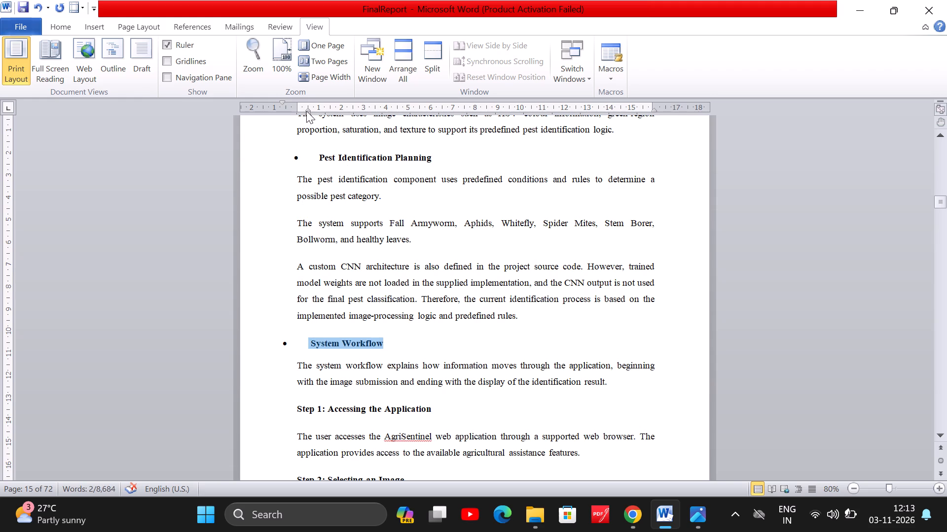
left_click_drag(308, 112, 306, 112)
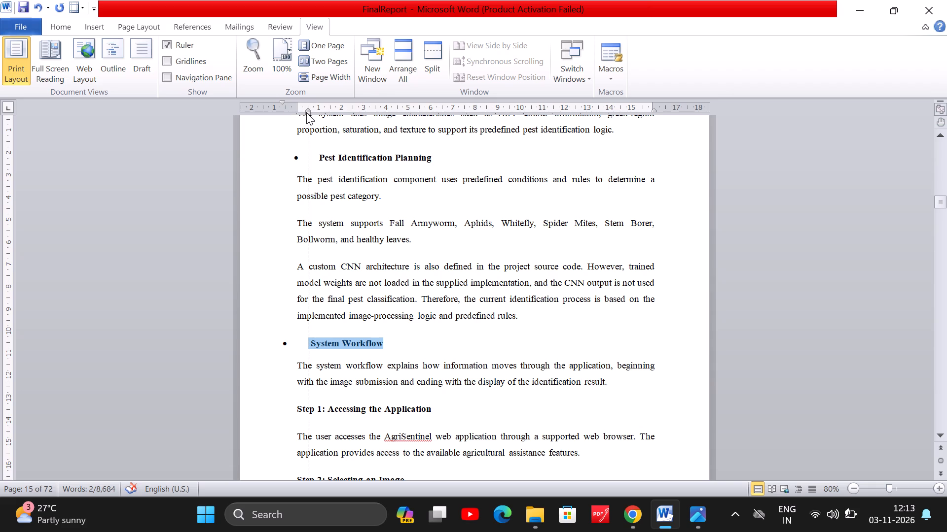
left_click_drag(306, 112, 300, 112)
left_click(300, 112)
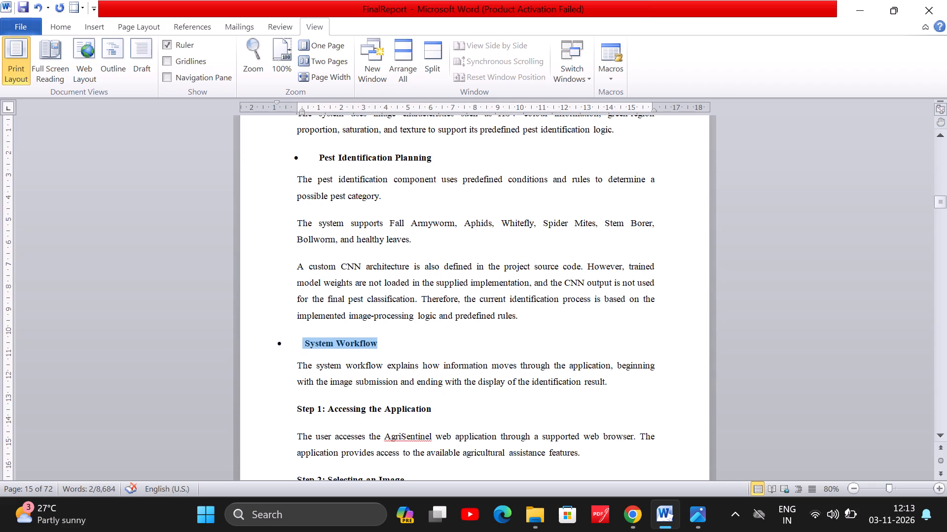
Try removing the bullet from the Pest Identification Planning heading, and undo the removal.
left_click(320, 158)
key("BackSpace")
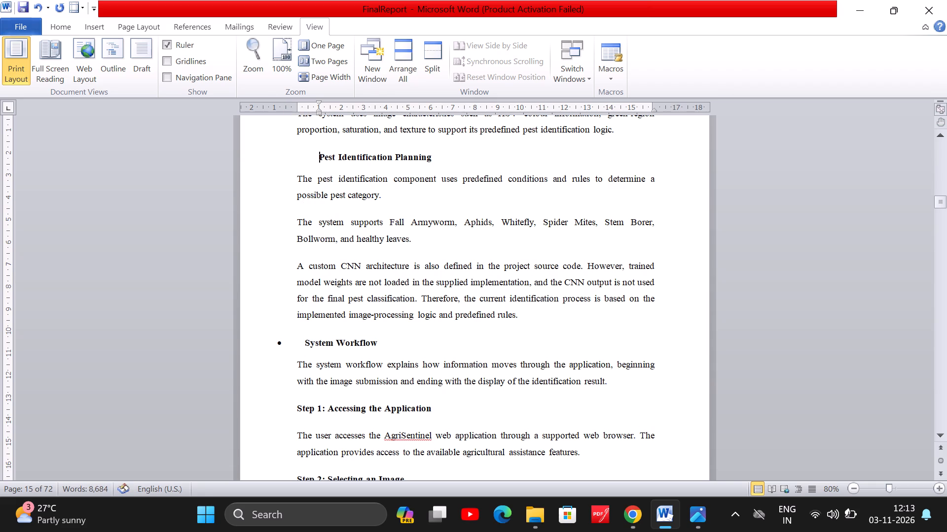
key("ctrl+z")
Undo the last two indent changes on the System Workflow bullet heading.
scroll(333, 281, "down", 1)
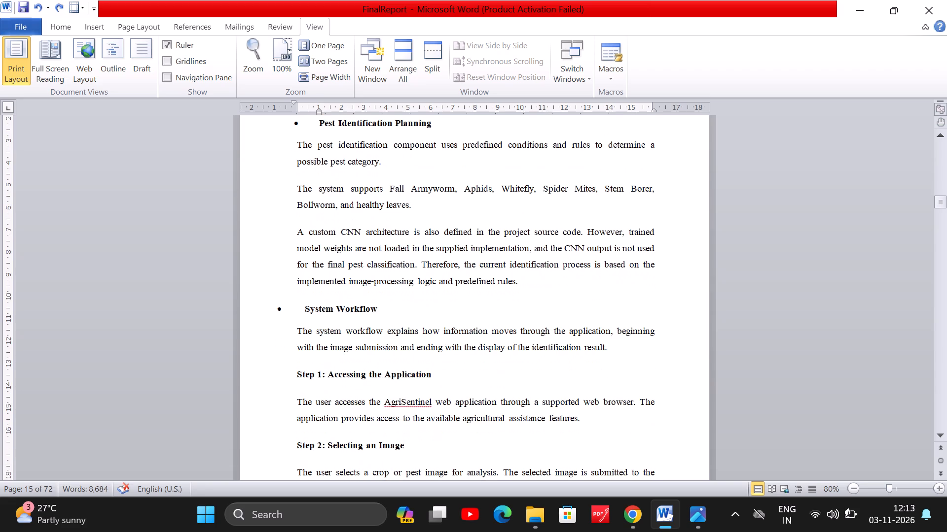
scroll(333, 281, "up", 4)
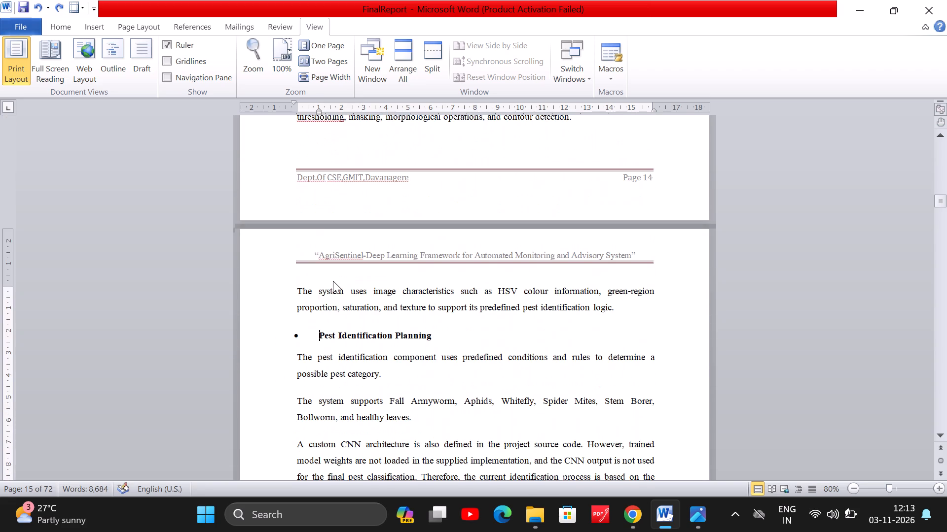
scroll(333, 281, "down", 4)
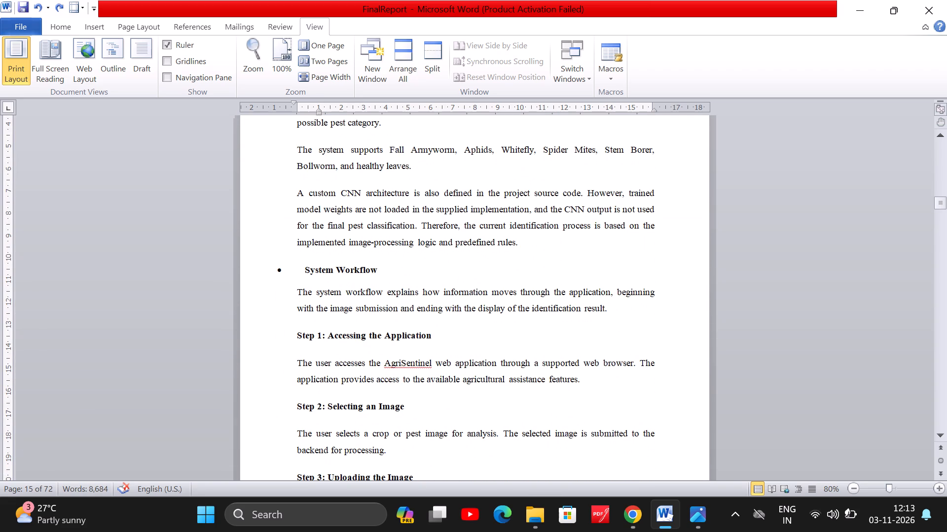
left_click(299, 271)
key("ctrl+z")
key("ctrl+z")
Increase the left indent of the whole System Workflow bullet heading on page 15 to about 0.5 cm.
left_click_drag(378, 266, 267, 280)
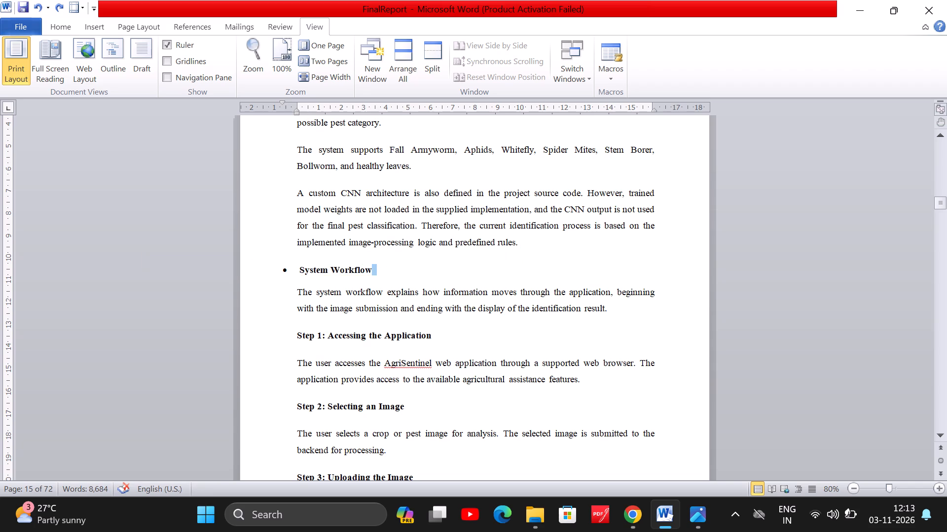
left_click_drag(294, 272, 385, 272)
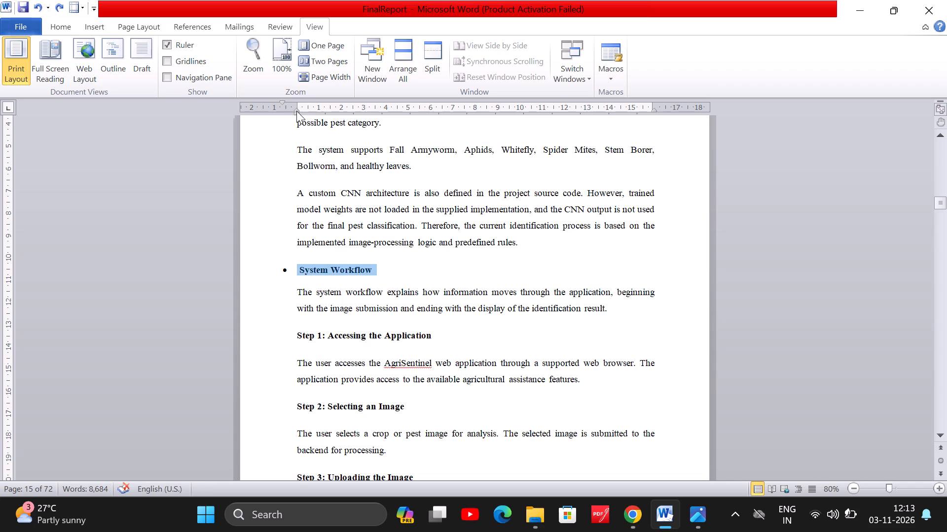
left_click_drag(296, 111, 306, 111)
Increase the left indent of the image uploading process introduction and its six-item numbered list on page 18 to about 0.5 cm.
scroll(321, 259, "down", 1)
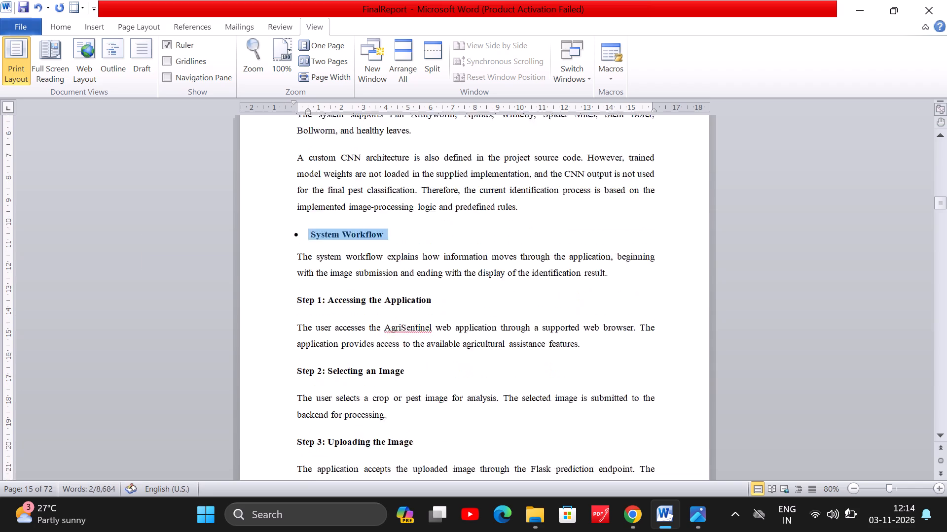
scroll(321, 259, "down", 7)
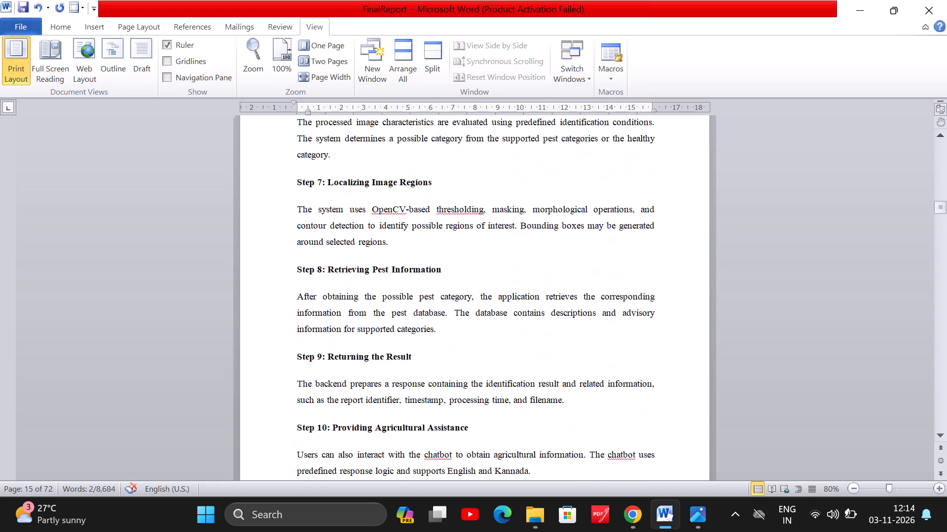
scroll(321, 259, "down", 12)
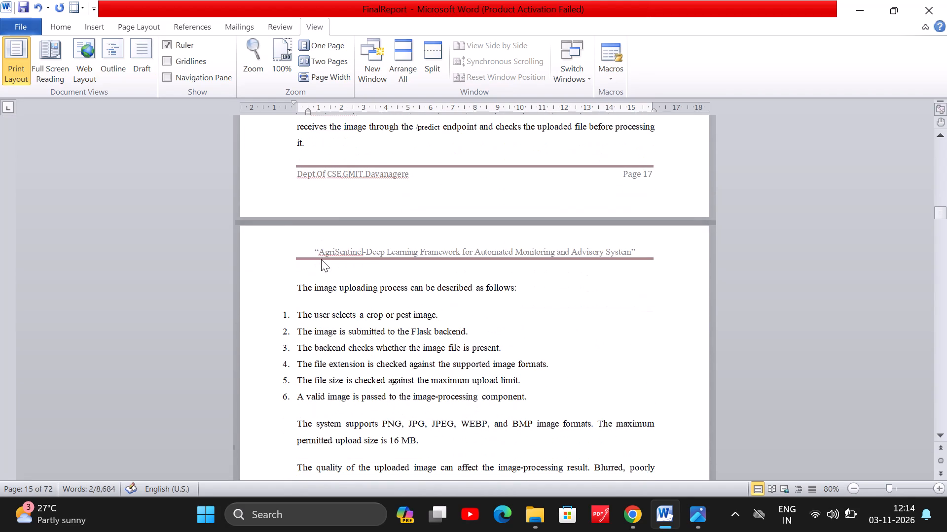
right_click(321, 259)
left_click(299, 286)
left_click_drag(296, 286, 545, 396)
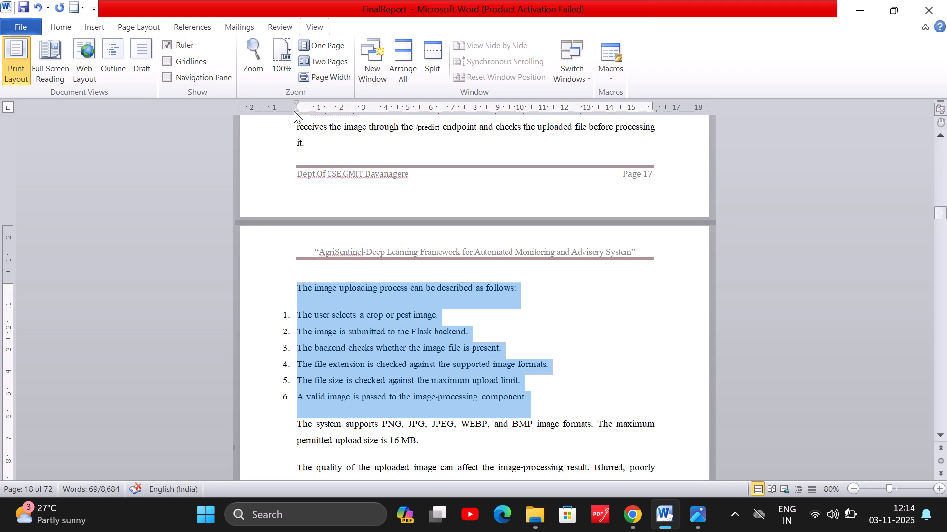
left_click_drag(294, 111, 306, 114)
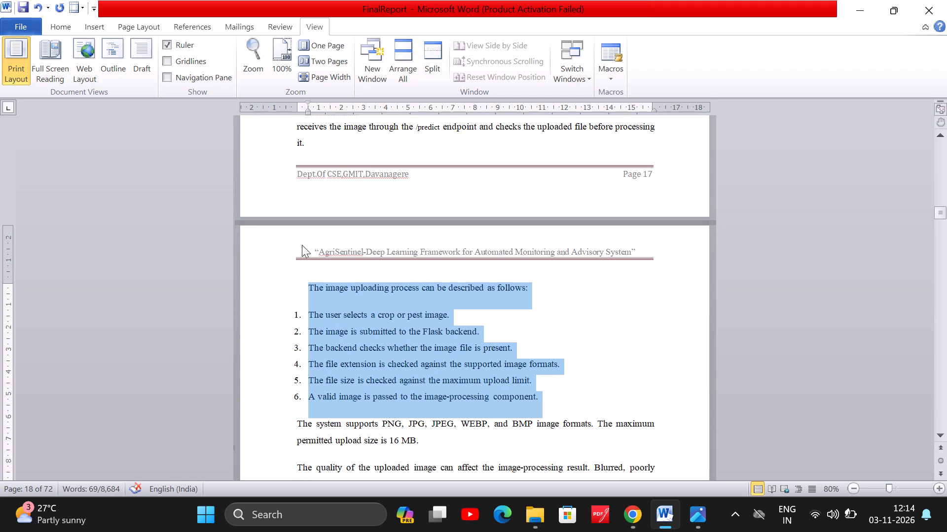
left_click(307, 111)
Increase the left indent of the Frontend Technologies Used line and its four-item numbered list on page 19 to about 0.5 cm.
scroll(324, 290, "down", 9)
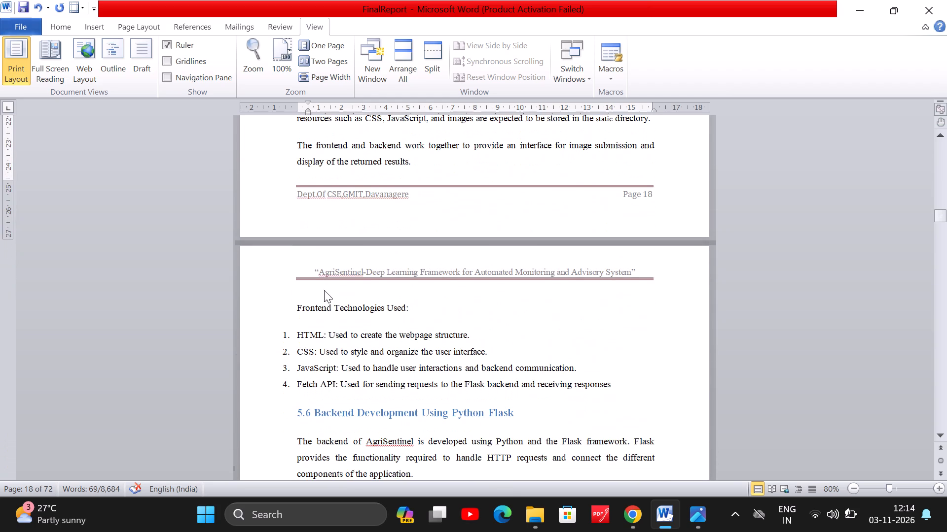
left_click_drag(293, 306, 629, 381)
left_click_drag(295, 110, 306, 110)
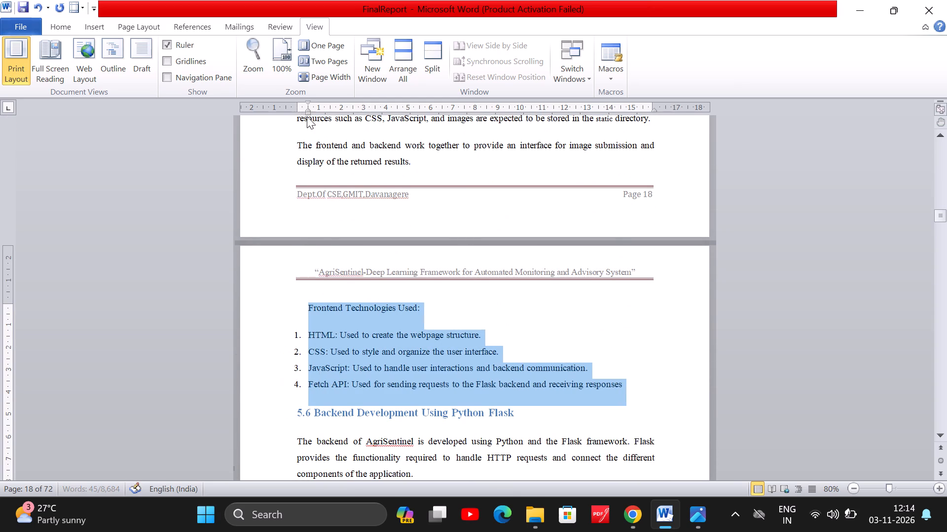
scroll(330, 248, "up", 6)
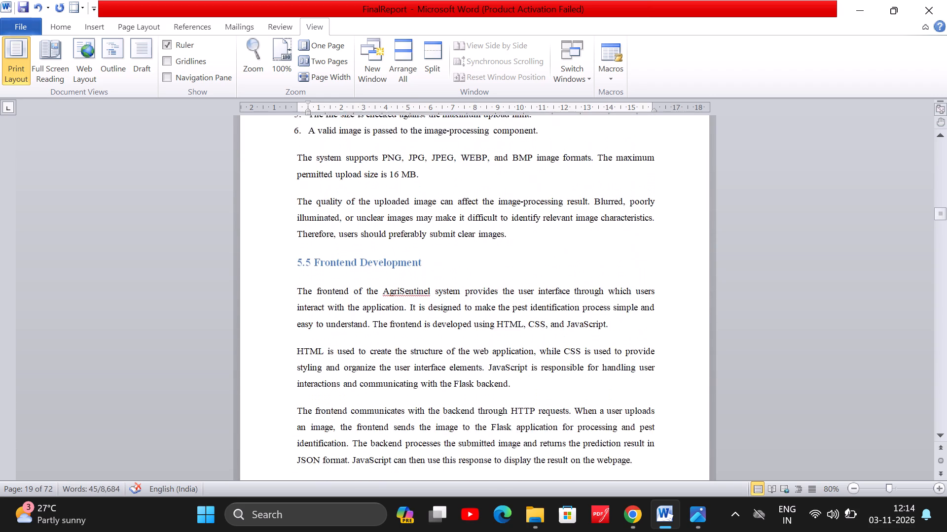
Increase the left indent of the image uploading process introduction and its six-item numbered list on page 18 to about 0.75 cm.
scroll(330, 248, "up", 5)
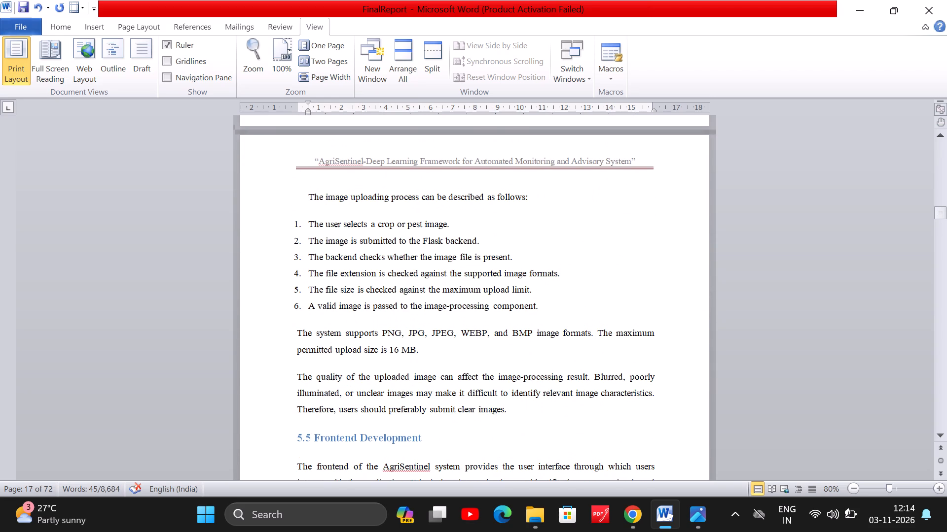
left_click_drag(292, 199, 544, 296)
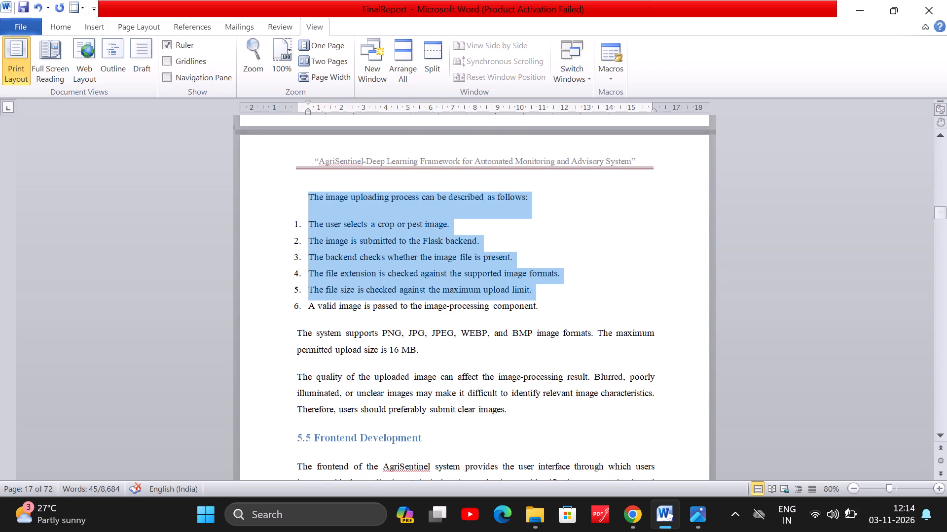
left_click_drag(544, 296, 544, 301)
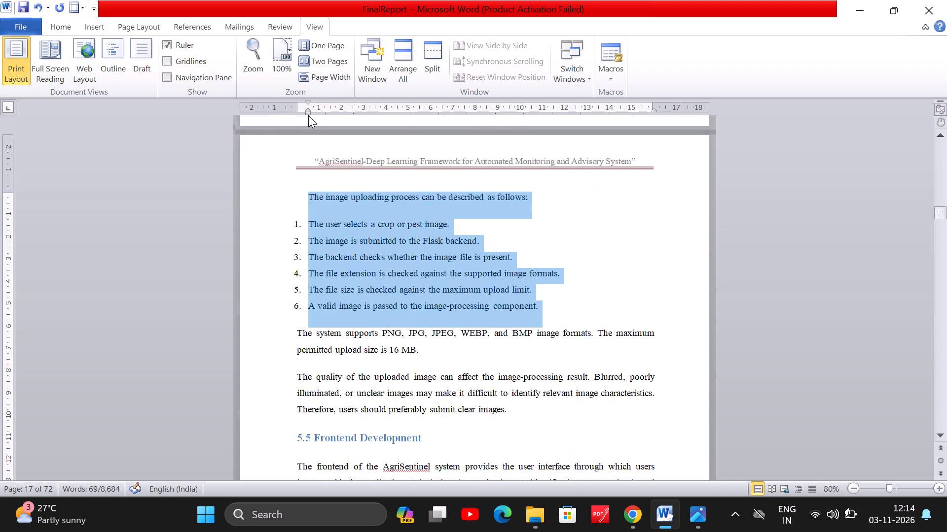
left_click_drag(309, 112, 313, 113)
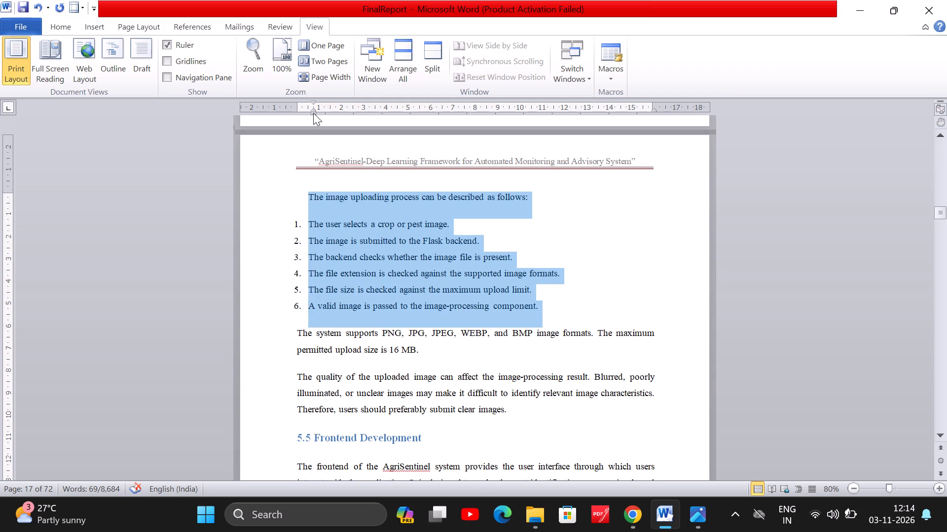
left_click(326, 268)
Increase the left indent of the Frontend Technologies Used line and its four-item numbered list on page 19 to about 0.75 cm.
scroll(326, 268, "down", 6)
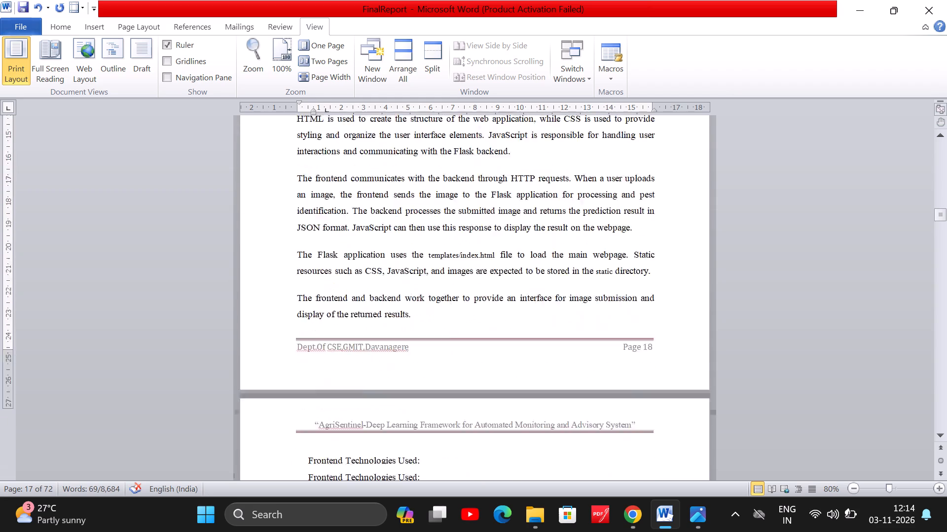
scroll(326, 268, "down", 1)
left_click_drag(308, 327, 546, 398)
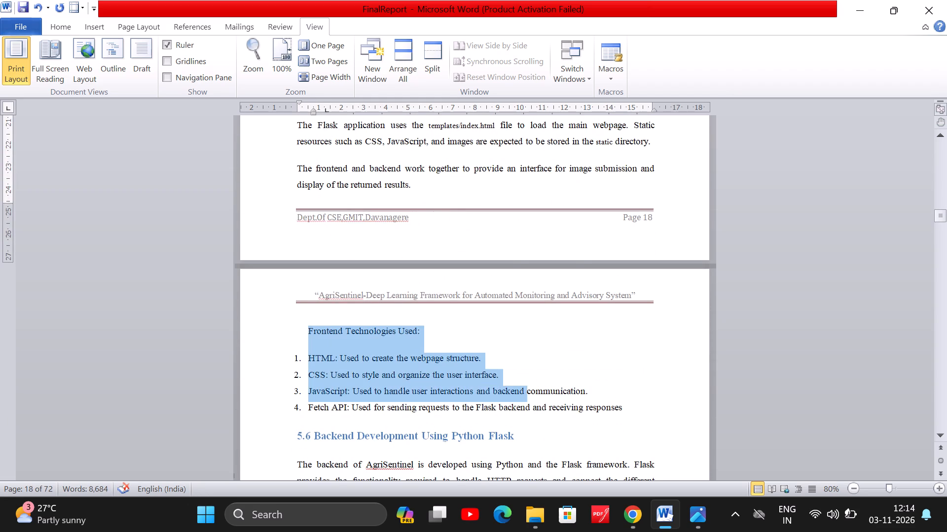
left_click_drag(546, 398, 657, 413)
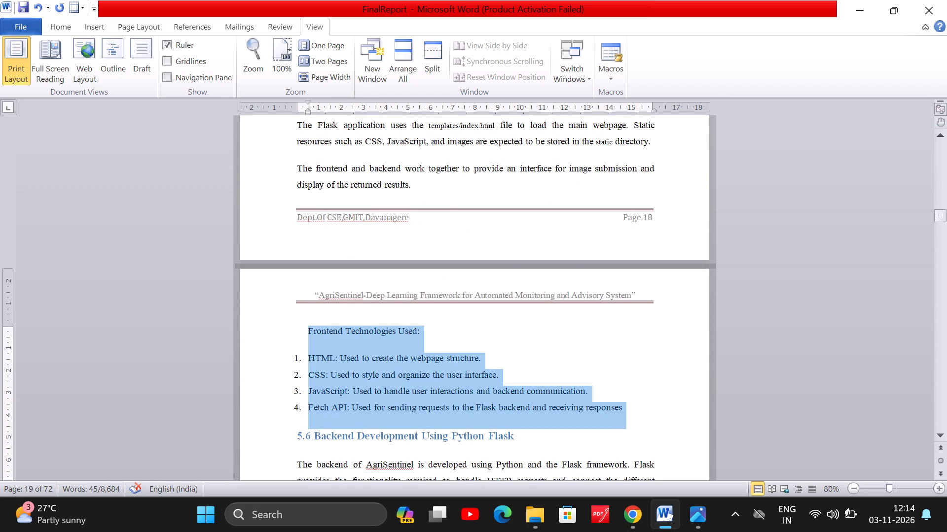
left_click(308, 114)
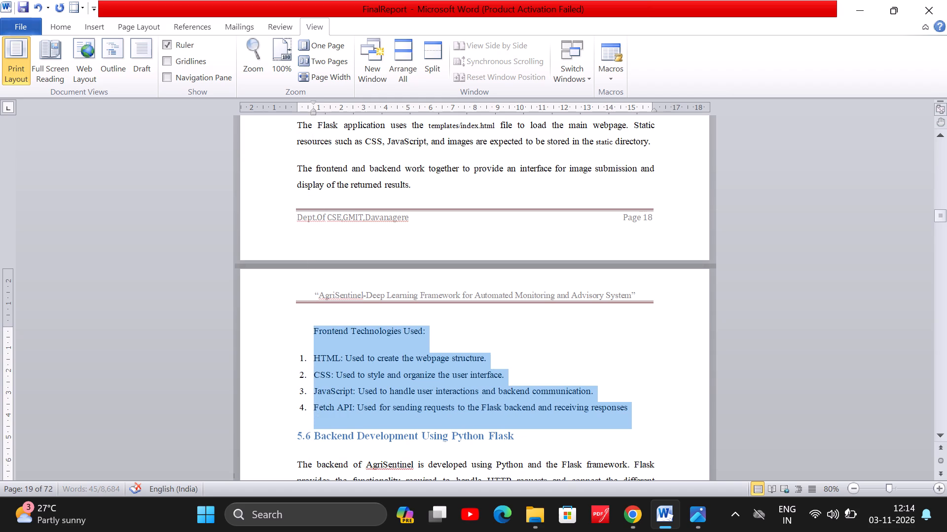
left_click(322, 245)
Increase the left indent of the five-item main endpoints bullet list on page 19 to about 0.5 cm.
scroll(322, 245, "down", 5)
scroll(322, 245, "up", 1)
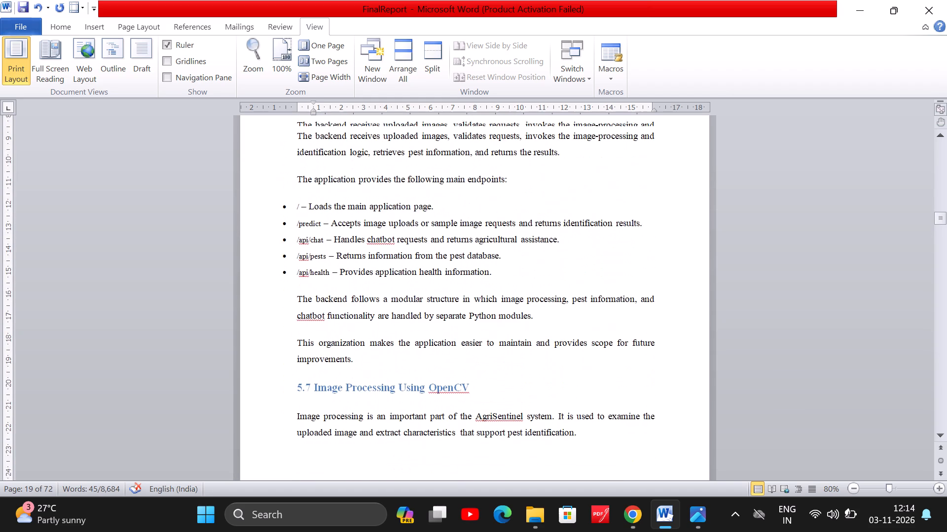
scroll(322, 245, "up", 1)
left_click_drag(292, 219, 522, 288)
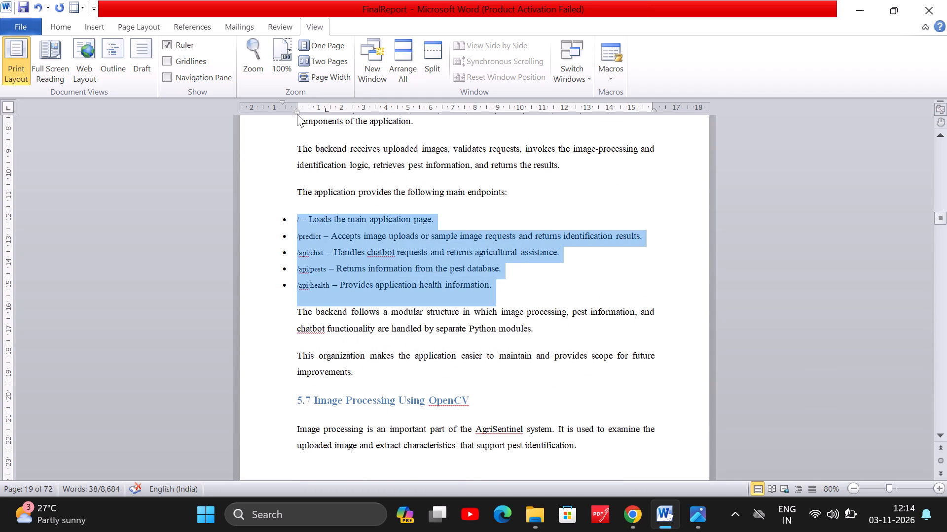
left_click_drag(297, 114, 305, 115)
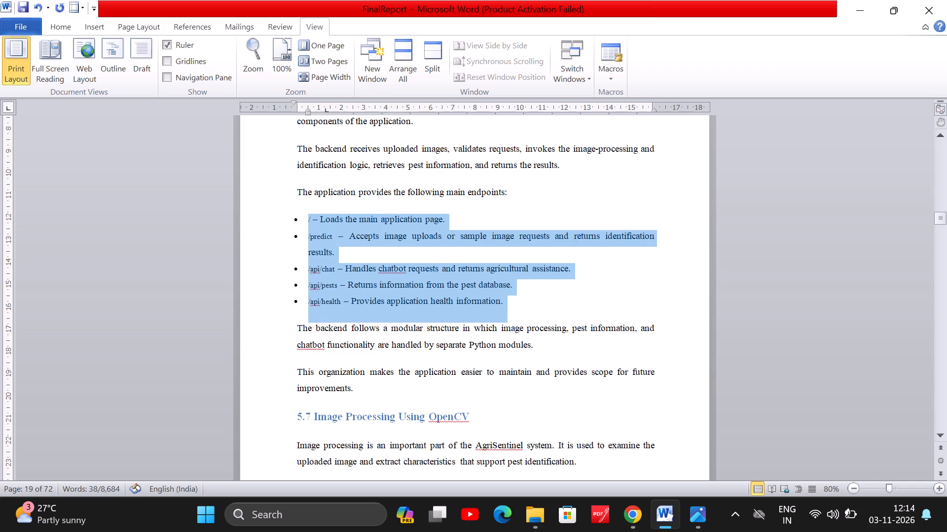
left_click(315, 210)
Increase the left indent of the whole Importance of Pest-Specific Information bullet heading on page 25 to about 0.5 cm.
scroll(315, 210, "down", 4)
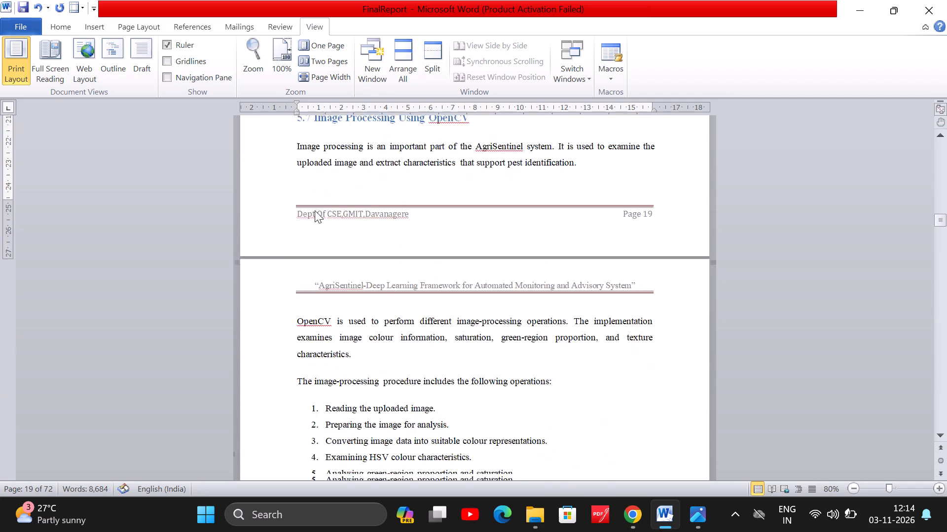
scroll(315, 210, "down", 11)
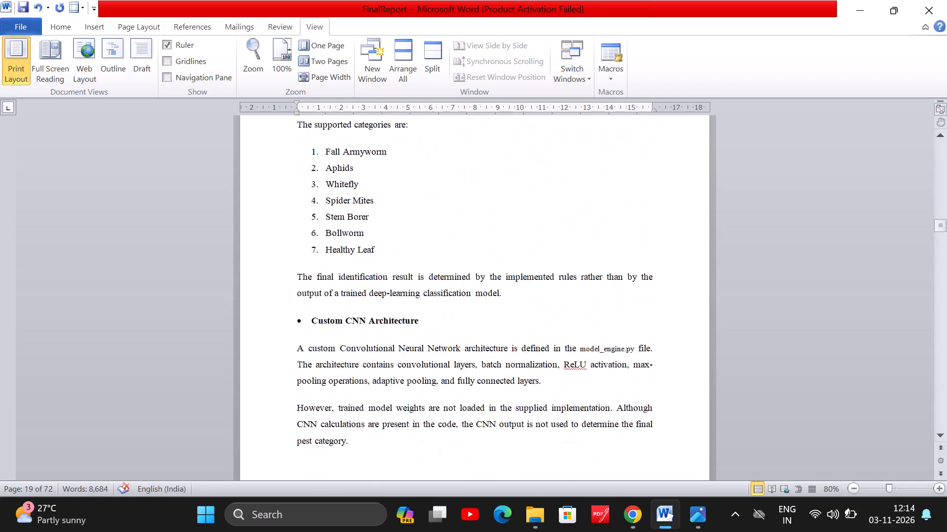
scroll(315, 210, "down", 13)
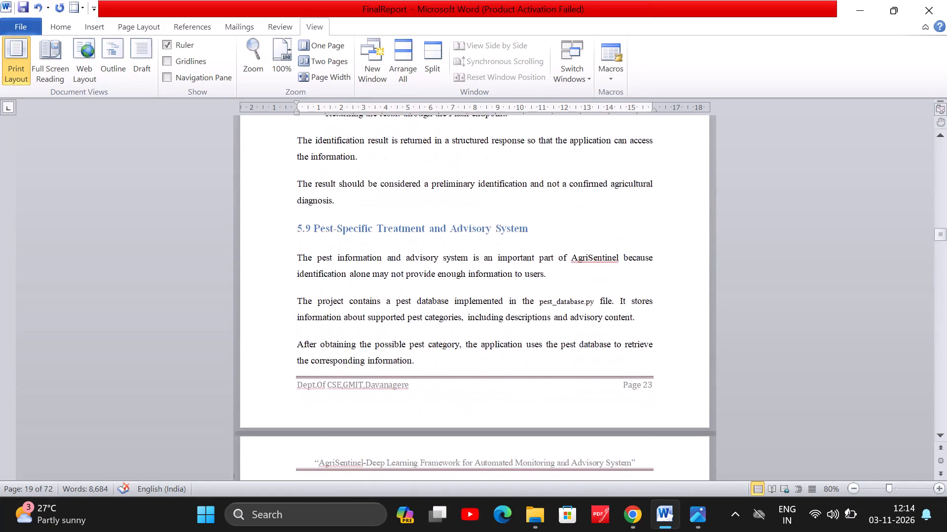
scroll(315, 210, "down", 9)
scroll(315, 210, "up", 5)
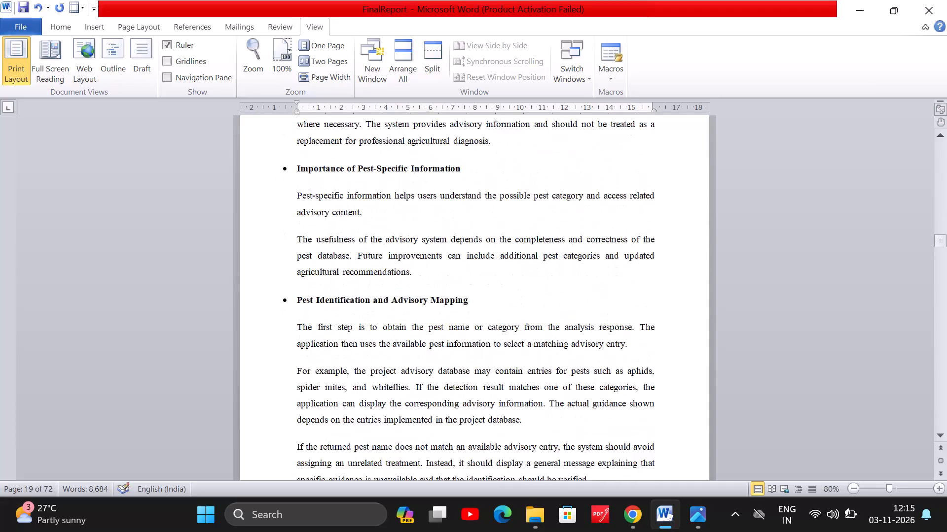
left_click_drag(293, 324, 345, 324)
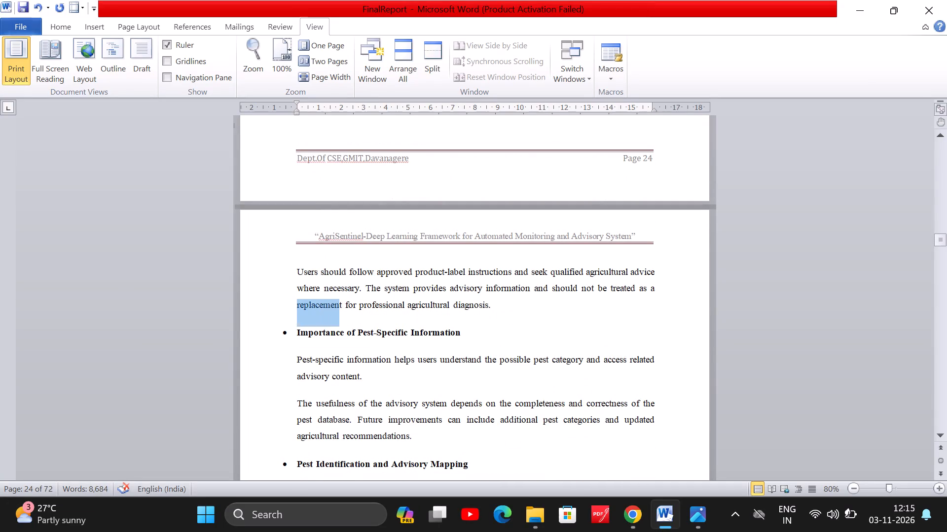
left_click_drag(345, 324, 480, 333)
left_click(480, 333)
left_click_drag(480, 333, 425, 340)
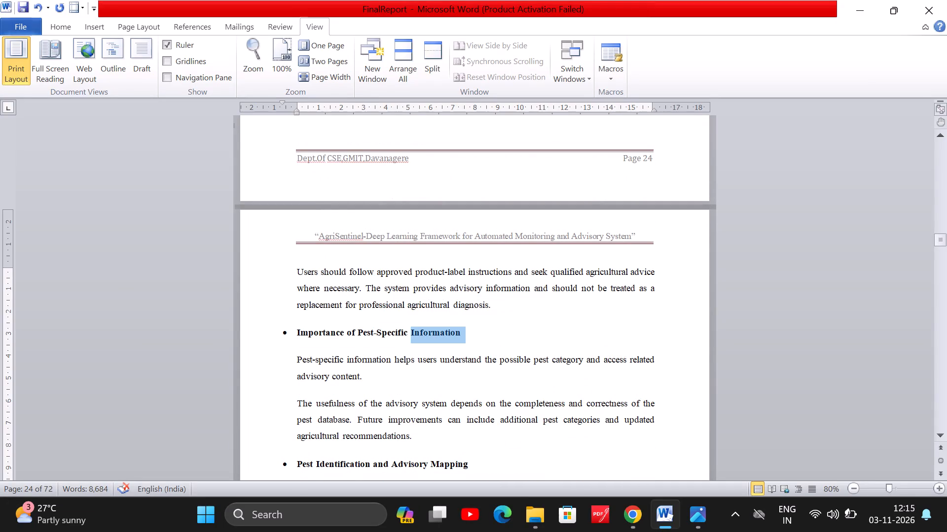
left_click_drag(425, 340, 265, 330)
left_click_drag(298, 114, 305, 118)
Increase the left indent of the whole Pest Identification and Advisory Mapping bullet heading on page 25, bullet included, to about 0.5 cm.
scroll(334, 340, "down", 1)
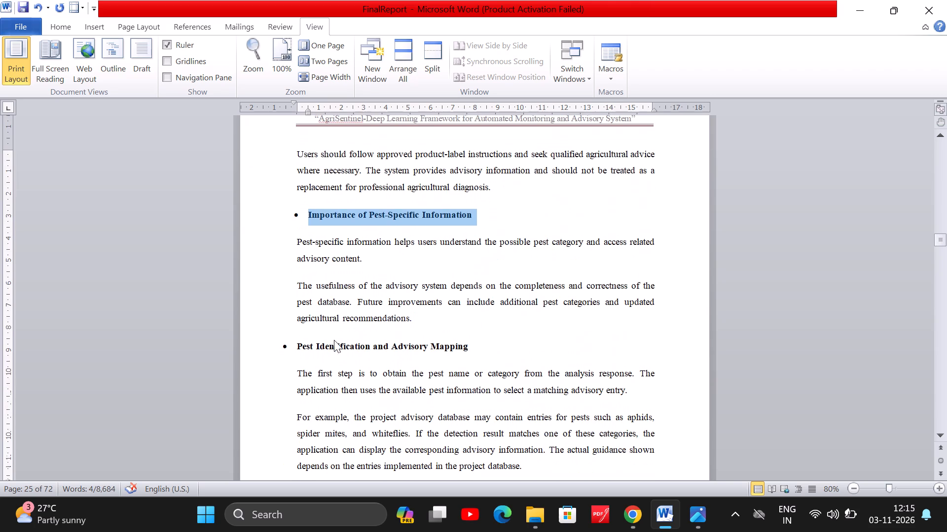
scroll(334, 340, "down", 1)
left_click_drag(293, 349, 520, 346)
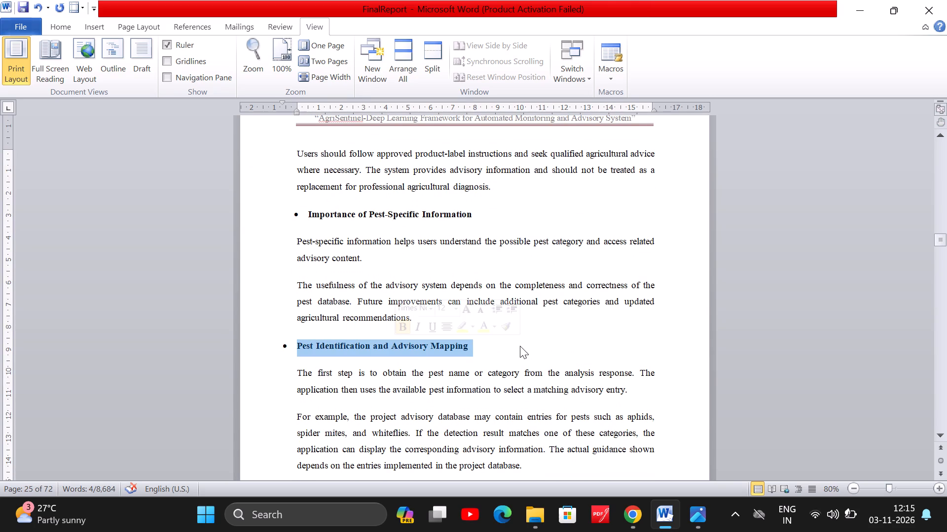
left_click_drag(296, 108, 300, 109)
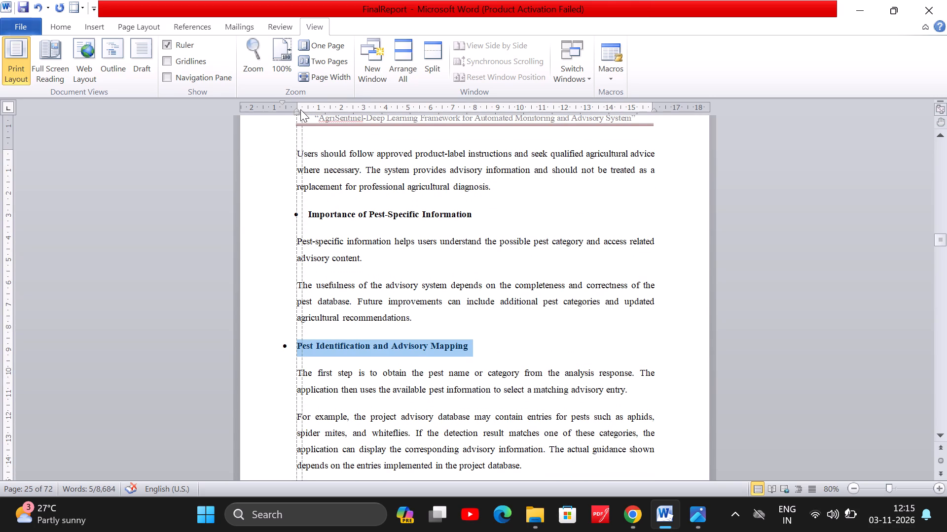
left_click_drag(300, 109, 308, 111)
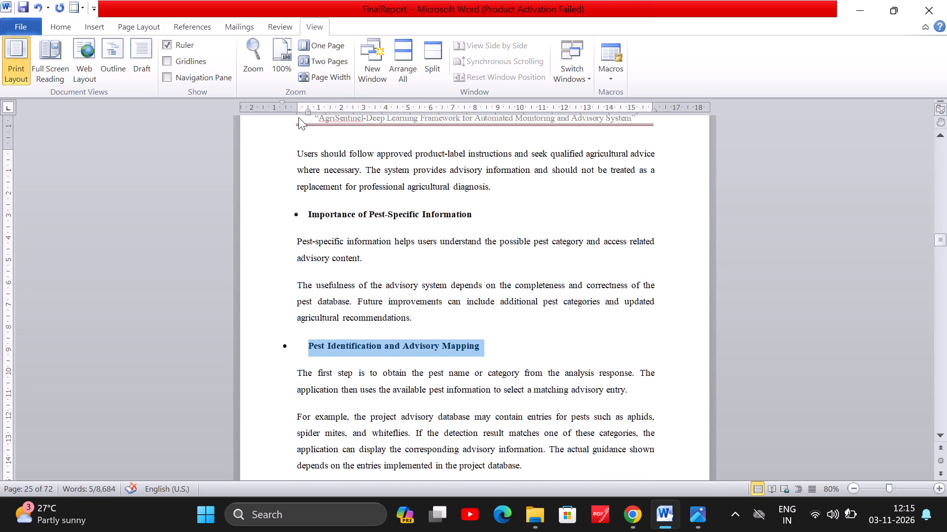
key("ctrl+z")
left_click_drag(296, 111, 307, 112)
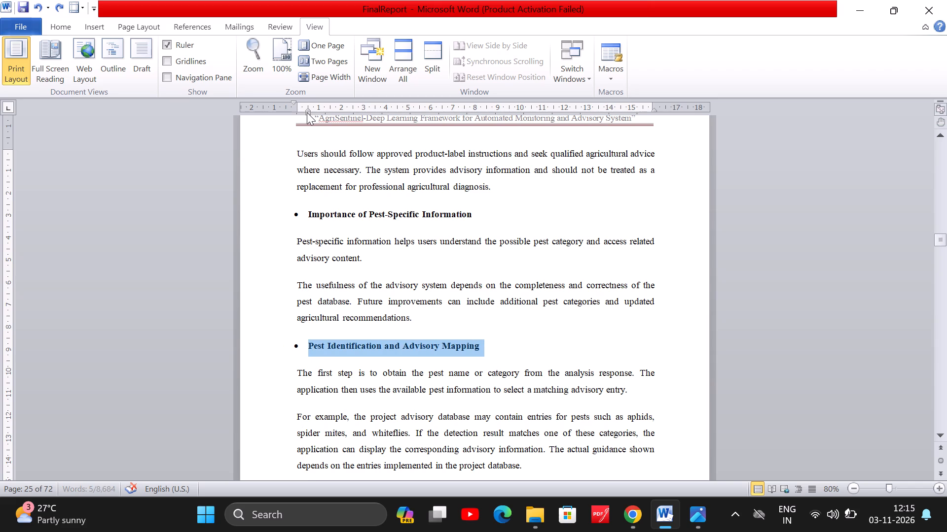
left_click(307, 112)
left_click(333, 215)
Check the indents of the response information introduction and its seven-item numbered list on page 26.
scroll(333, 215, "down", 2)
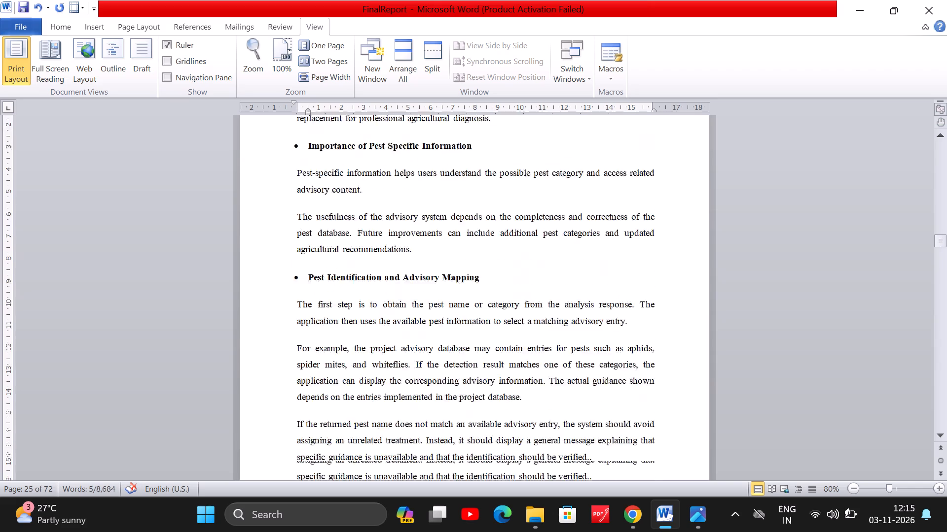
scroll(333, 215, "down", 7)
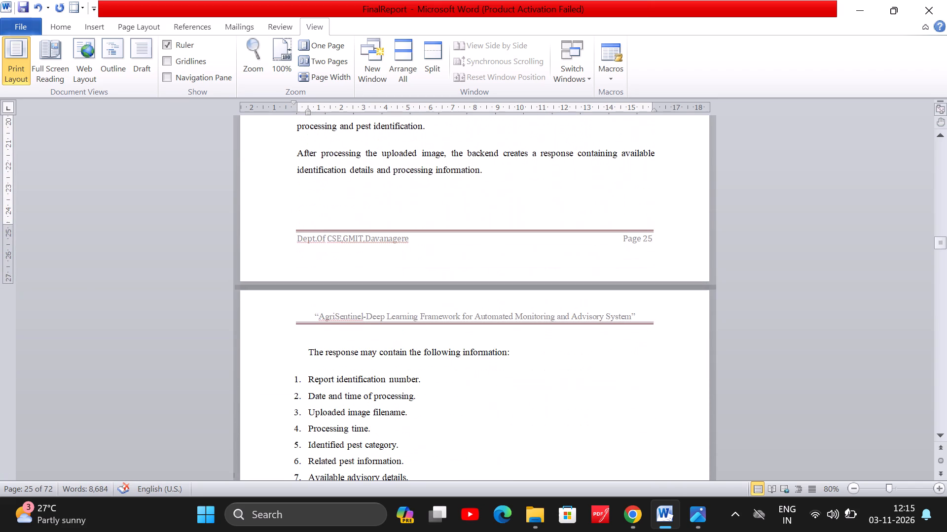
scroll(333, 215, "down", 4)
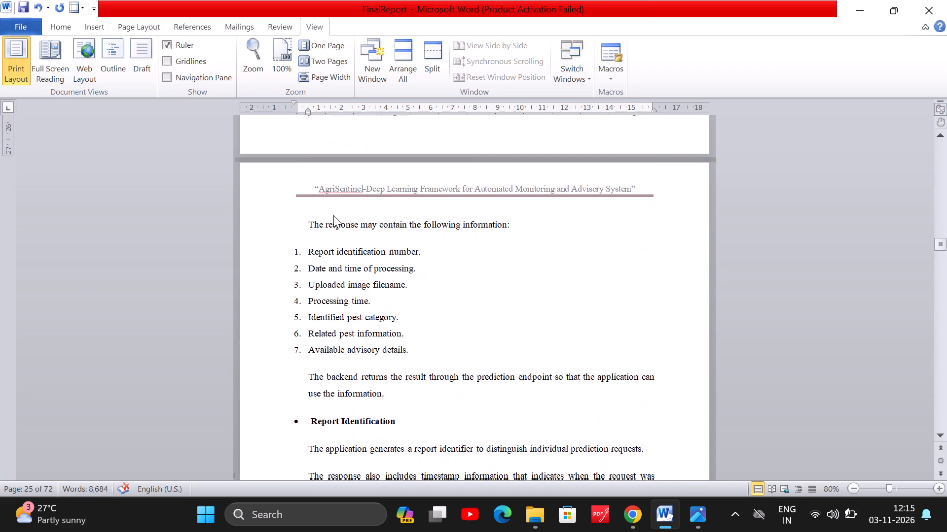
scroll(333, 215, "down", 2)
scroll(341, 266, "up", 1)
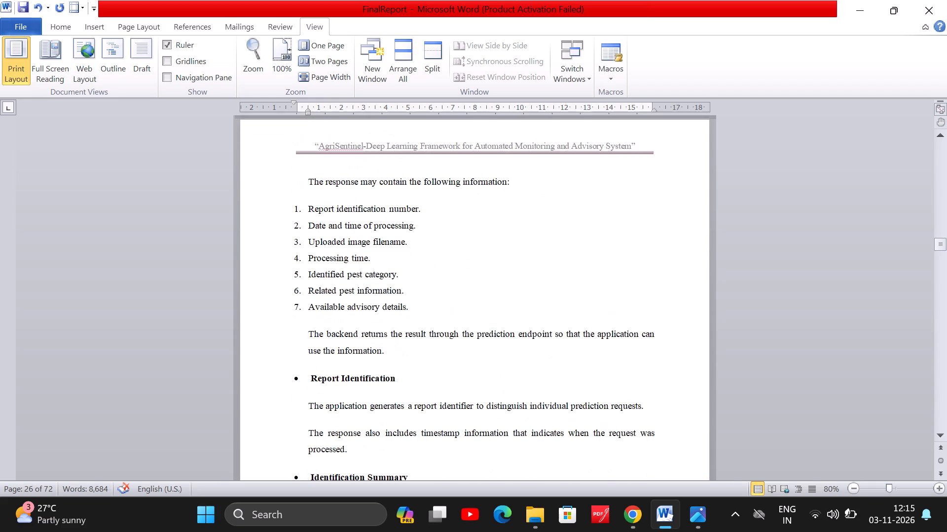
scroll(341, 266, "up", 1)
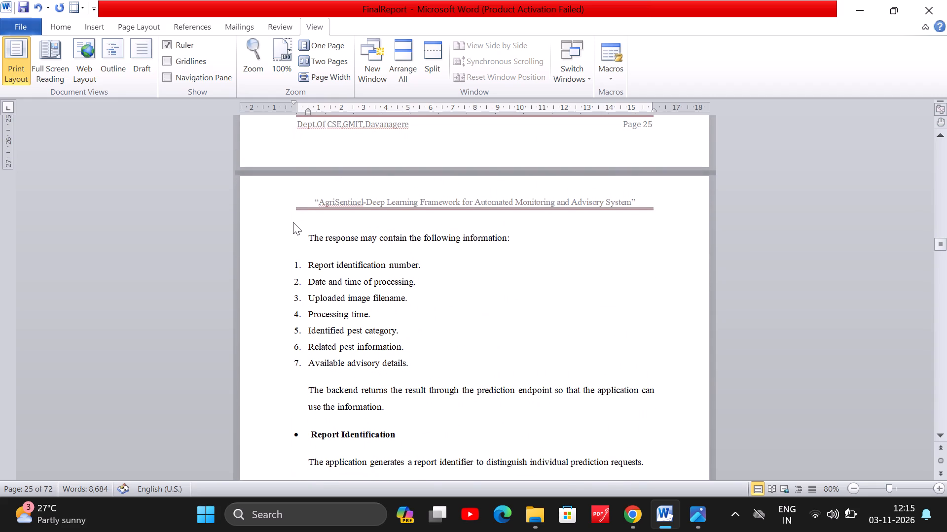
Review the bullet-heading and list indents from Report Identification on page 26 through section 5.17 on page 33.
scroll(293, 222, "down", 6)
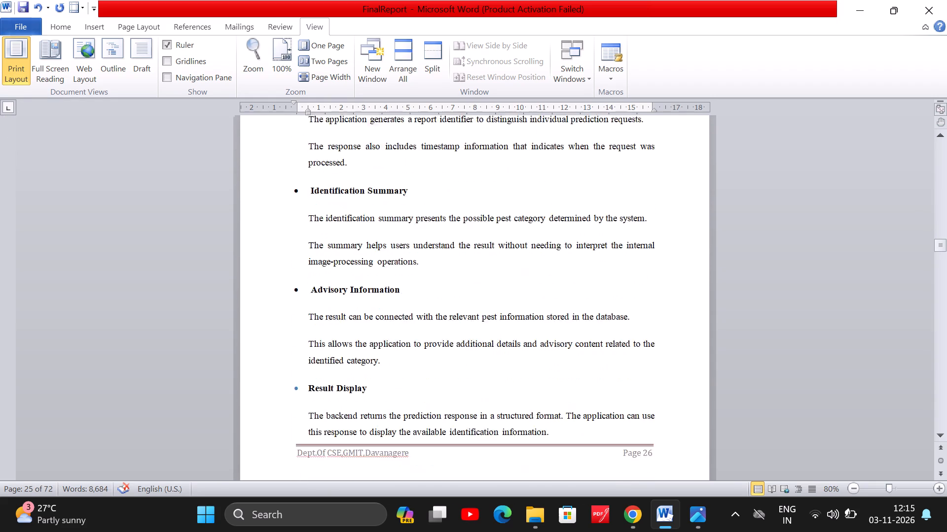
scroll(293, 222, "down", 8)
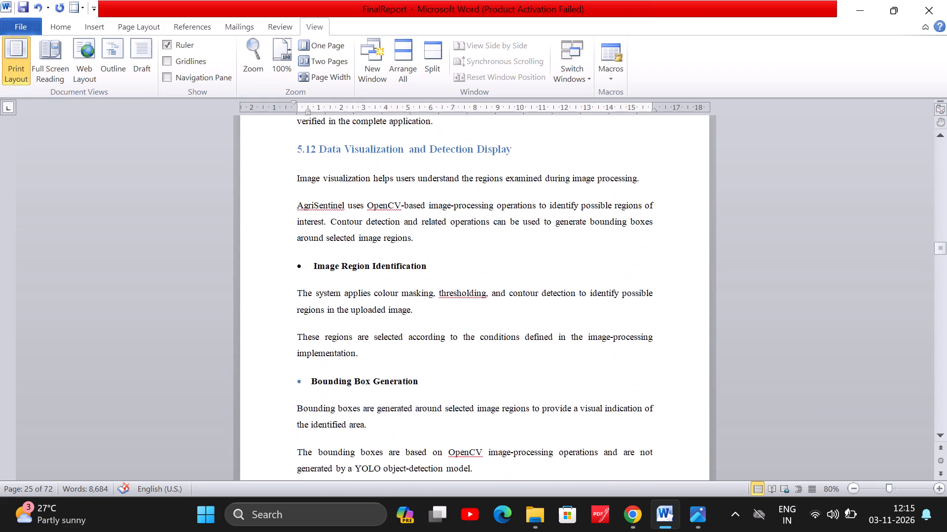
scroll(293, 222, "down", 8)
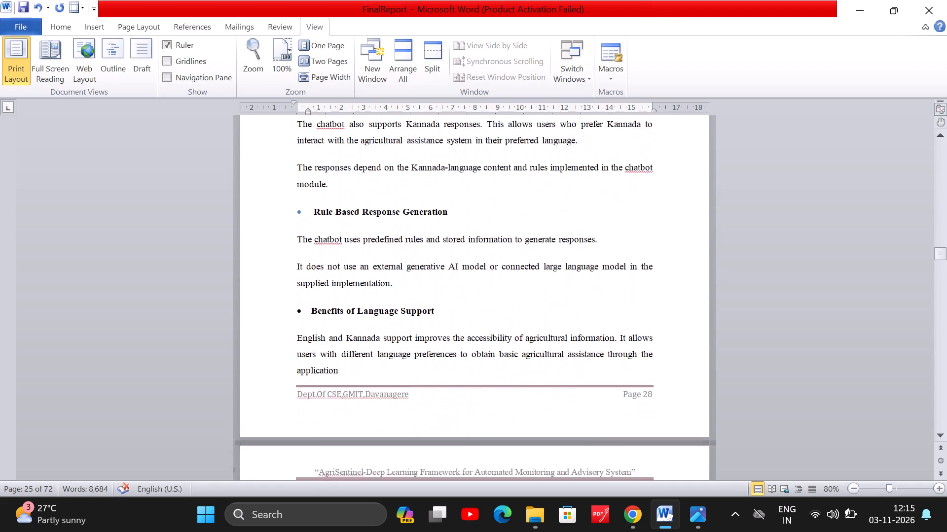
scroll(293, 222, "down", 10)
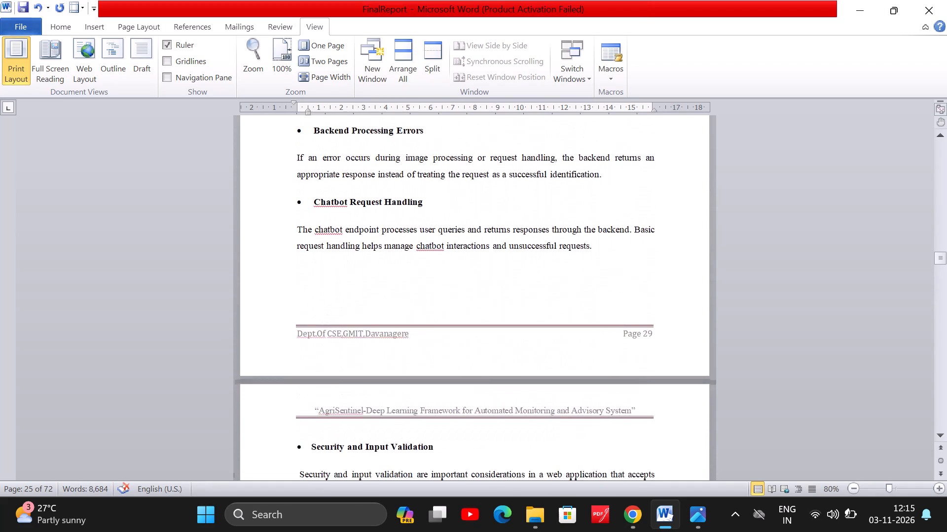
scroll(293, 222, "down", 4)
scroll(293, 222, "up", 3)
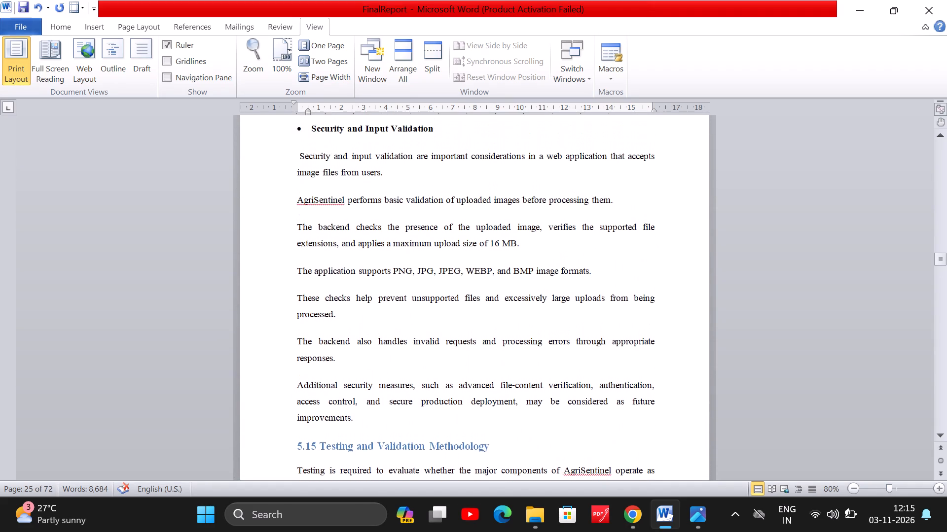
scroll(293, 251, "up", 2)
scroll(291, 243, "down", 9)
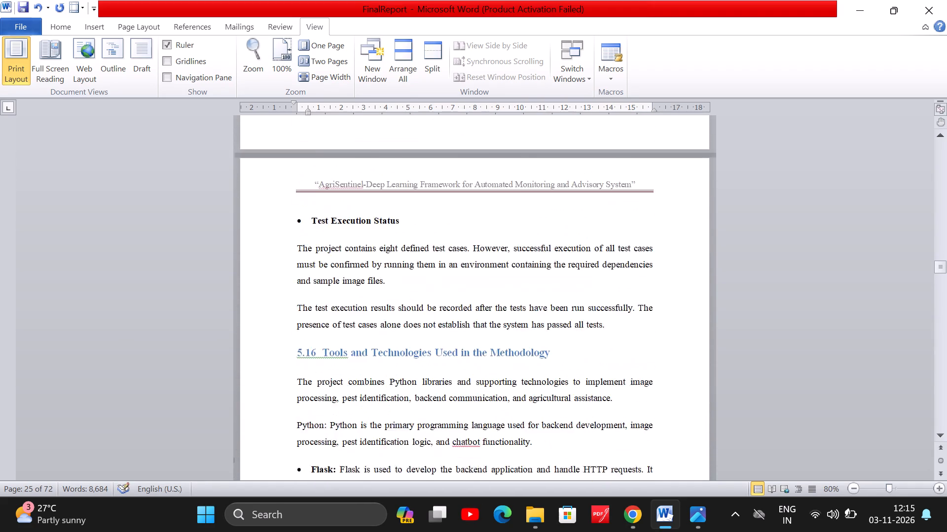
scroll(291, 243, "down", 6)
Increase the left indent of all section 5.17 bullet headings and paragraphs, from Image-Based Input through Scope for Future Improvement, to about 0.75 cm.
scroll(291, 243, "up", 1)
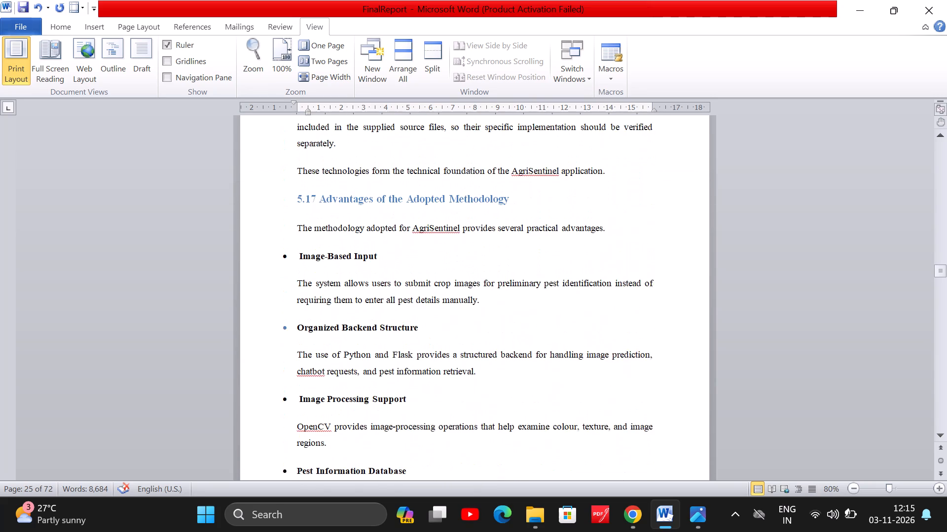
scroll(291, 243, "up", 1)
left_click_drag(297, 264, 372, 423)
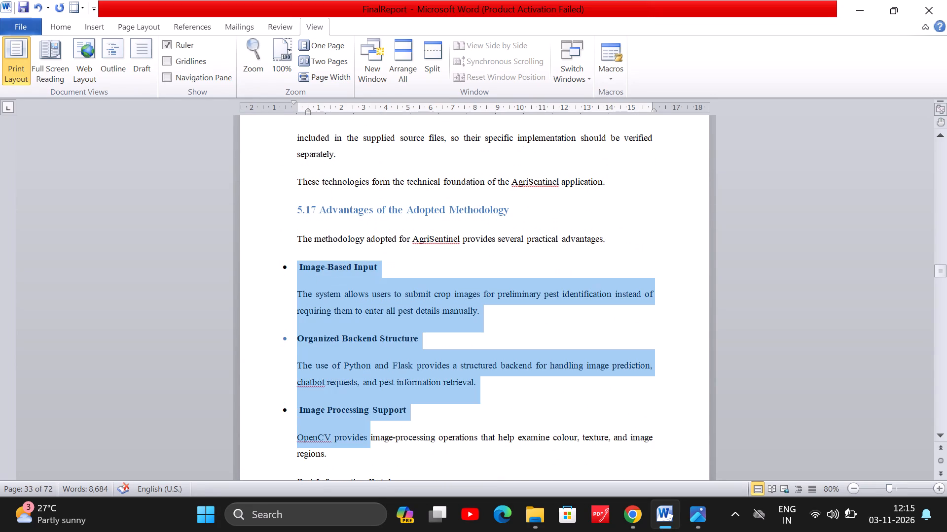
left_click_drag(372, 423, 432, 465)
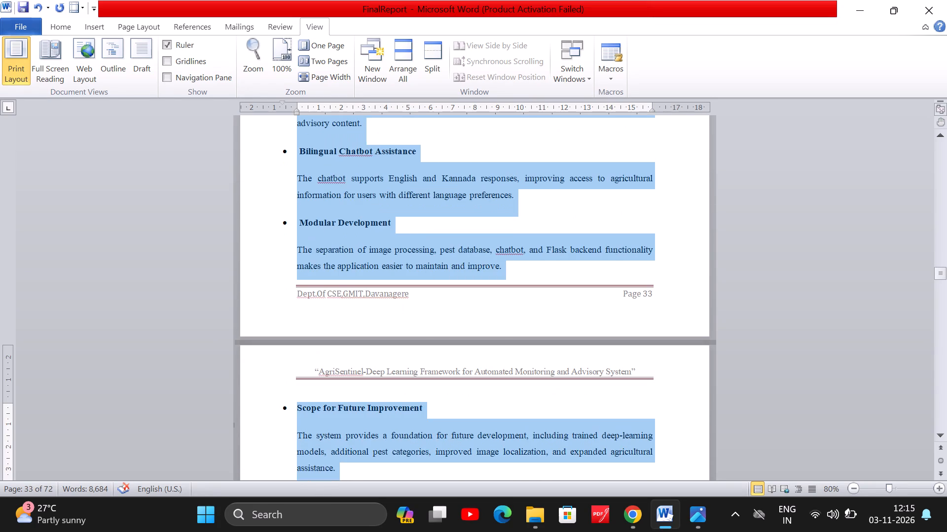
left_click_drag(432, 465, 427, 216)
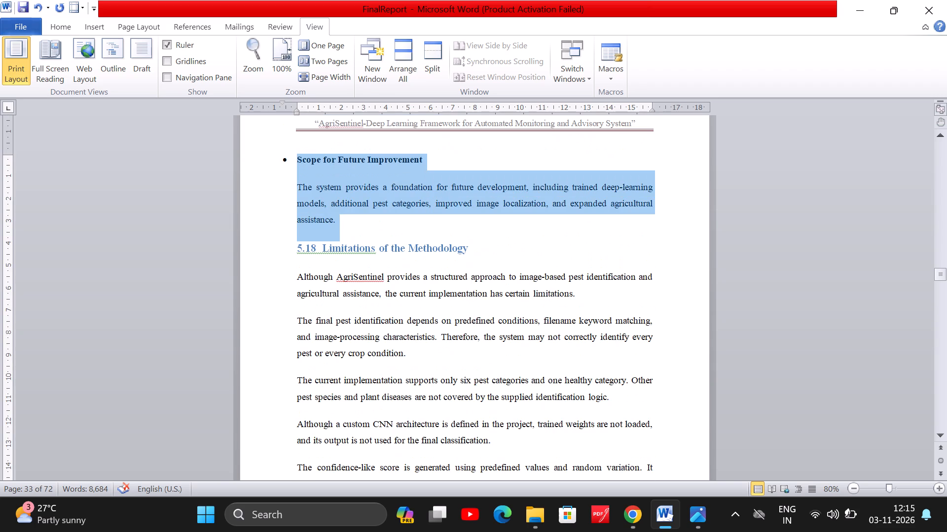
left_click_drag(427, 216, 436, 215)
left_click_drag(298, 110, 307, 113)
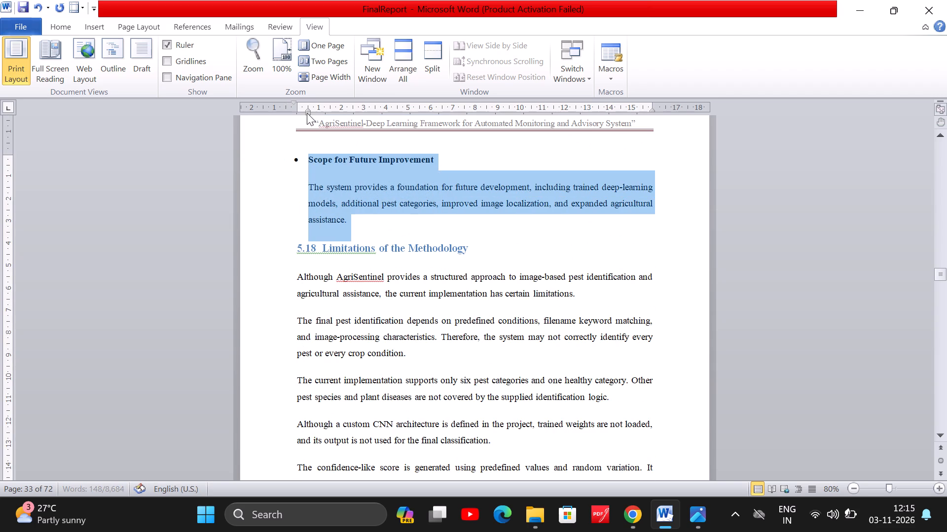
left_click_drag(307, 113, 314, 116)
left_click_drag(308, 111, 314, 113)
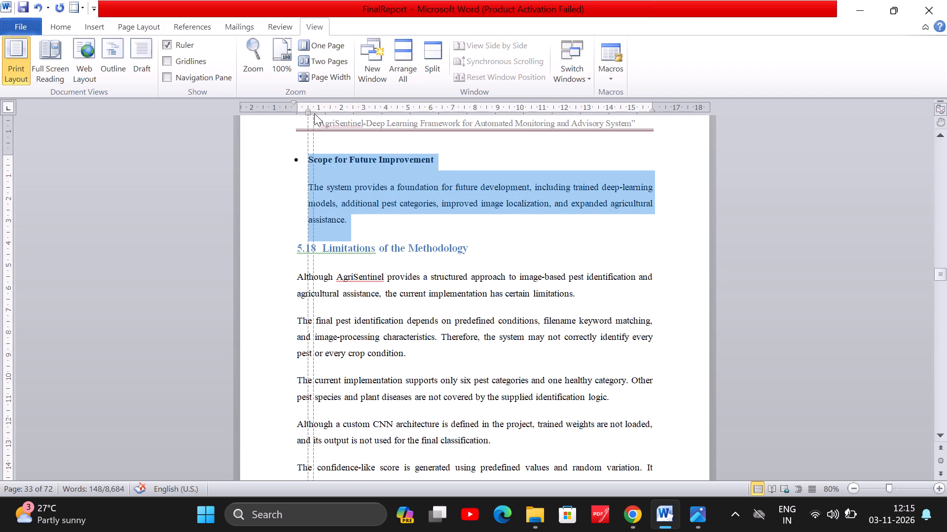
left_click_drag(314, 113, 314, 114)
left_click(320, 249)
Review the layout and indents from the section 5.17 bullets on page 33 through Chapter 6 Implementation and the Chapter 7 figure pages.
scroll(320, 249, "up", 3)
scroll(320, 249, "down", 1)
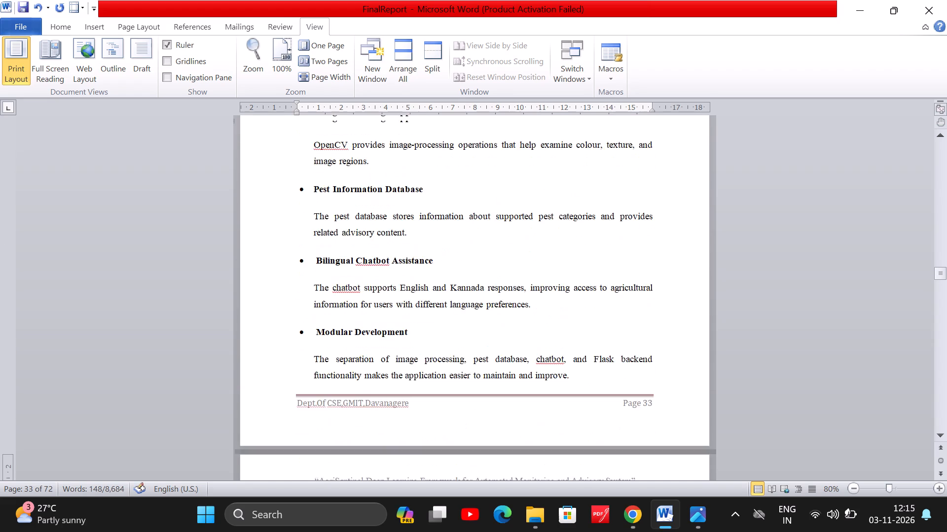
scroll(320, 249, "down", 11)
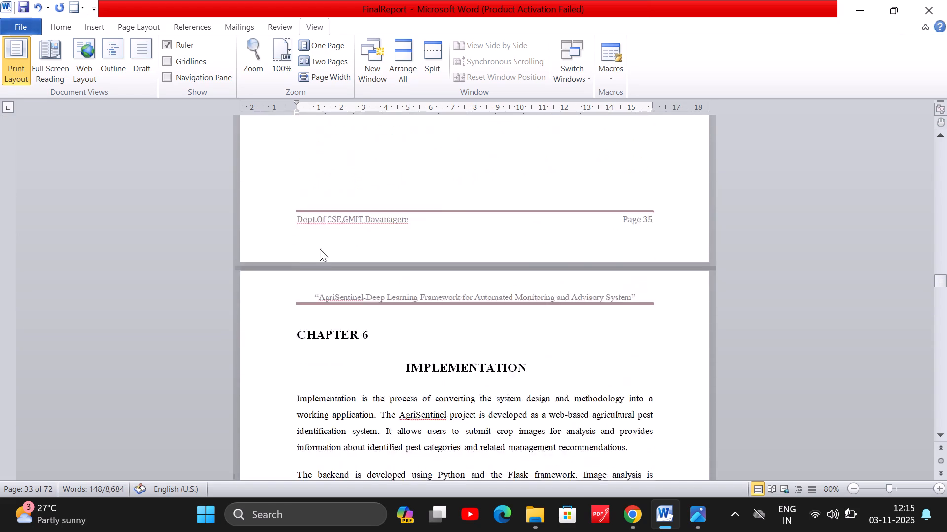
scroll(320, 249, "down", 18)
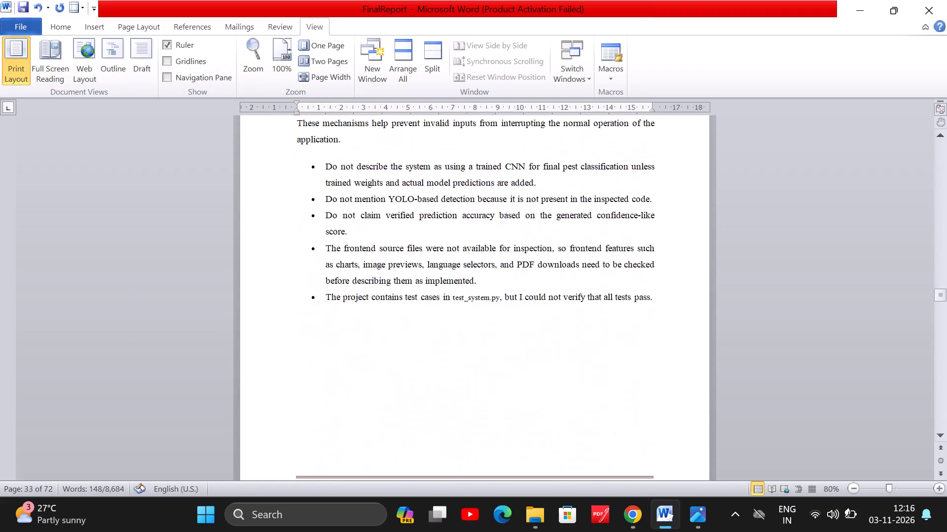
scroll(320, 249, "down", 7)
scroll(320, 249, "down", 20)
scroll(320, 249, "down", 11)
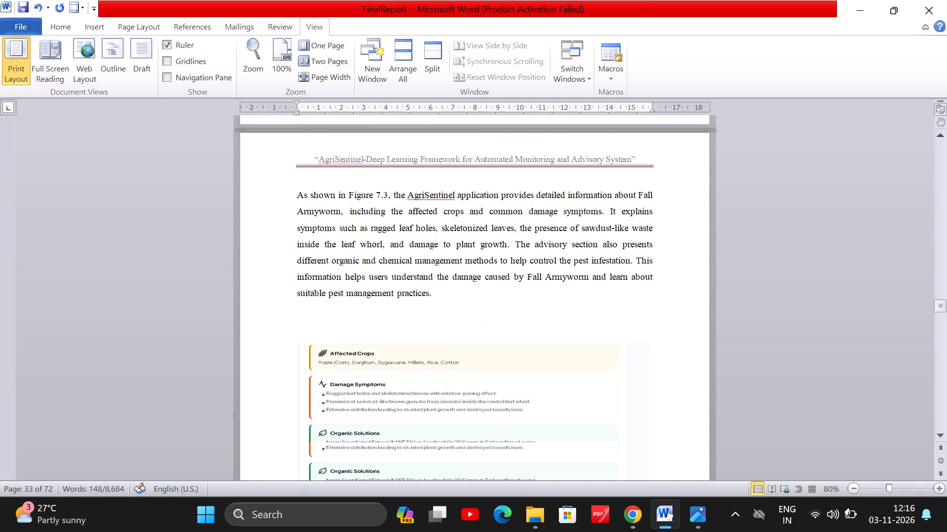
scroll(320, 249, "down", 20)
scroll(320, 249, "down", 20)
scroll(320, 249, "down", 12)
scroll(320, 249, "up", 1)
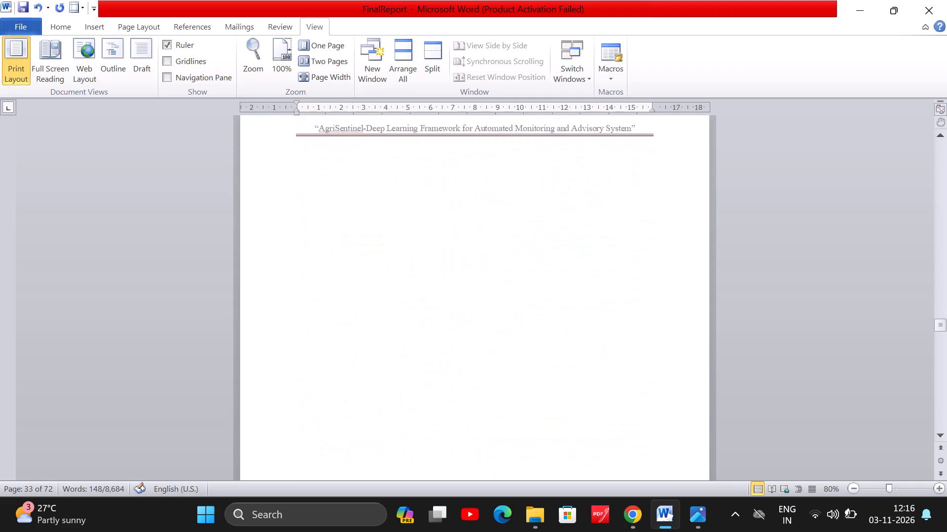
scroll(320, 249, "up", 1)
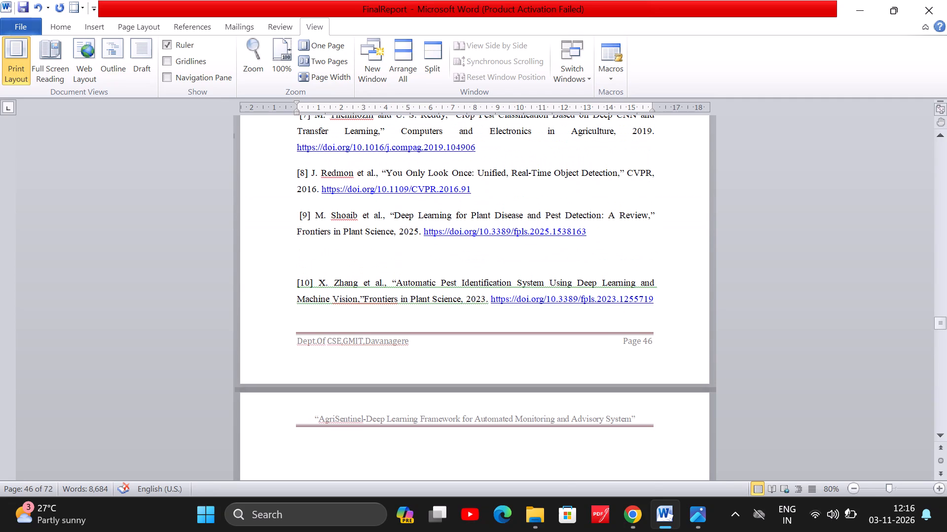
Save the AgriSentinel final report with its indent changes.
key("ctrl+s")
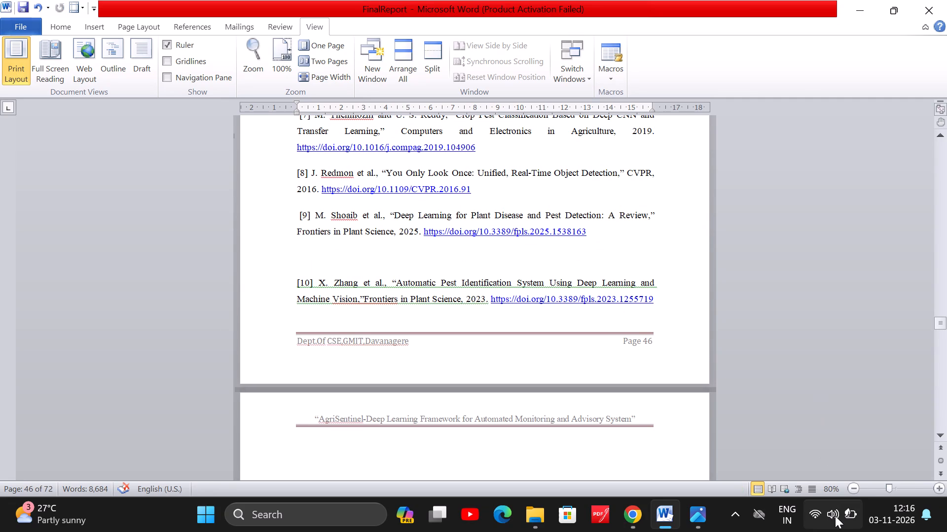
Set the screen brightness to roughly one third of its range, then return to the report's references page.
left_click(831, 514)
left_click(779, 372)
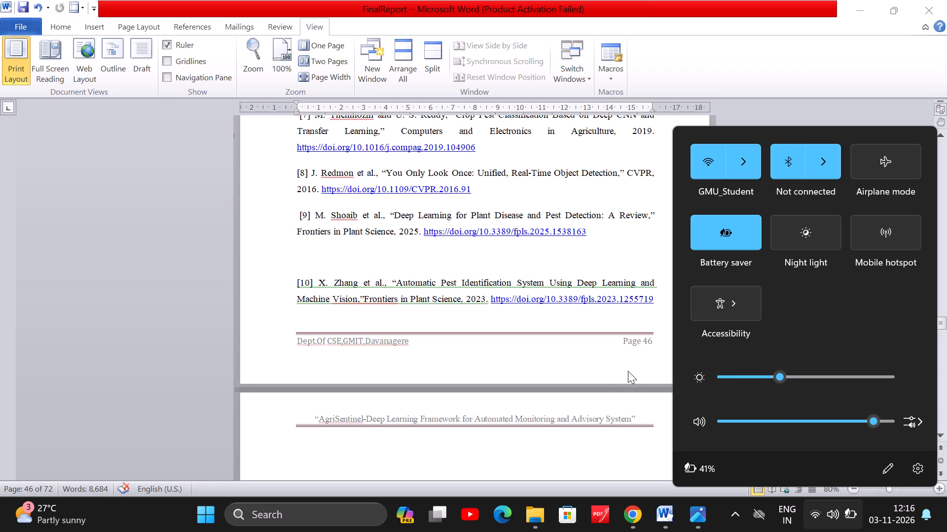
scroll(486, 272, "up", 3)
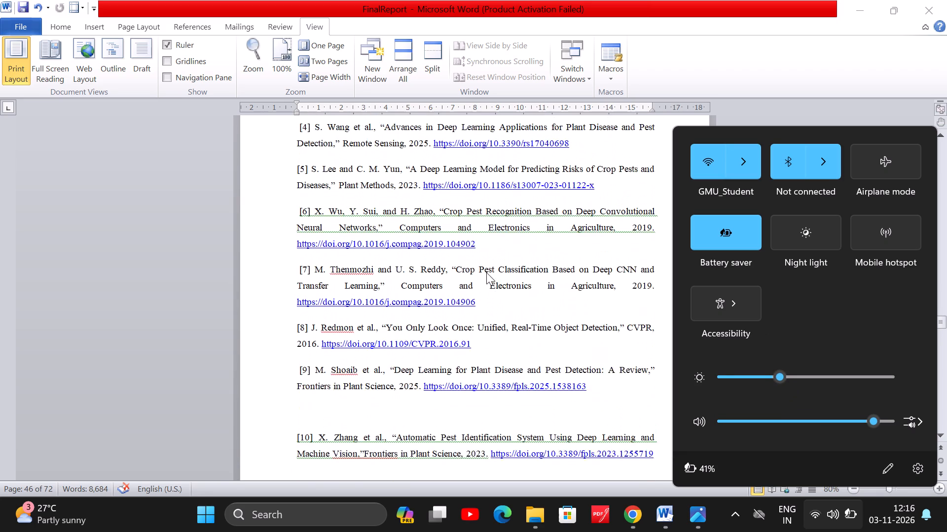
scroll(486, 272, "up", 2)
left_click(486, 272)
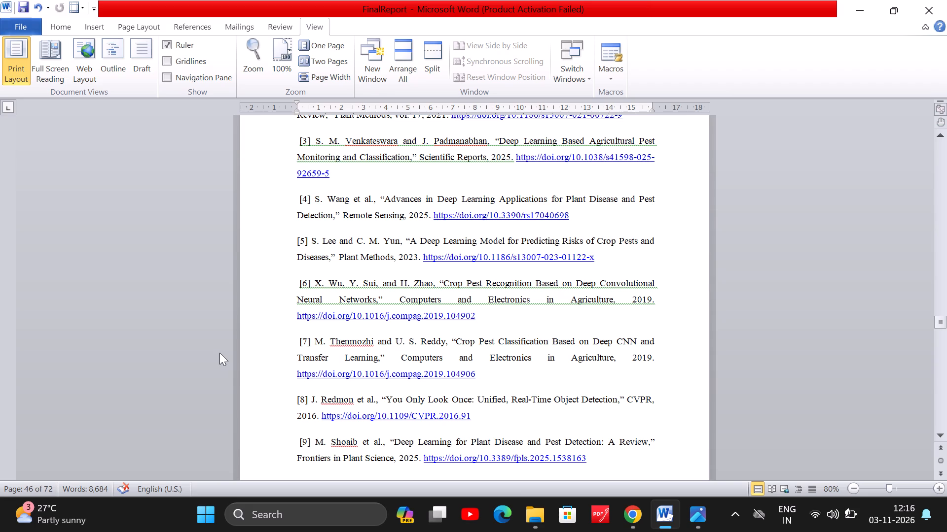
Save the final report again from the references page.
key("ctrl+s")
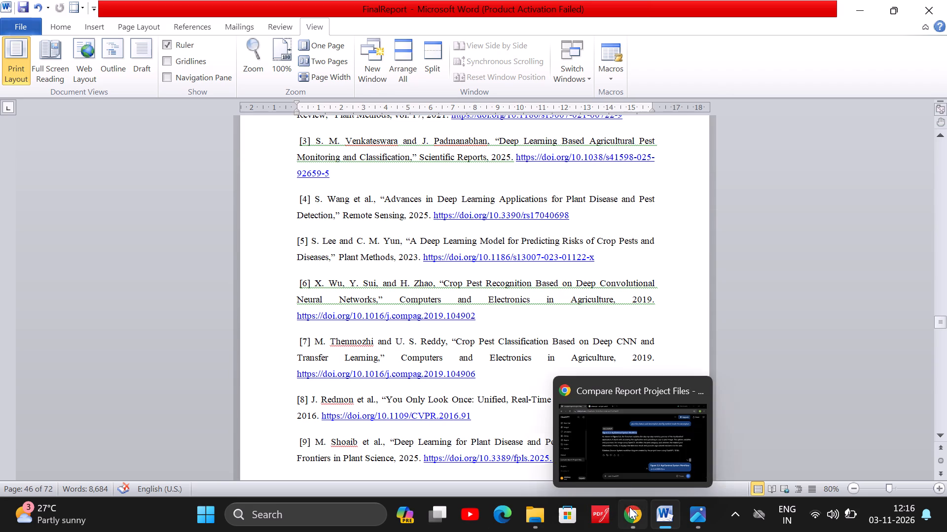
Switch to the Chrome window holding the Compare Report Project Files chat and the WhatsApp search.
left_click(629, 479)
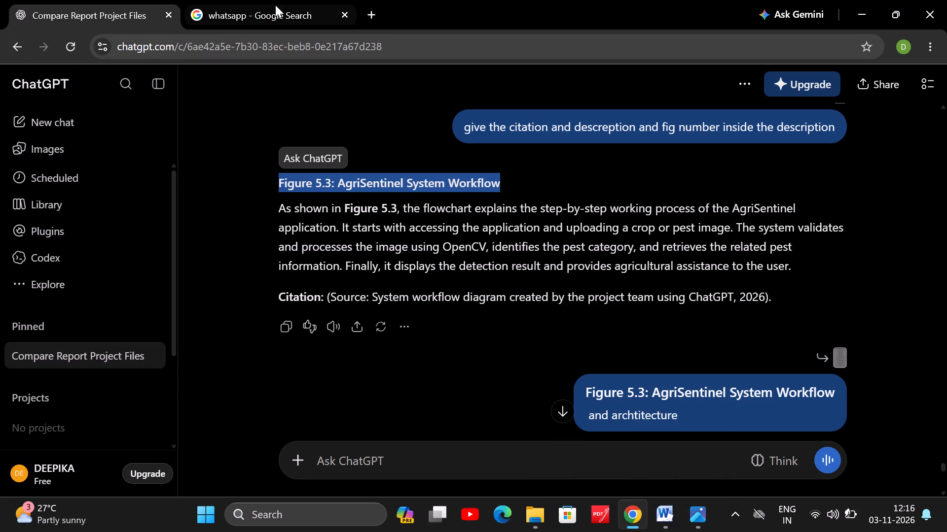
Switch to Google Chrome and open a new tab with the Google search box ready for a query.
left_click(373, 11)
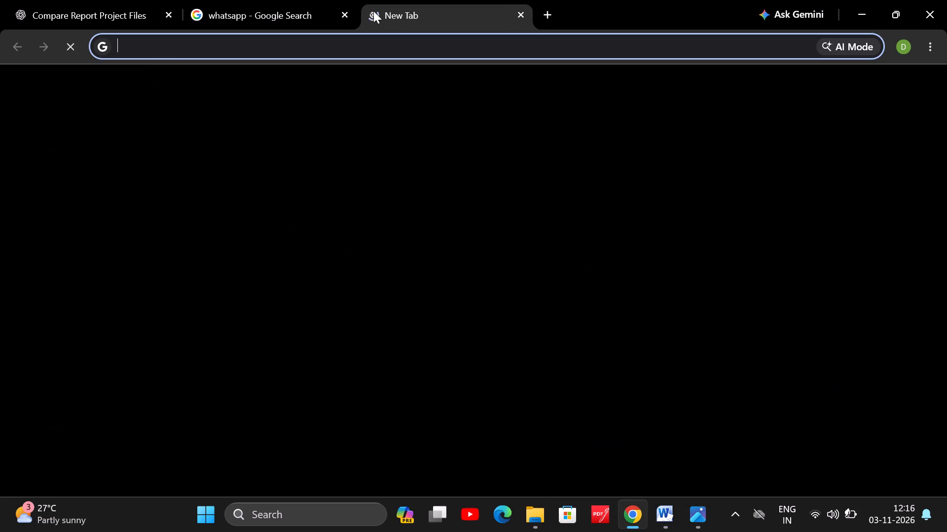
left_click_drag(231, 259, 235, 266)
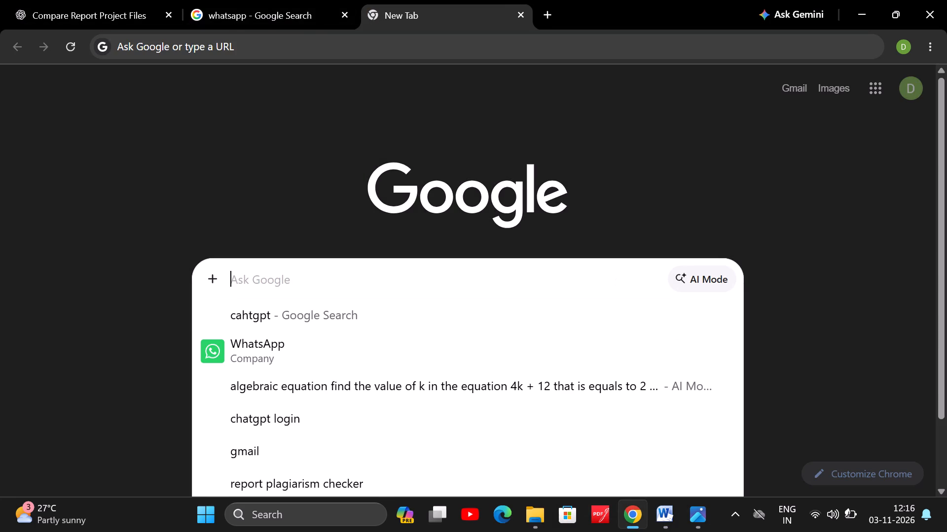
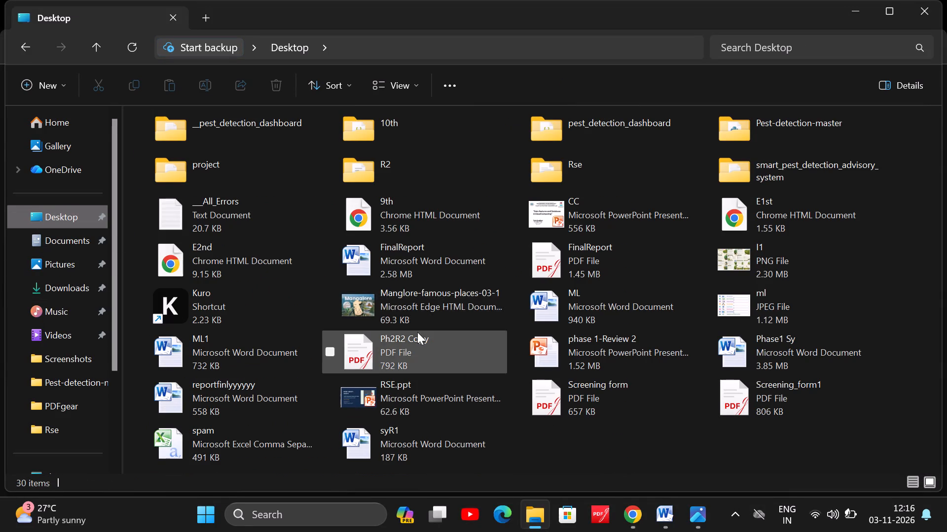
Bring up the file actions for the FinalReport Word document in the Desktop folder.
right_click(431, 254)
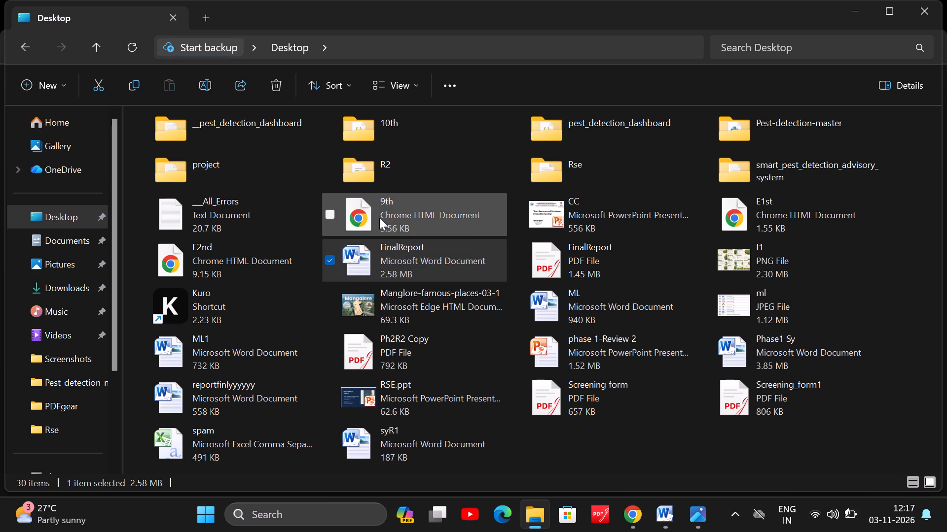
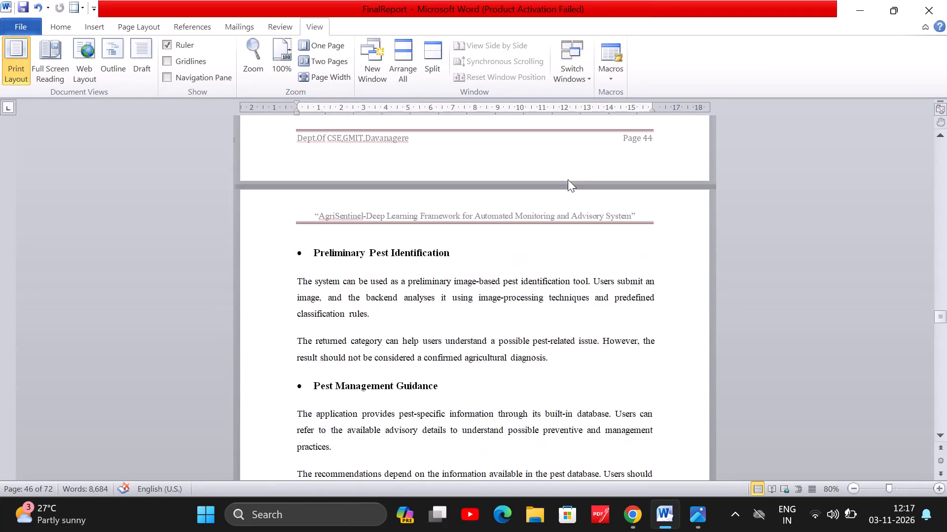
Recolour the yellow figure reference in the paragraph under the AI Diagnostic and Inspection Report caption to black.
scroll(568, 179, "up", 14)
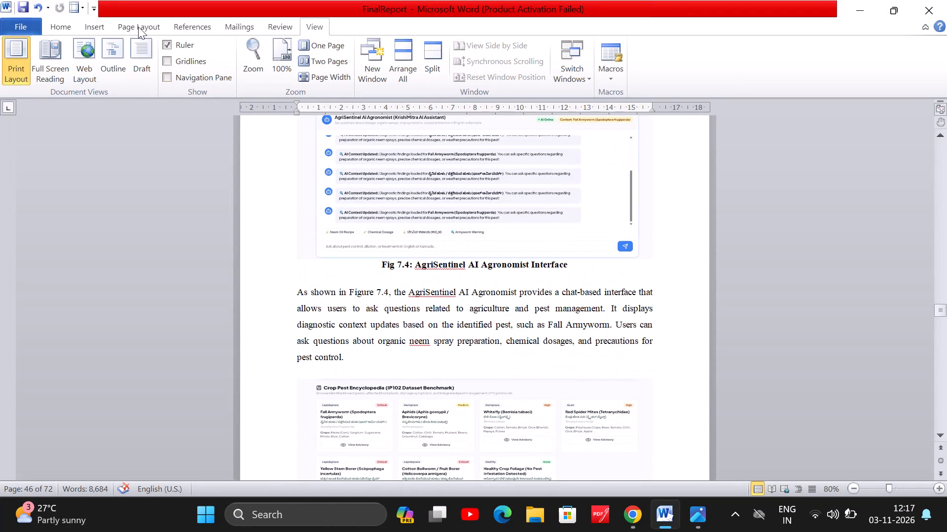
left_click(68, 31)
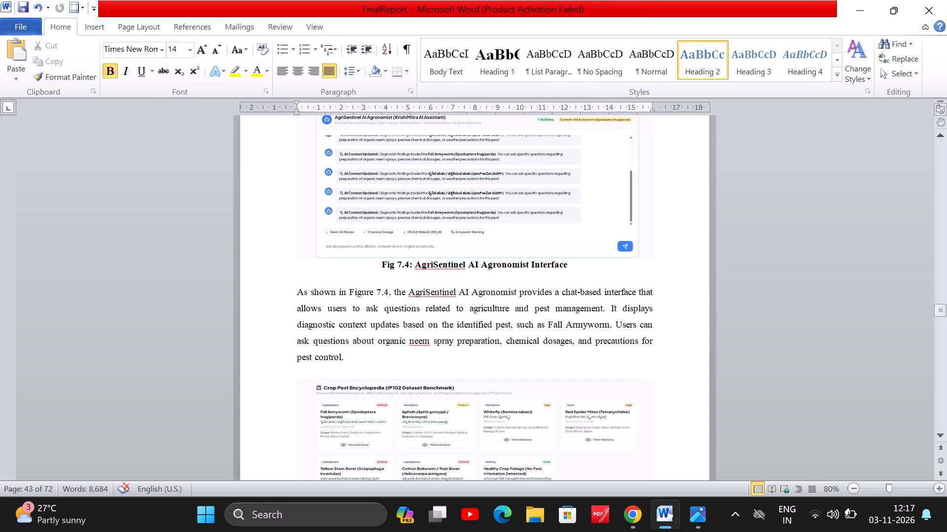
scroll(294, 209, "up", 10)
scroll(294, 209, "down", 2)
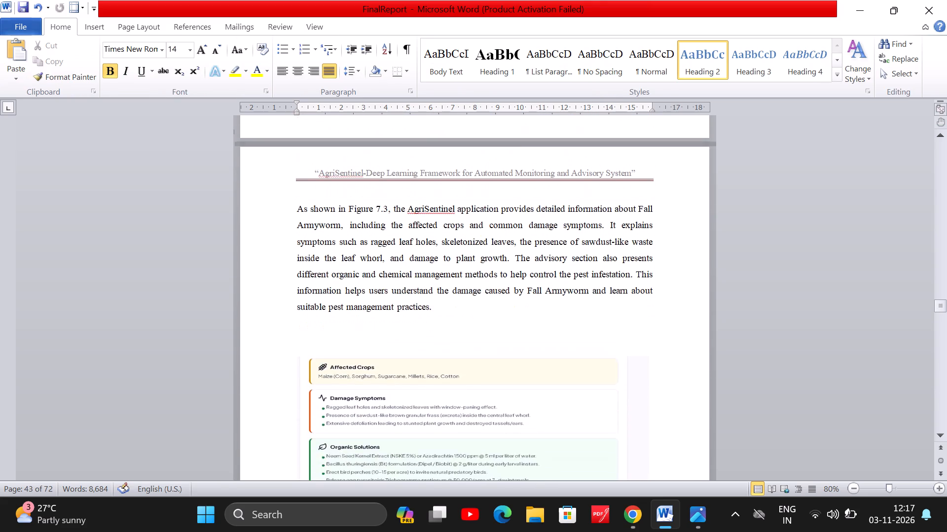
scroll(294, 209, "down", 4)
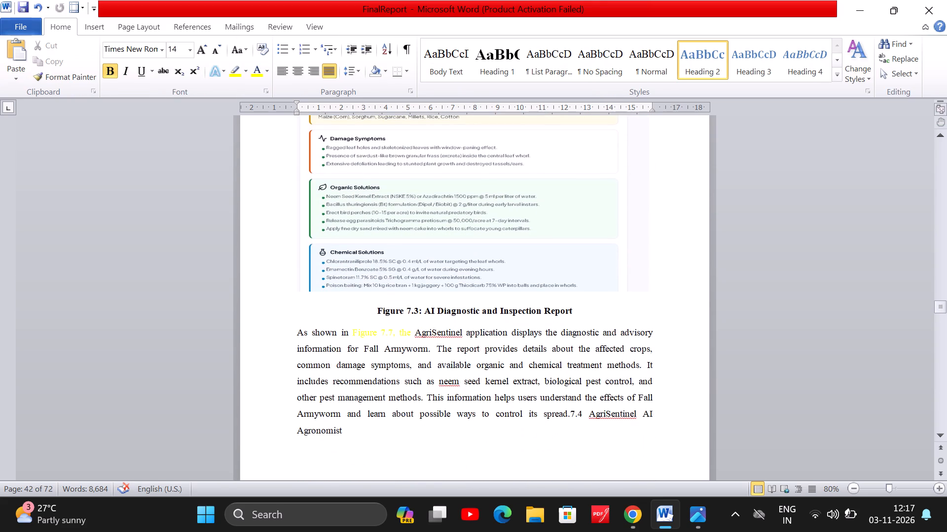
left_click_drag(408, 334, 353, 333)
left_click(269, 71)
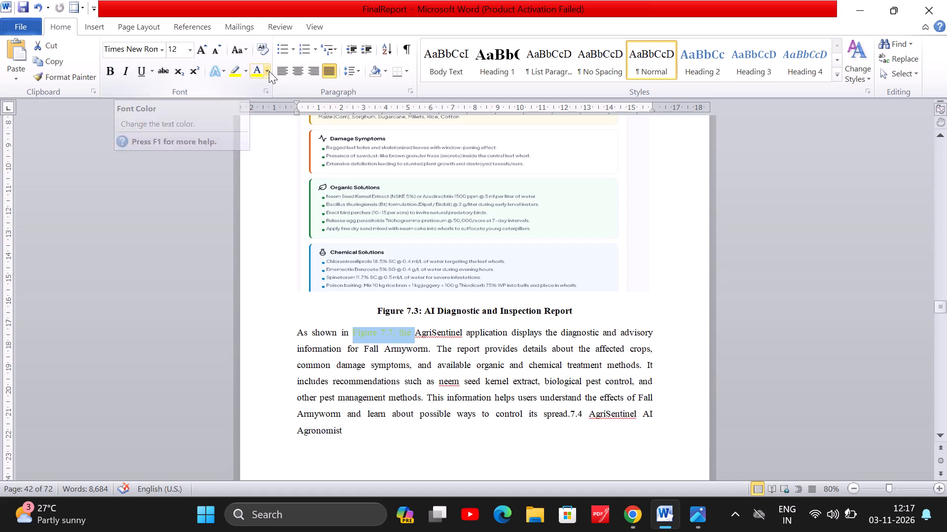
left_click(173, 112)
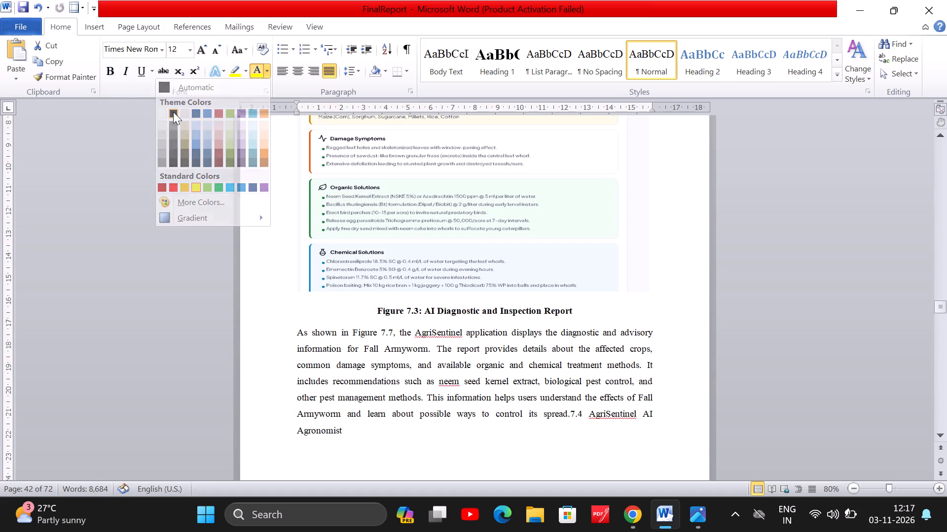
Change the figure reference in the paragraph under the AI Diagnostic and Inspection Report caption to "Fig 7.3".
left_click(368, 330)
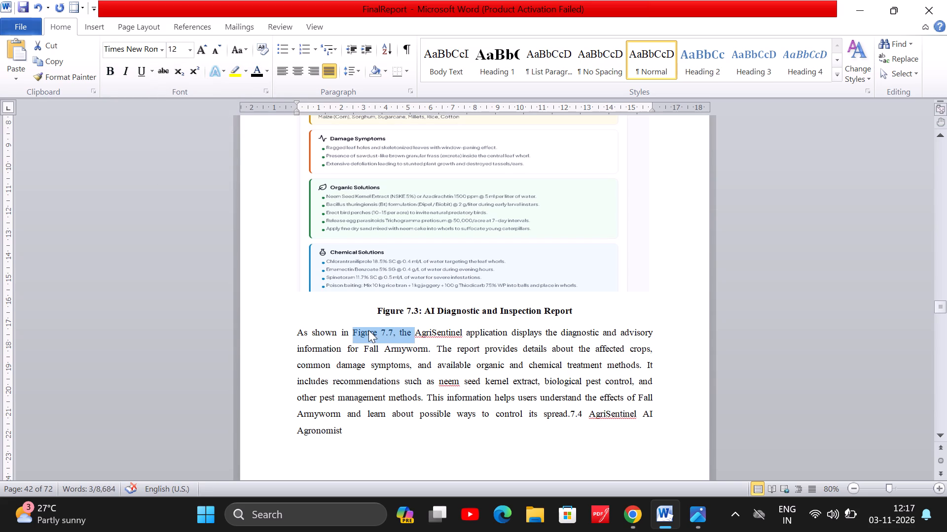
left_click(377, 338)
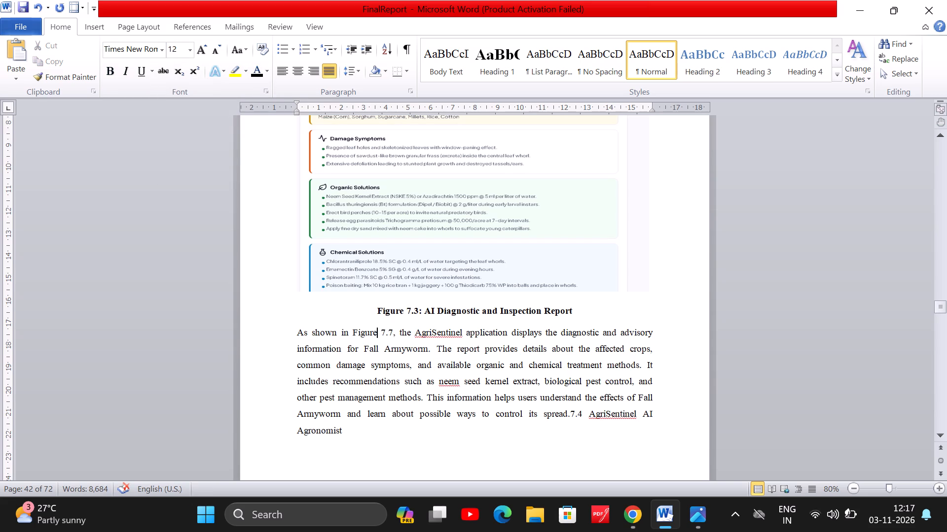
key("BackSpace")
key("BackSpace")
key("BackSpace")
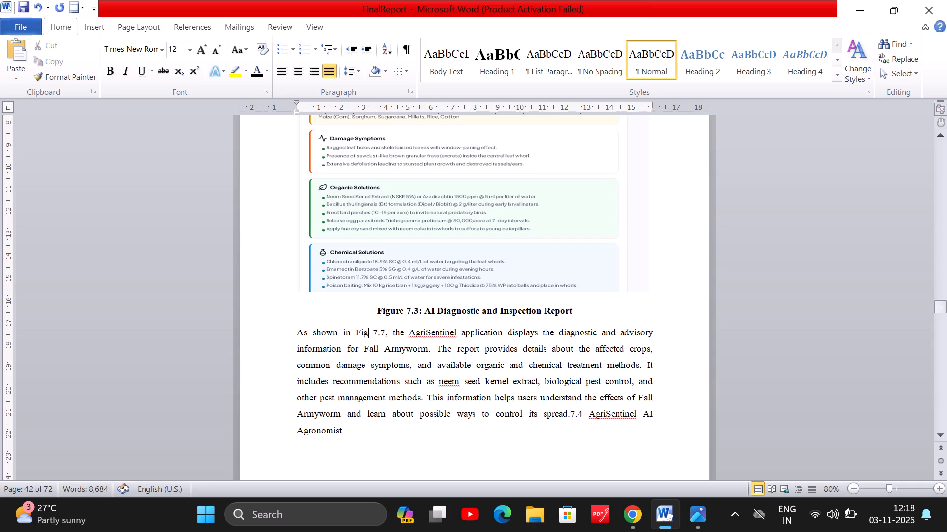
key("Right")
key("BackSpace")
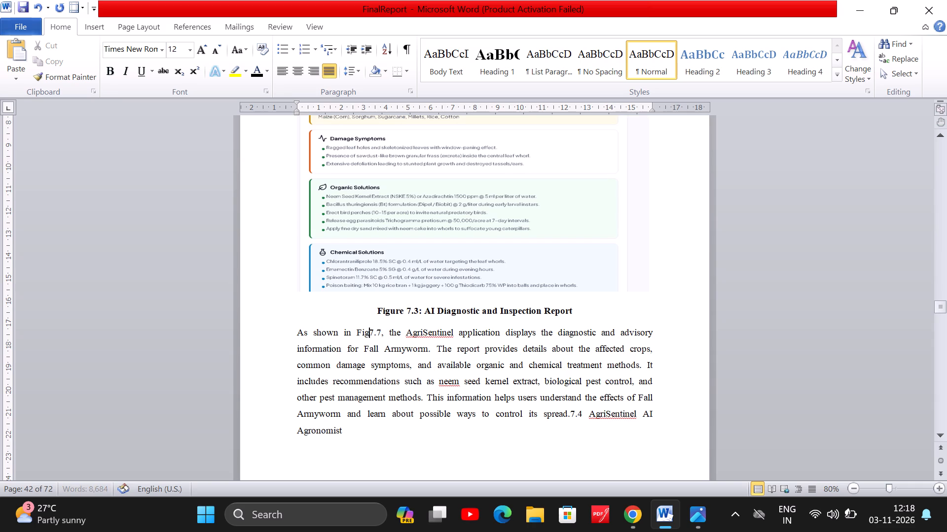
key("space")
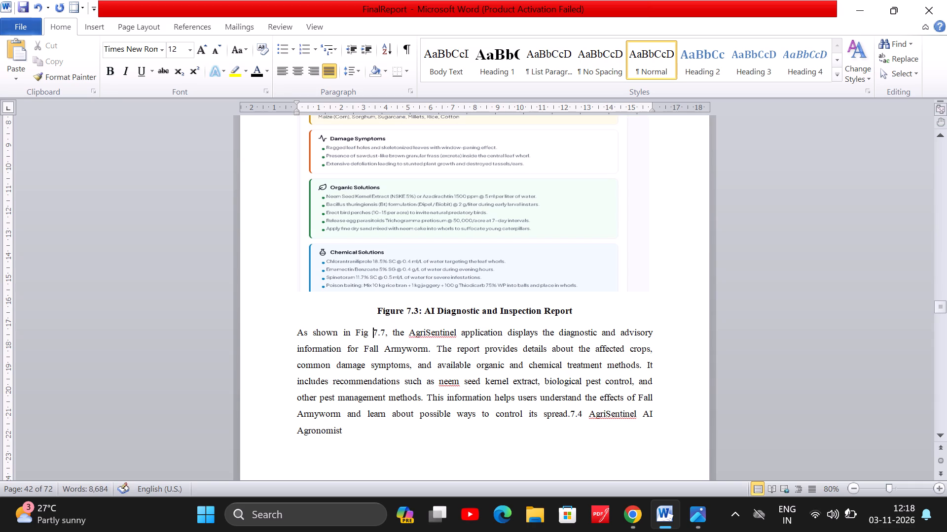
left_click(385, 338)
key("BackSpace")
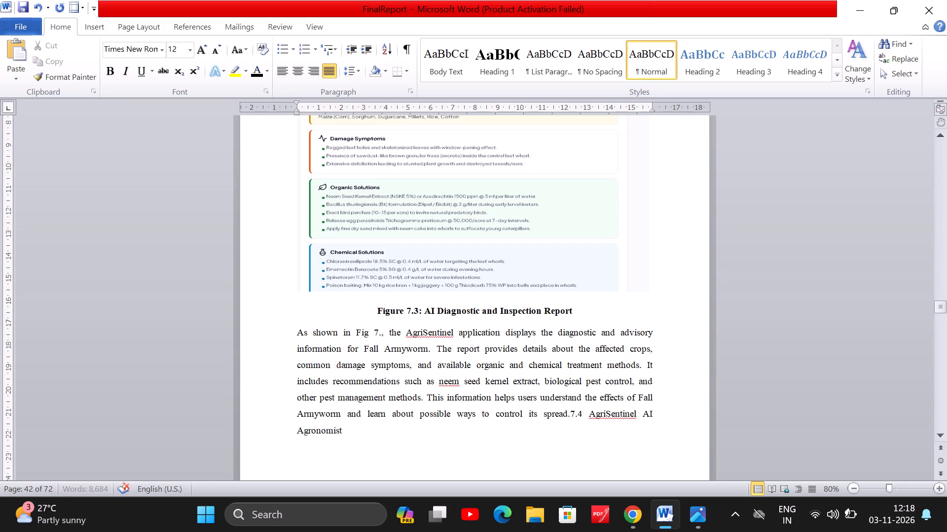
key("3")
Shorten "Figure" to "Fig" in the reference below the AgriSentinel AI Agronomist Interface caption, making it "Fig 7.4".
scroll(415, 336, "down", 1)
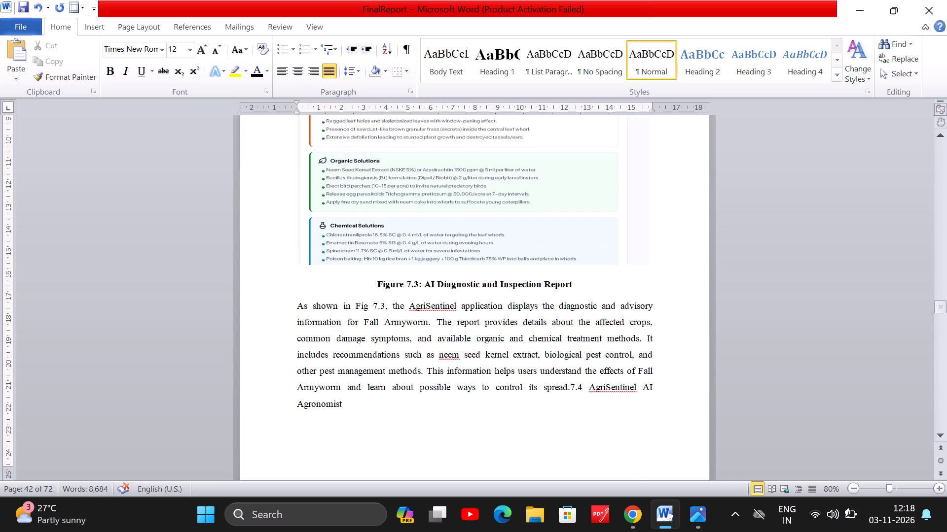
scroll(415, 336, "down", 6)
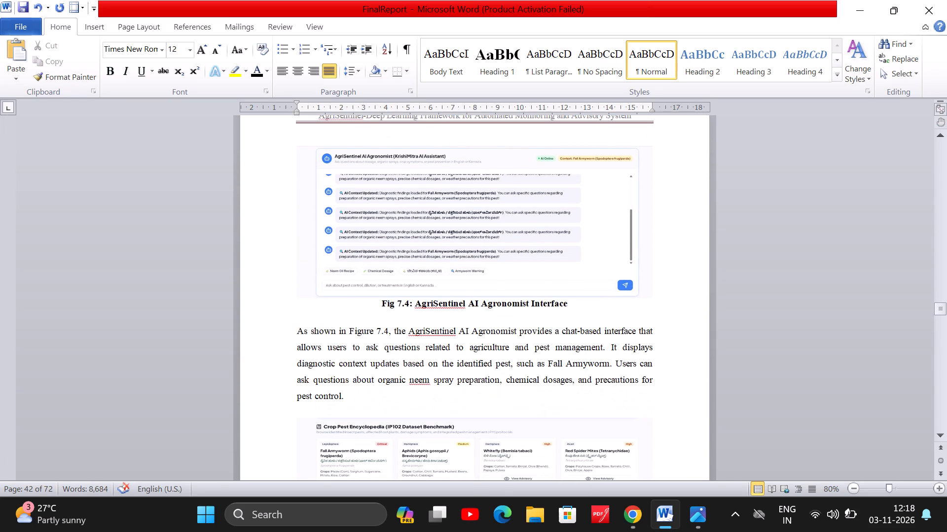
left_click(373, 335)
key("BackSpace")
key("BackSpace")
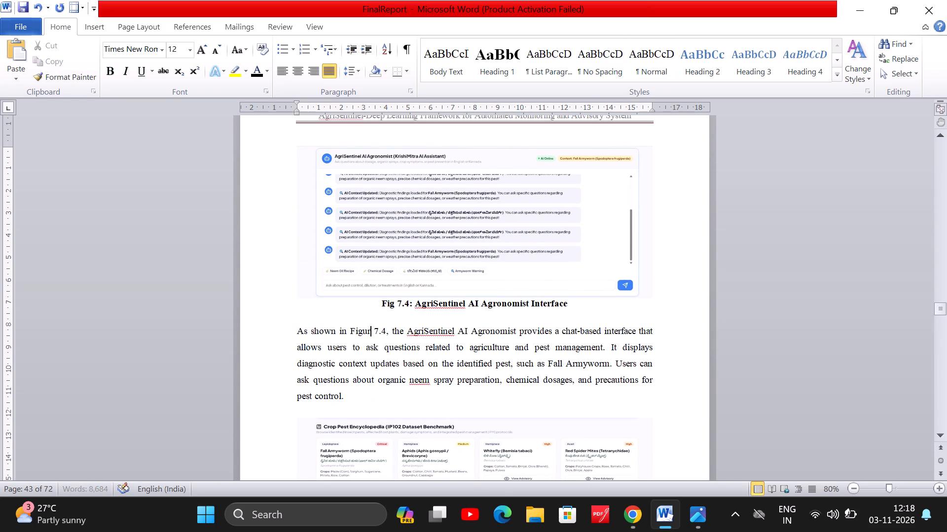
key("BackSpace")
key("Right")
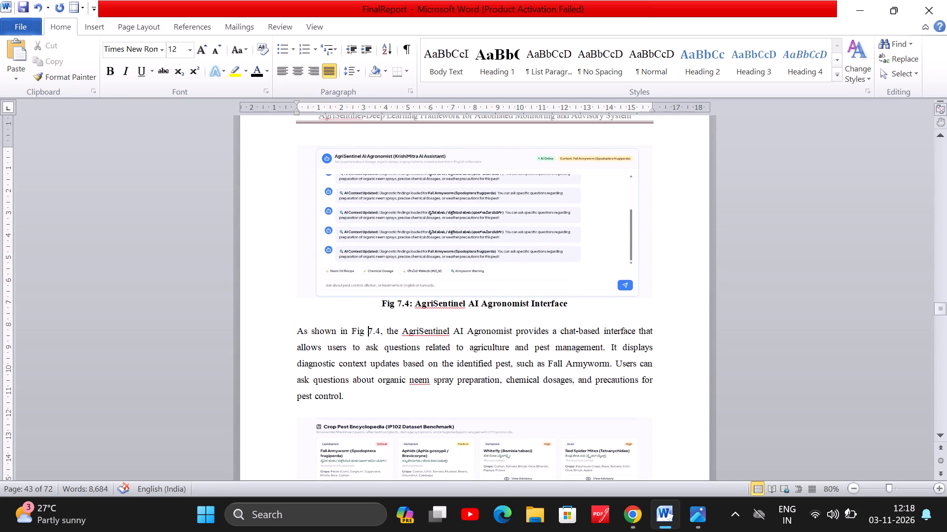
key("BackSpace")
key("space")
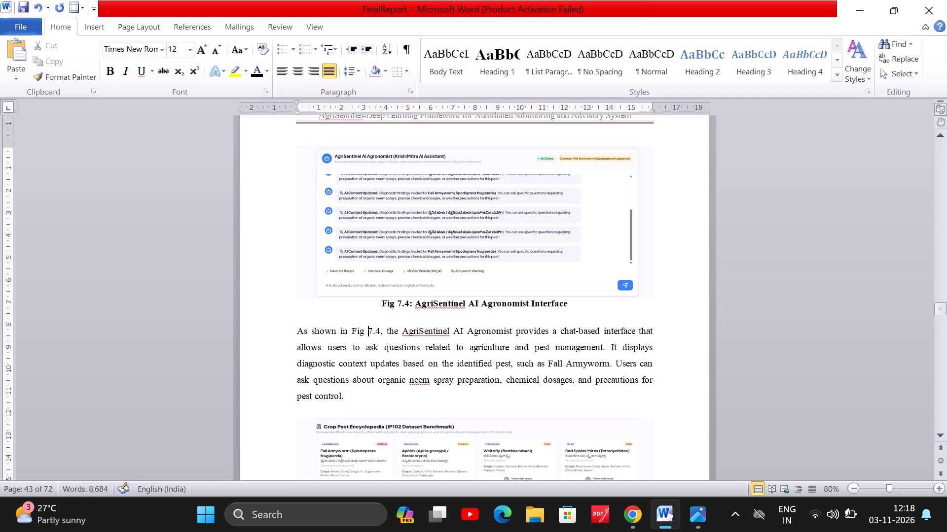
Recolour the yellow figure reference in the paragraph under the Crop Pest Encyclopedia caption to black.
scroll(374, 337, "down", 1)
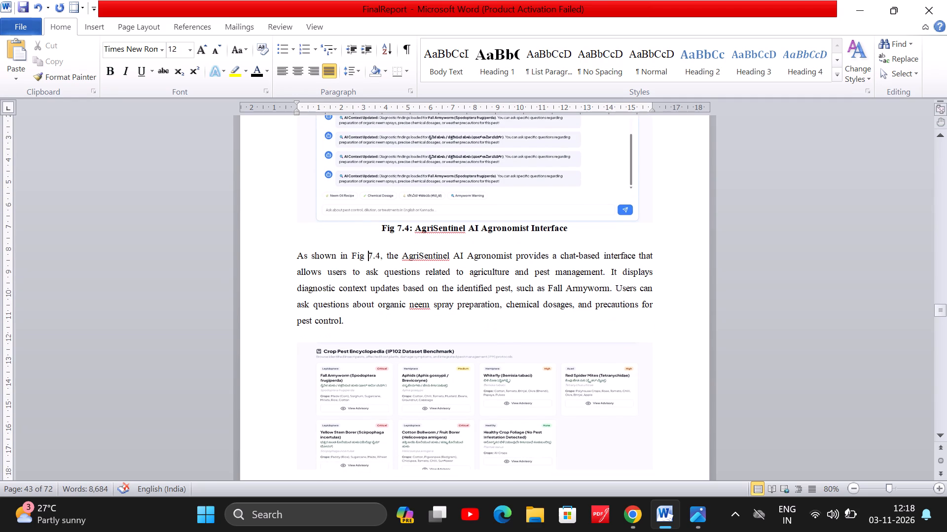
scroll(373, 309, "down", 3)
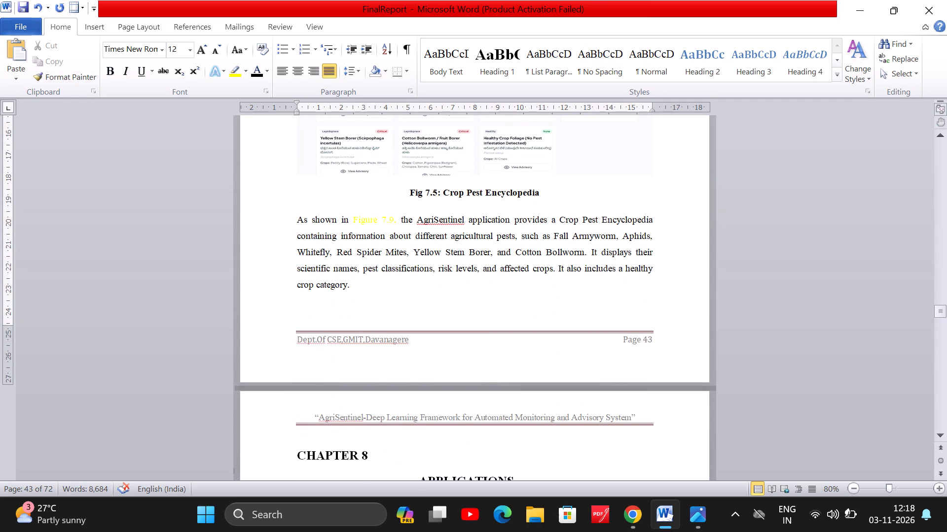
left_click(393, 217)
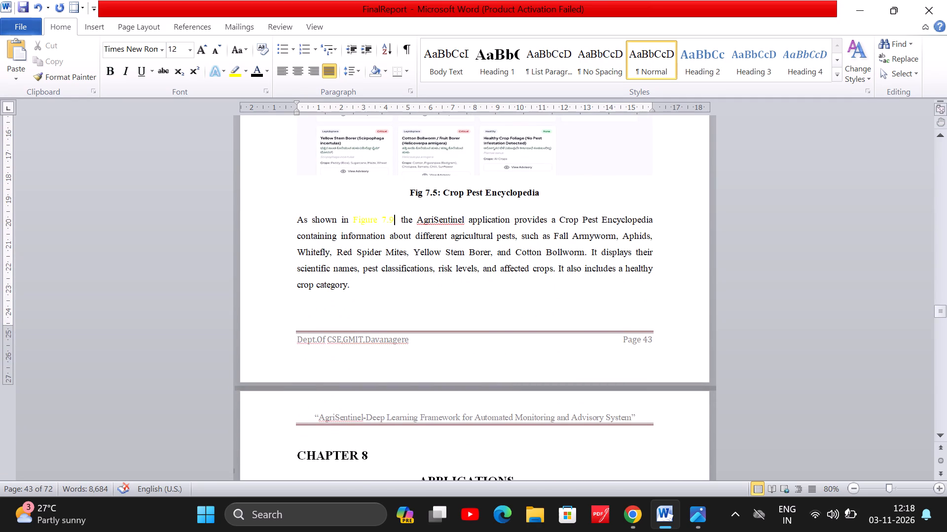
left_click(401, 220)
left_click(396, 219)
left_click_drag(396, 219, 355, 226)
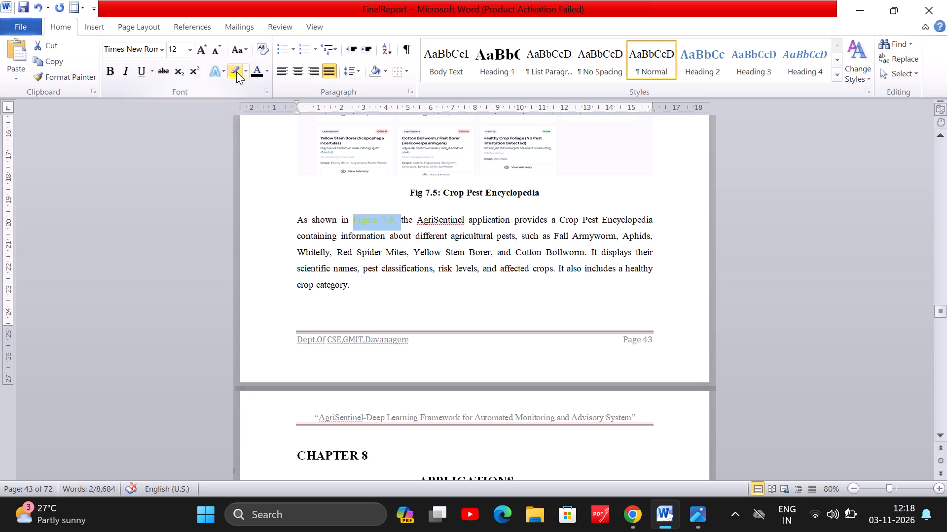
left_click(260, 65)
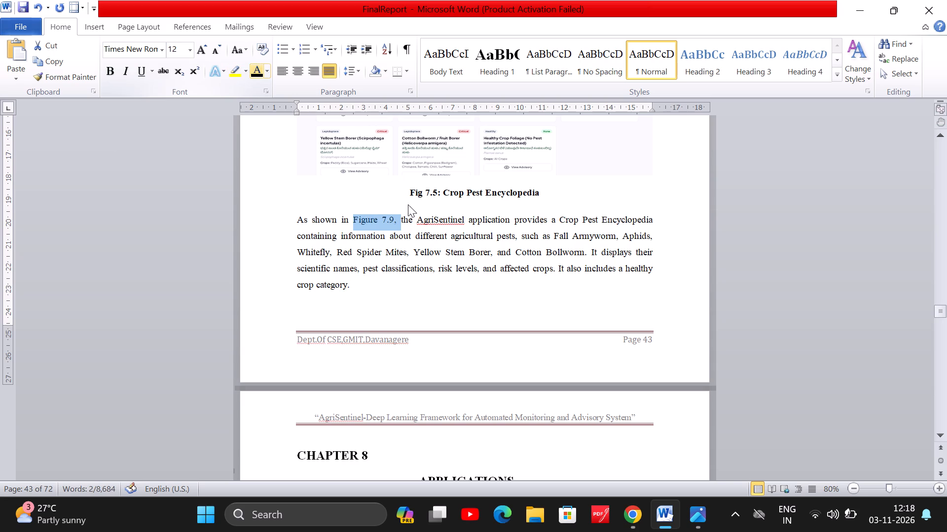
Change the figure reference in the paragraph under the Crop Pest Encyclopedia caption to "Fig 7.5" and save the document.
left_click(378, 213)
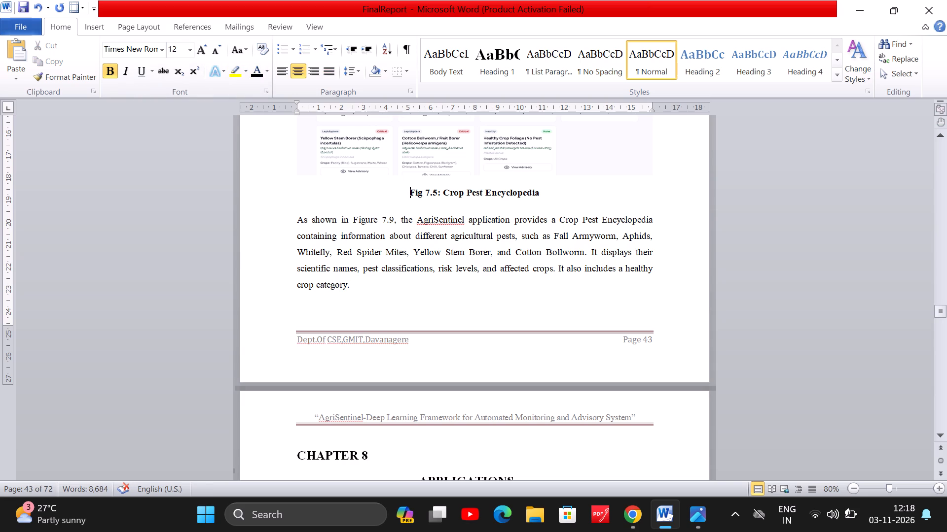
left_click(378, 228)
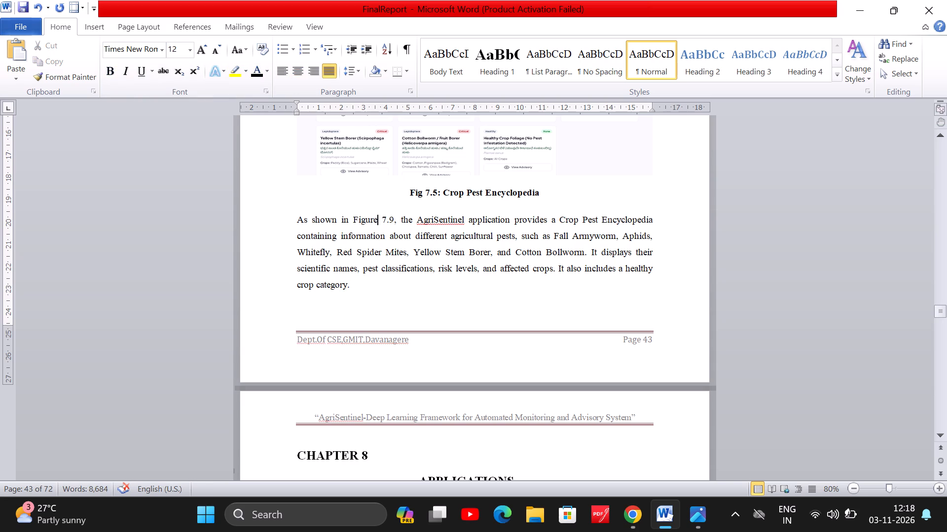
key("BackSpace")
key("BackSpace")
key("BackSpace")
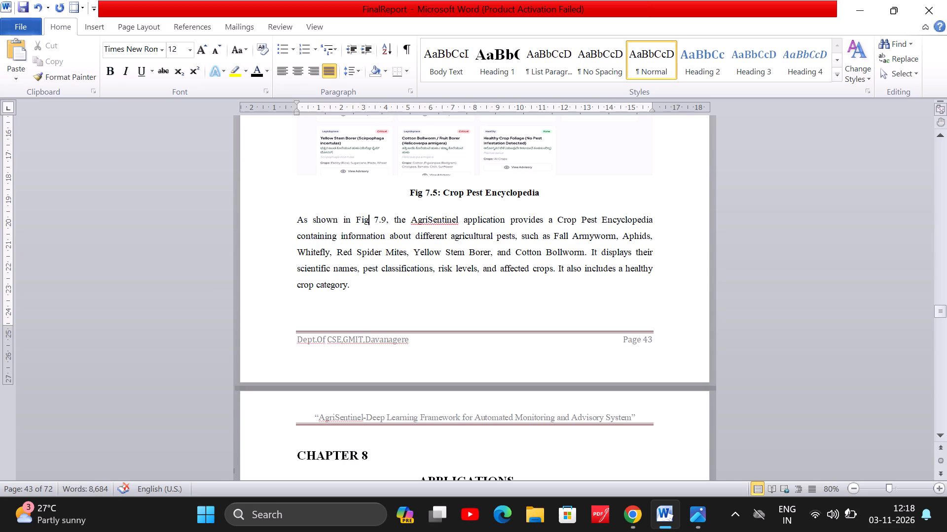
scroll(319, 248, "up", 1)
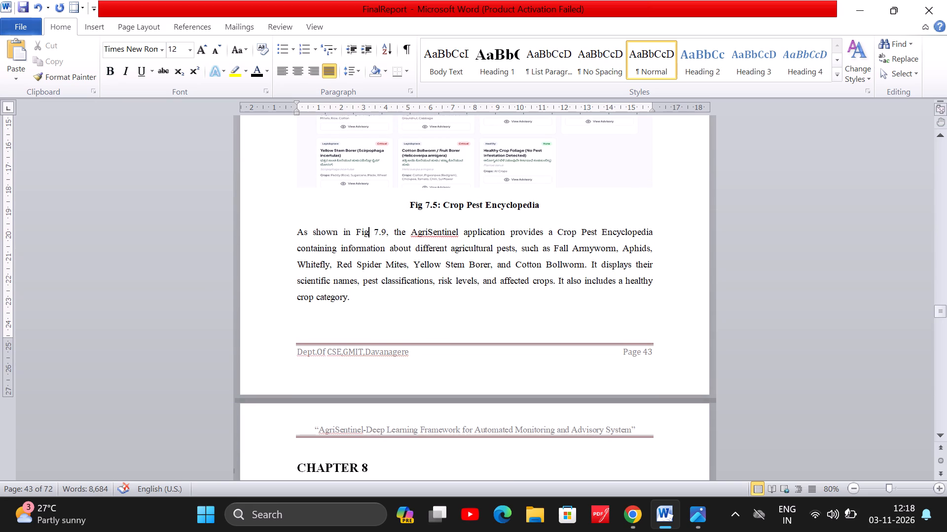
left_click(385, 238)
key("BackSpace")
key("6")
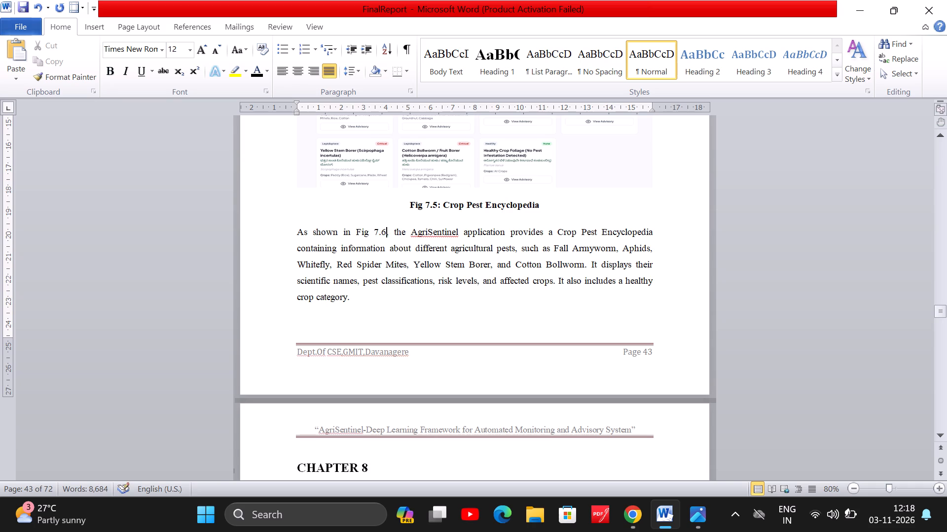
key("BackSpace")
key("5")
key("ctrl+s")
Shorten "Figure" to "Fig" in the 7.3 reference opening the Fall Armyworm paragraph on page 42, and save the document.
scroll(471, 229, "down", 2)
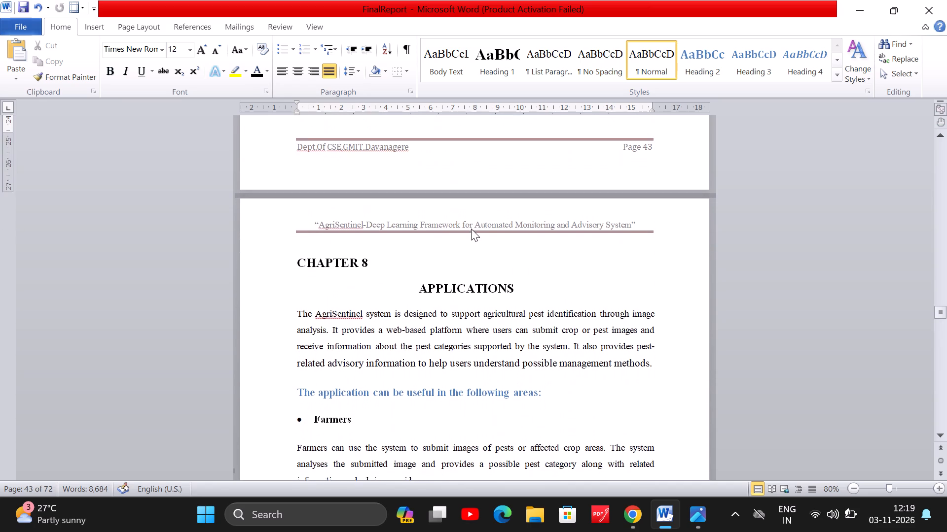
scroll(471, 229, "down", 1)
scroll(405, 220, "up", 4)
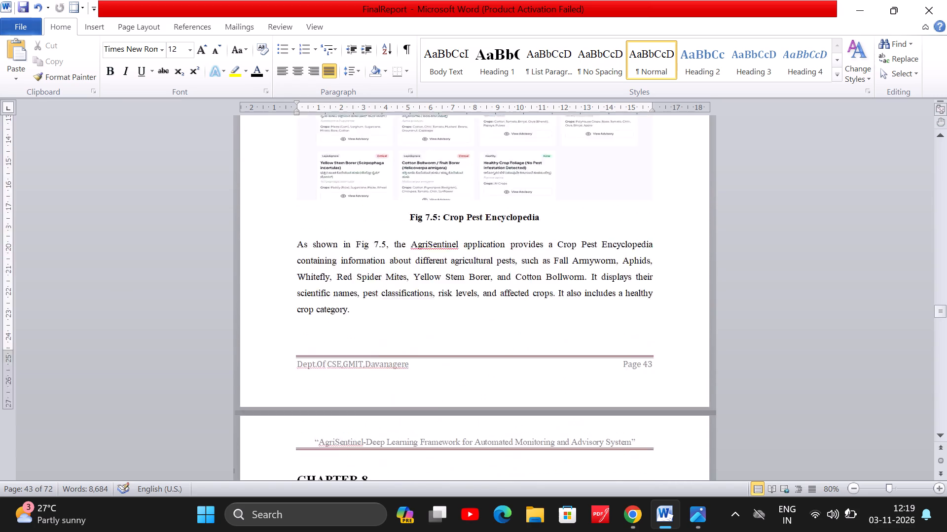
scroll(405, 220, "up", 14)
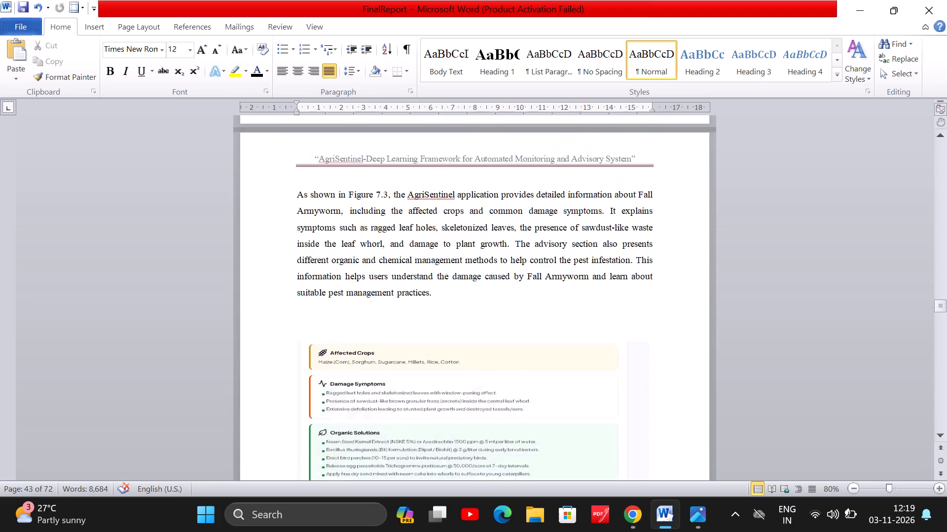
scroll(405, 220, "up", 5)
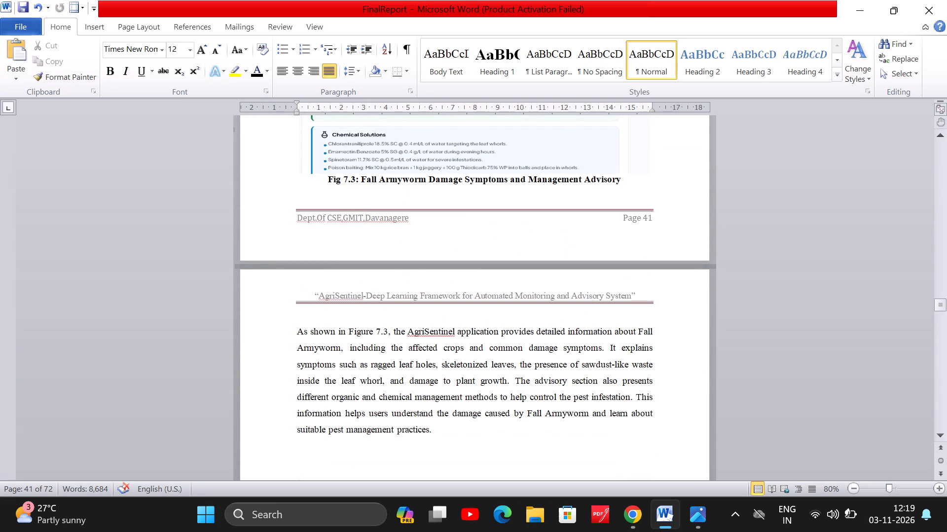
left_click(374, 333)
key("BackSpace")
key("BackSpace")
key("BackSpace")
key("BackSpace")
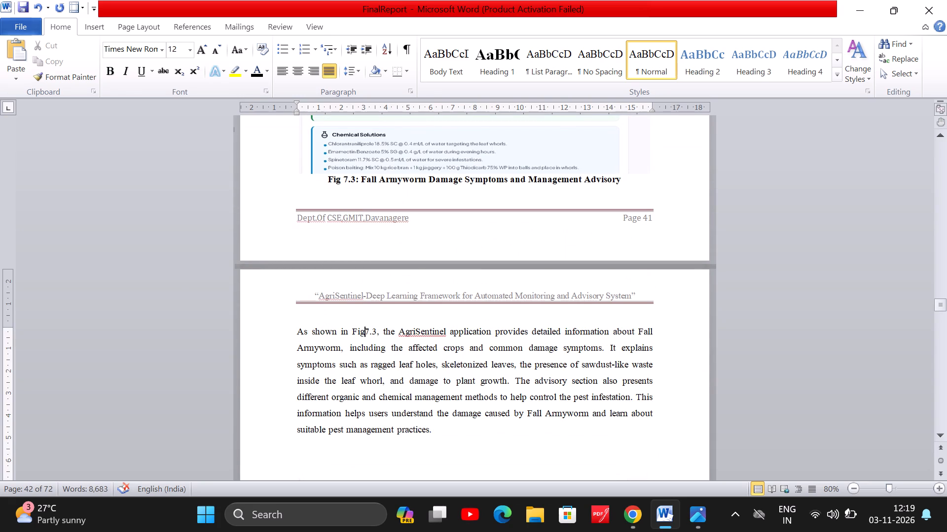
key("space")
key("ctrl+s")
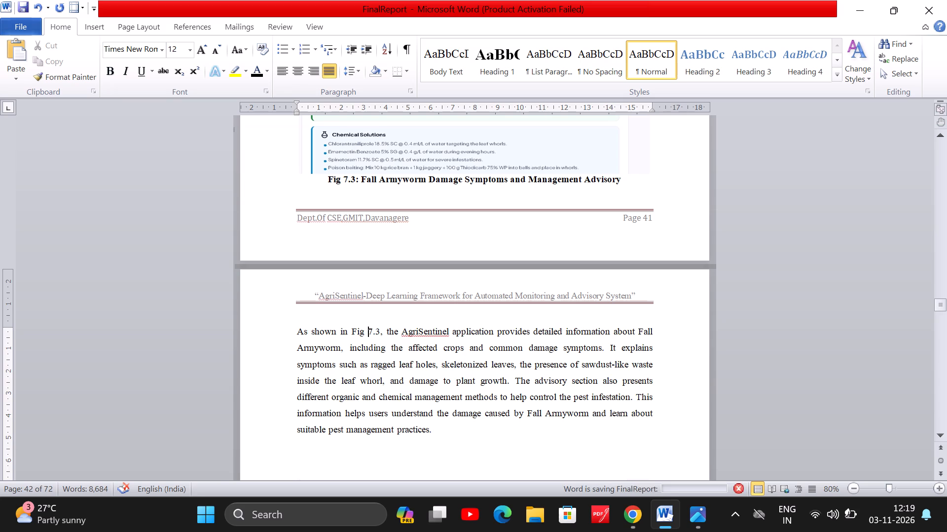
Save the document again.
key("ctrl+s")
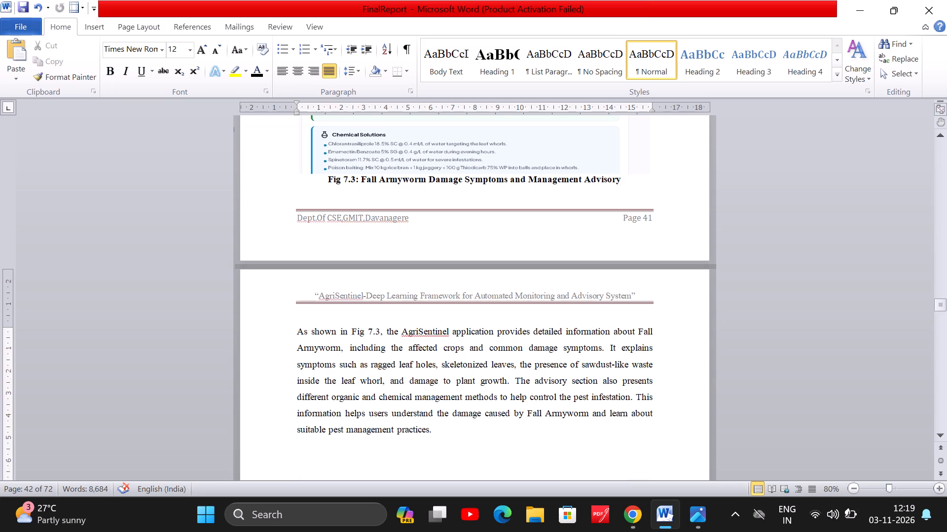
Shorten "Figure" to "Fig" in the 7.2 reference under the Crop or Pest Image Upload Interface caption.
scroll(372, 285, "up", 2)
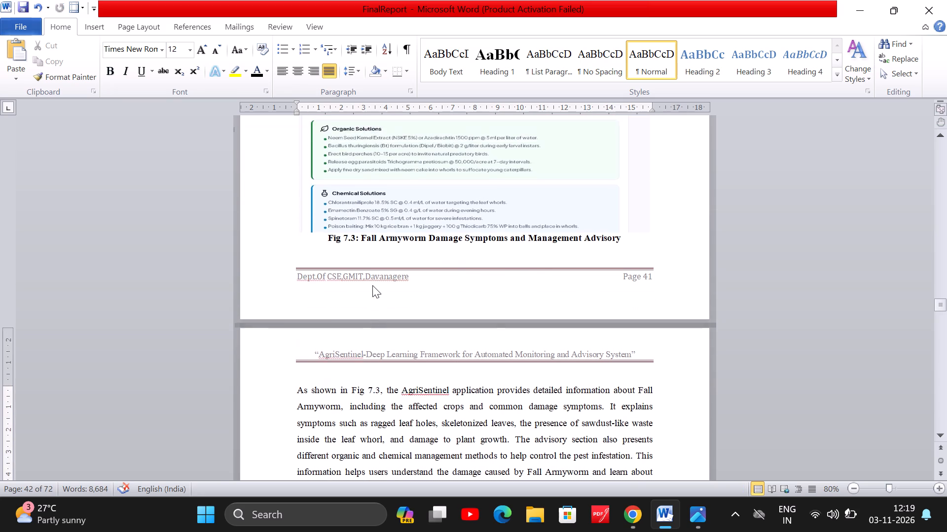
scroll(372, 285, "up", 3)
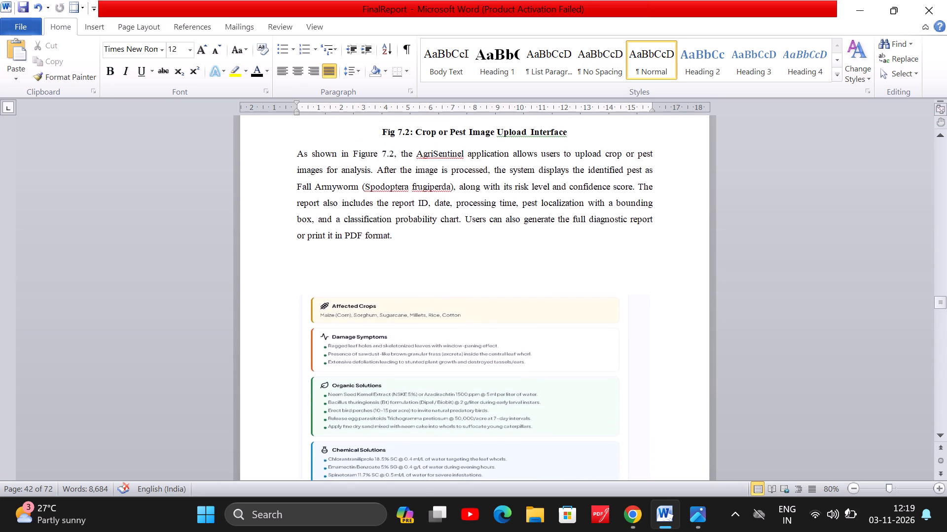
scroll(372, 285, "up", 1)
left_click(375, 153)
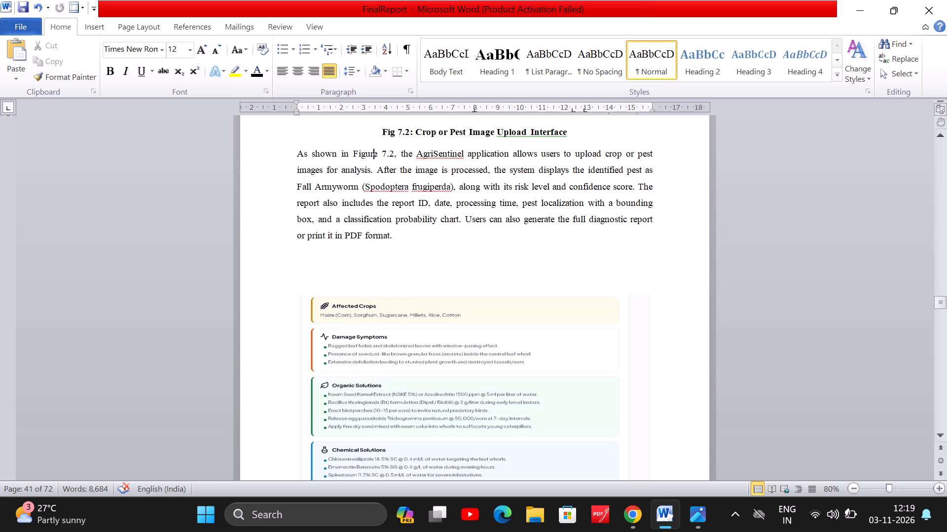
key("Right")
key("BackSpace")
key("BackSpace")
key("BackSpace")
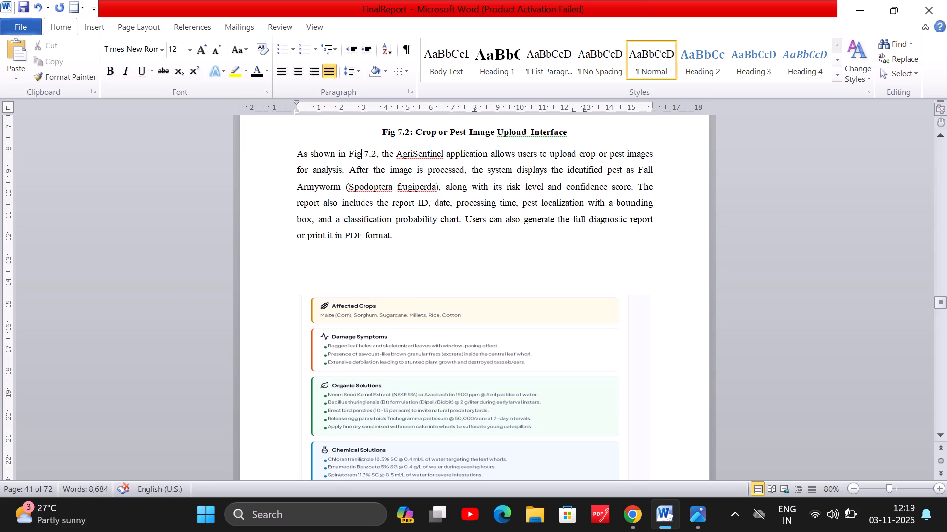
Apply 1.5 line spacing to the paragraph under the Crop or Pest Image Upload Interface caption.
left_click_drag(393, 238, 287, 151)
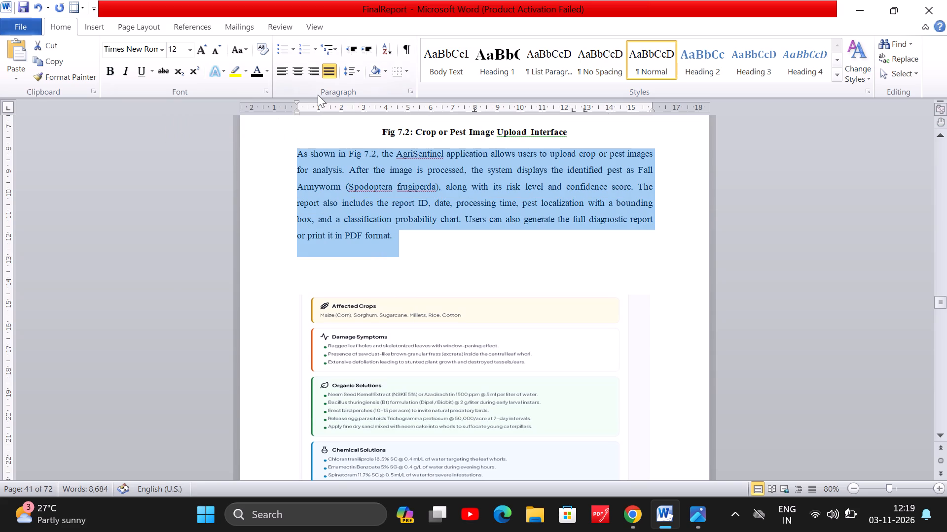
left_click(345, 68)
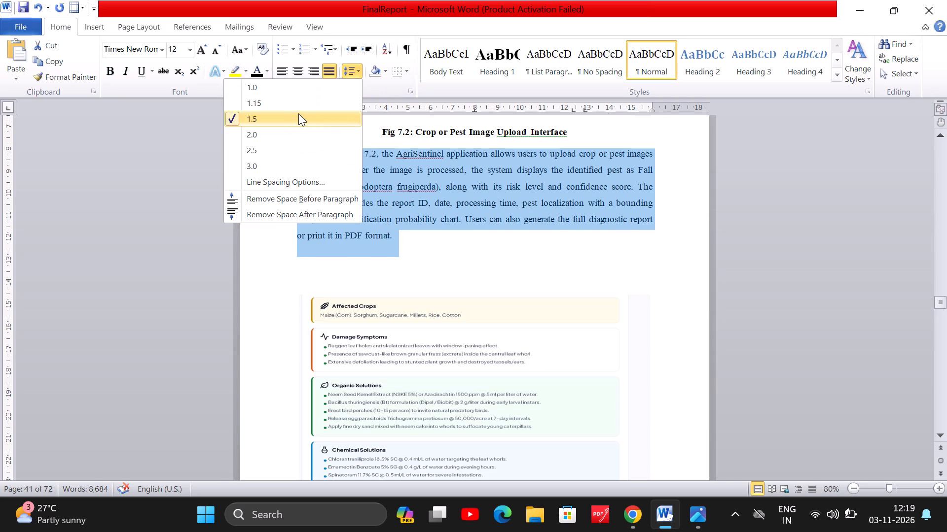
left_click(298, 113)
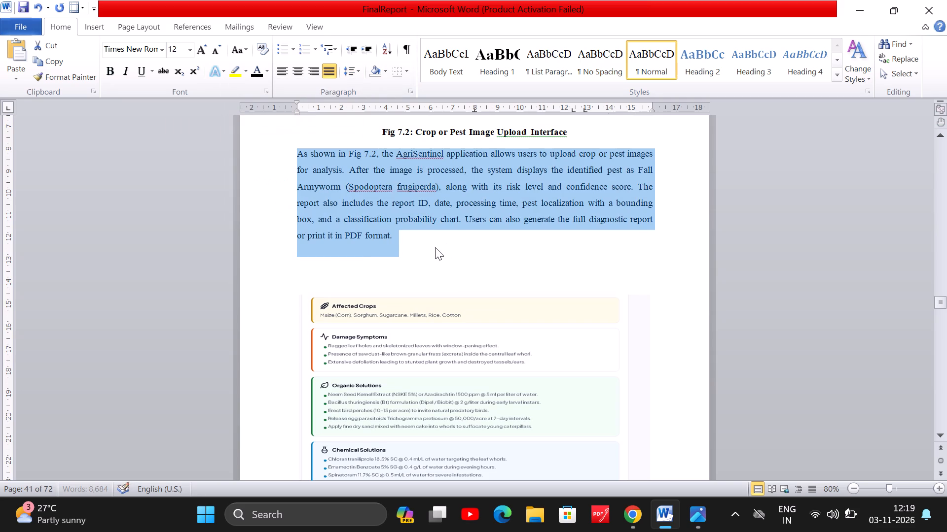
left_click(435, 247)
Shorten "Figure" to "Fig" in the 7.1 reference opening the paragraph under the AgriSentinel Main Dashboard caption, and save the document.
scroll(421, 204, "up", 2)
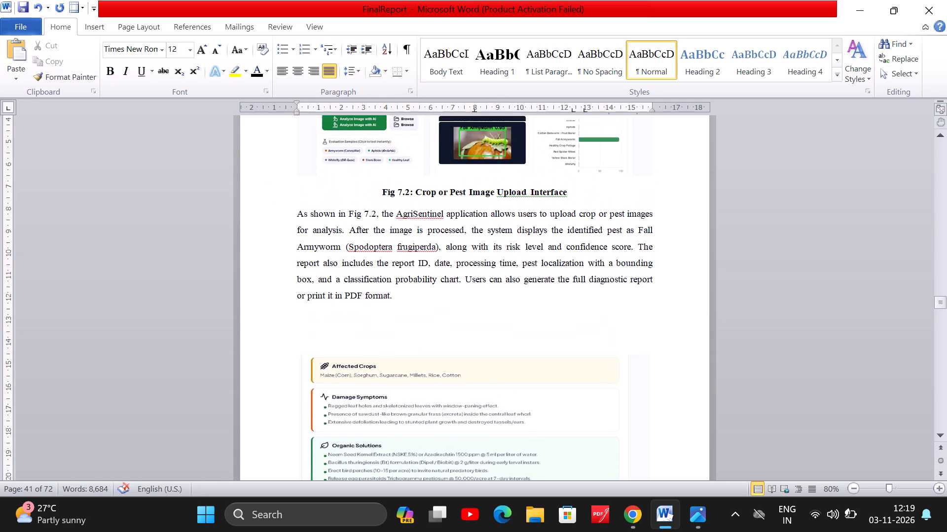
scroll(421, 204, "up", 5)
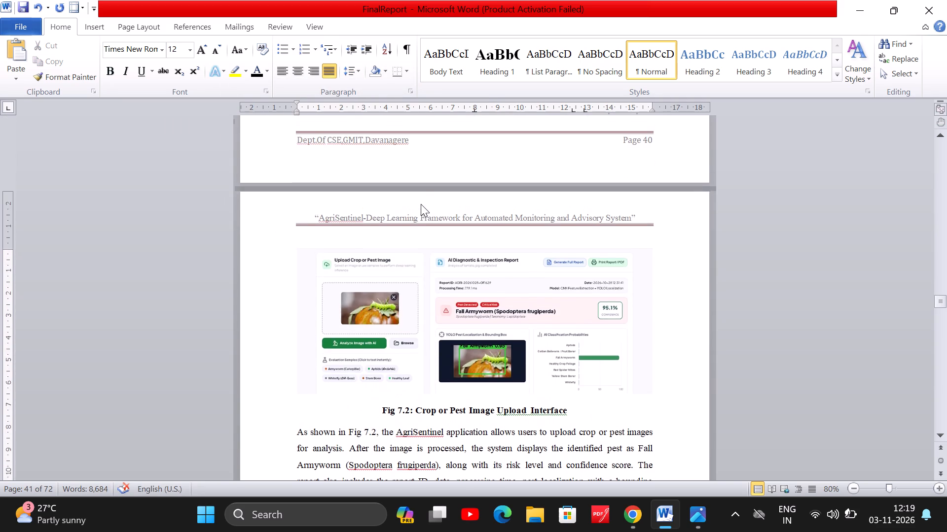
scroll(421, 204, "up", 5)
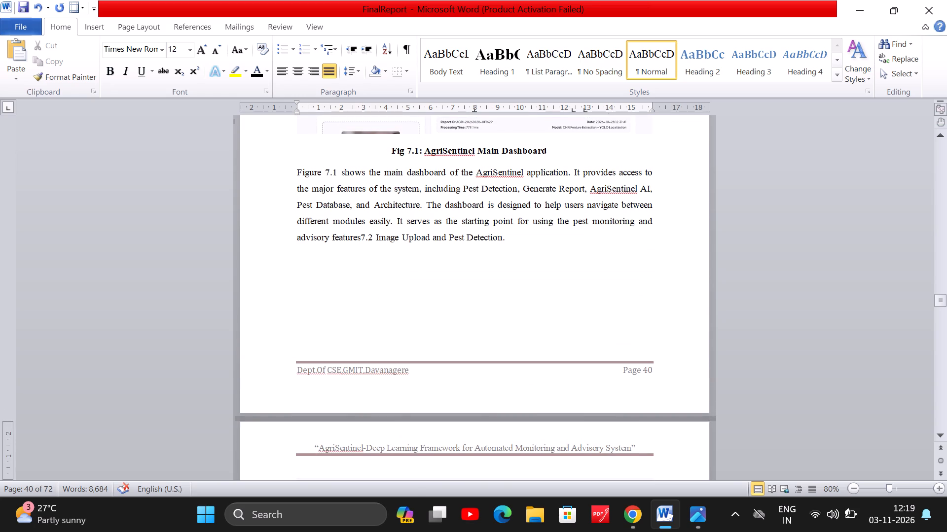
left_click(360, 239)
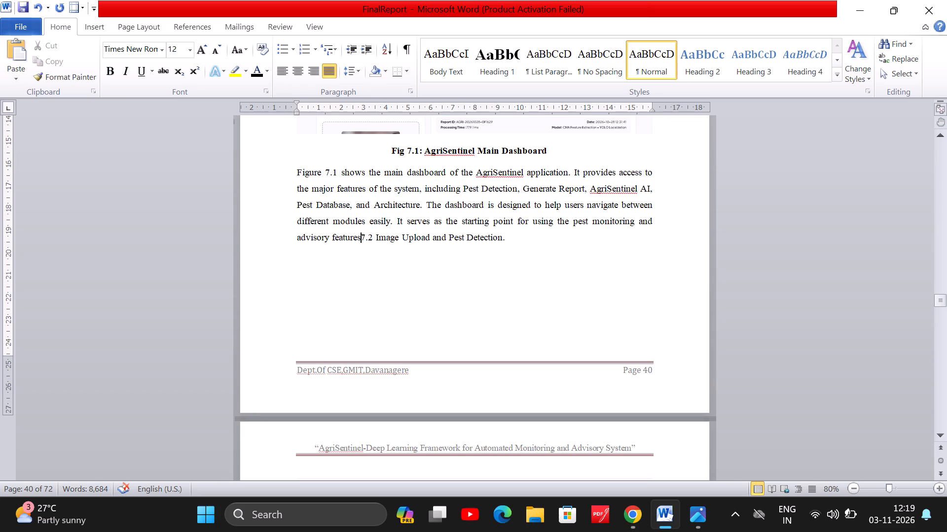
left_click(319, 175)
key("BackSpace")
key("BackSpace")
key("BackSpace")
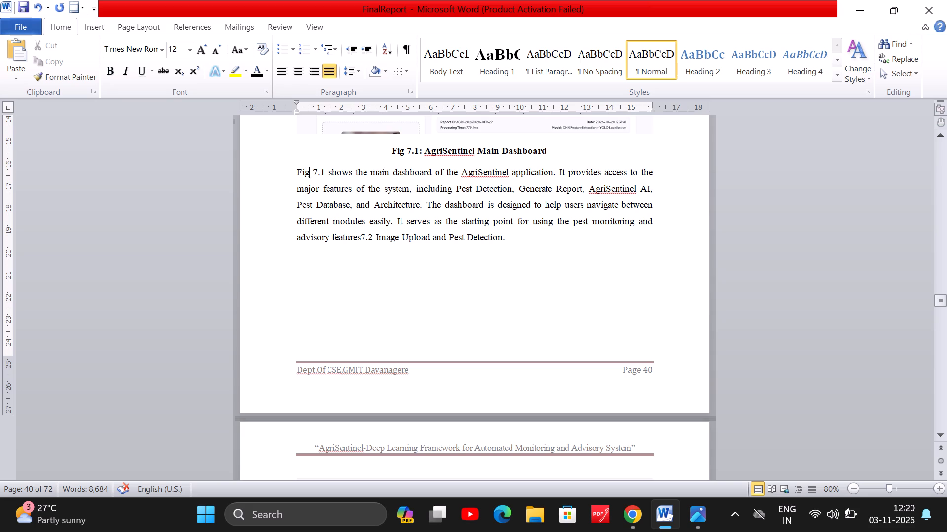
key("ctrl+s")
key("s")
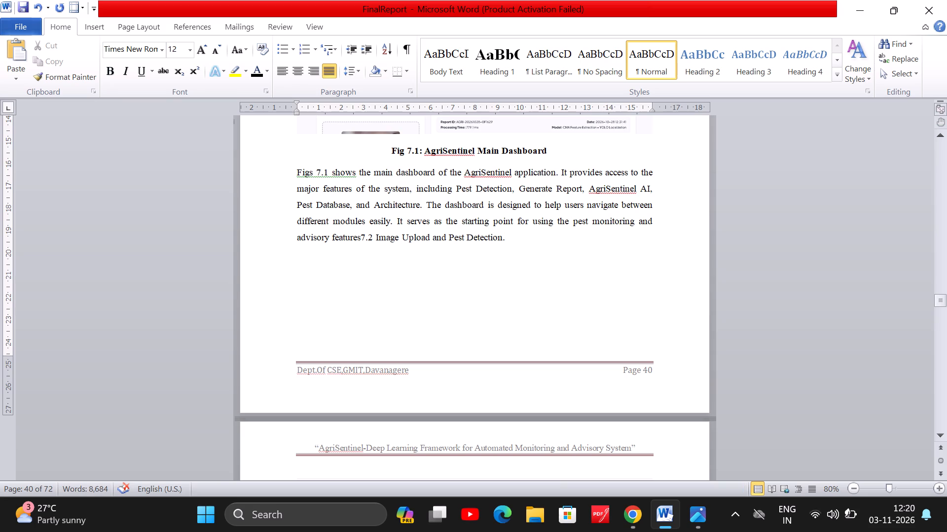
key("BackSpace")
key("ctrl+s")
key("ctrl+s")
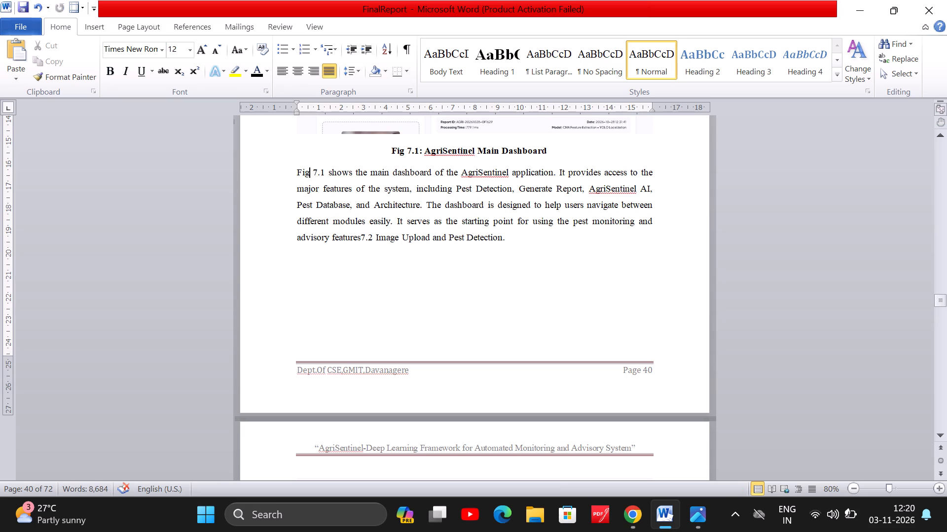
Review the pages before the Fig 7.1 paragraph, from the start of Chapter 7 back through the end of Chapter 6.
scroll(500, 269, "up", 5)
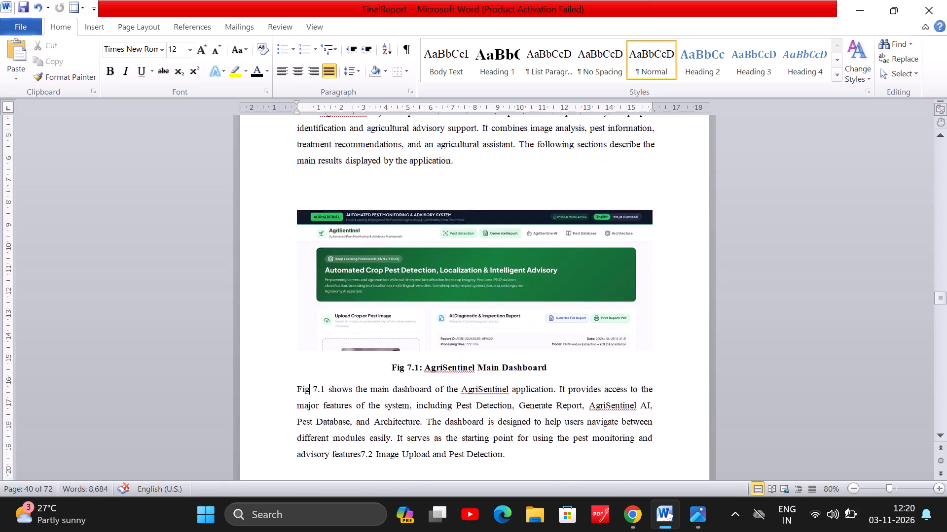
scroll(500, 269, "up", 8)
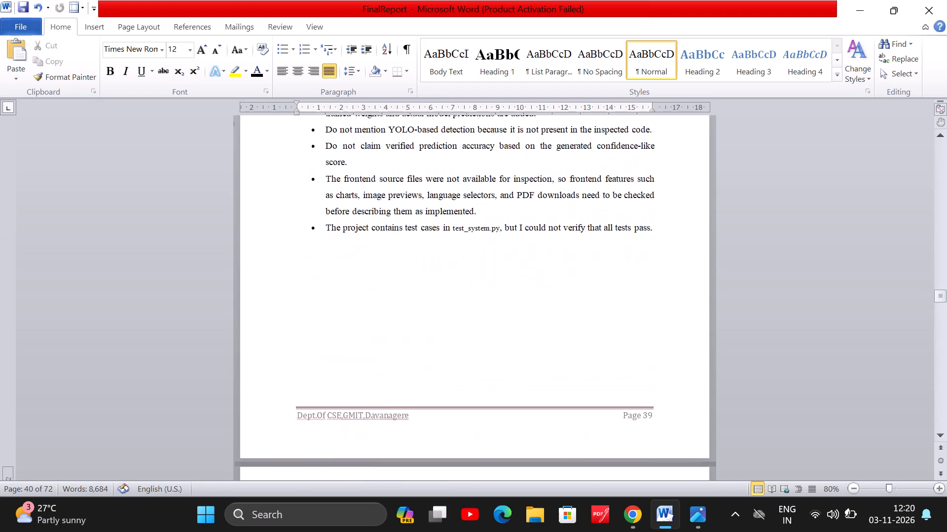
scroll(500, 269, "up", 11)
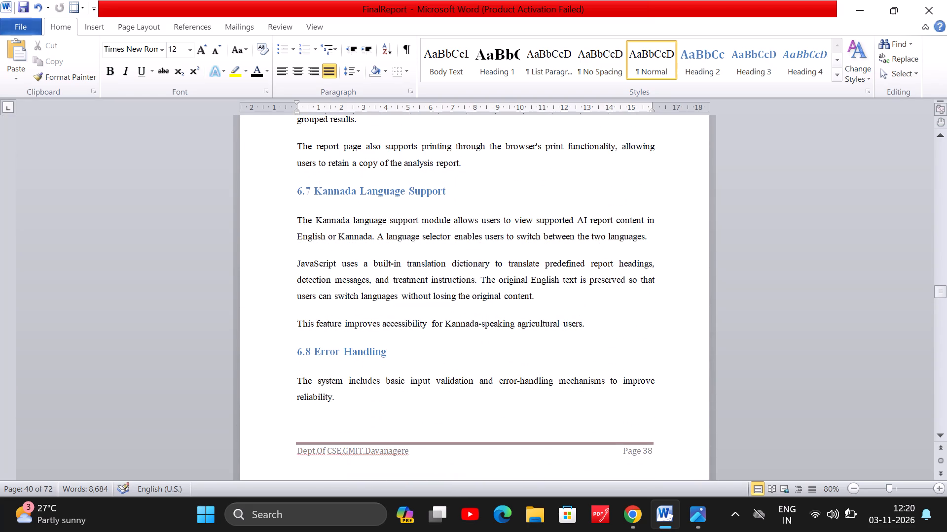
scroll(382, 205, "up", 5)
Remove the blank line above reference [10] on page 46 and align the entry's left edge with the other references.
scroll(382, 205, "down", 16)
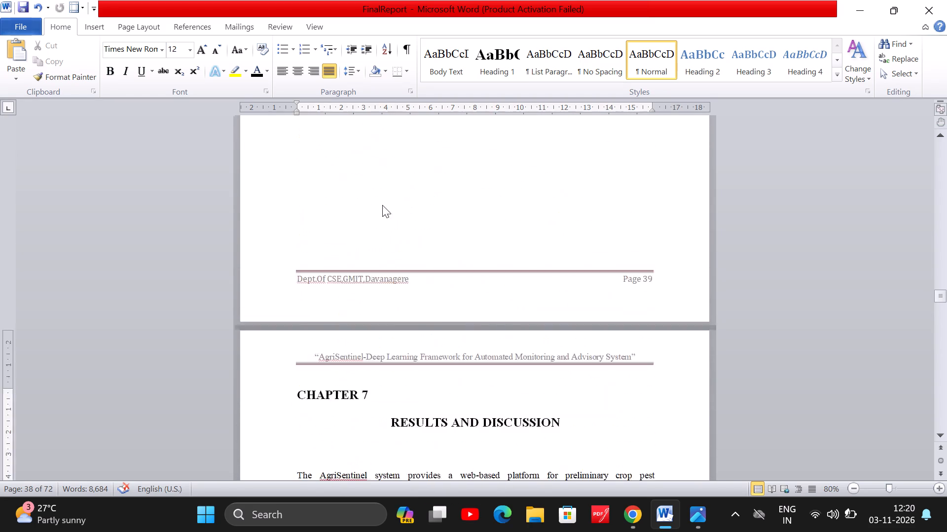
scroll(382, 205, "down", 20)
scroll(382, 205, "down", 20)
scroll(382, 205, "down", 20)
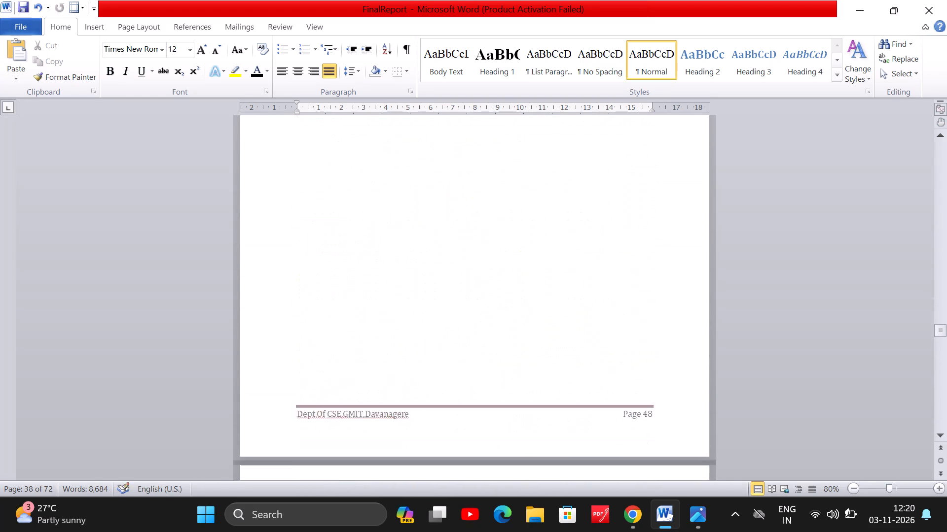
scroll(382, 205, "up", 15)
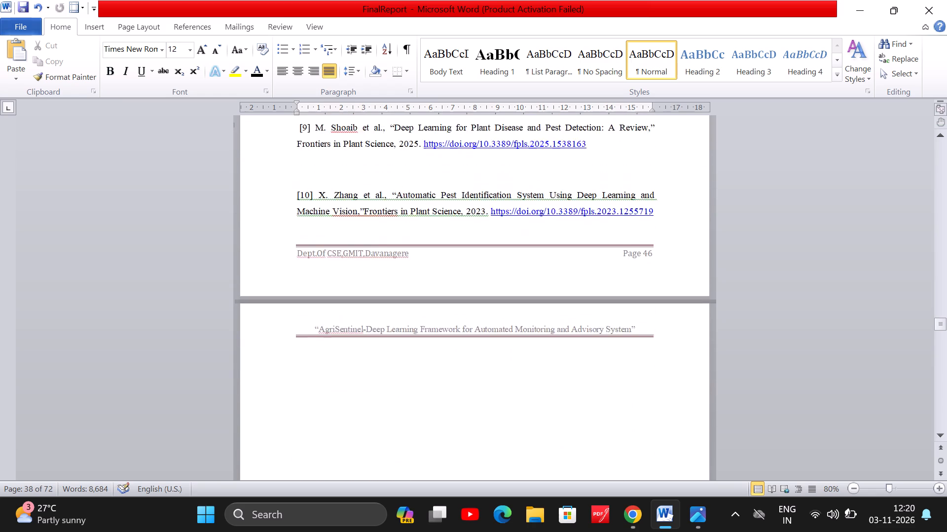
scroll(382, 205, "up", 8)
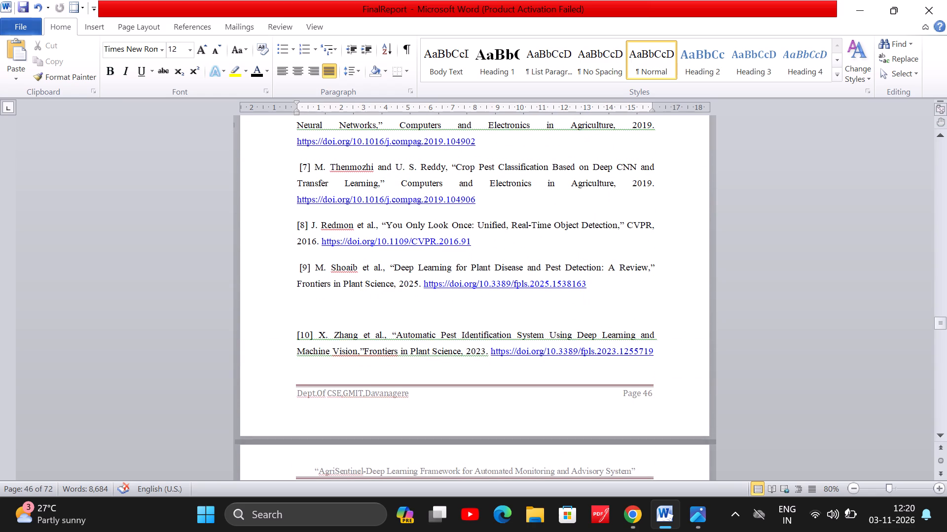
left_click(295, 335)
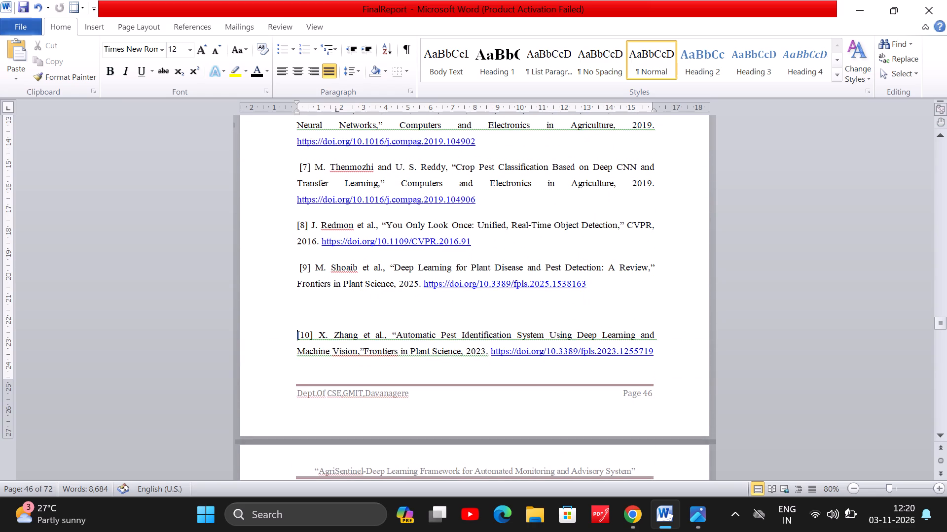
key("BackSpace")
key("BackSpace")
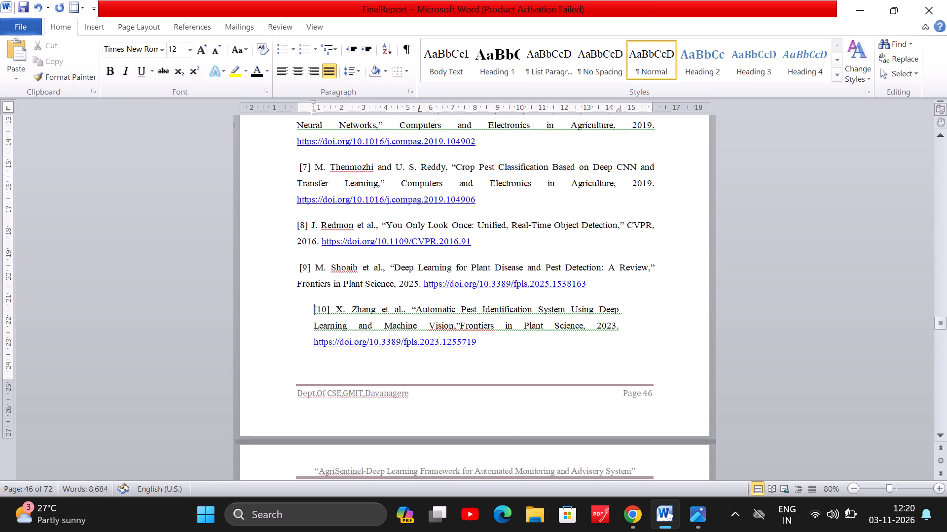
key("BackSpace")
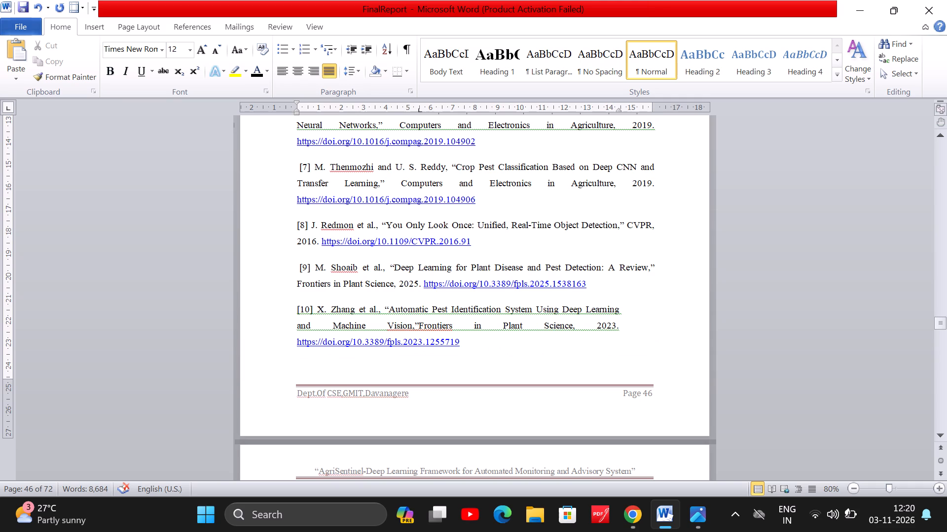
Apply justified alignment and 1.5 line spacing to the whole reference [10] entry.
left_click_drag(468, 345, 317, 317)
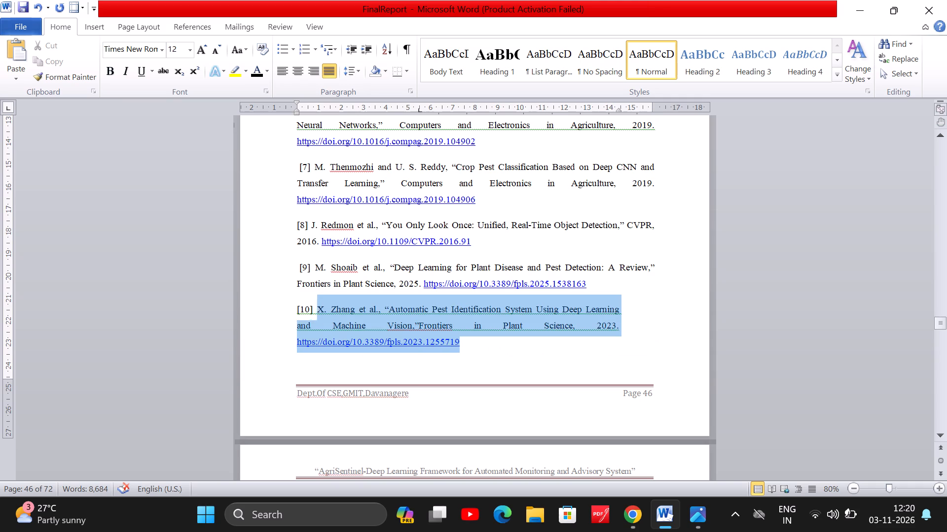
left_click_drag(317, 317, 290, 315)
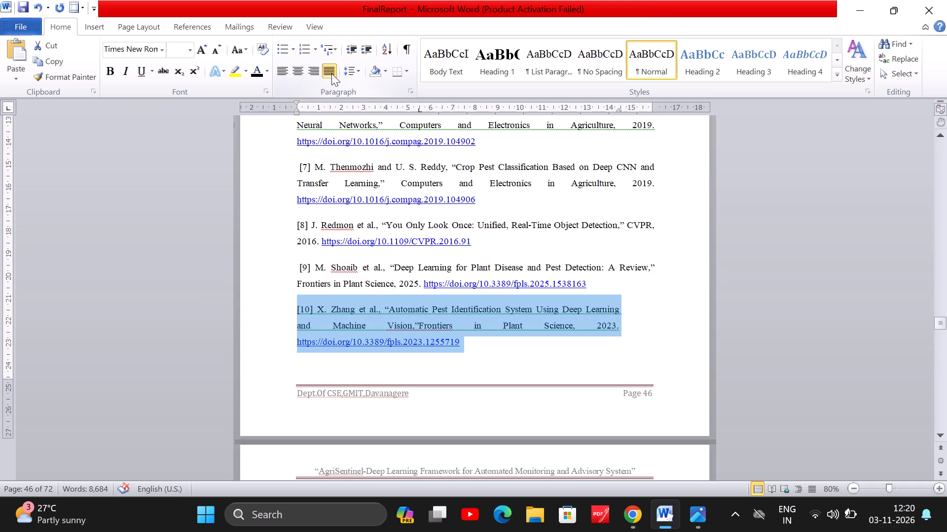
left_click(331, 73)
left_click(331, 73)
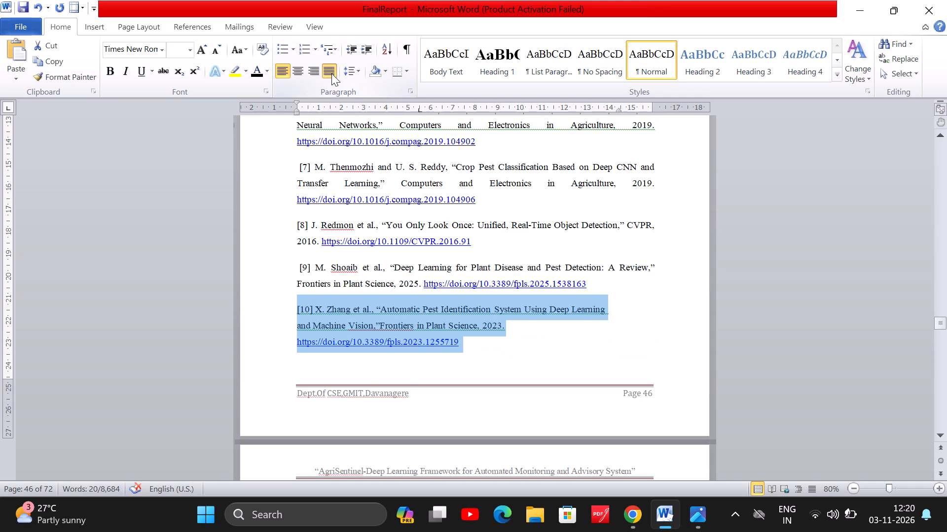
left_click(357, 65)
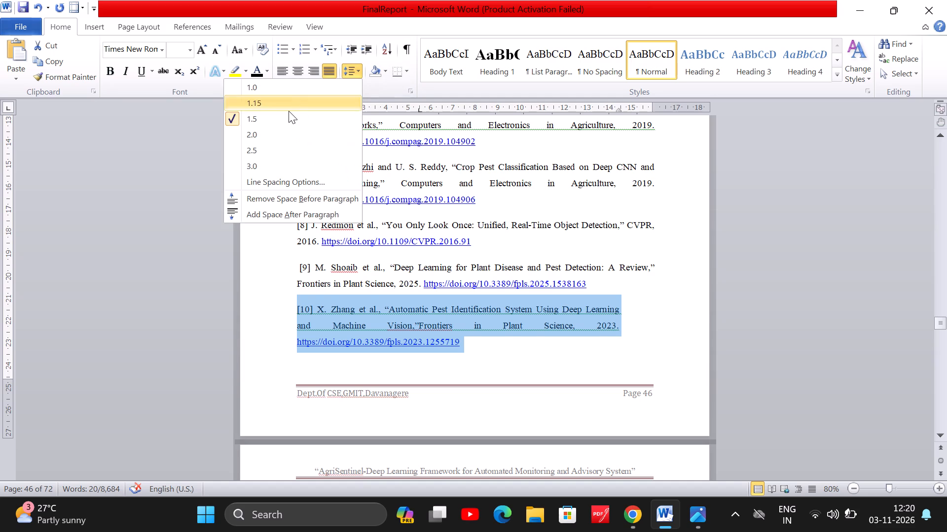
left_click(286, 116)
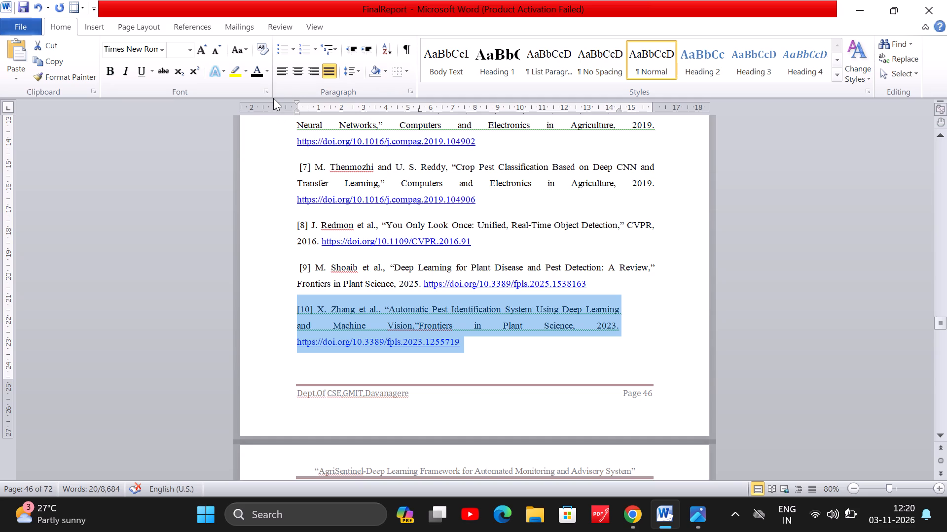
Review the reference list on page 46 and the Applications text on the page before it.
scroll(294, 194, "up", 2)
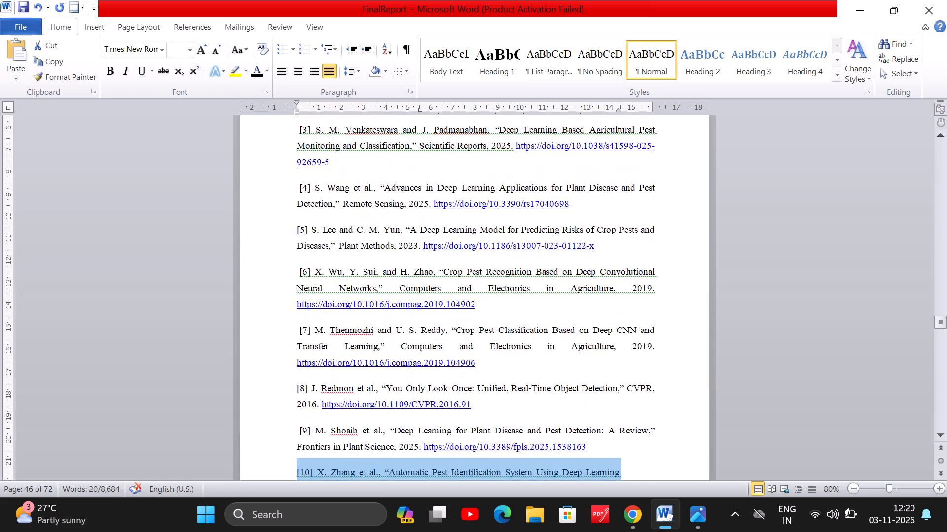
scroll(294, 194, "up", 2)
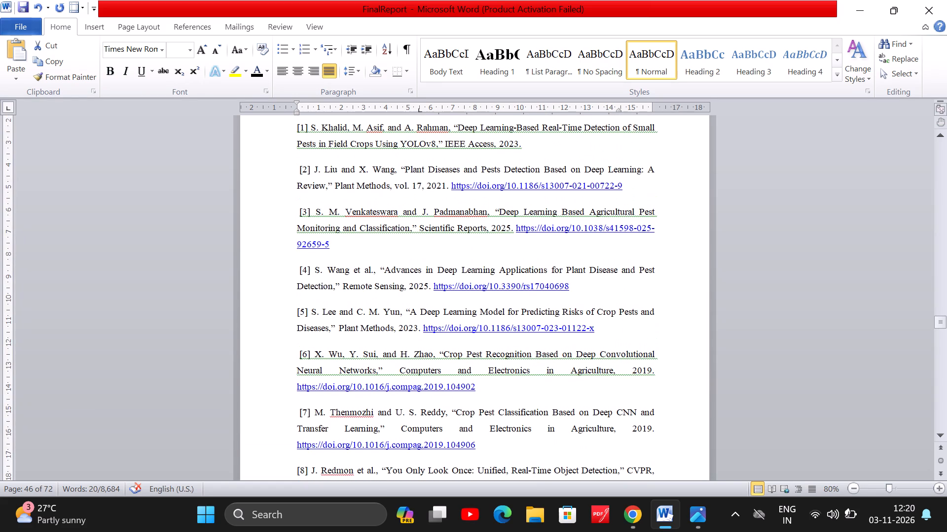
scroll(294, 194, "up", 3)
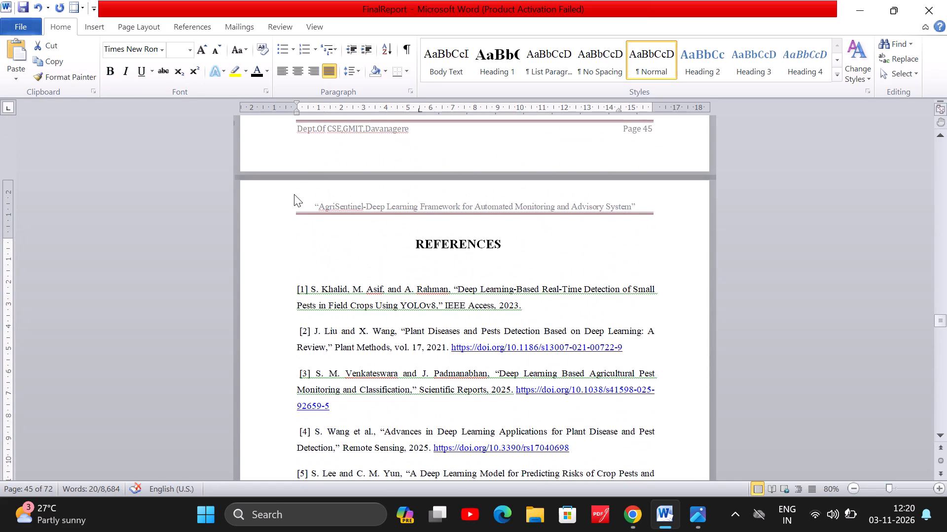
scroll(294, 194, "up", 5)
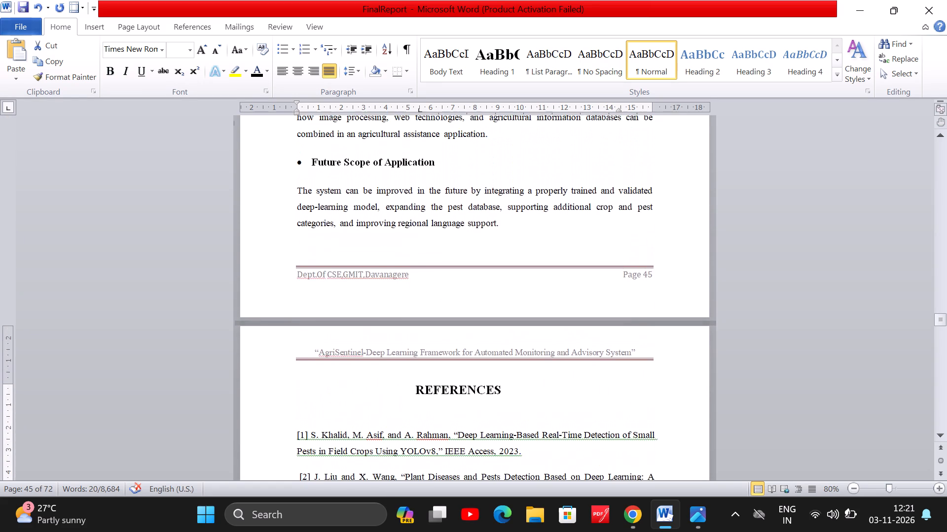
scroll(294, 194, "up", 7)
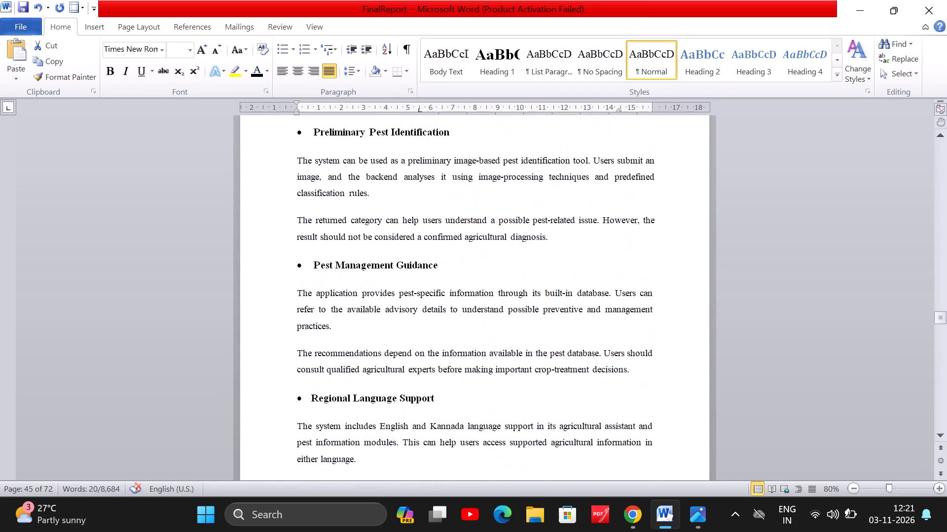
scroll(294, 194, "up", 4)
scroll(294, 194, "down", 8)
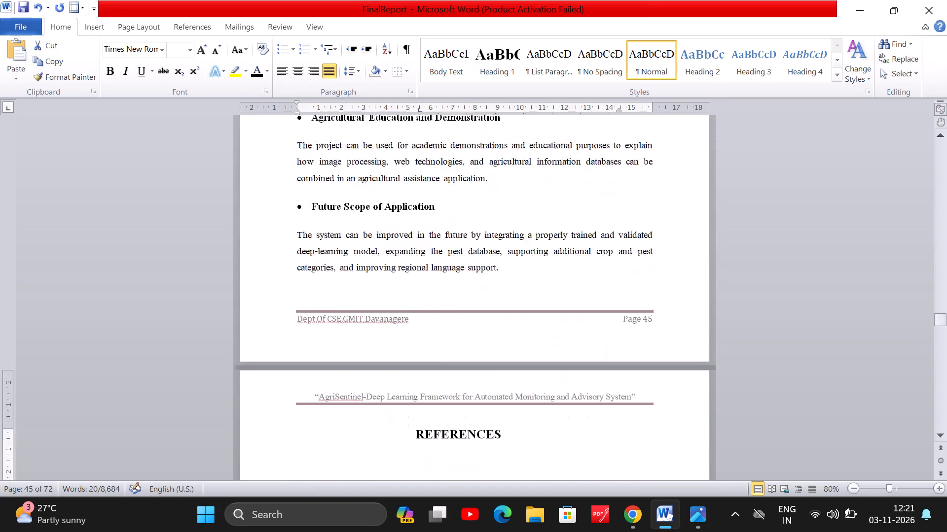
scroll(294, 194, "down", 5)
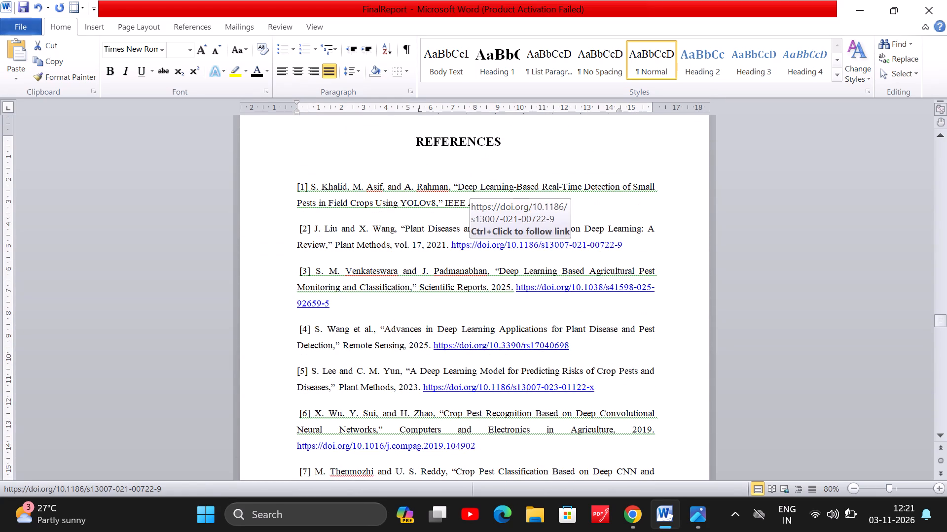
Change the blue heading "The application can be useful in the following areas:" in Chapter 8 to black.
scroll(481, 251, "up", 18)
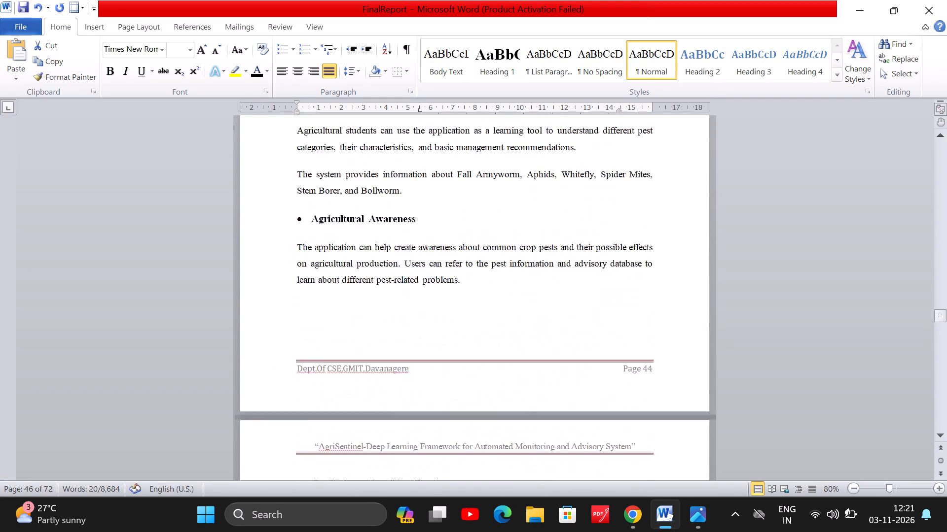
scroll(481, 251, "up", 6)
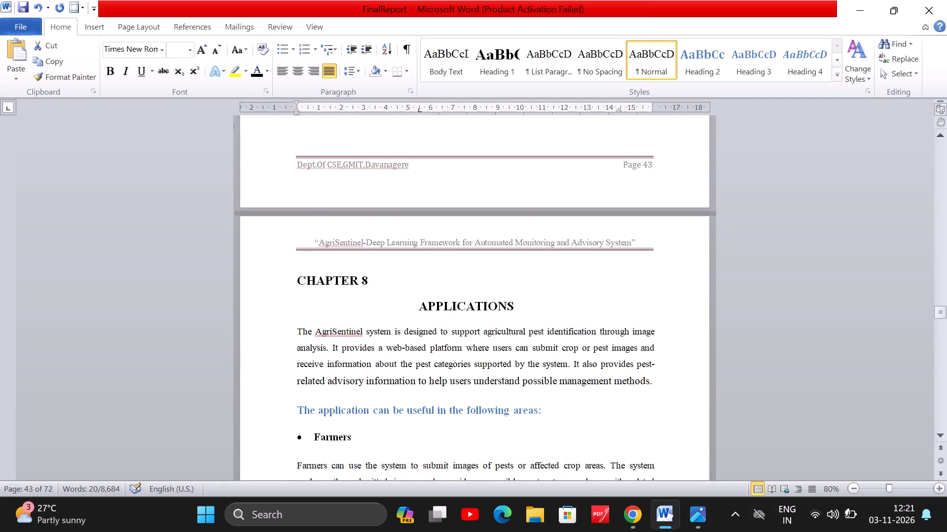
left_click_drag(546, 416, 298, 421)
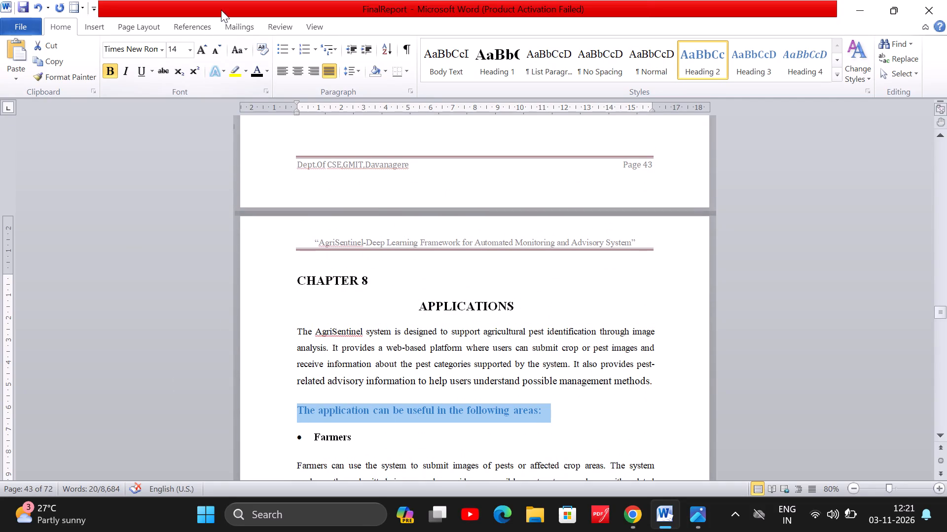
left_click(255, 71)
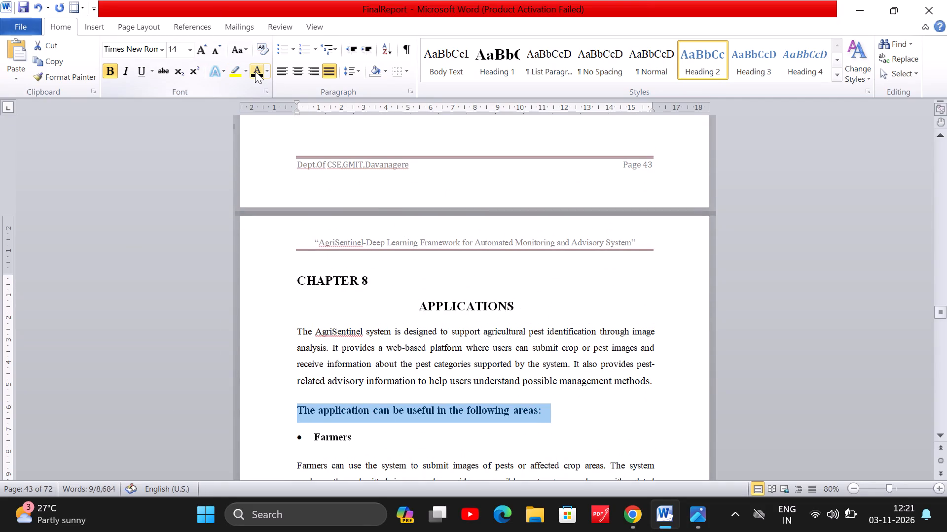
Review the Chapter 7 figures, captions and paragraphs from Fig 7.5 back to the chapter's opening page.
scroll(421, 235, "up", 7)
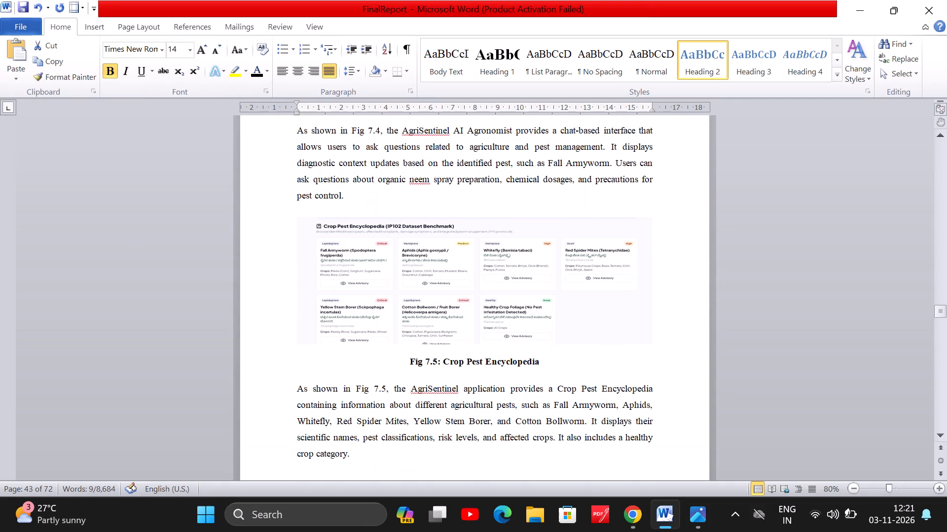
scroll(421, 235, "up", 6)
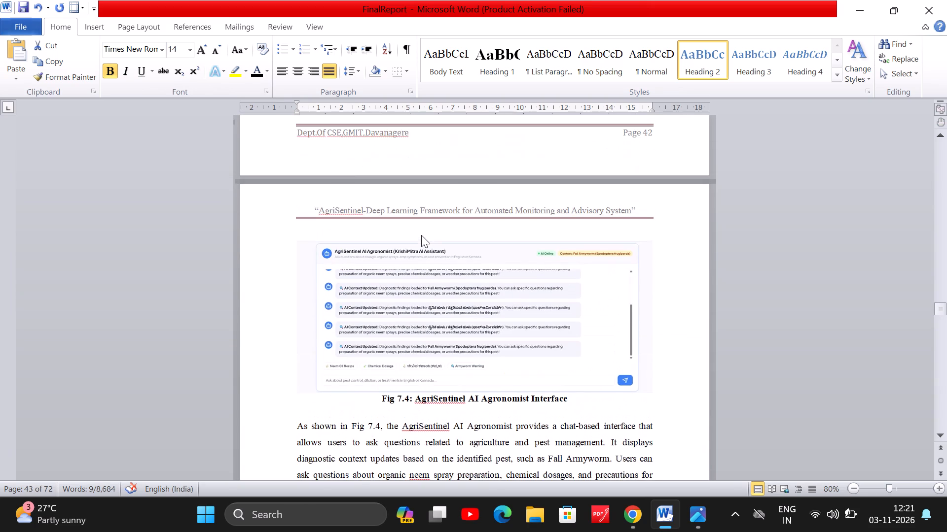
scroll(421, 235, "up", 6)
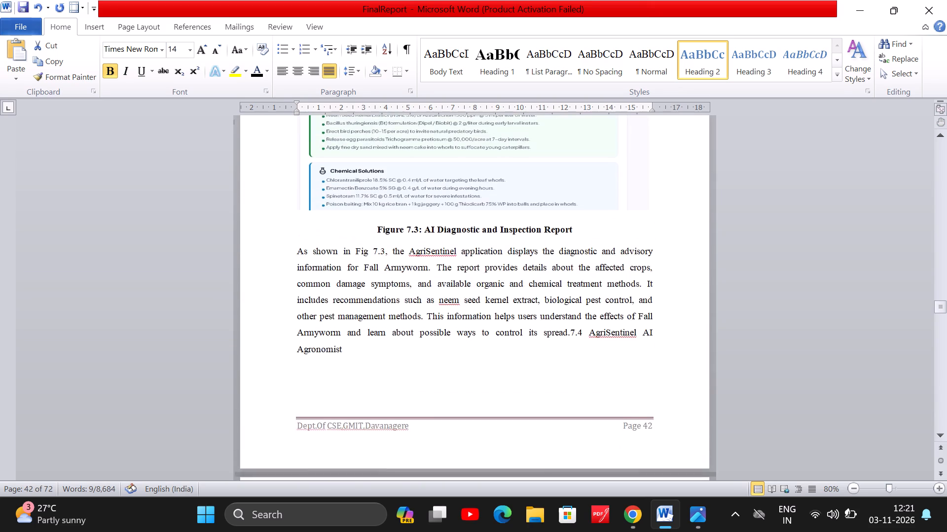
scroll(421, 235, "up", 5)
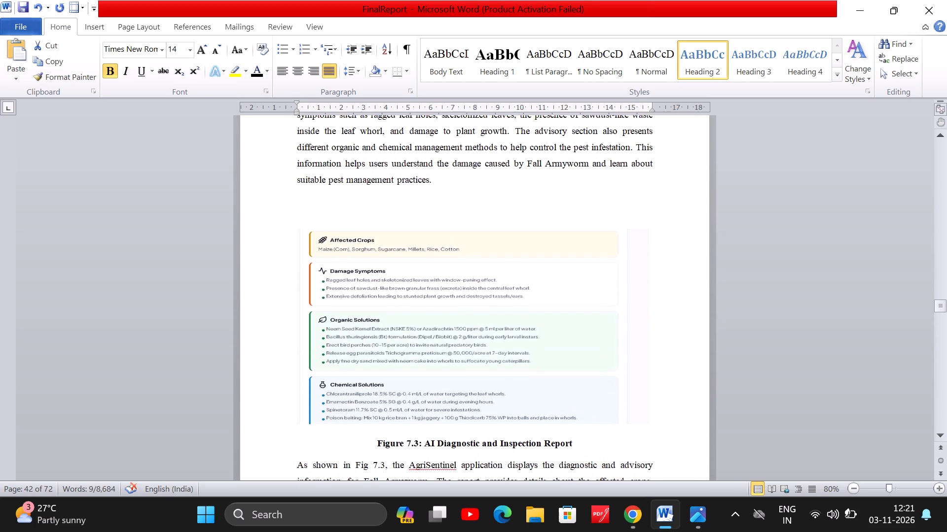
scroll(421, 235, "up", 3)
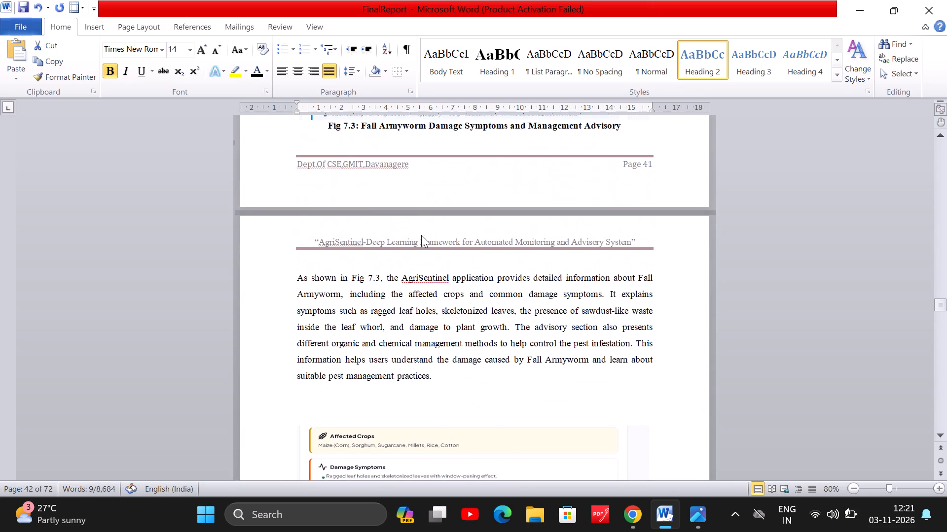
scroll(421, 235, "up", 2)
scroll(566, 224, "down", 3)
scroll(566, 224, "up", 1)
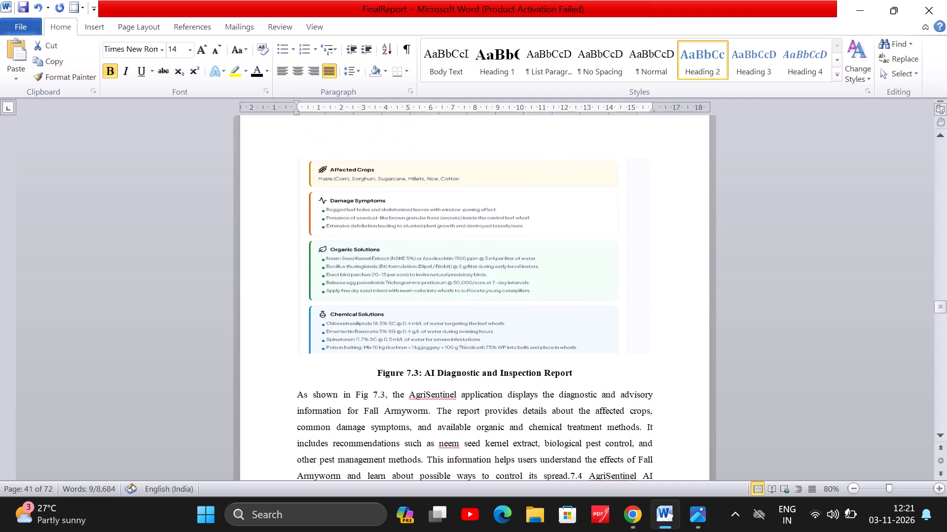
scroll(566, 224, "up", 4)
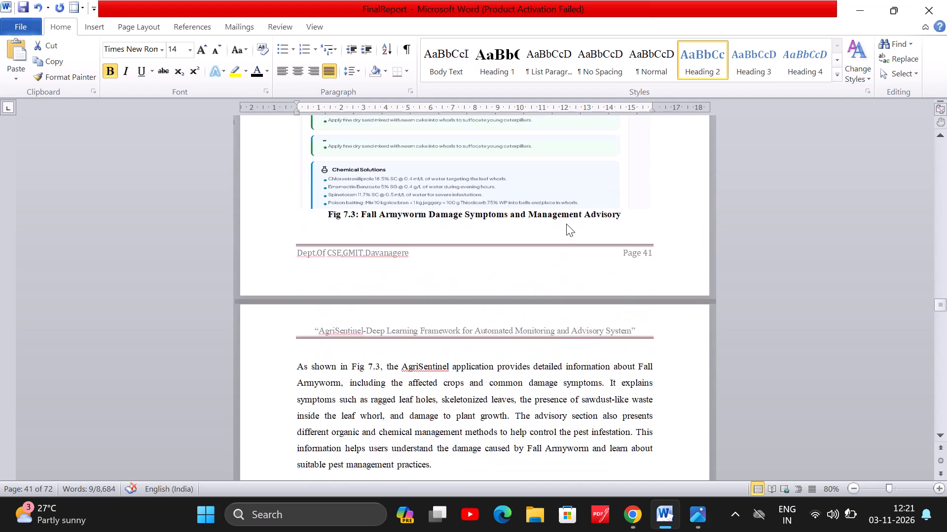
scroll(566, 224, "up", 6)
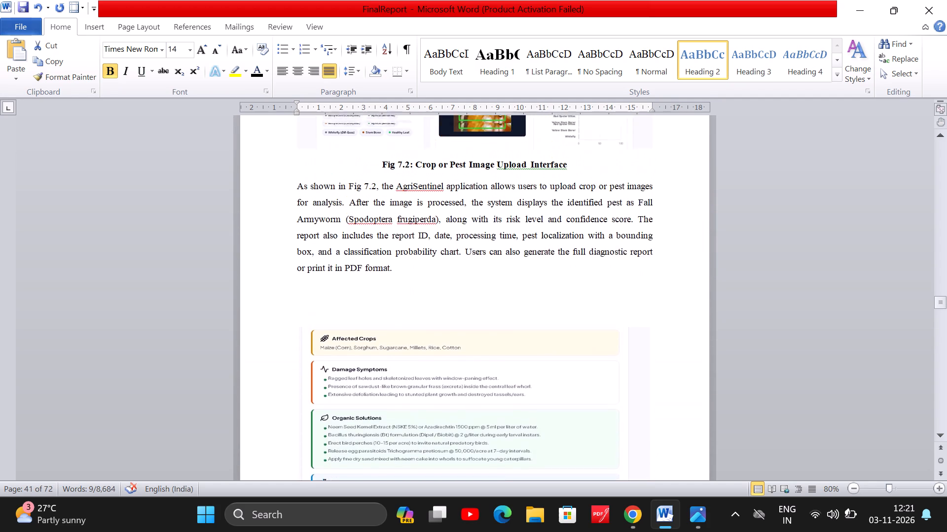
scroll(566, 224, "up", 2)
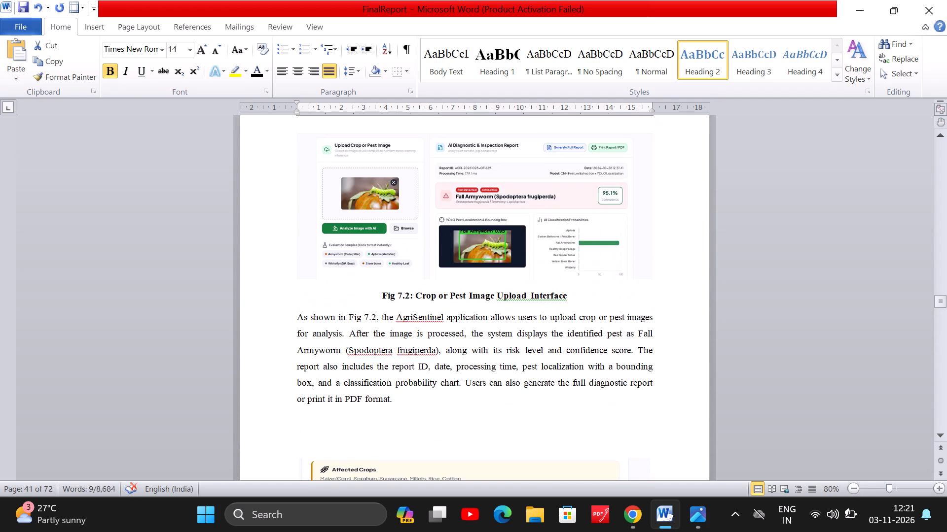
scroll(566, 224, "up", 6)
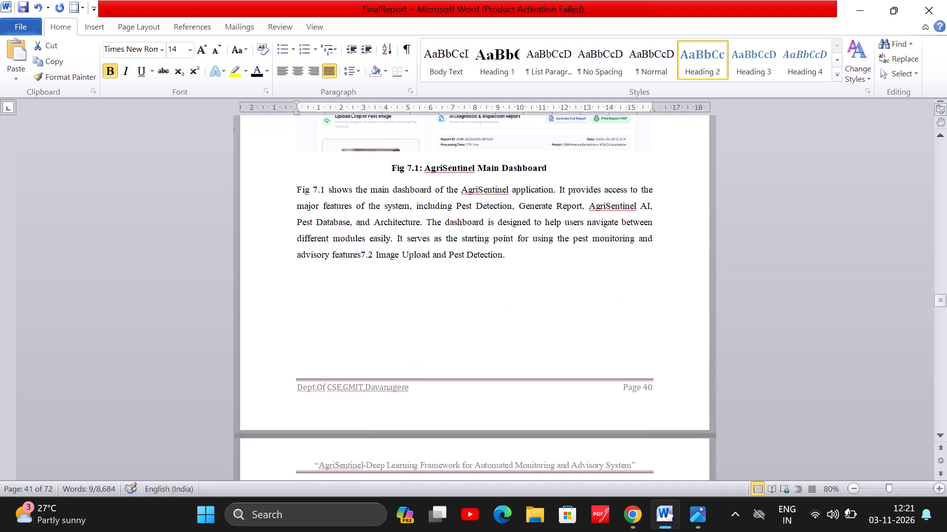
scroll(566, 224, "up", 3)
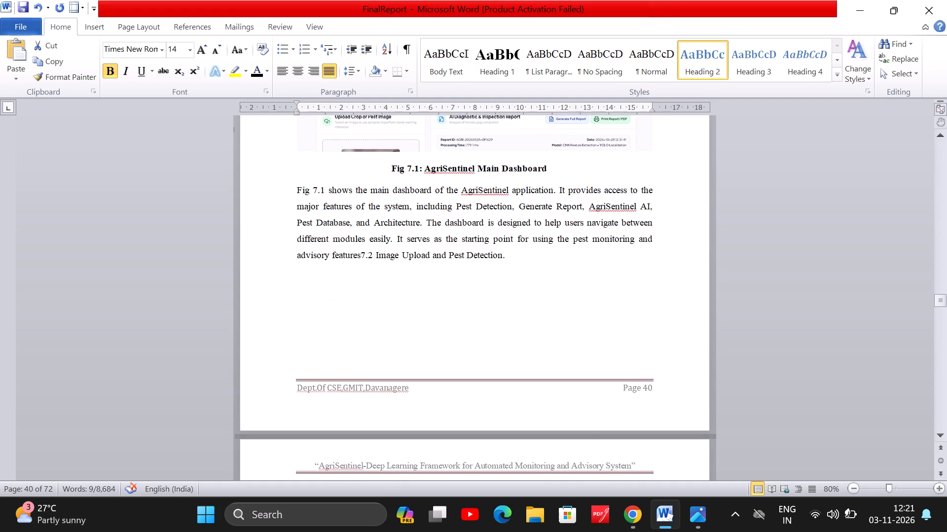
scroll(566, 224, "up", 9)
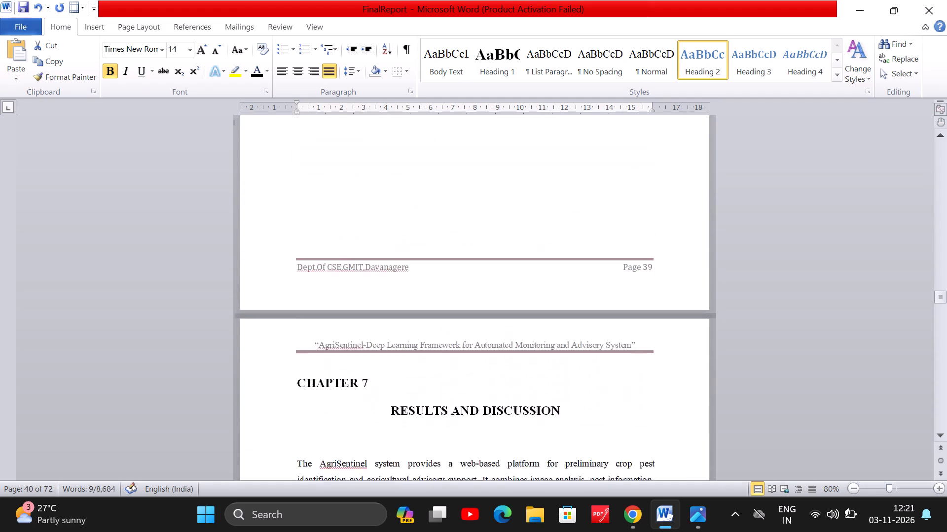
Change the font colour of the "6.8 Error Handling" heading on page 38 to black.
scroll(566, 224, "up", 5)
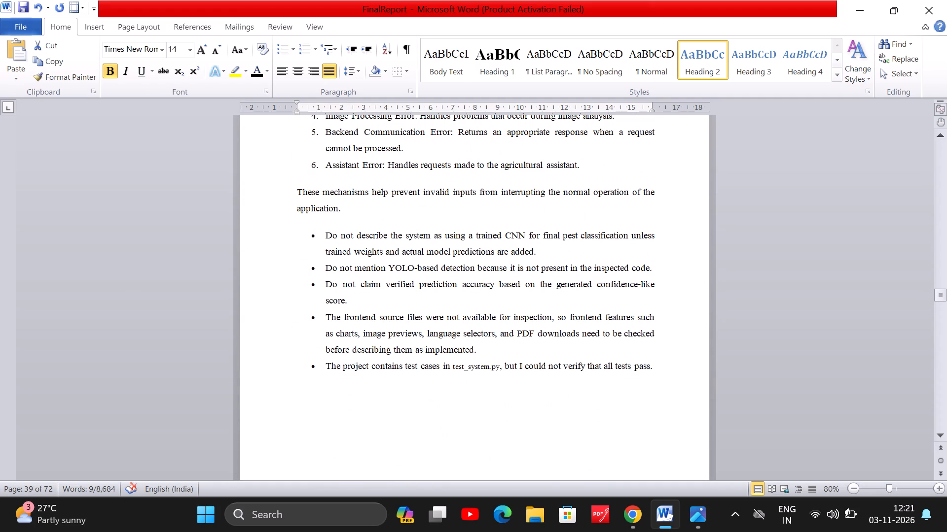
scroll(566, 224, "up", 8)
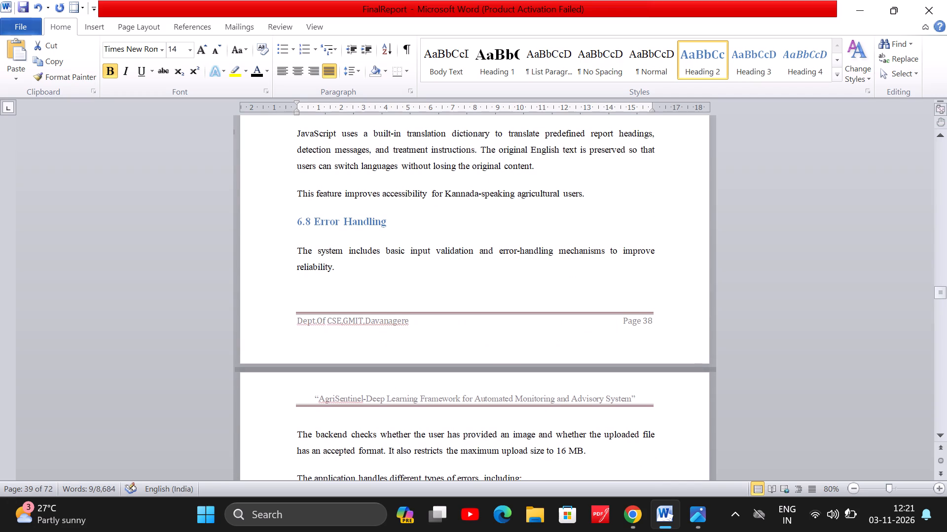
left_click_drag(388, 225, 286, 227)
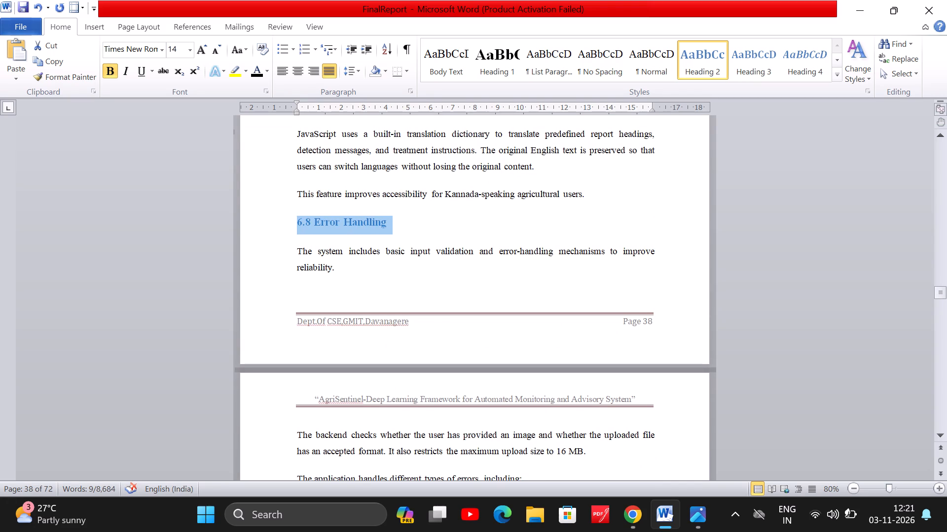
left_click_drag(286, 227, 284, 227)
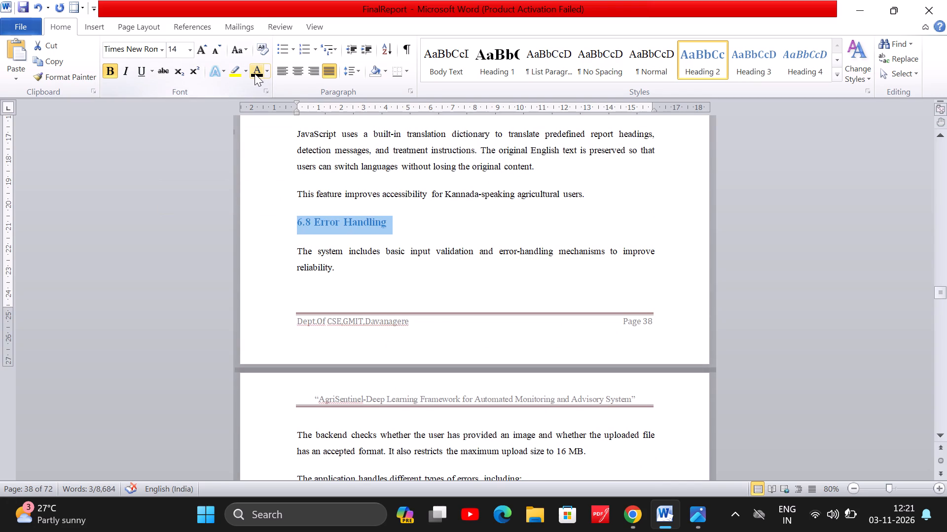
left_click(255, 73)
Change the font colour of the "6.7 Kannada Language Support" heading to black.
scroll(398, 238, "up", 4)
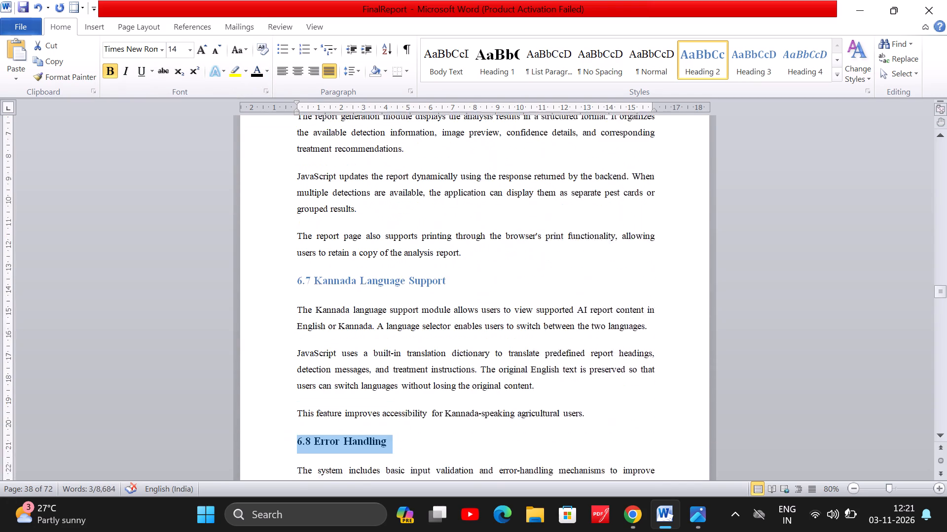
left_click_drag(446, 306, 289, 301)
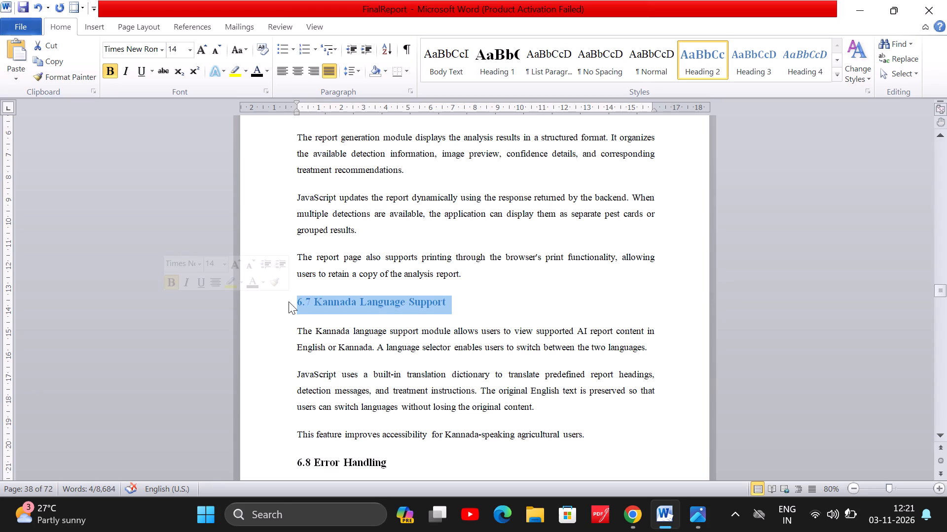
left_click(260, 73)
Change the font colour of the whole "6.6 AI Report Generation" heading to black and clear the selection.
scroll(371, 160, "up", 2)
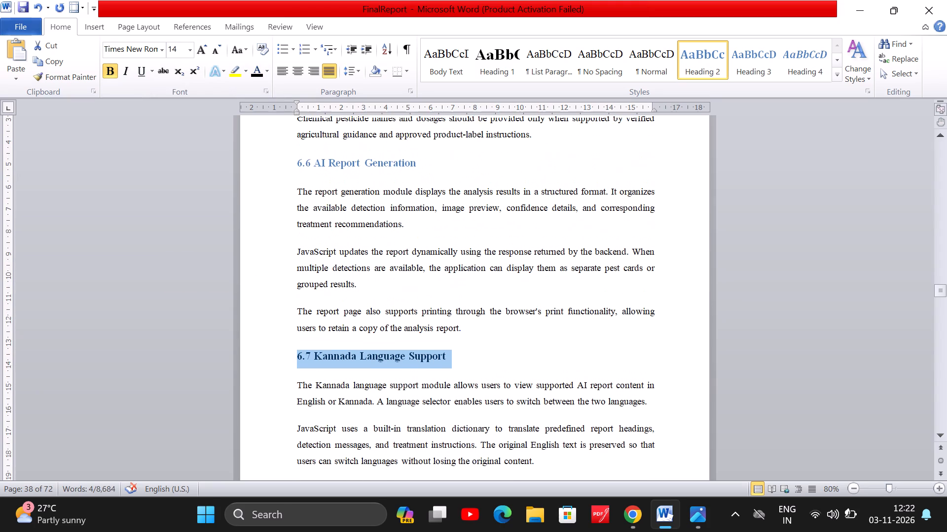
left_click_drag(421, 166, 309, 169)
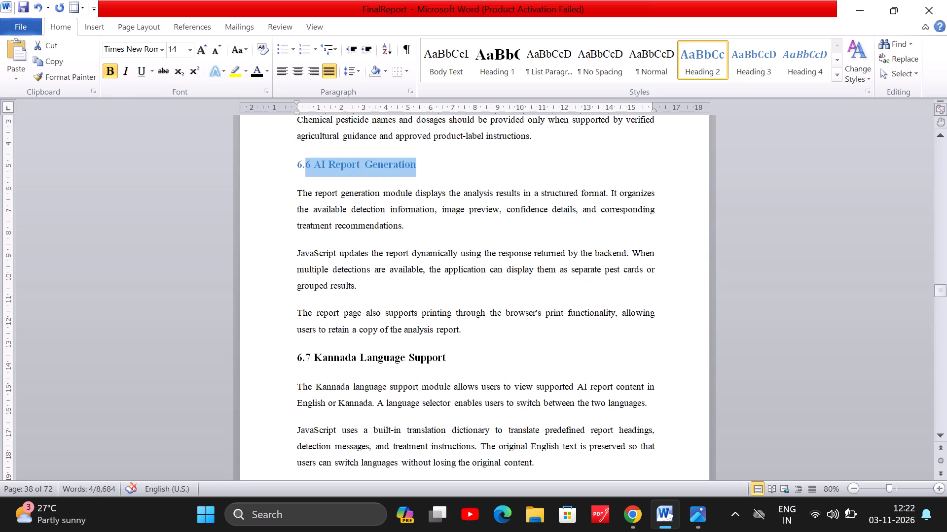
left_click_drag(309, 169, 293, 166)
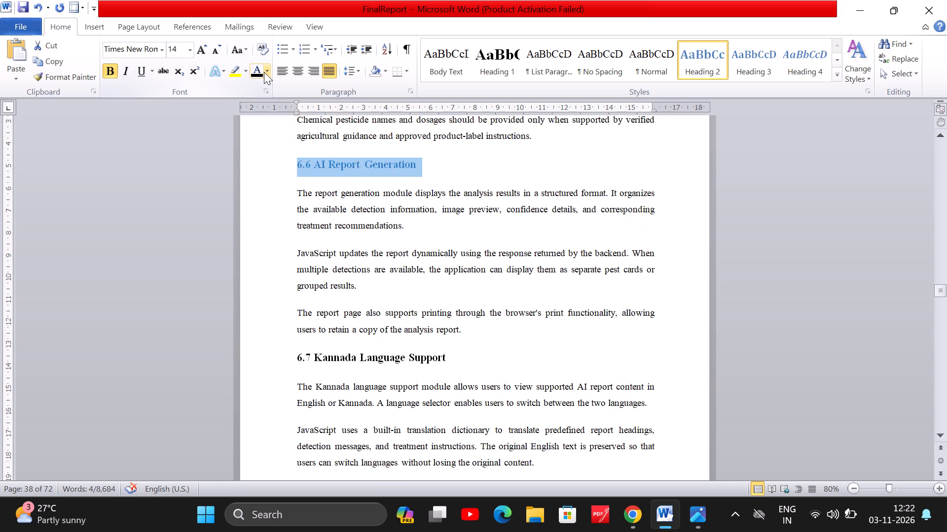
left_click(264, 72)
left_click(255, 74)
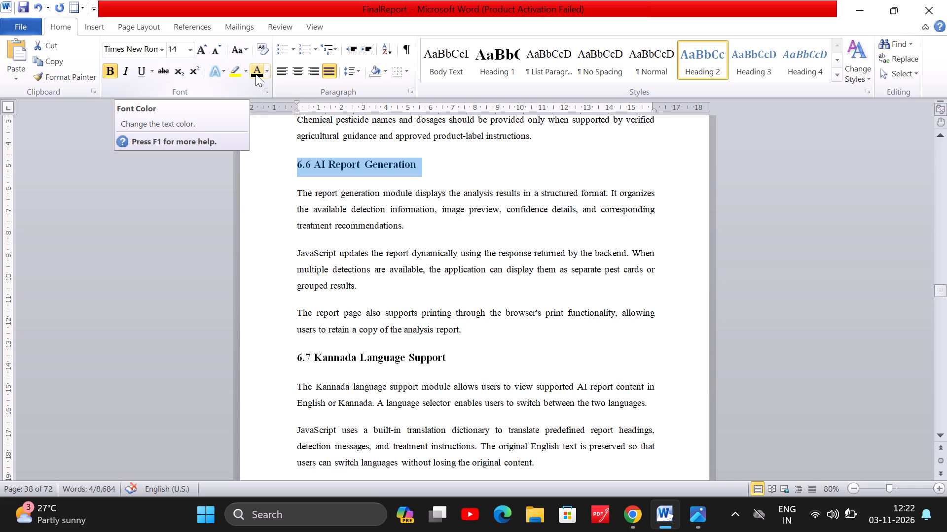
left_click(264, 180)
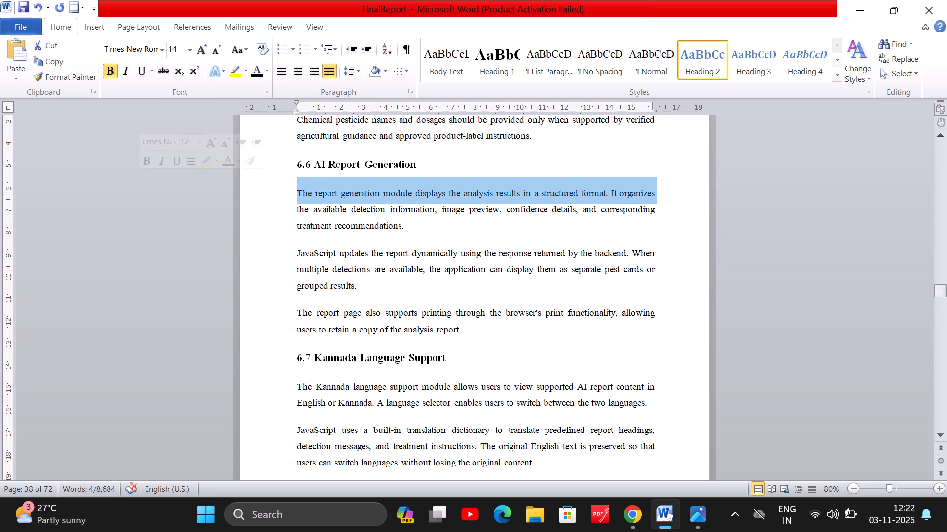
left_click(294, 154)
scroll(294, 154, "up", 1)
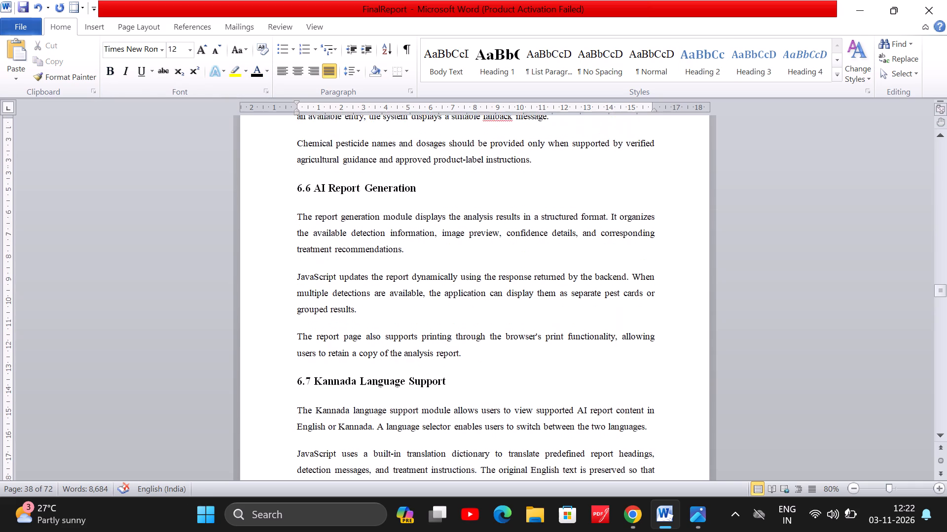
Change the font colour of the "6.5 Treatment and Pesticide Guidance" heading on page 37 to black.
scroll(294, 154, "up", 6)
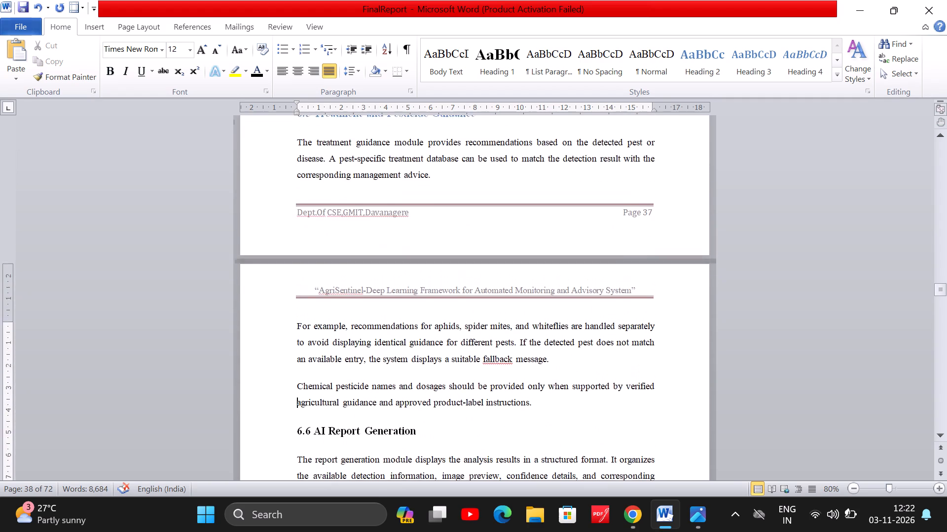
scroll(294, 154, "up", 3)
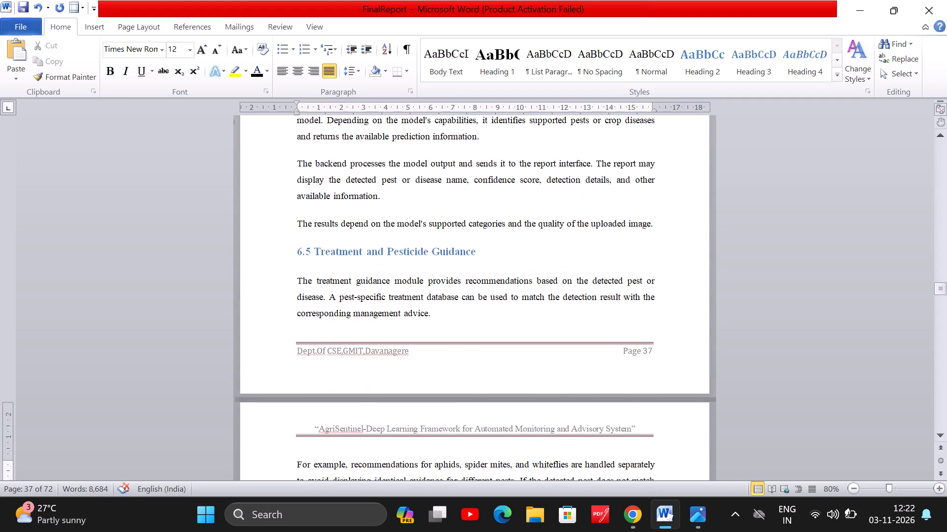
left_click_drag(479, 253, 281, 256)
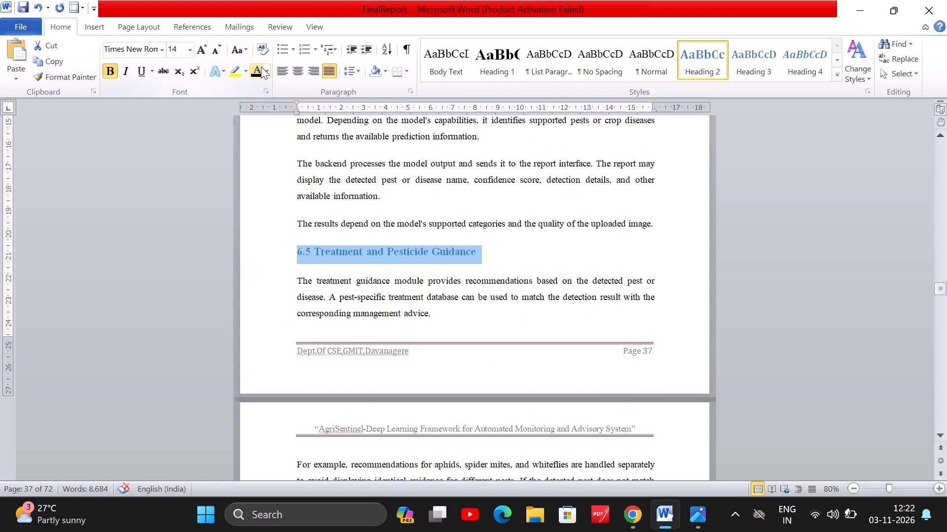
left_click(260, 67)
Change the font colour of the whole "6.4 AI-Based Pest and Disease Detection" heading to black.
scroll(352, 193, "up", 3)
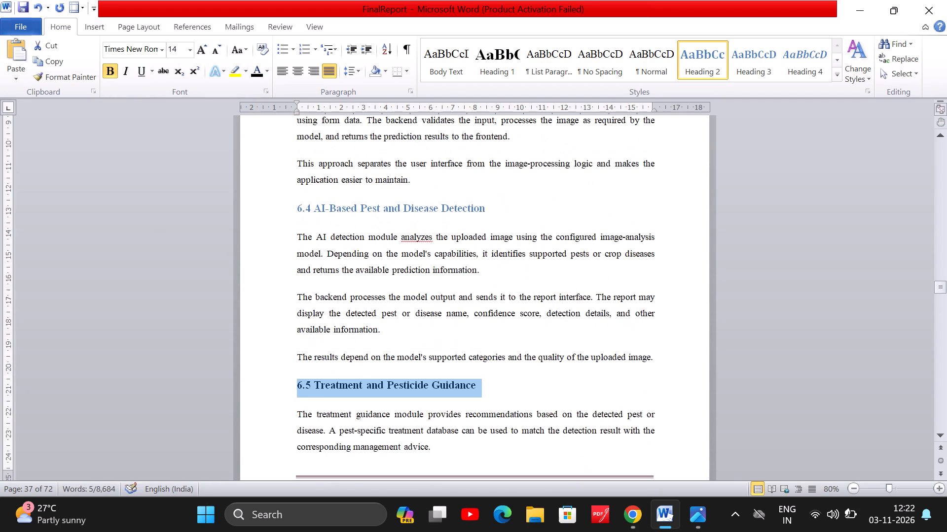
scroll(352, 193, "up", 2)
left_click_drag(484, 249, 395, 228)
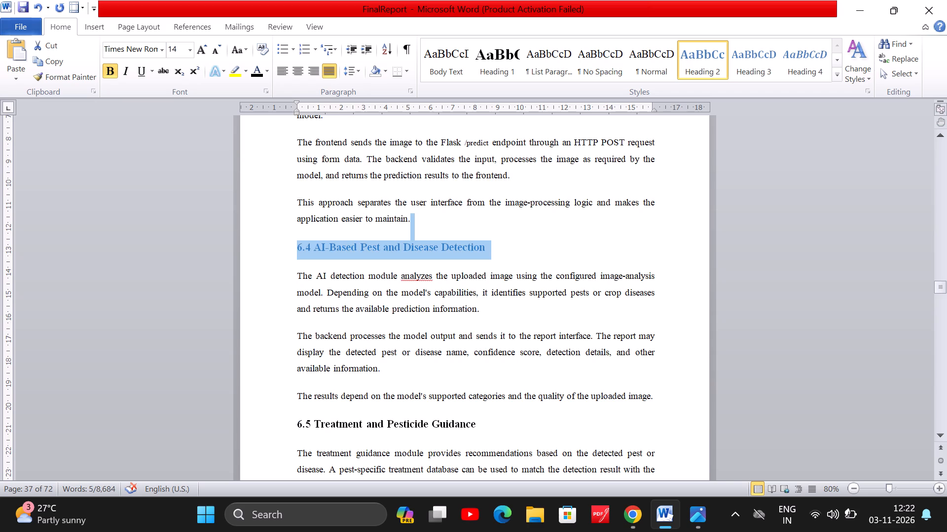
left_click_drag(395, 228, 277, 248)
left_click(256, 63)
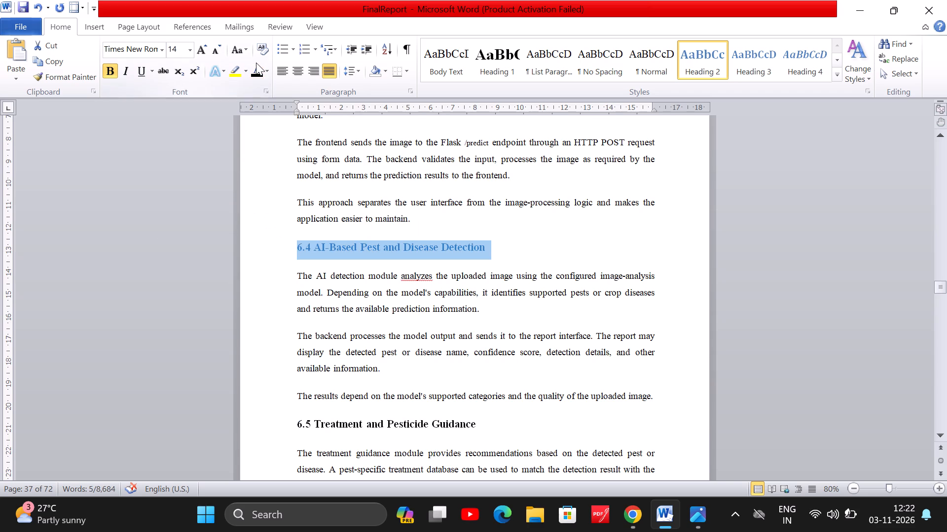
left_click(257, 73)
Change the font colour of the "6.3 Backend Implementation" heading to black.
scroll(399, 212, "up", 2)
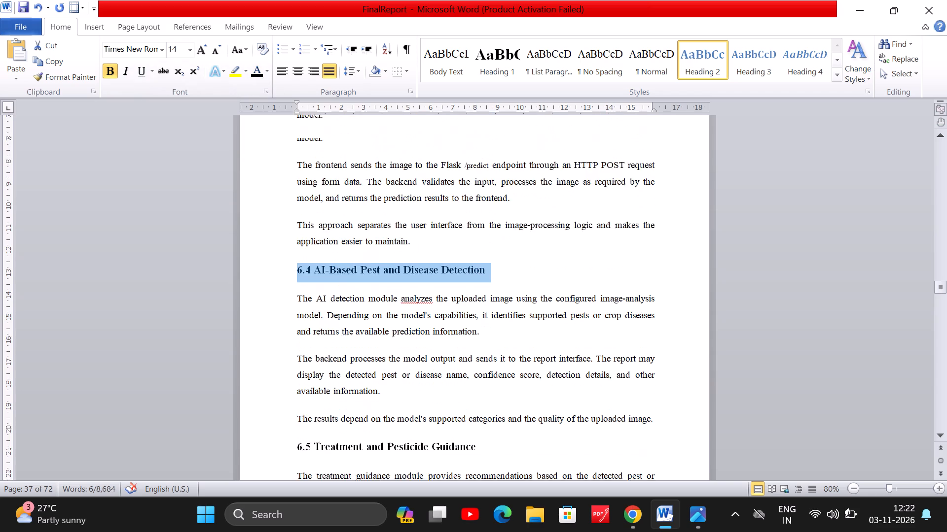
scroll(399, 212, "up", 5)
left_click_drag(434, 323, 273, 334)
left_click(255, 71)
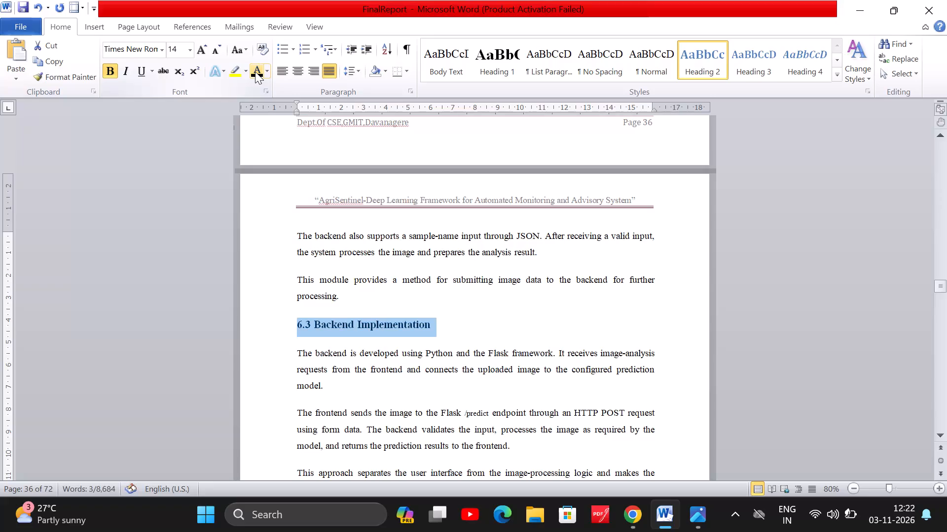
Change the font colour of the "6.2 Image Upload Module" heading on page 36 to black.
scroll(300, 169, "up", 4)
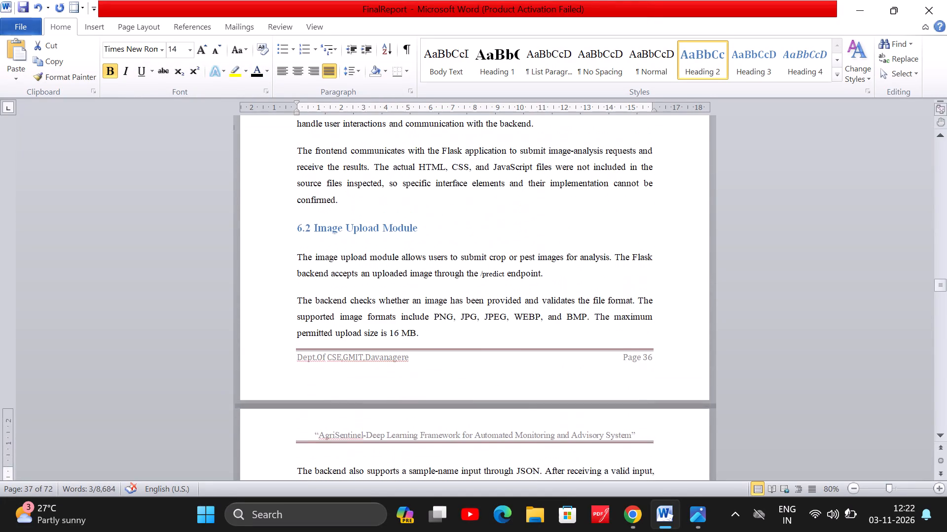
scroll(300, 169, "up", 1)
left_click_drag(415, 242, 285, 252)
left_click(259, 68)
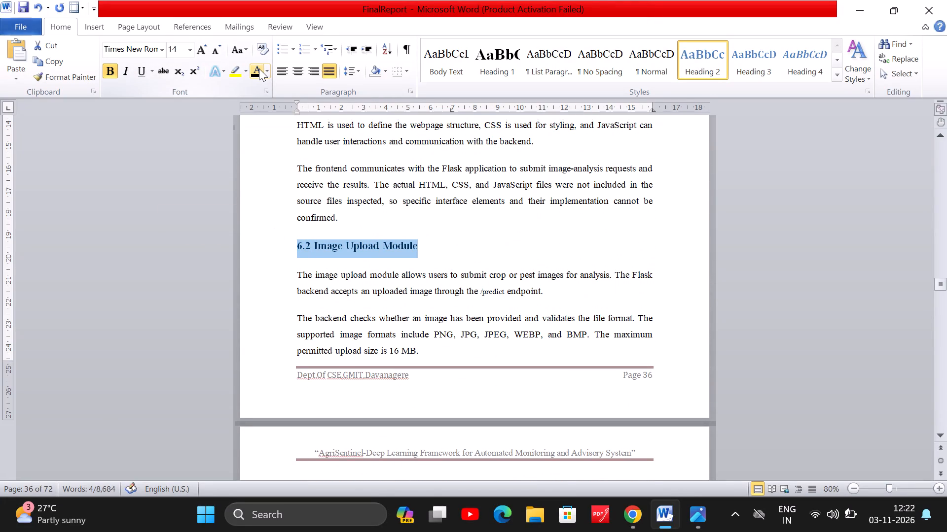
Save the FinalReport document with the recoloured Chapter 6 headings.
key("ctrl+s")
Change the font colour of the whole "6.1 Frontend Implementation" heading to black.
scroll(438, 194, "up", 3)
left_click_drag(436, 222, 308, 228)
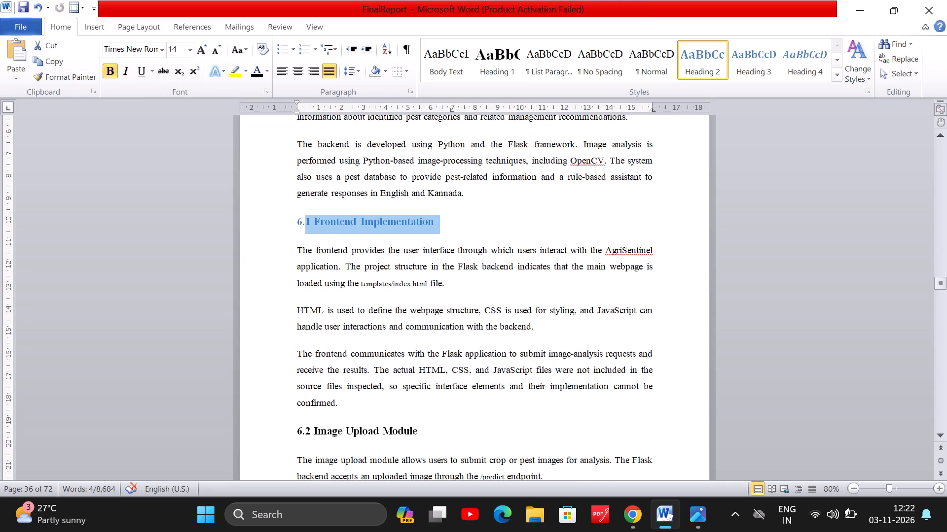
left_click_drag(308, 228, 290, 223)
left_click(254, 71)
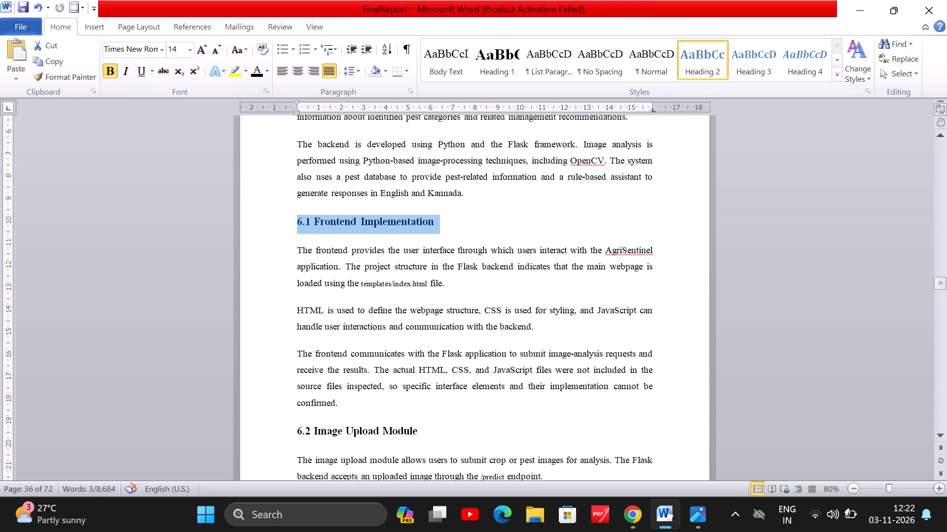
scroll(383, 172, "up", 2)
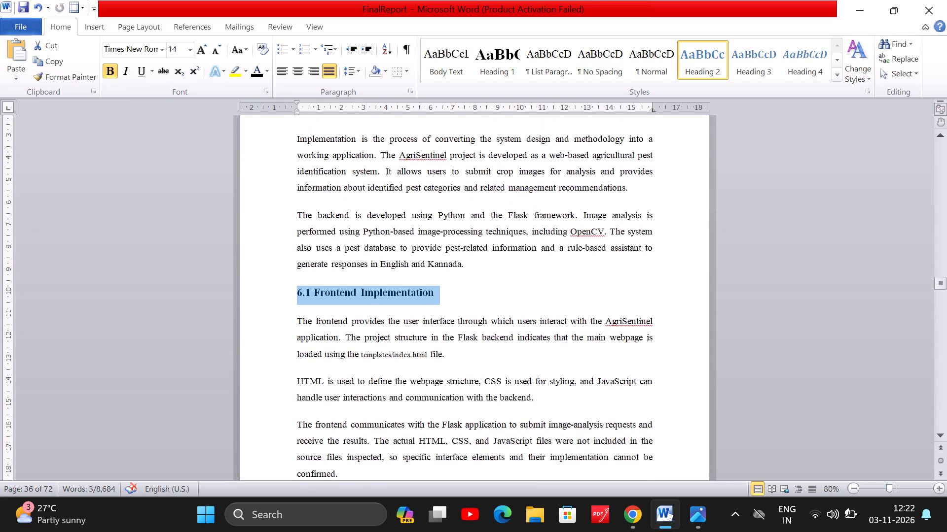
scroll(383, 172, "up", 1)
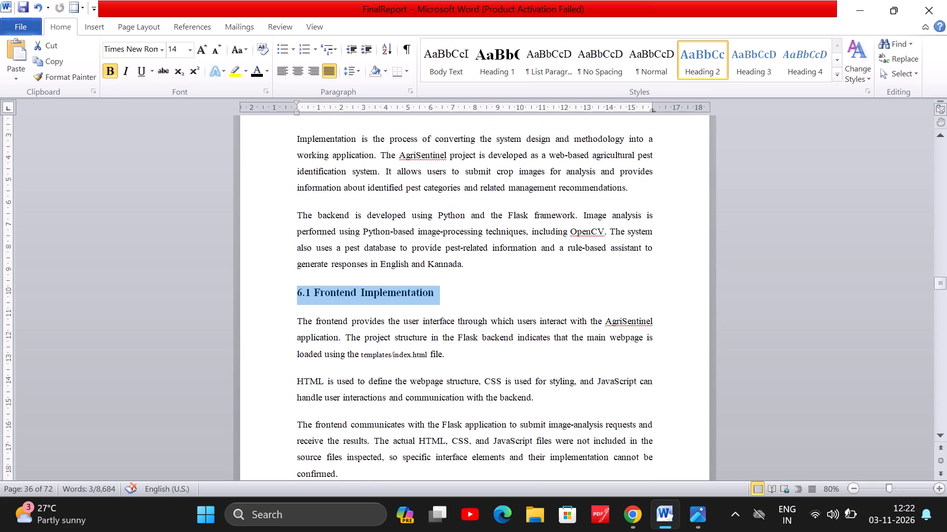
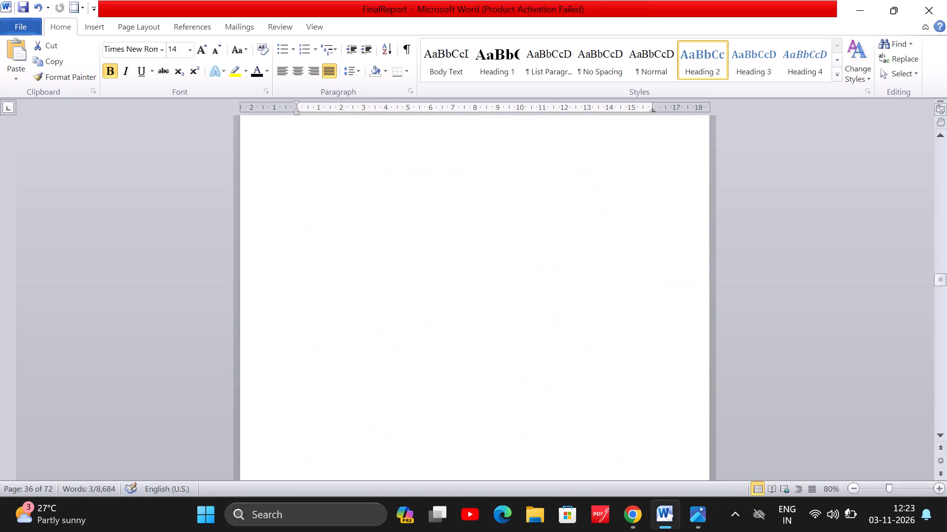
Change the font colour of the heading "5.18 Limitations of the Methodology" to black.
scroll(383, 172, "up", 8)
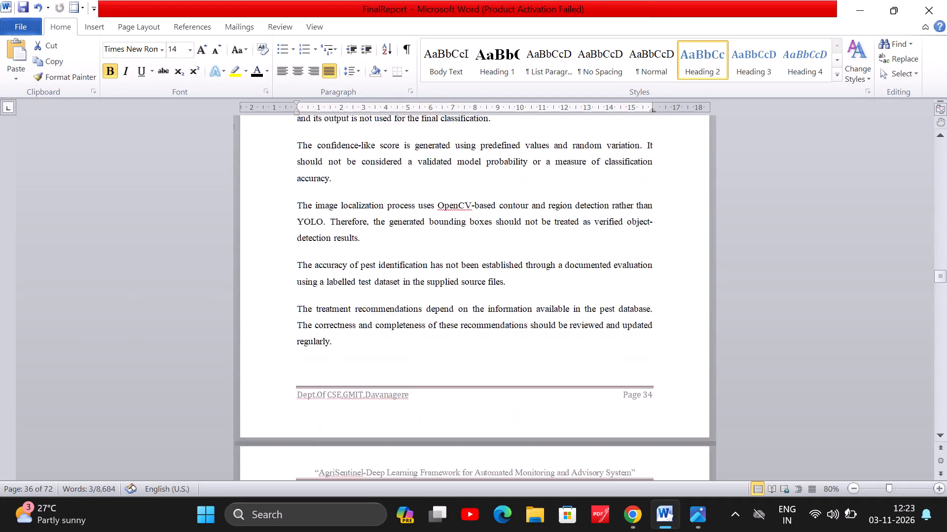
scroll(383, 172, "up", 7)
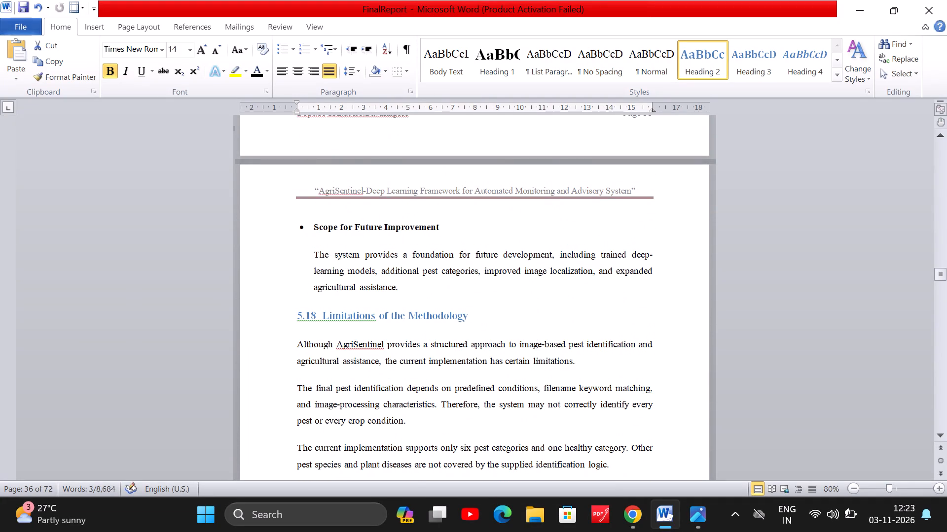
left_click_drag(472, 317, 295, 316)
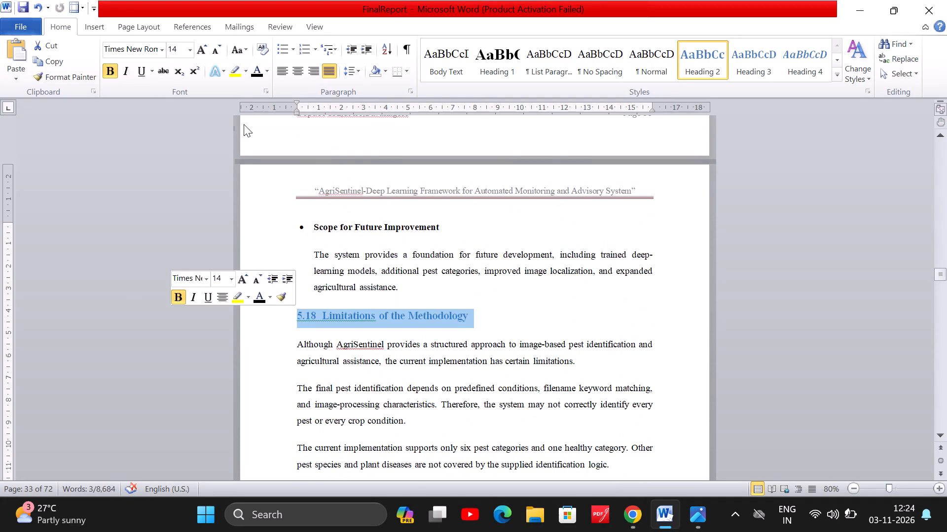
left_click(258, 75)
Change the font colour of the heading "5.17 Advantages of the Adopted Methodology" to black.
scroll(380, 228, "up", 9)
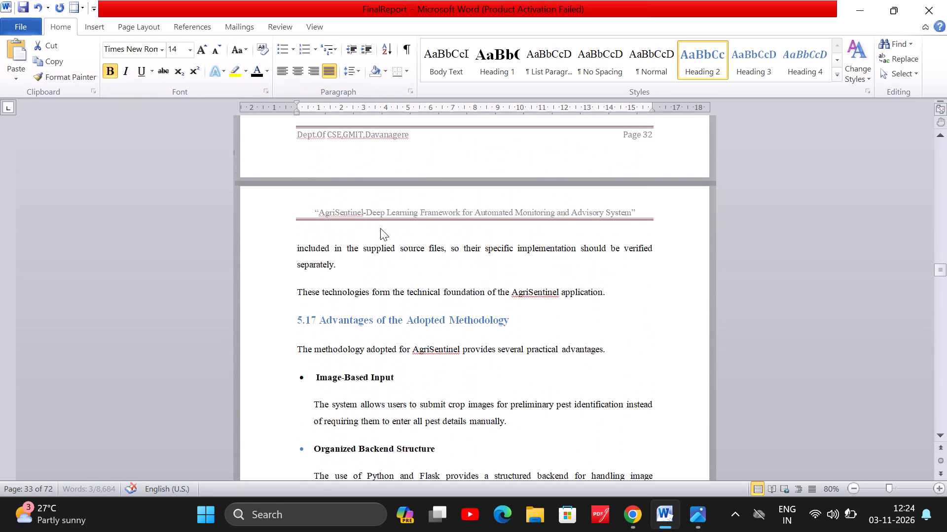
left_click_drag(509, 323, 288, 324)
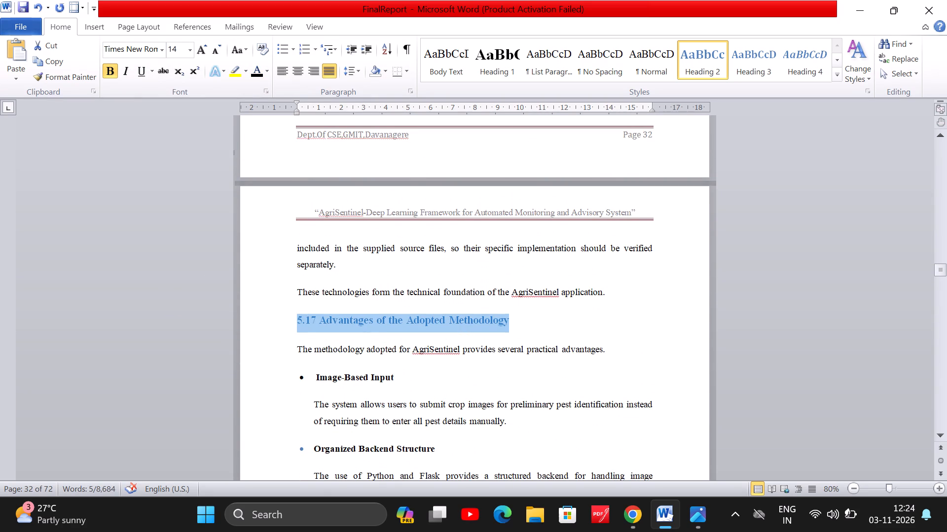
left_click(260, 70)
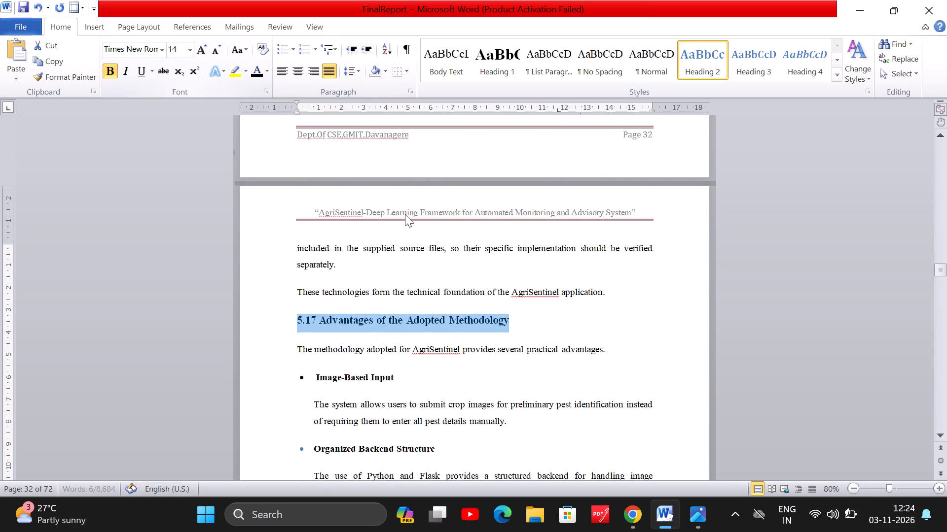
Change the font colour of the heading "5.16 Tools and Technologies Used in the Methodology" to black.
scroll(405, 214, "up", 10)
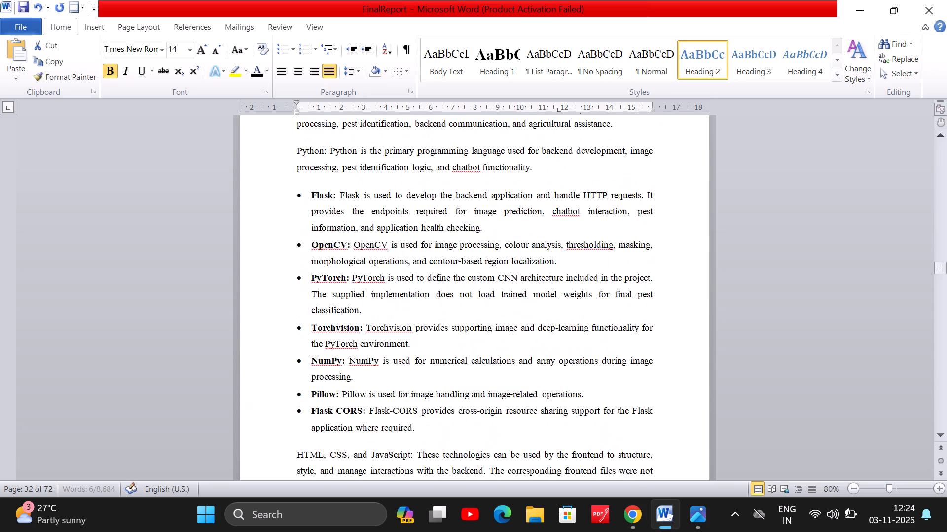
scroll(405, 214, "up", 3)
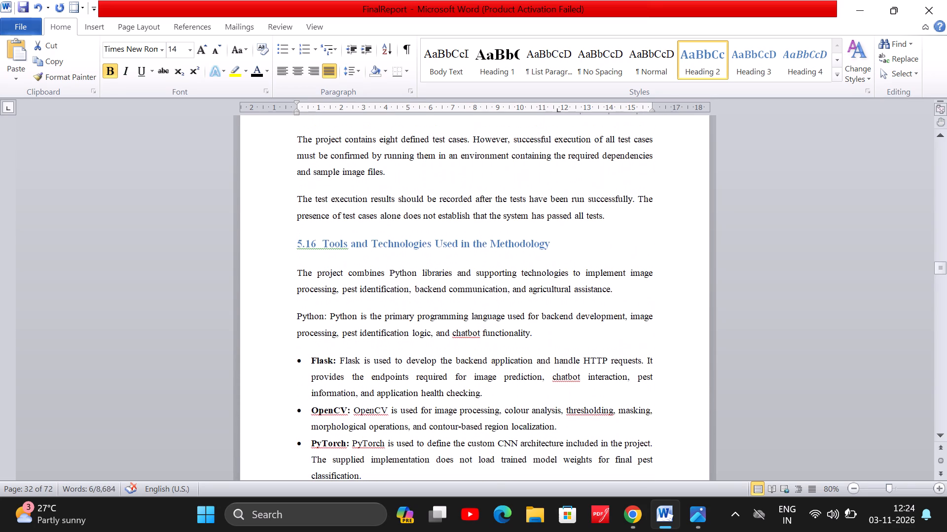
left_click_drag(551, 242, 285, 244)
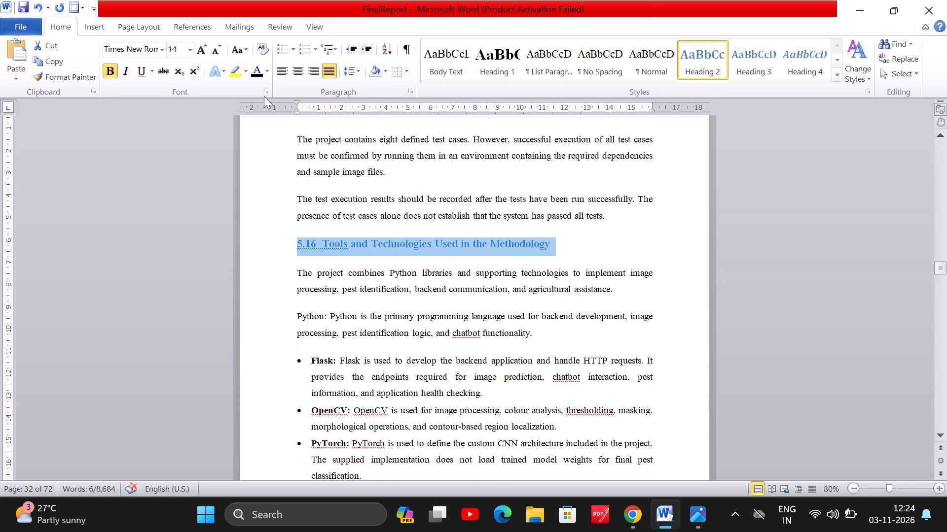
left_click(256, 70)
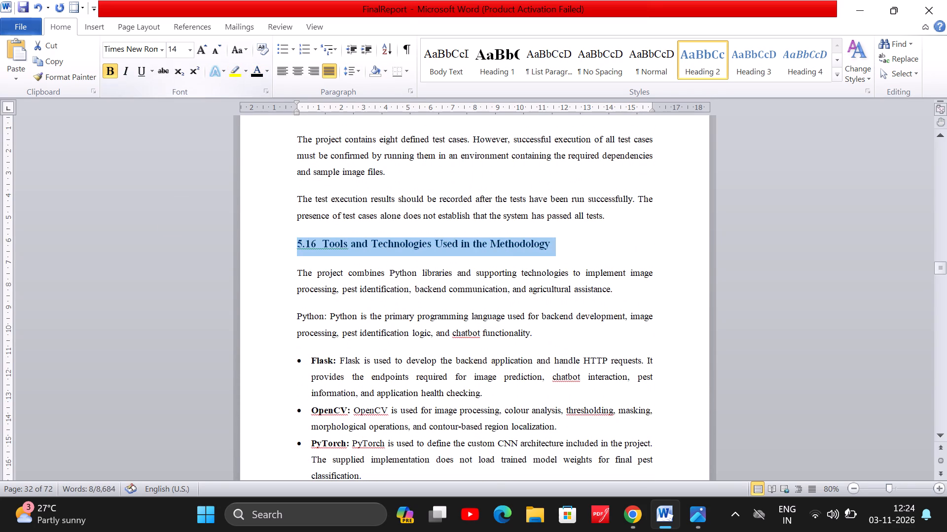
Change the font colour of the heading "5.15 Testing and Validation Methodology" to black.
scroll(425, 235, "up", 9)
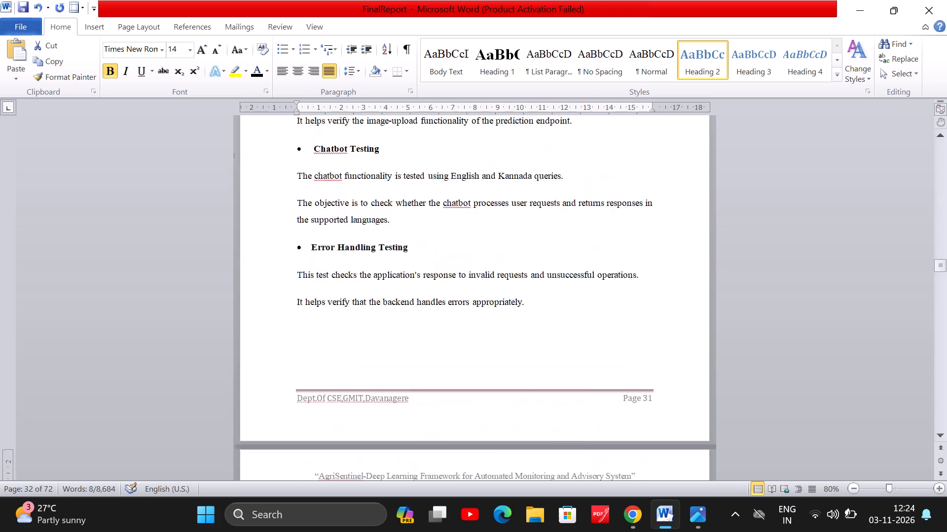
scroll(425, 235, "up", 10)
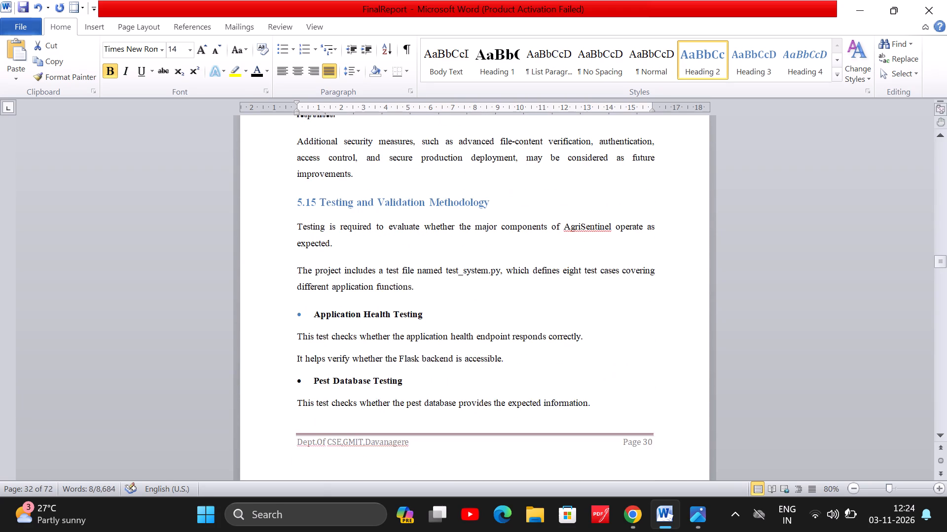
scroll(425, 235, "up", 1)
left_click_drag(492, 223, 314, 217)
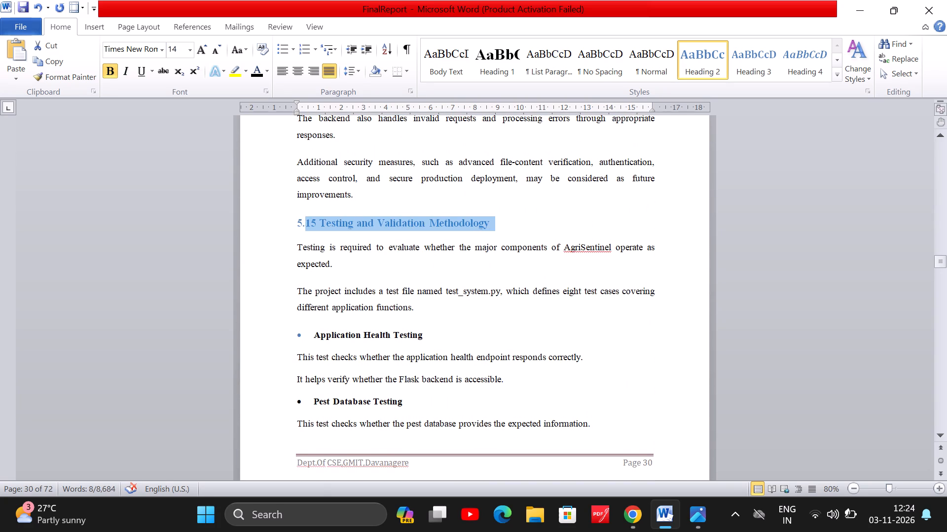
left_click_drag(314, 217, 295, 220)
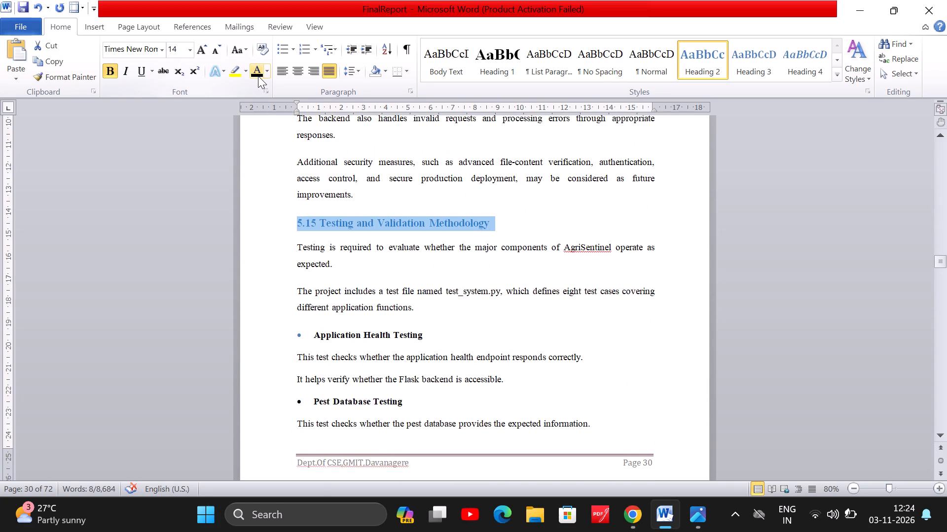
left_click(258, 76)
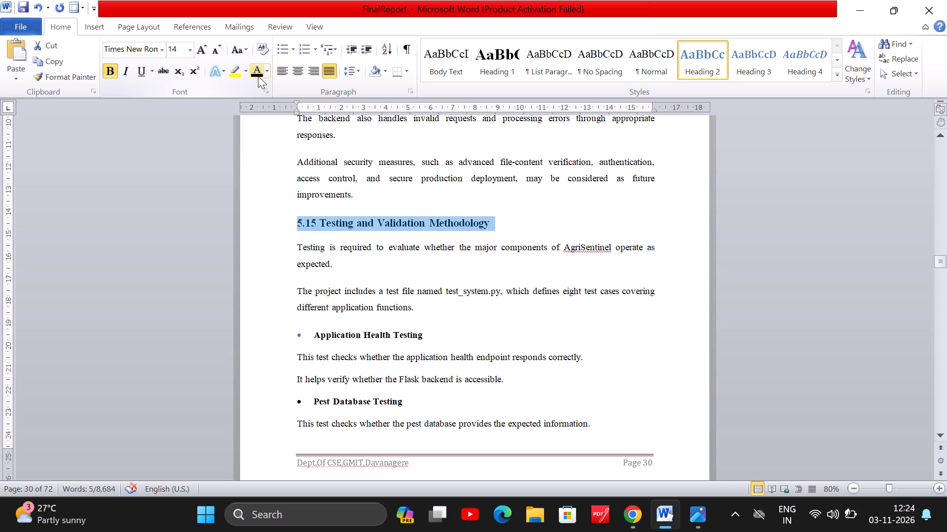
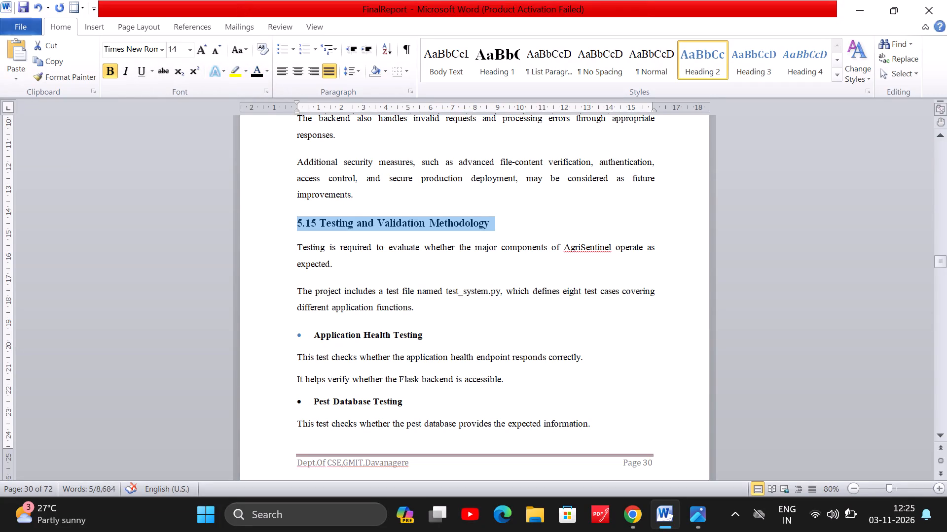
scroll(390, 273, "up", 12)
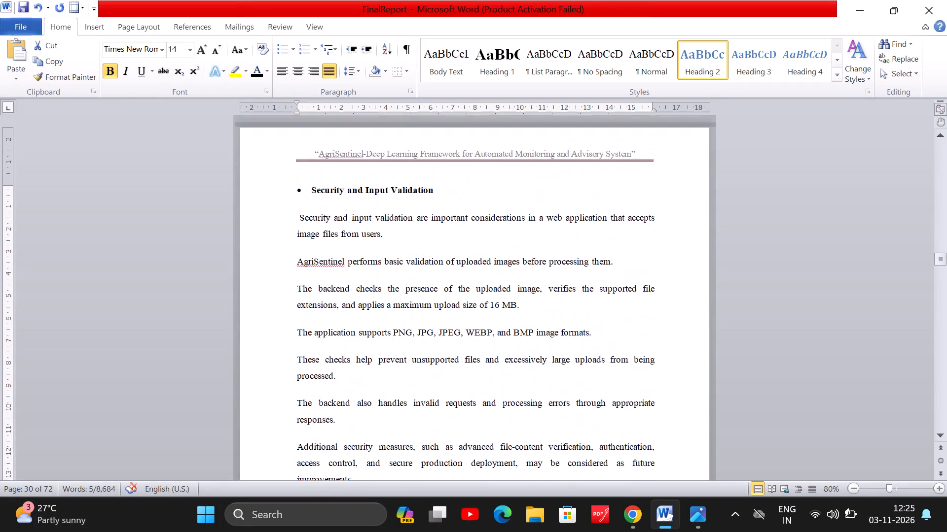
scroll(390, 273, "up", 15)
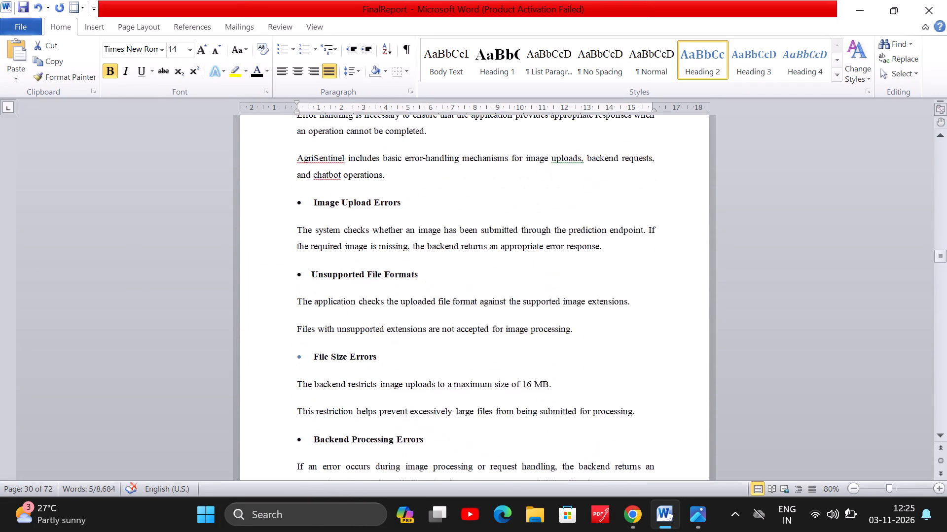
scroll(390, 273, "up", 5)
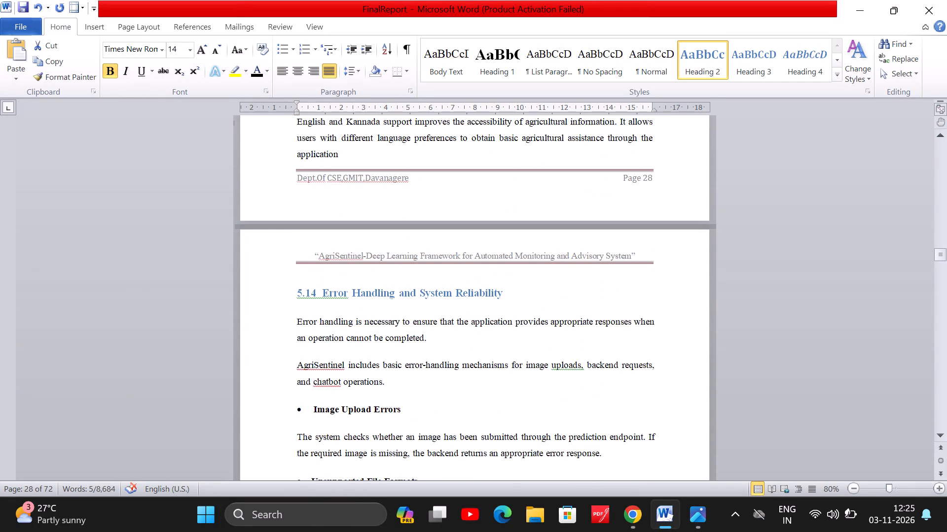
left_click_drag(506, 292, 288, 293)
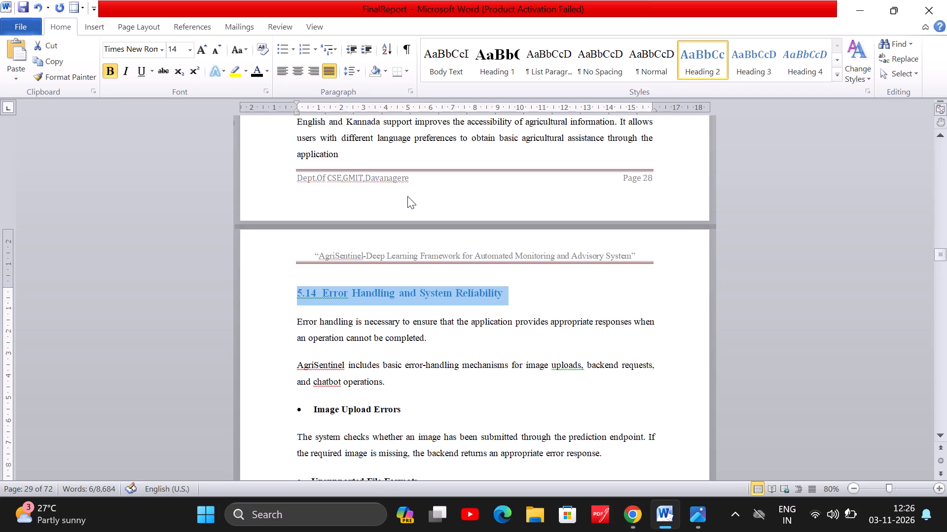
scroll(407, 196, "up", 7)
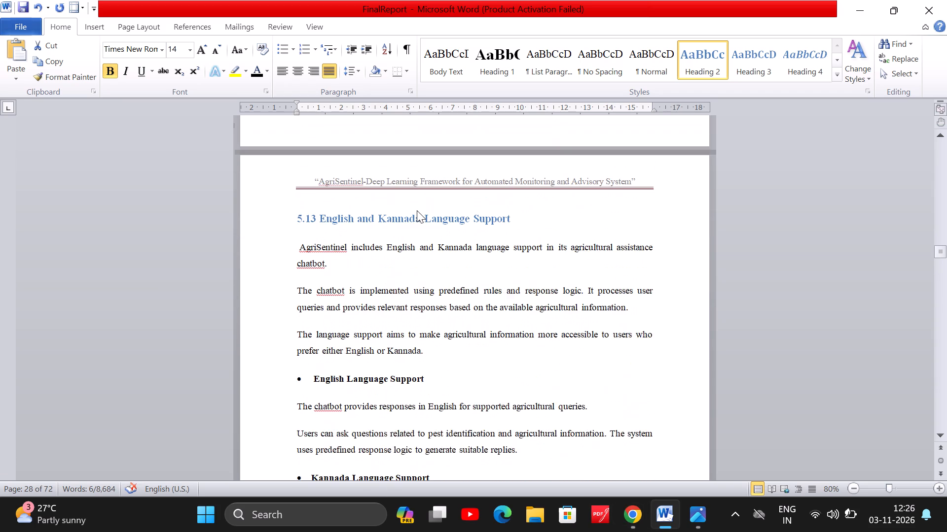
scroll(417, 210, "up", 1)
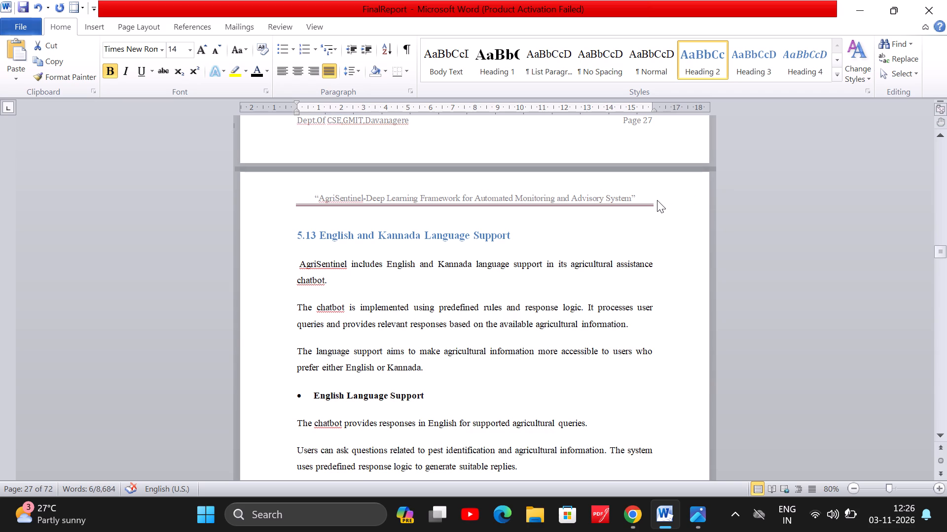
left_click_drag(515, 243, 288, 245)
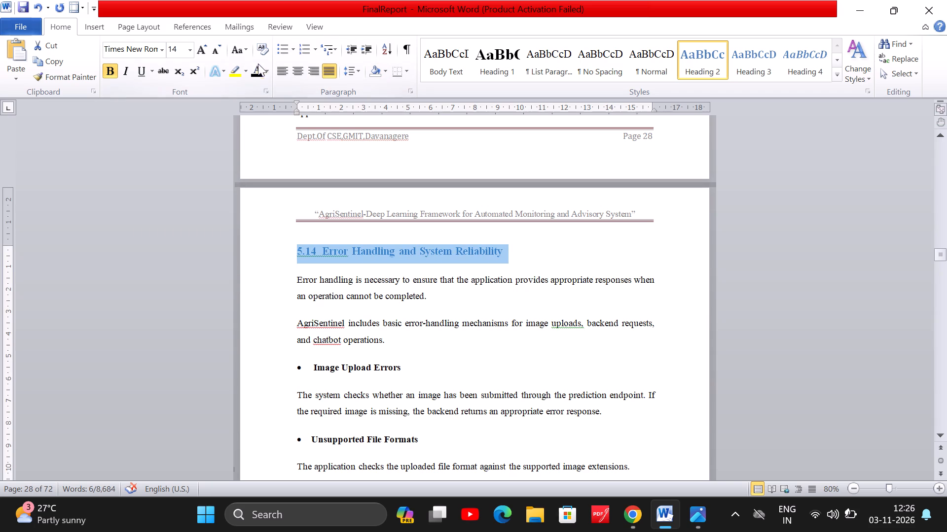
left_click(257, 64)
Review the heading and bullet colours across sections 5.13 to 5.17 of the report.
scroll(351, 257, "down", 5)
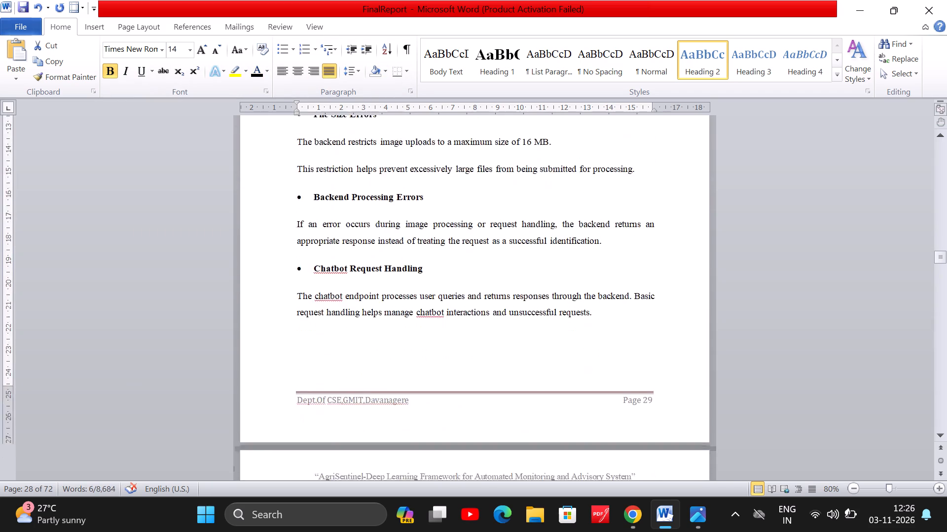
scroll(351, 257, "down", 13)
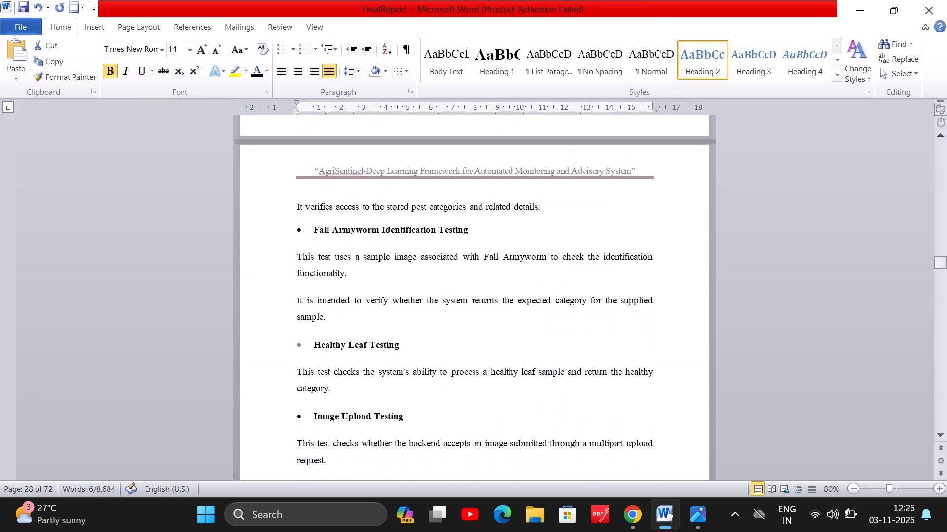
scroll(351, 257, "down", 13)
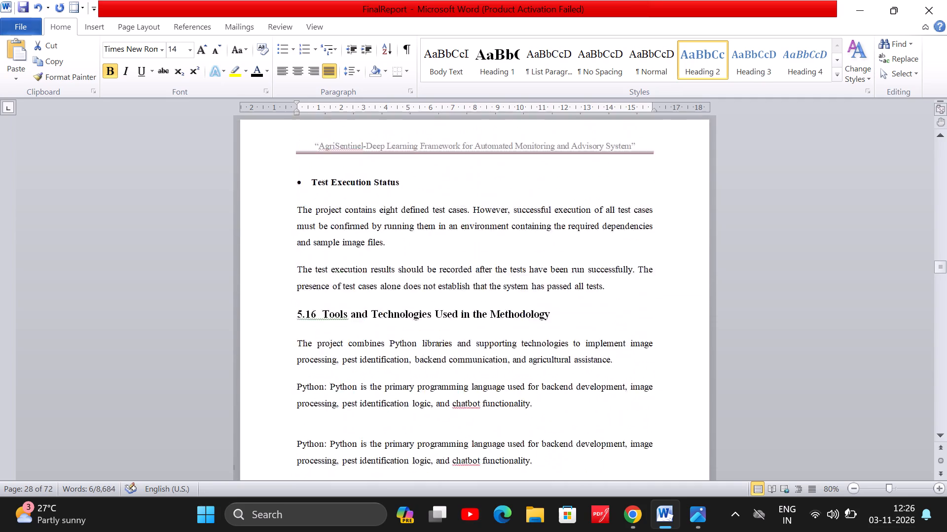
scroll(351, 257, "down", 8)
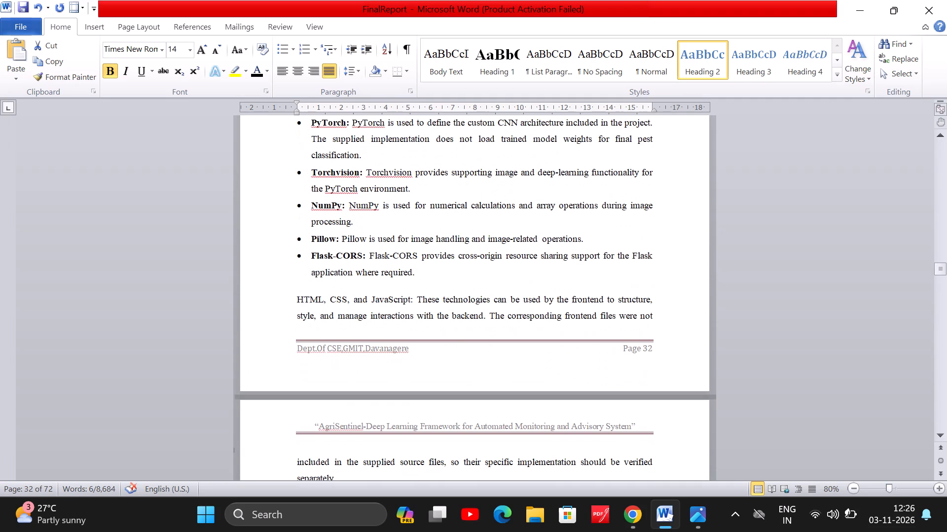
scroll(351, 257, "down", 5)
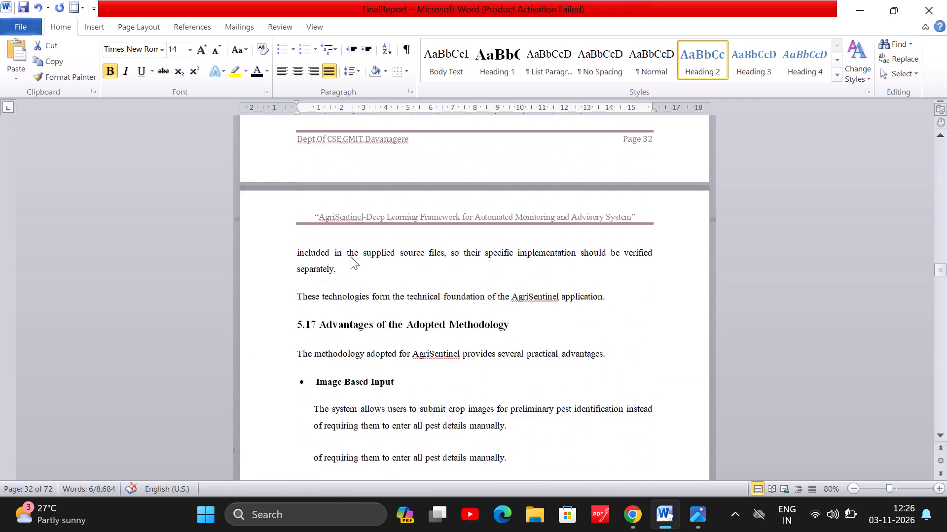
scroll(351, 257, "down", 3)
scroll(351, 257, "up", 14)
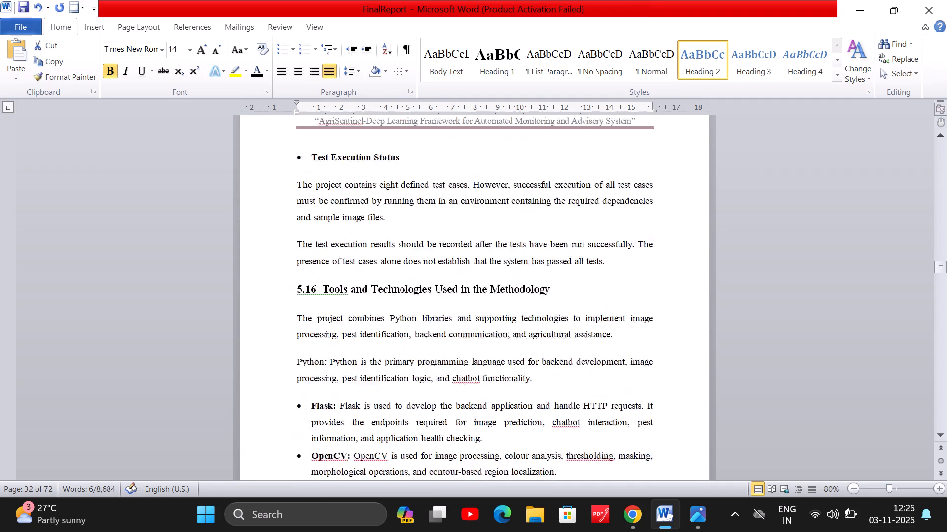
left_click(351, 257)
scroll(351, 257, "up", 20)
scroll(351, 257, "up", 3)
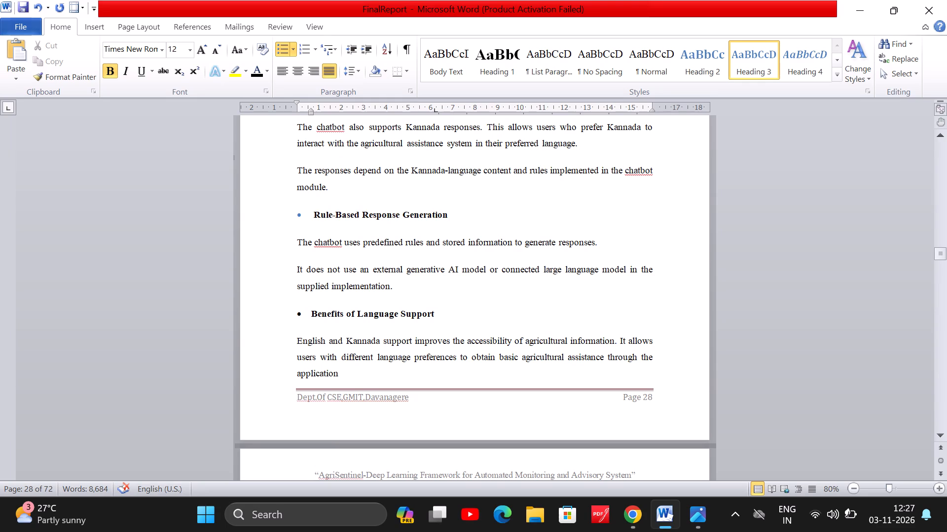
scroll(360, 271, "down", 5)
scroll(360, 271, "up", 4)
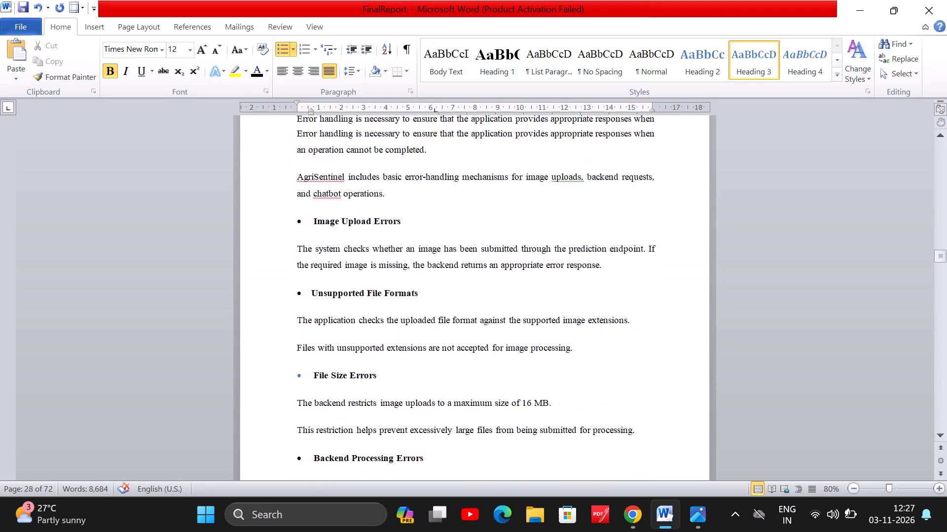
scroll(360, 271, "up", 2)
left_click(380, 368)
left_click(380, 379)
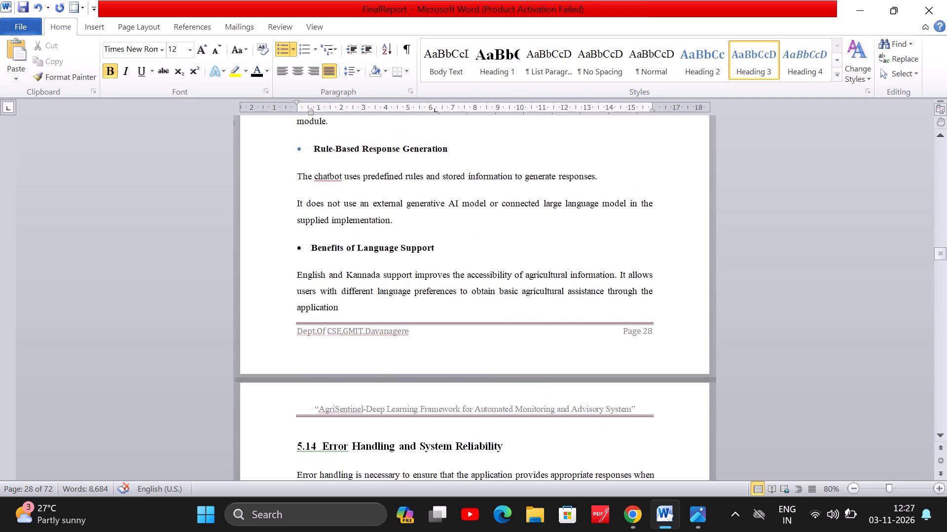
scroll(401, 250, "up", 12)
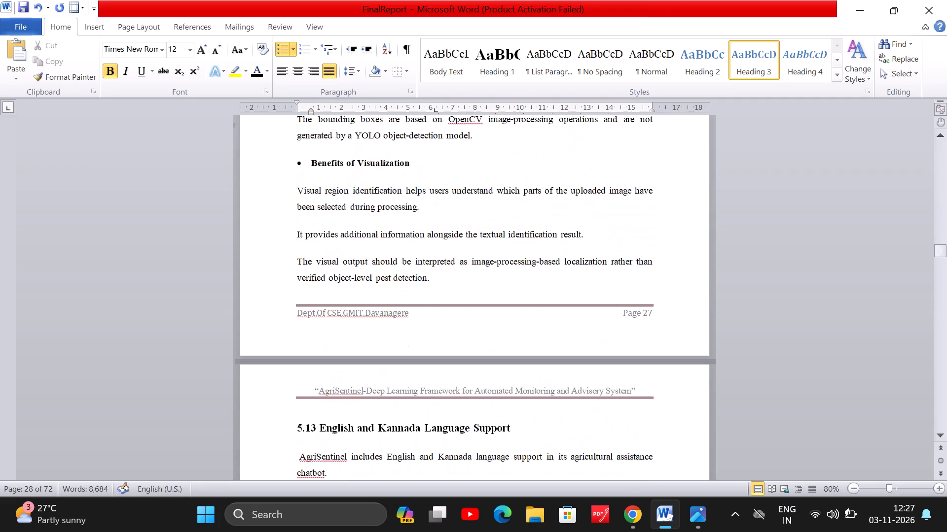
scroll(401, 250, "up", 3)
scroll(401, 250, "down", 5)
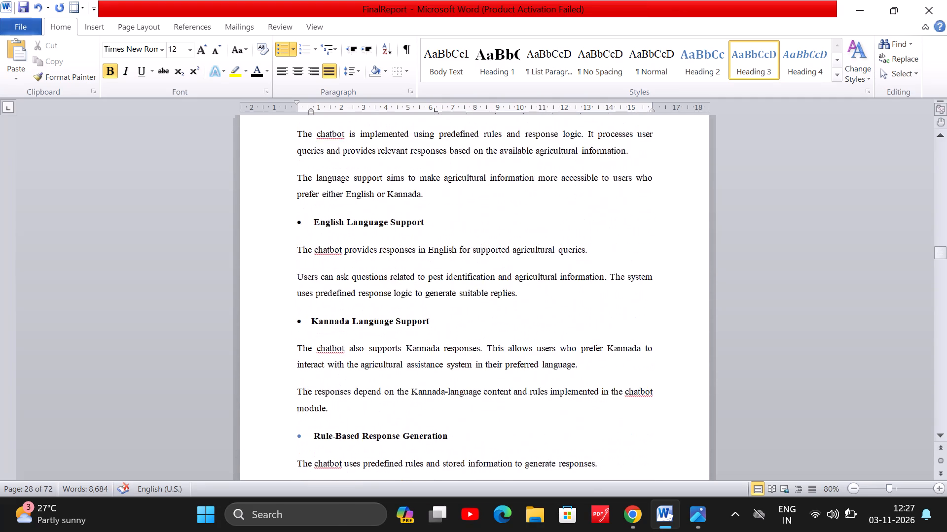
scroll(401, 250, "up", 2)
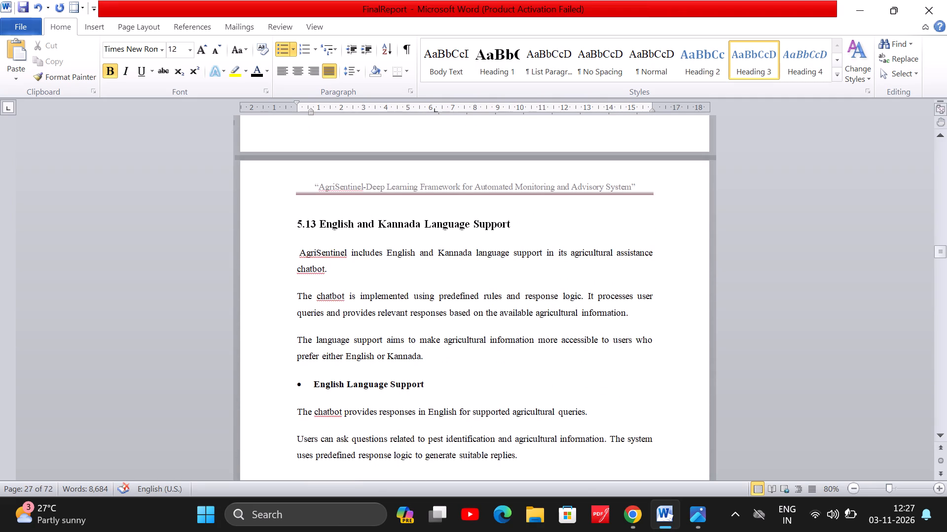
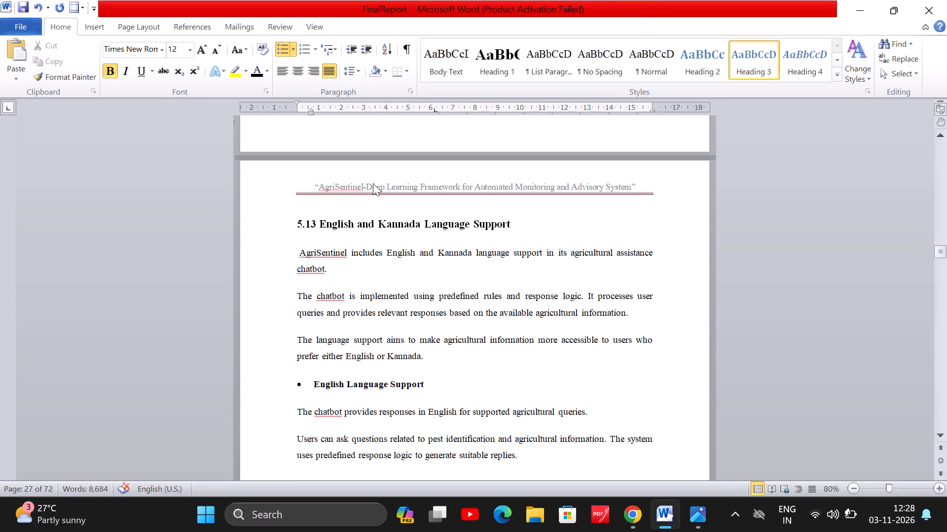
Change the font colour of the heading "5.7 Image Processing Using OpenCV" to black.
scroll(568, 253, "down", 16)
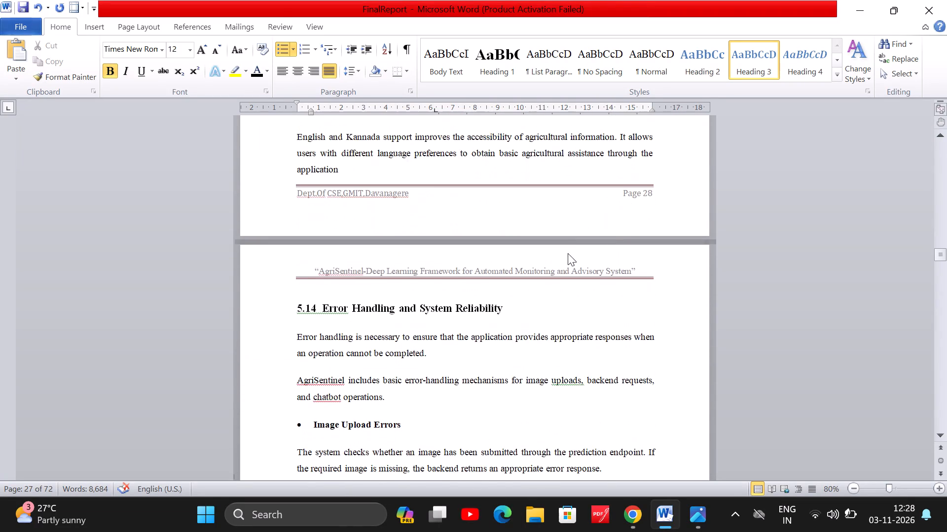
scroll(568, 253, "up", 20)
scroll(568, 253, "up", 1)
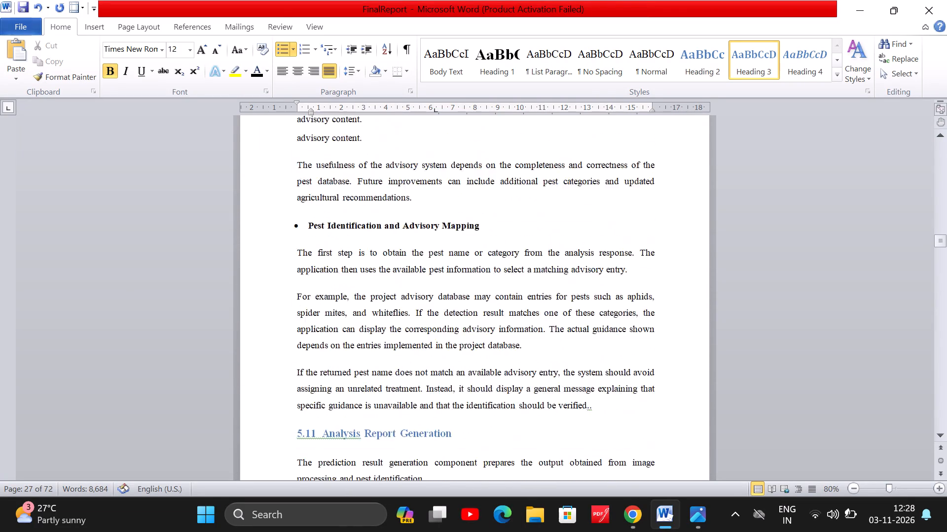
scroll(568, 253, "up", 14)
scroll(620, 447, "up", 2)
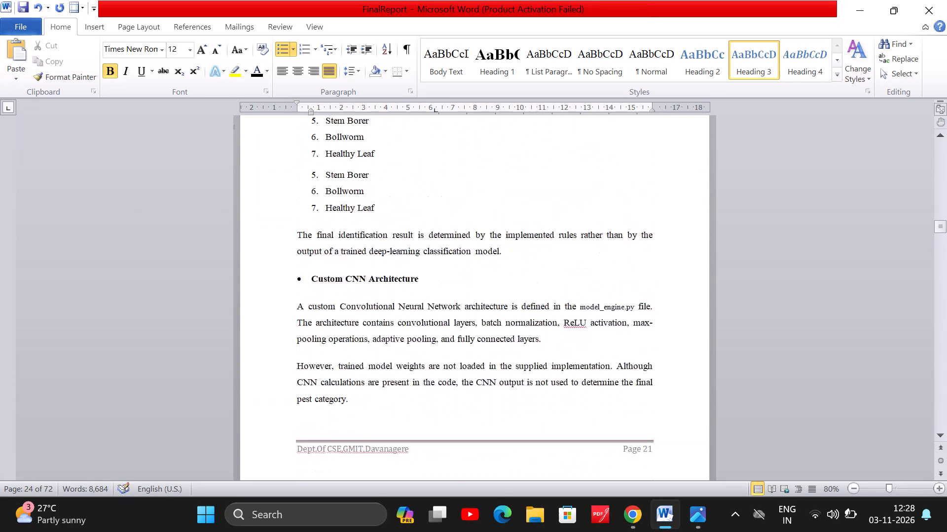
scroll(620, 447, "up", 5)
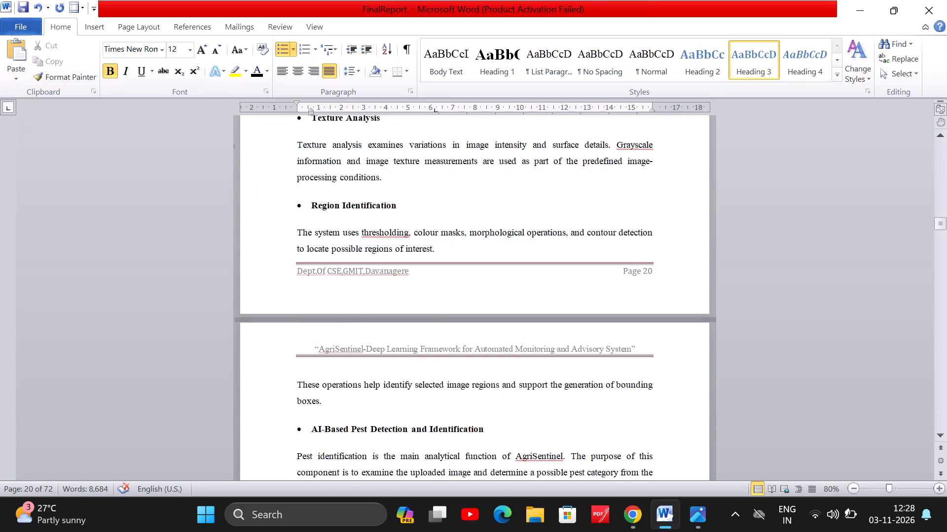
scroll(582, 392, "down", 4)
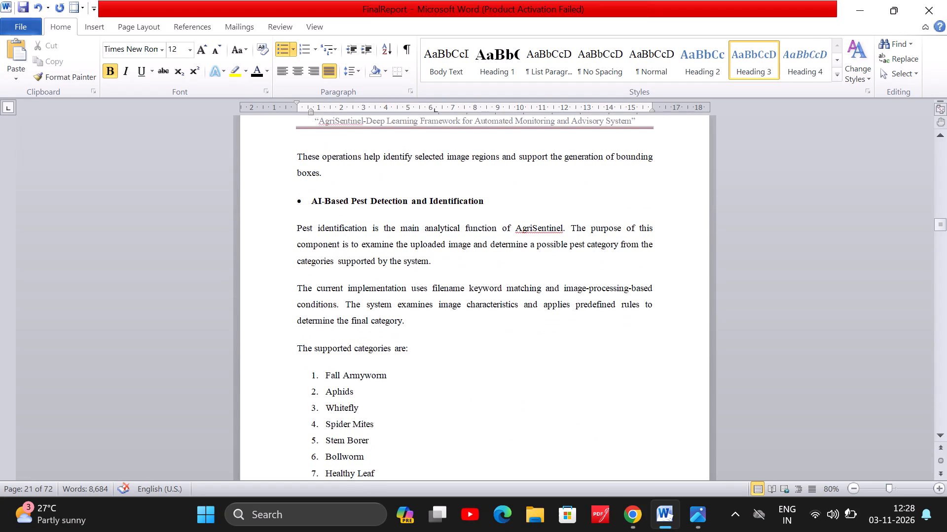
scroll(493, 367, "down", 9)
scroll(493, 367, "up", 5)
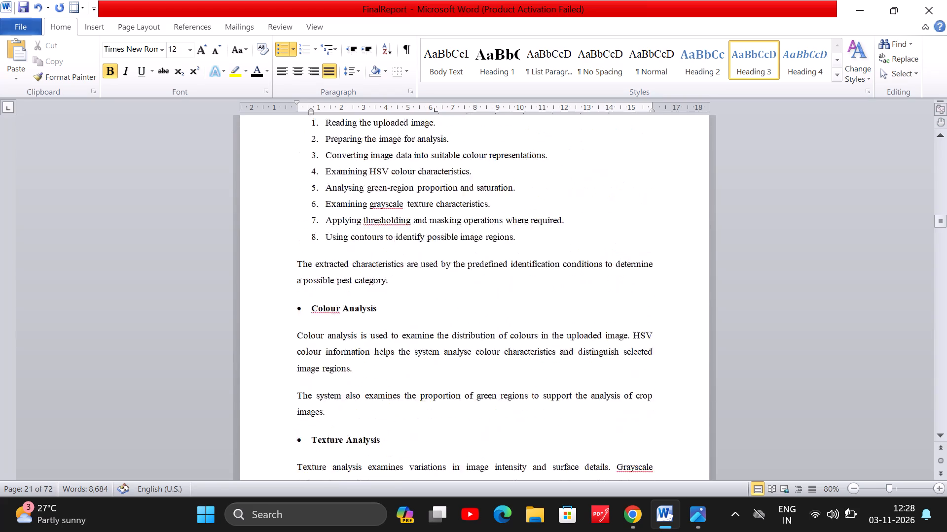
scroll(493, 367, "up", 7)
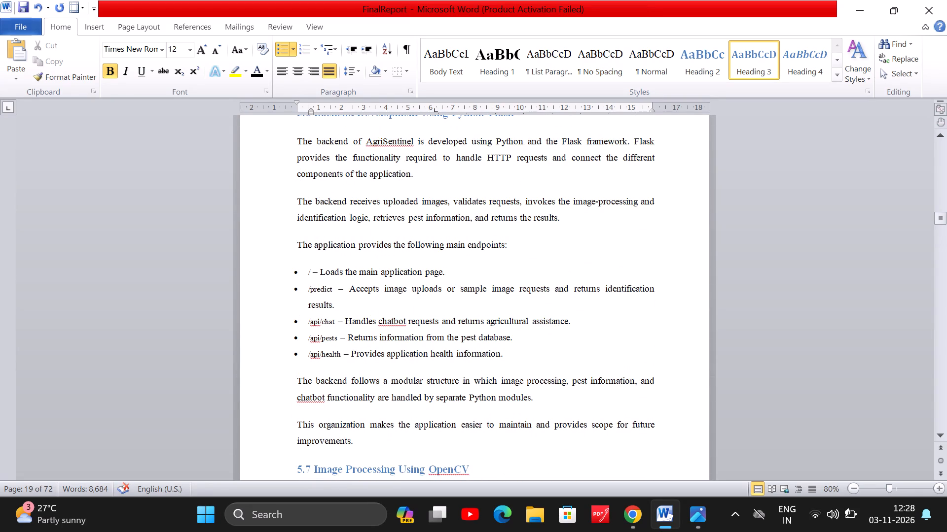
left_click_drag(469, 471, 294, 467)
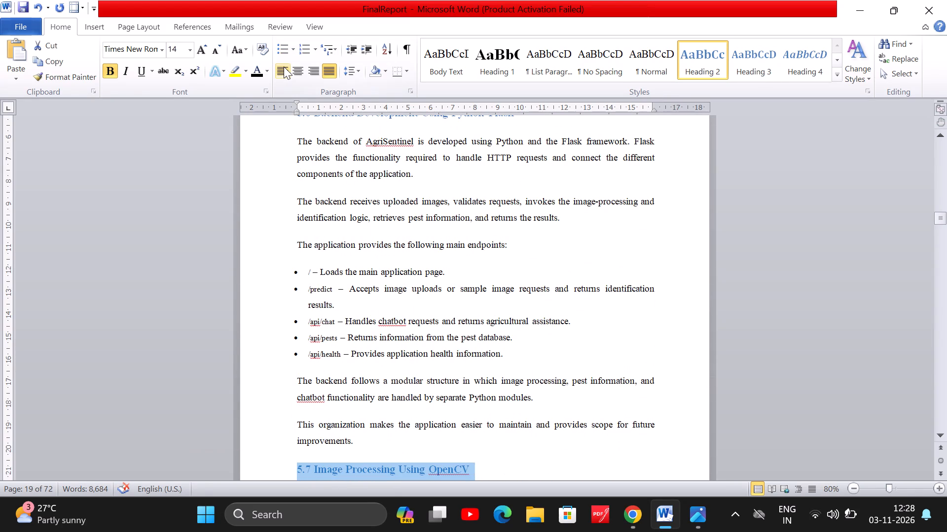
left_click(255, 69)
Change the font colour of the heading "5.6 Backend Development Using Python Flask" to black.
scroll(363, 223, "up", 3)
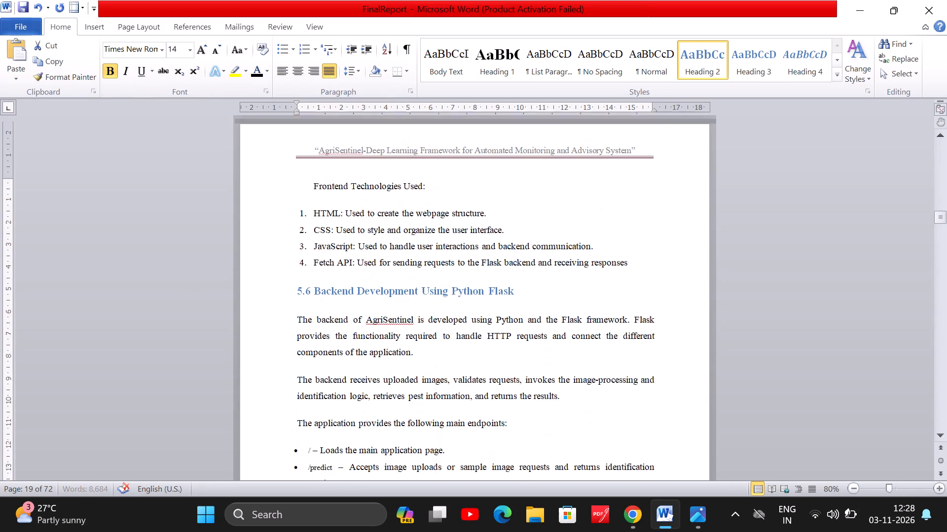
left_click_drag(518, 293, 318, 272)
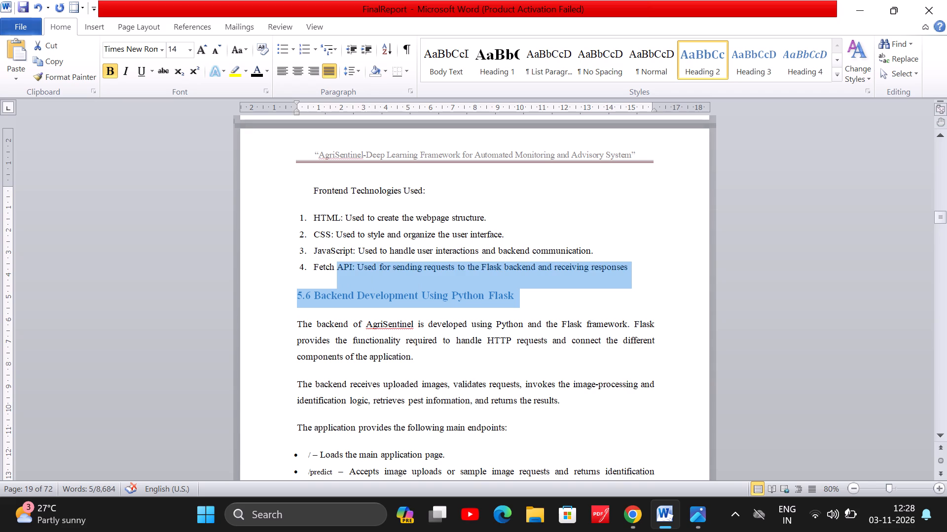
left_click_drag(318, 272, 290, 292)
left_click(257, 75)
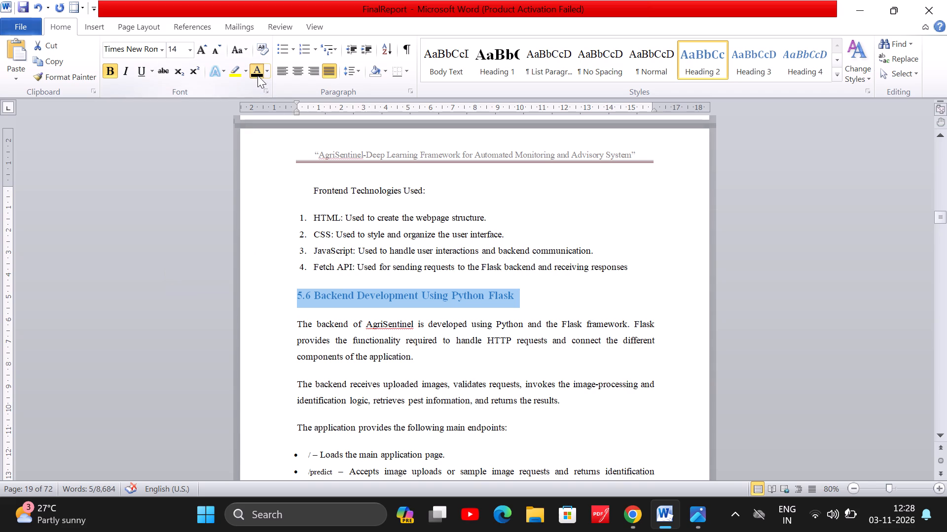
Change the font colour of the heading "5.5 Frontend Development" to black.
scroll(387, 260, "up", 7)
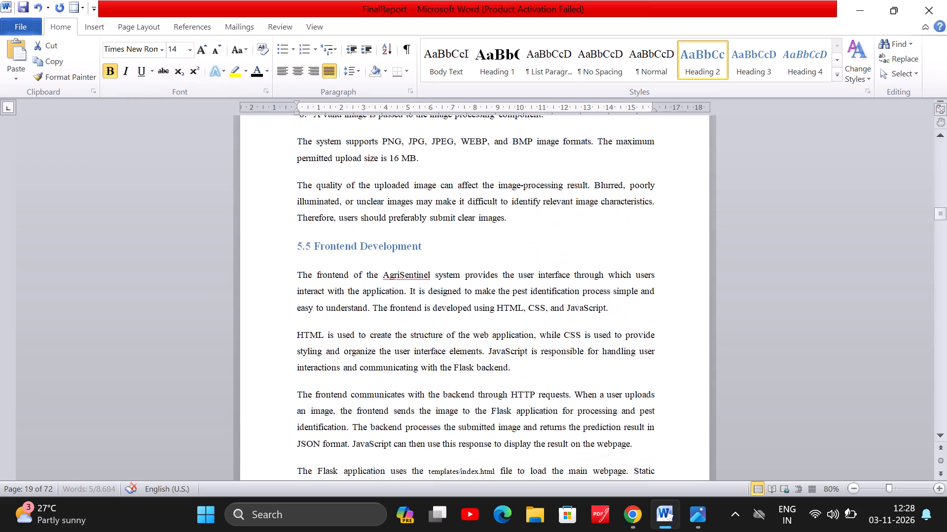
left_click_drag(427, 245, 276, 251)
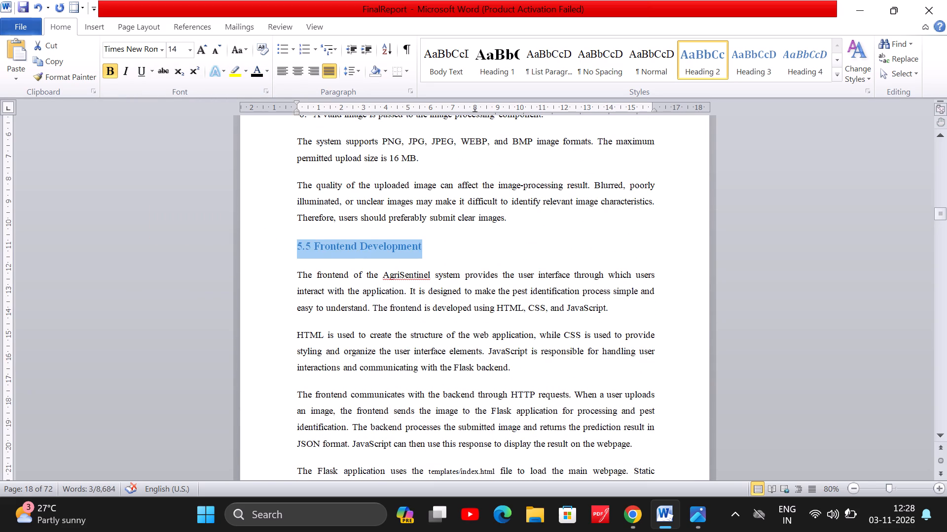
left_click(256, 75)
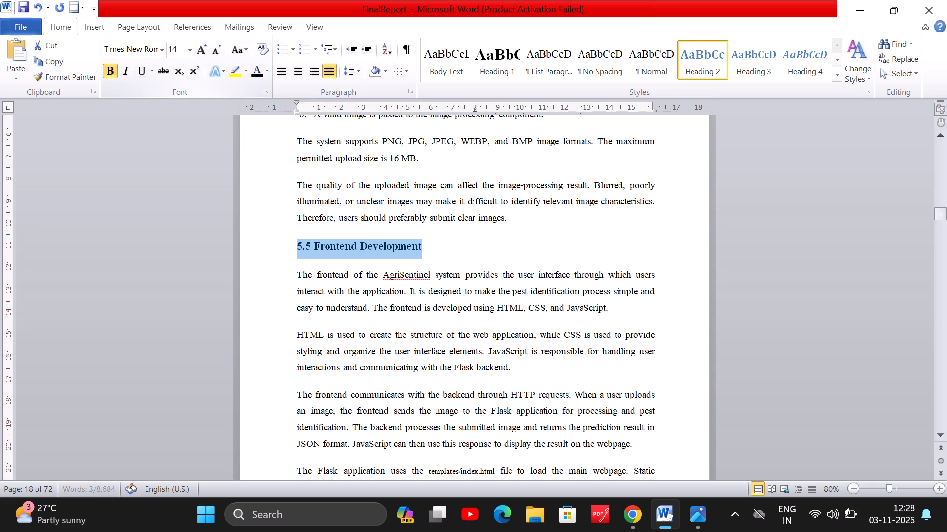
Change the font colour of the heading "5.4 Image Collection, Uploading, and Preview" to black.
scroll(335, 275, "up", 7)
scroll(335, 275, "right", 1)
scroll(335, 275, "up", 2)
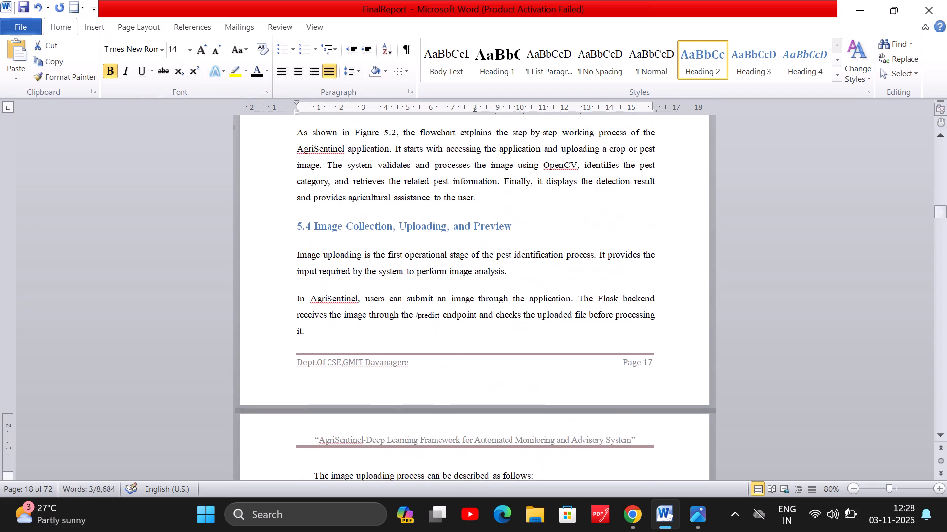
left_click_drag(517, 230, 298, 230)
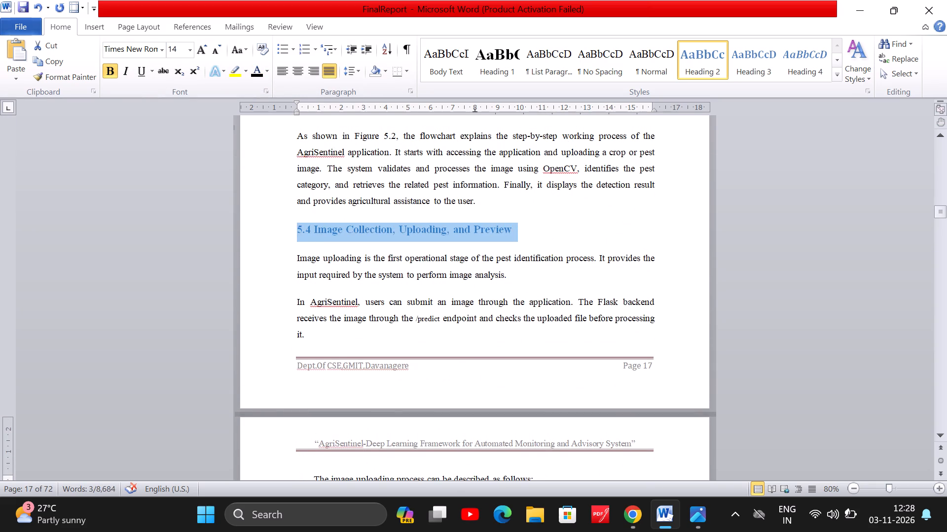
left_click_drag(298, 230, 292, 227)
left_click(261, 73)
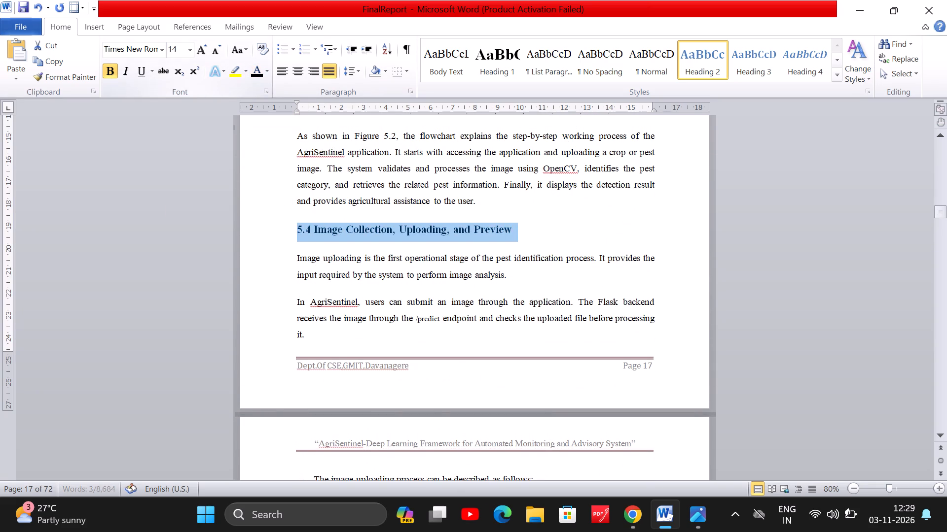
Change the font colour of the heading "5.3 Requirement Analysis and System Planning" to black.
scroll(401, 331, "up", 5)
scroll(401, 331, "down", 2)
scroll(401, 331, "up", 15)
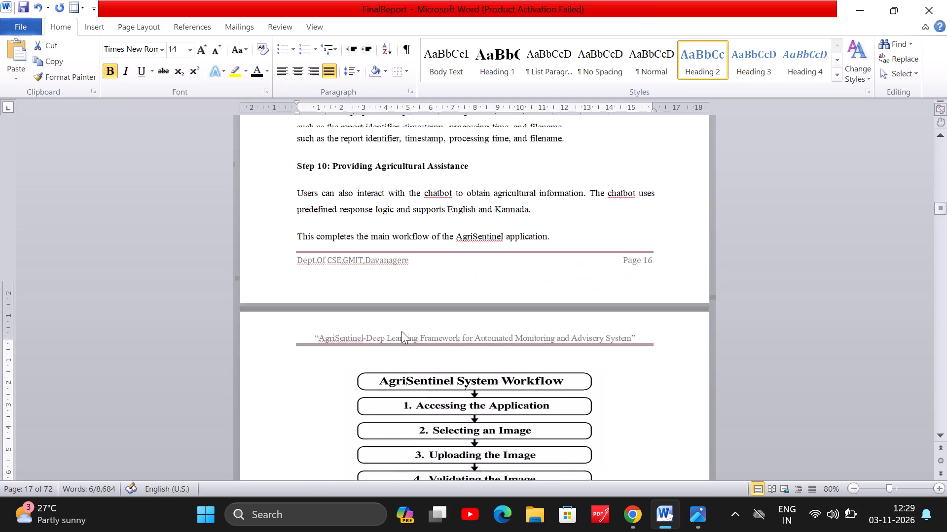
scroll(401, 331, "up", 12)
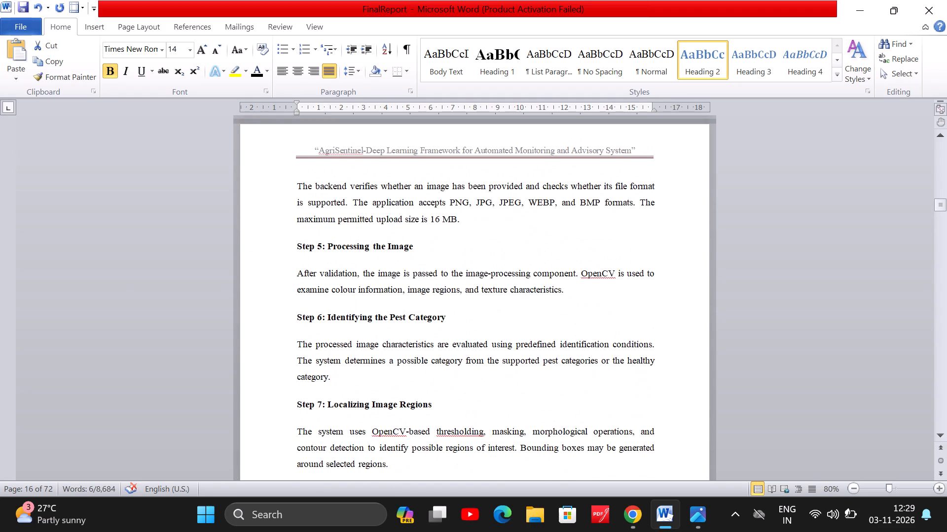
scroll(458, 404, "down", 1)
scroll(458, 404, "up", 11)
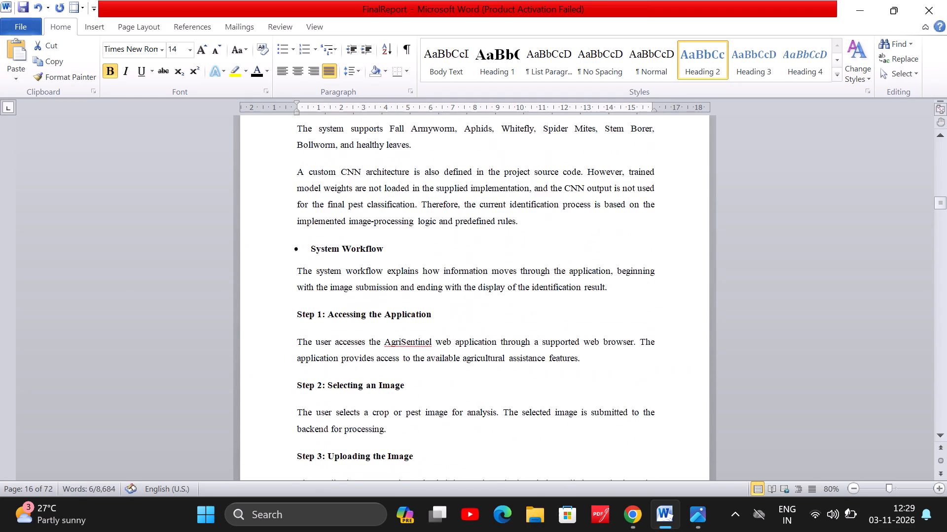
scroll(458, 404, "up", 14)
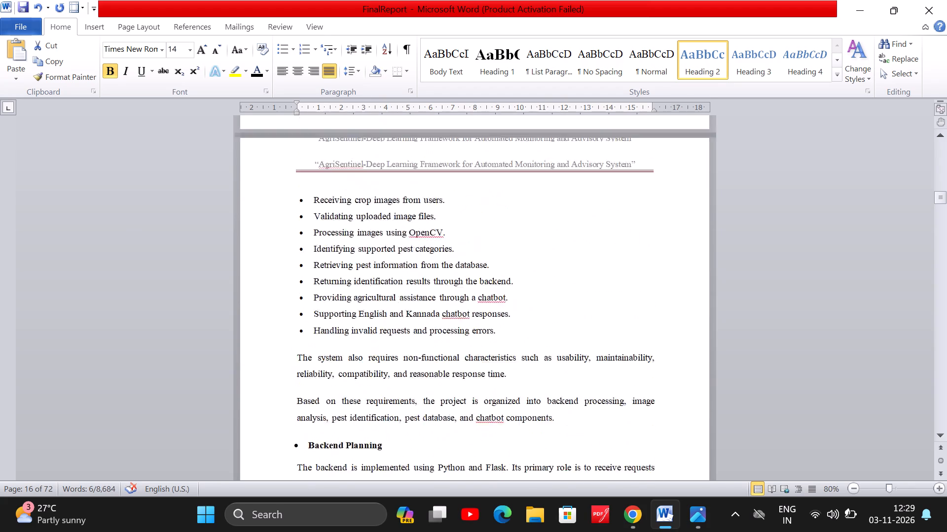
scroll(458, 404, "up", 9)
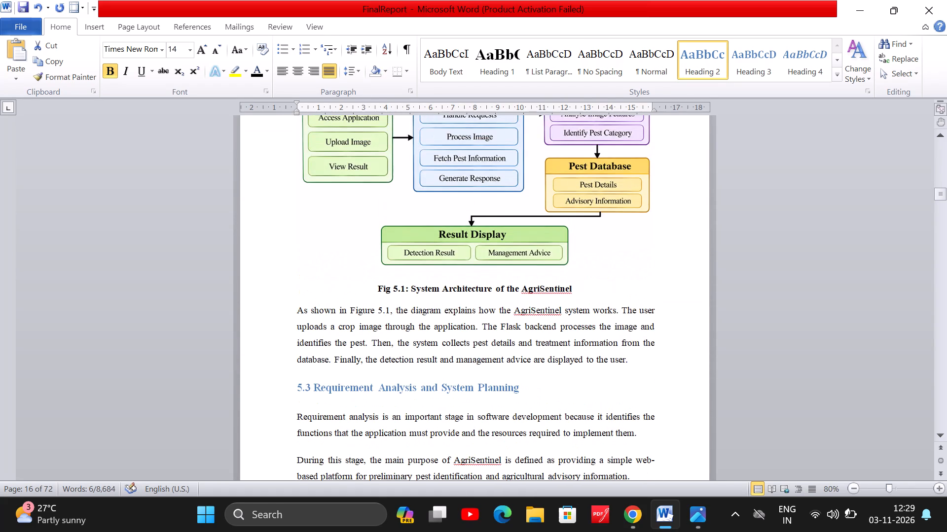
left_click_drag(521, 395, 279, 385)
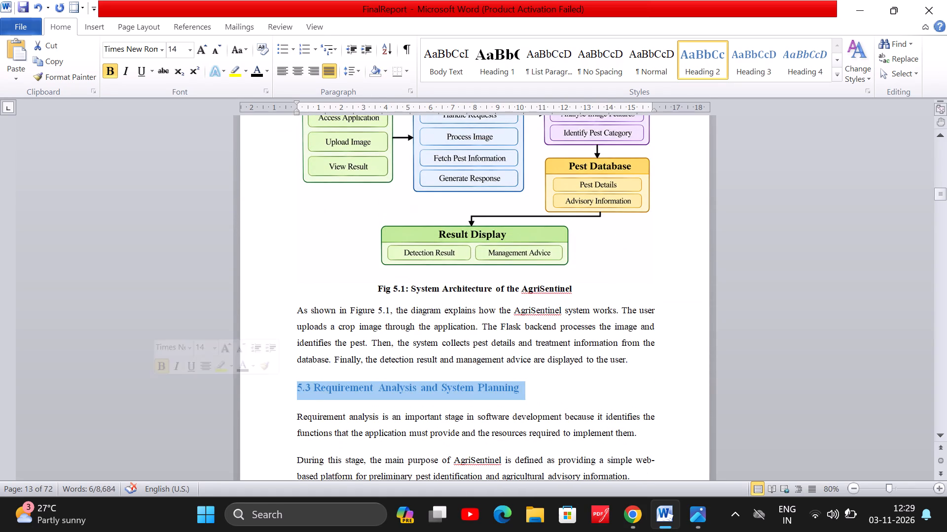
left_click(256, 72)
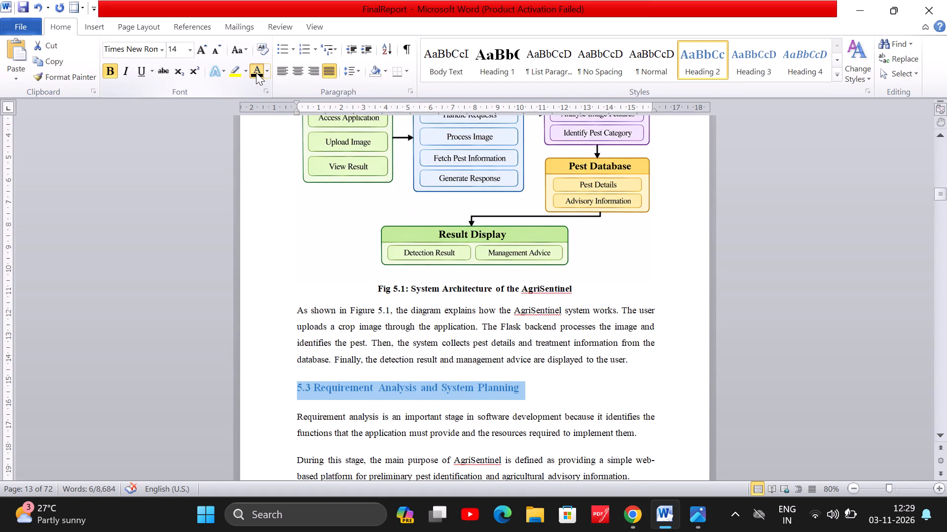
Change the font colour of the heading "5.2 Overall System Methodology" to black.
scroll(313, 219, "up", 19)
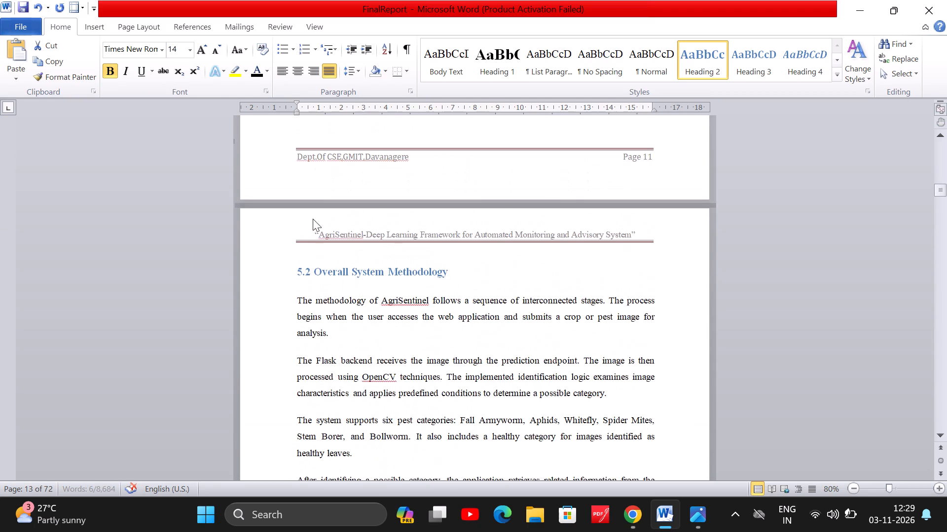
scroll(313, 219, "up", 1)
left_click_drag(449, 275, 302, 274)
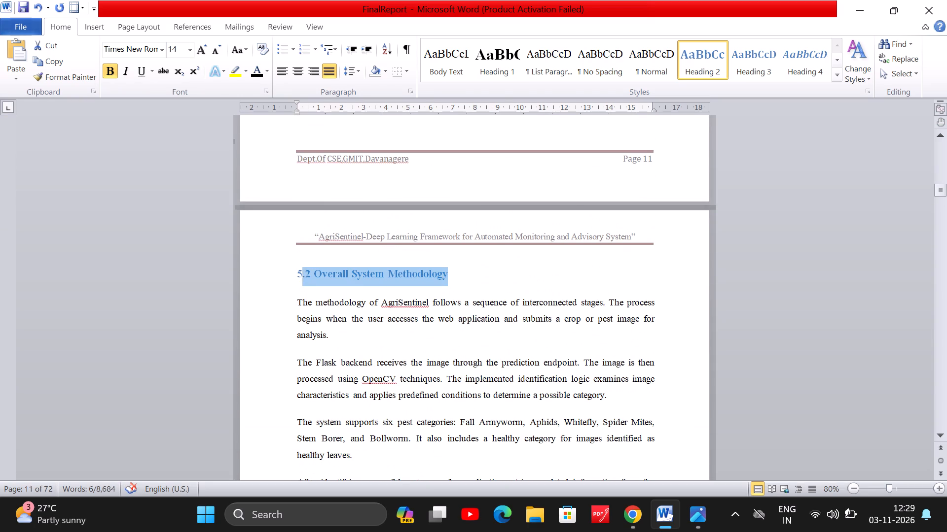
left_click_drag(302, 274, 285, 273)
left_click(257, 69)
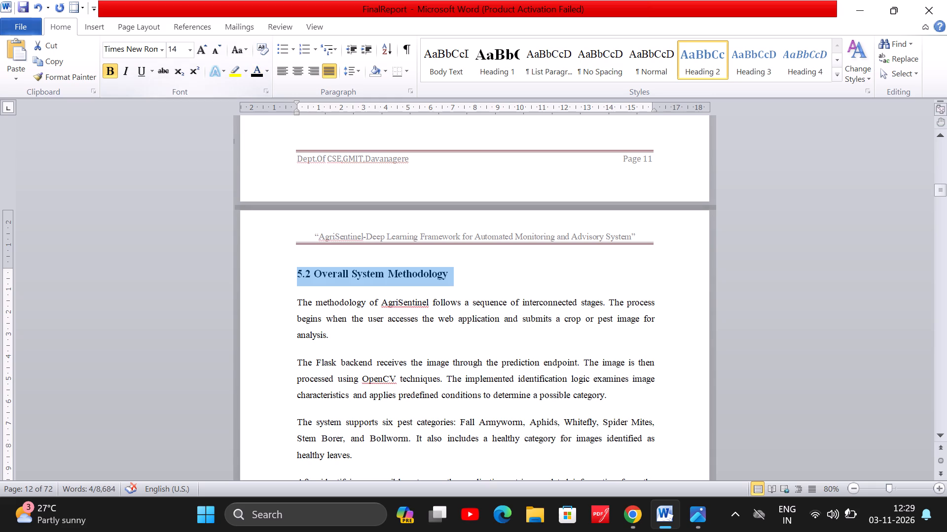
left_click(314, 174)
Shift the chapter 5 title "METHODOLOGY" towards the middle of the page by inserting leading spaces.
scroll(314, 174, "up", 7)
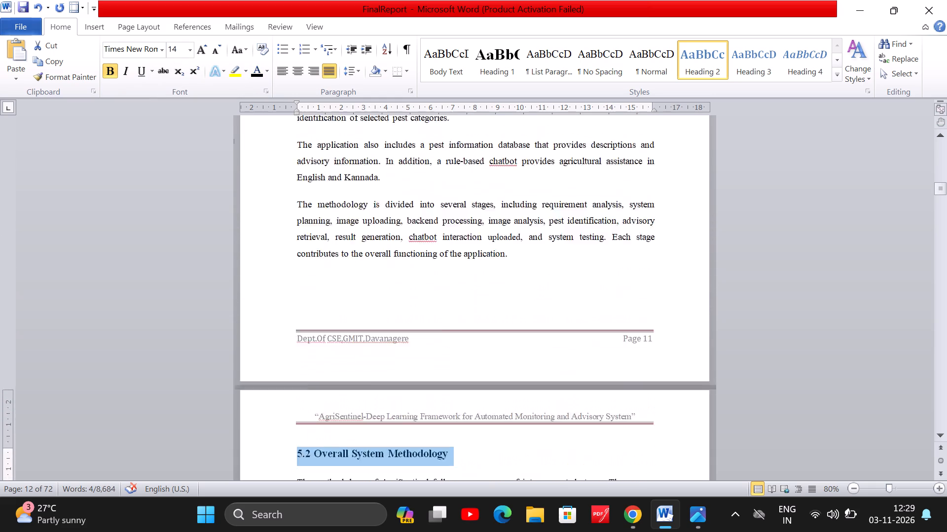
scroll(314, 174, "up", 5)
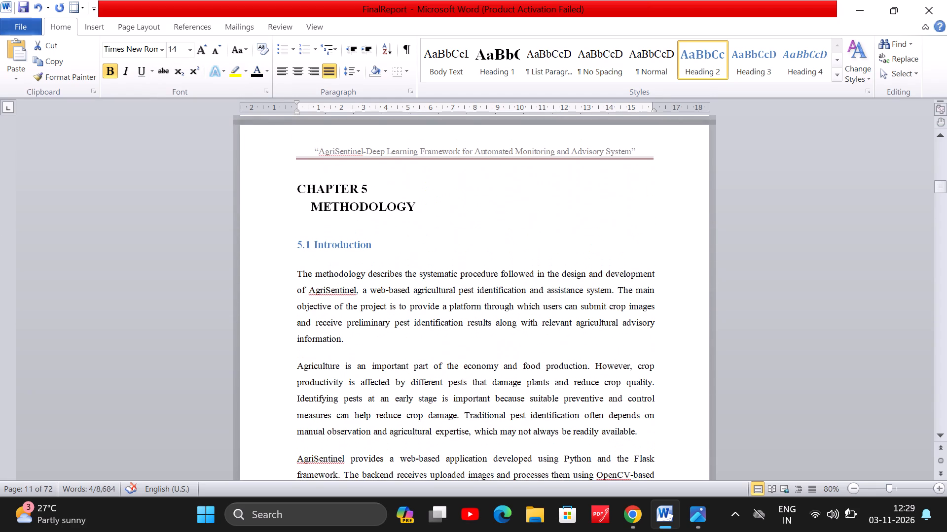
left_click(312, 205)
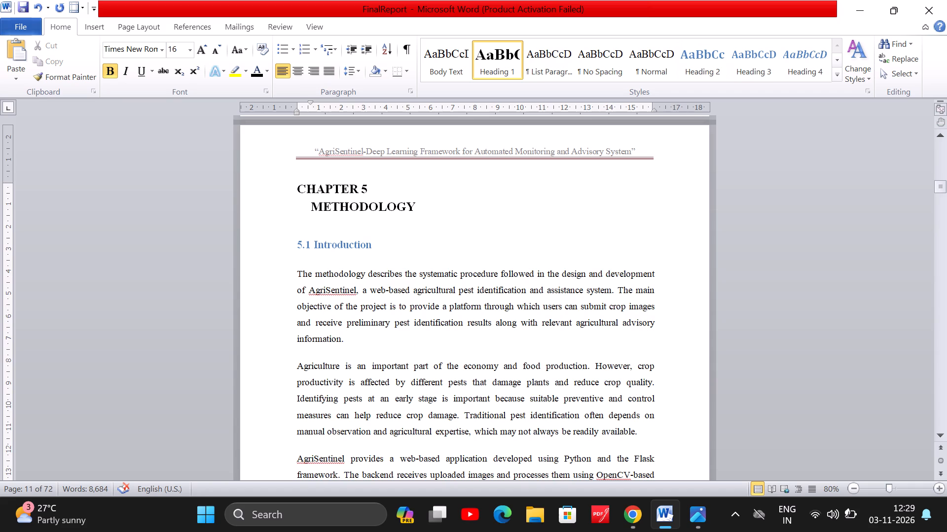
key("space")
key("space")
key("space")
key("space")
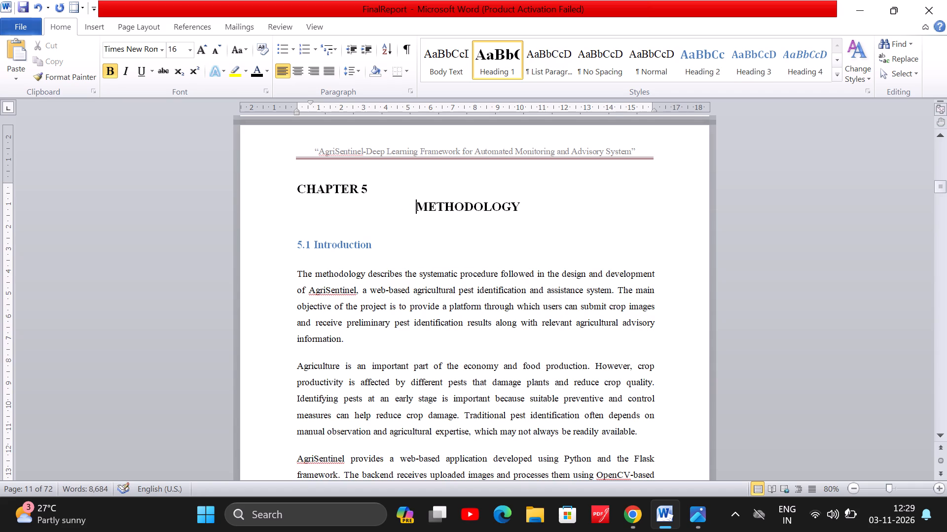
Centre-align the title "METHODOLOGY" below the "CHAPTER 5" line.
left_click_drag(518, 202, 380, 212)
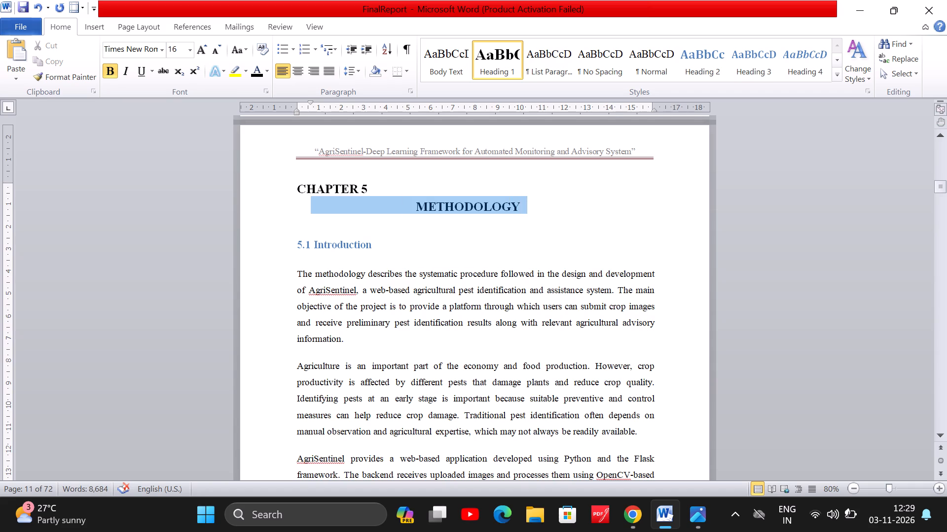
left_click_drag(380, 212, 411, 208)
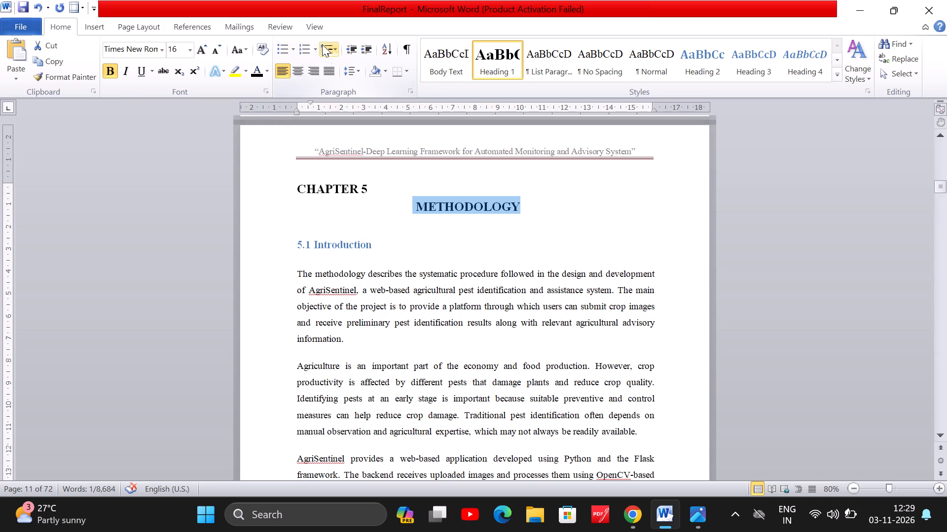
left_click(296, 70)
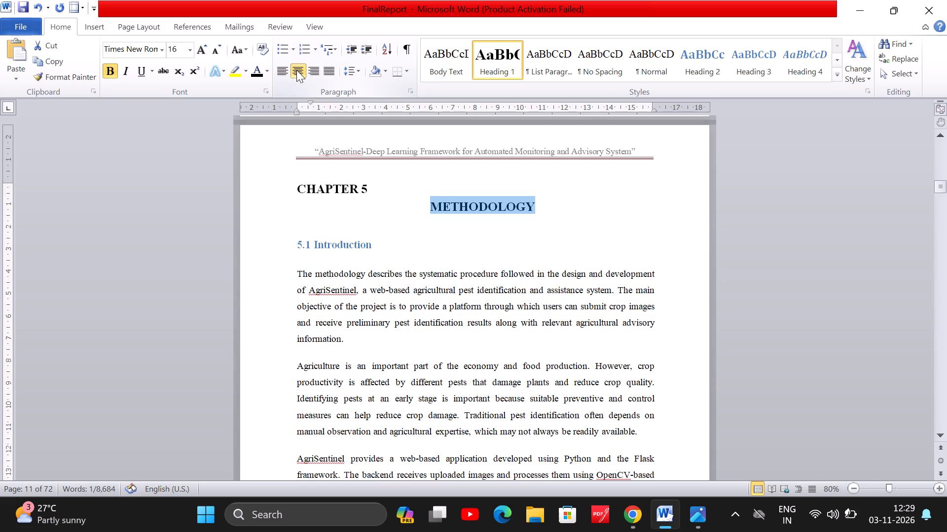
Change the font colour of the heading "5.1 Introduction" to black.
left_click_drag(375, 245, 301, 237)
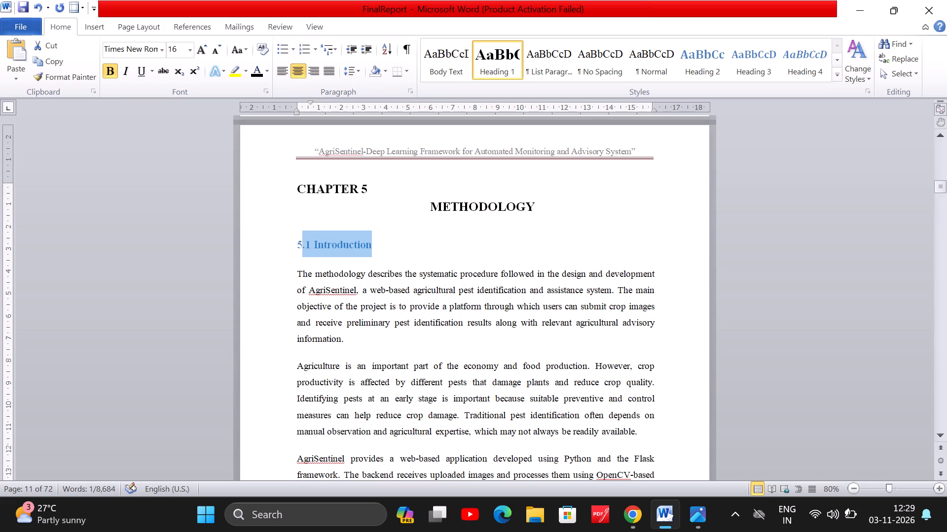
left_click_drag(301, 237, 286, 239)
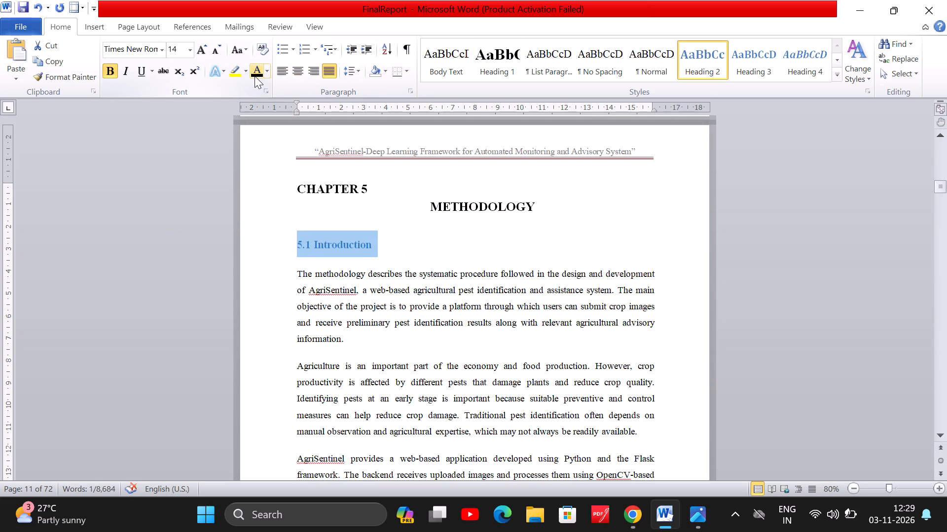
left_click(255, 76)
left_click(393, 239)
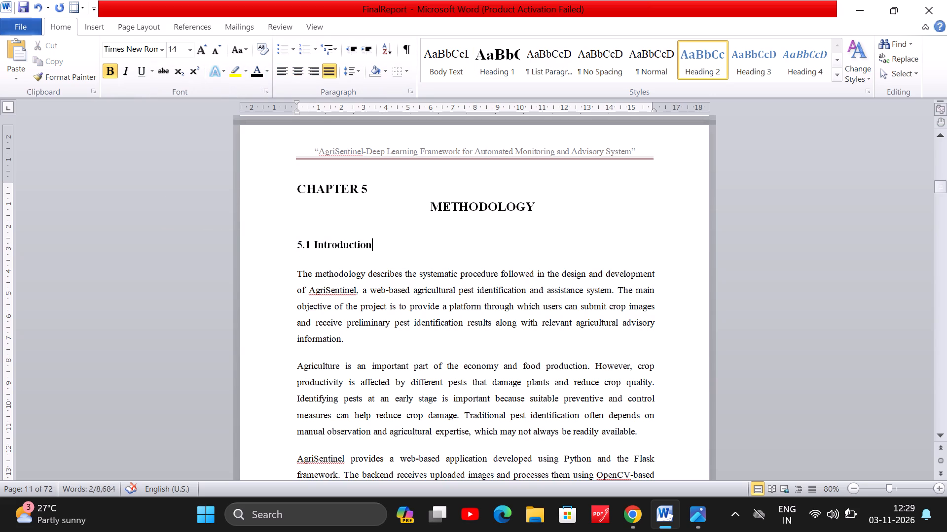
Look back over the opening pages of chapter 5 to check the recoloured section headings.
scroll(393, 239, "down", 12)
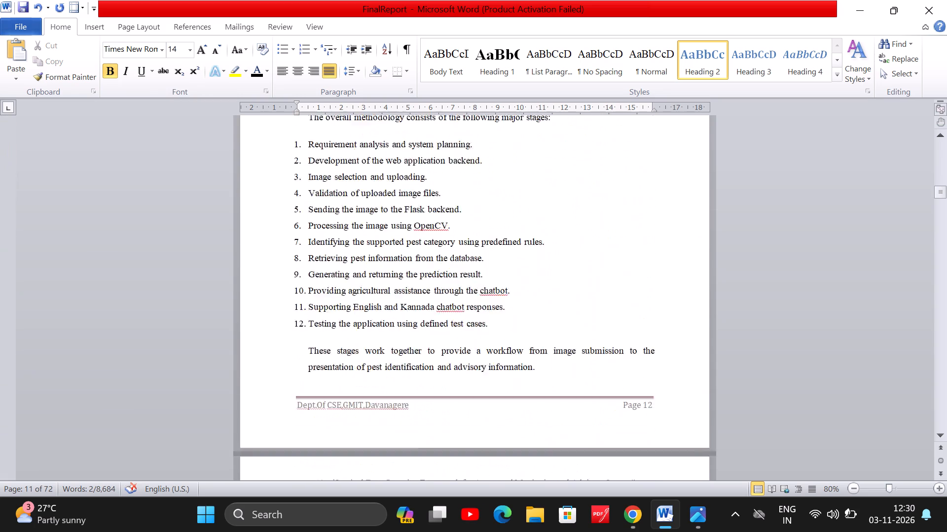
scroll(393, 239, "down", 12)
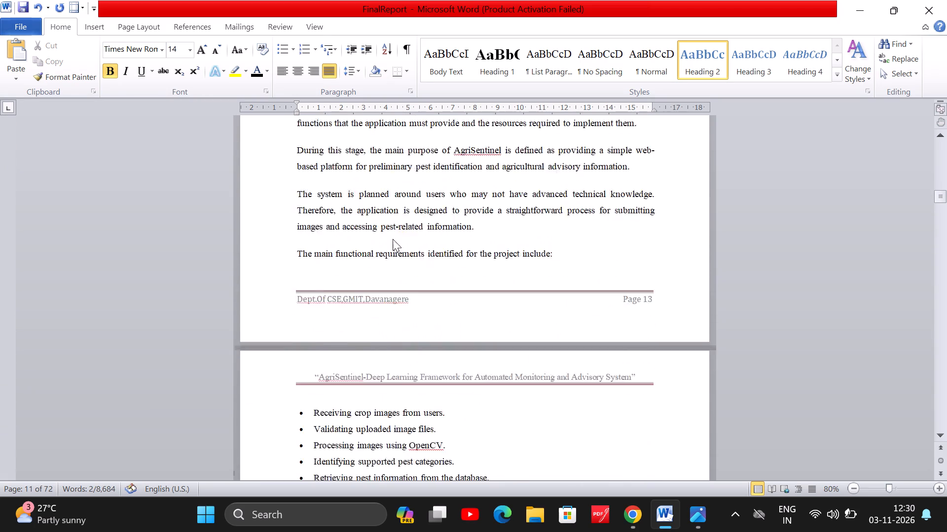
scroll(393, 239, "down", 5)
scroll(392, 239, "up", 10)
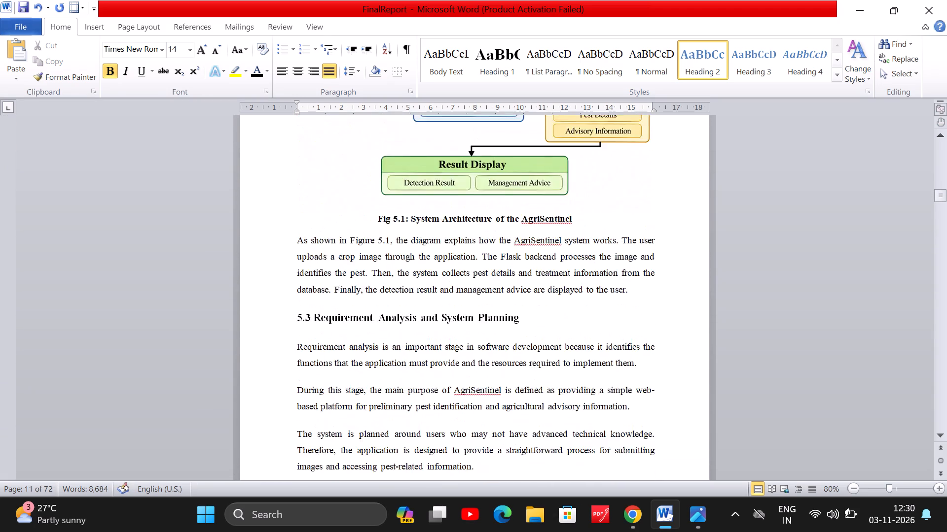
scroll(392, 239, "up", 18)
scroll(392, 239, "up", 4)
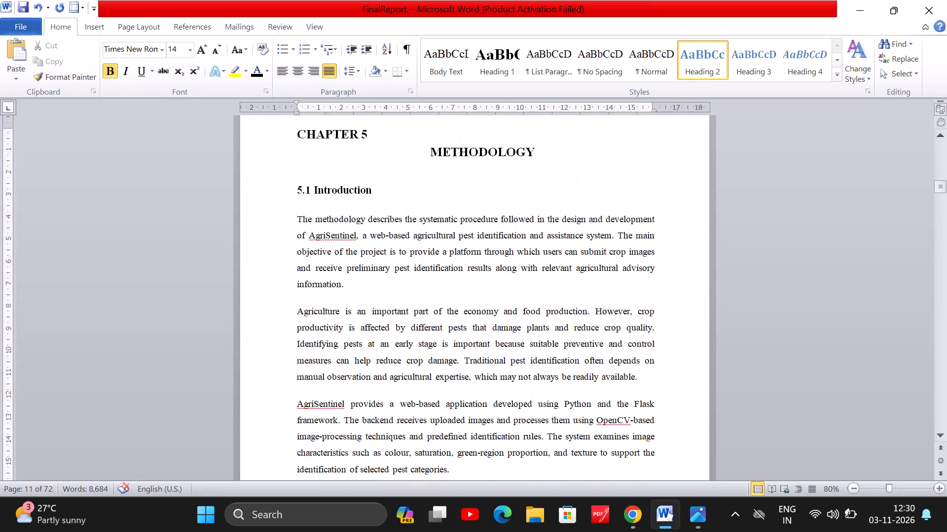
Change the font colour of the chapter 4 heading "Non-Functional Requirements" to black.
scroll(392, 239, "up", 12)
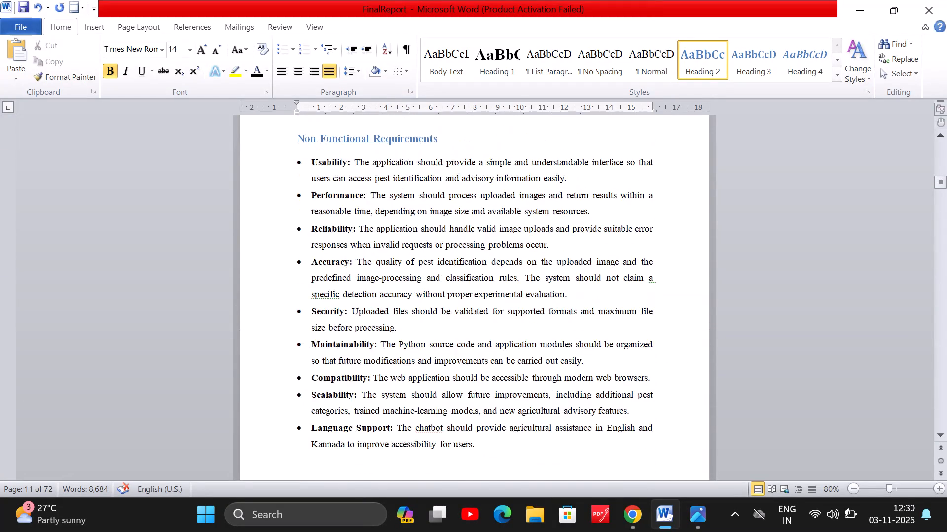
scroll(392, 239, "up", 5)
scroll(392, 239, "down", 4)
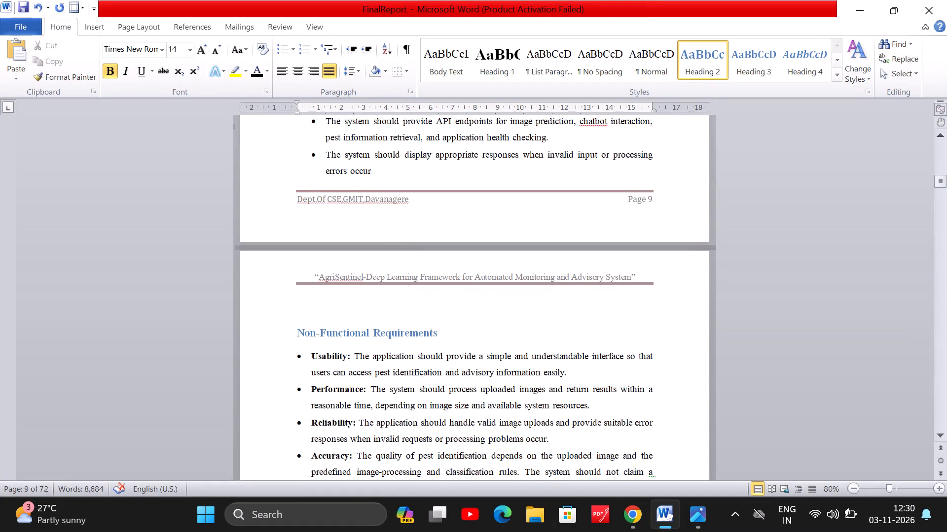
left_click_drag(438, 334, 297, 328)
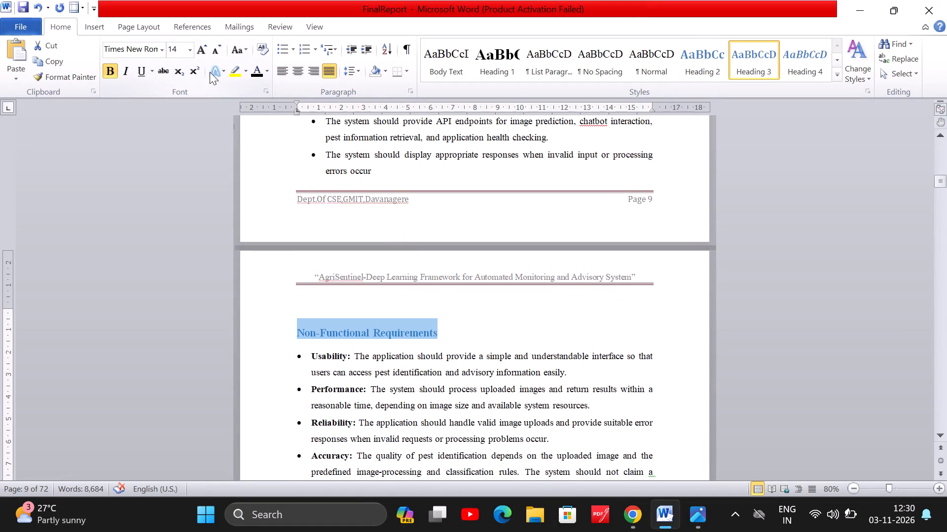
left_click(254, 73)
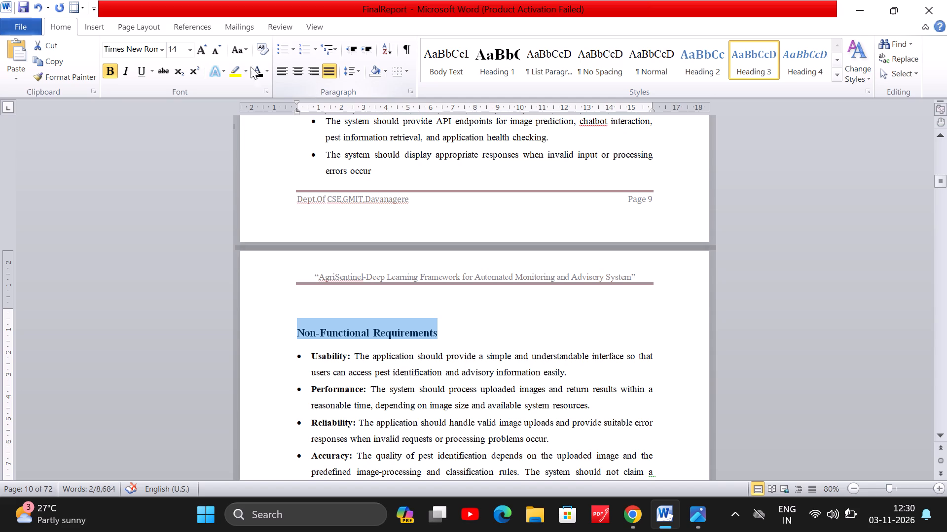
Change the font colour of the subheading "Functional Requirements" under section 4.2 to black.
scroll(335, 188, "up", 8)
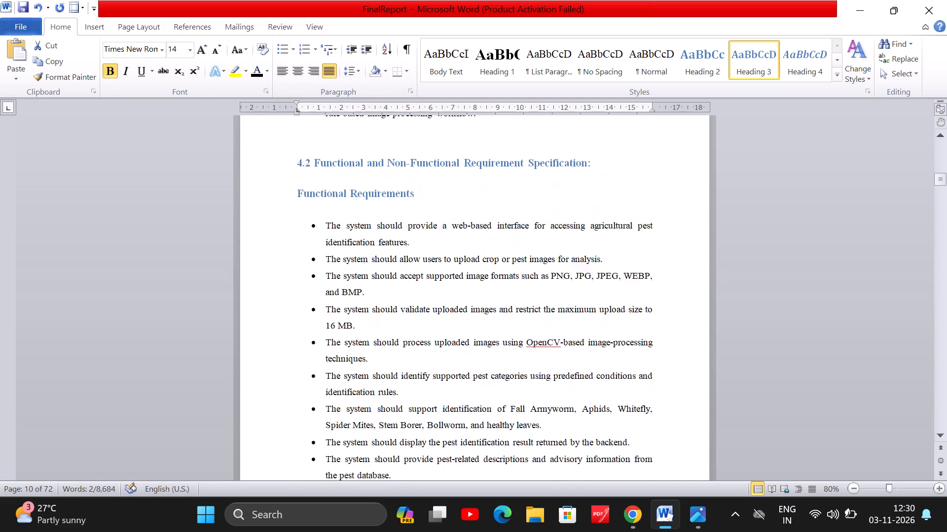
scroll(335, 188, "up", 2)
left_click_drag(418, 244, 305, 232)
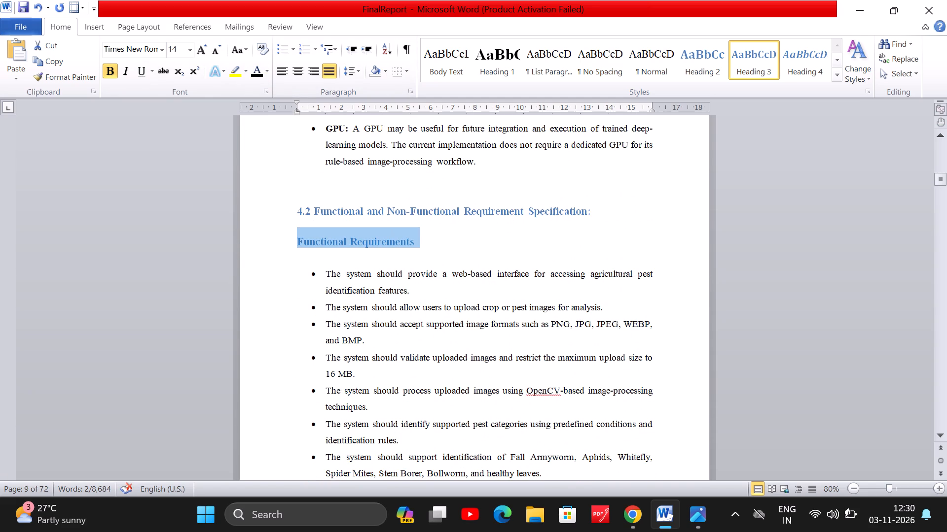
left_click_drag(305, 232, 295, 239)
left_click(259, 73)
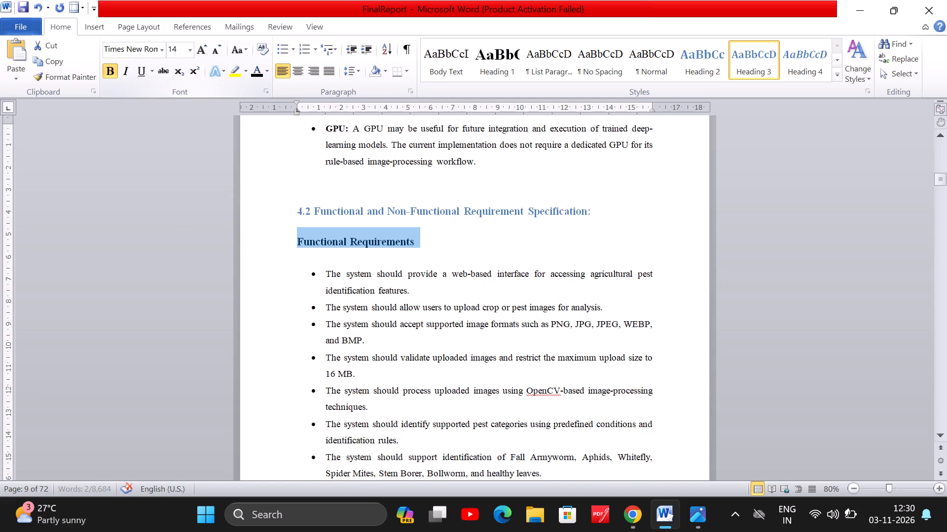
Change the font colour of the heading "4.2 Functional and Non-Functional Requirement Specification:" to black.
left_click_drag(590, 216, 293, 214)
left_click(260, 72)
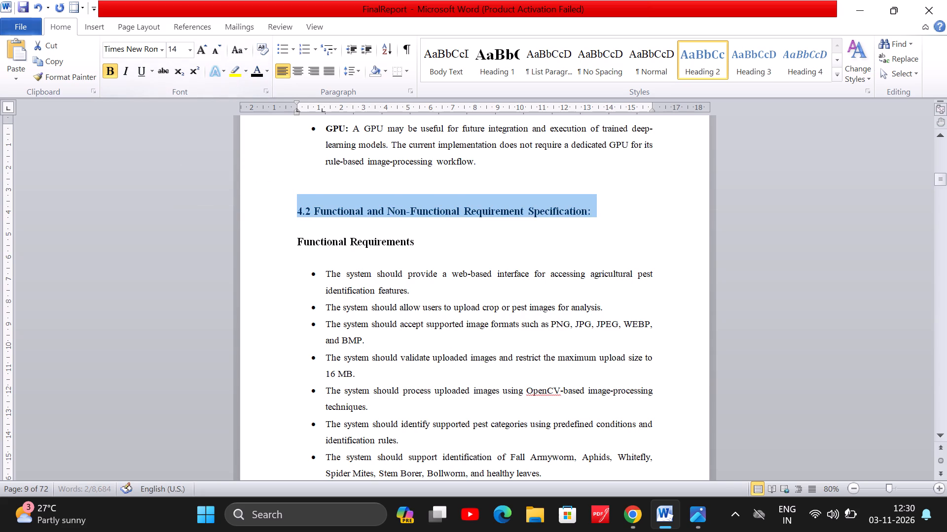
Change the font colour of the heading "Hardware Requirements:" to black.
scroll(358, 224, "up", 7)
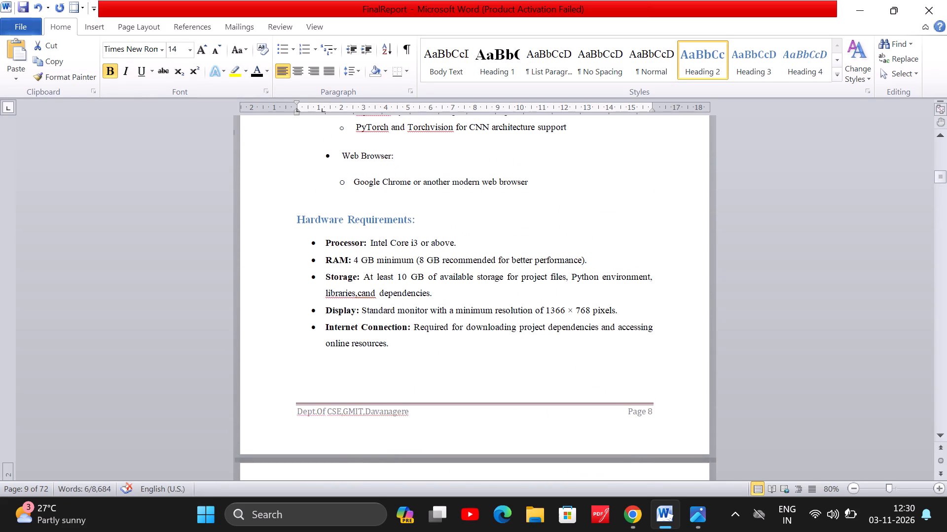
left_click_drag(420, 220, 267, 215)
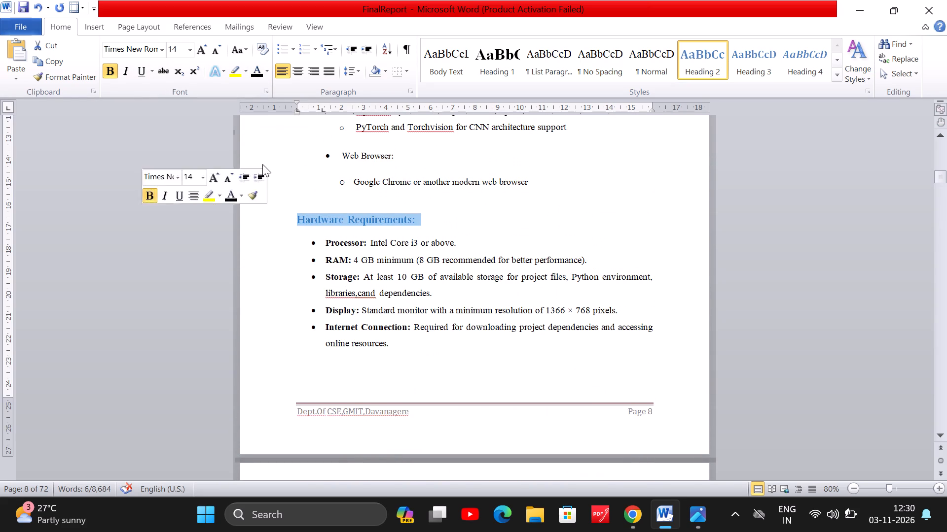
left_click(257, 73)
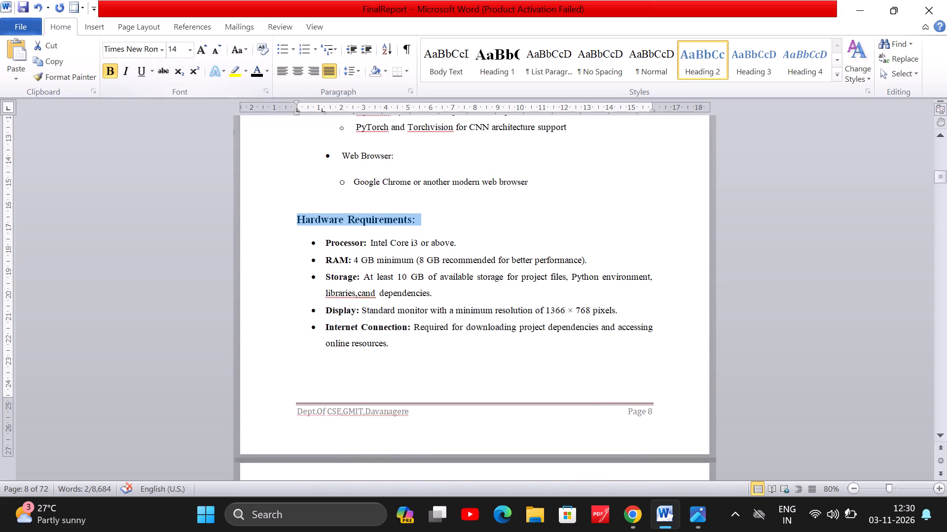
Change the heading "4.1 Software Requirements And Hardware Requirements" and the word "Software" in the subheading below it to black.
scroll(446, 217, "down", 4)
scroll(446, 217, "up", 1)
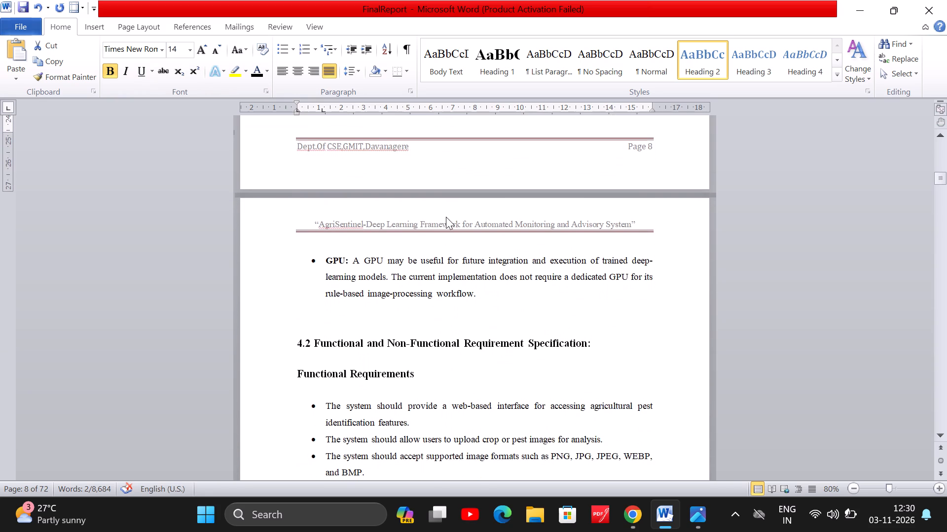
scroll(446, 217, "up", 1)
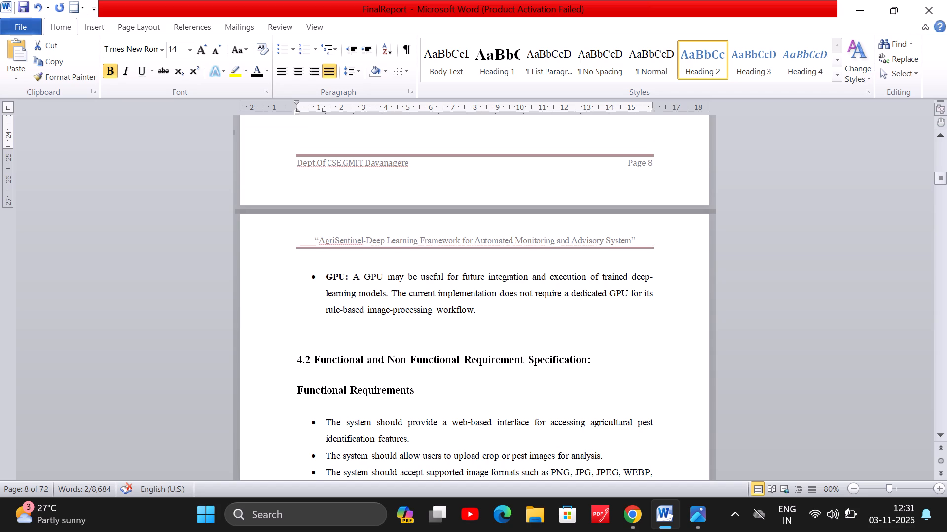
scroll(458, 288, "up", 7)
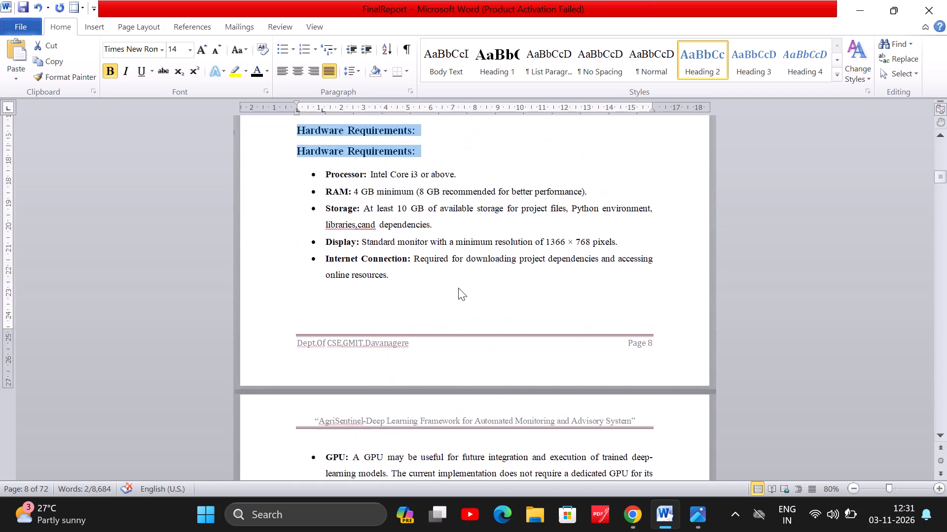
scroll(458, 288, "up", 9)
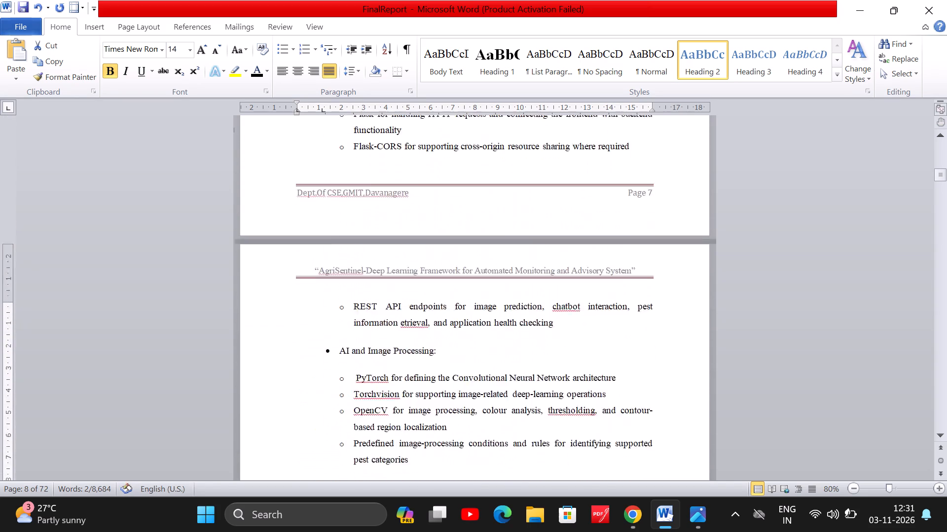
scroll(458, 288, "up", 8)
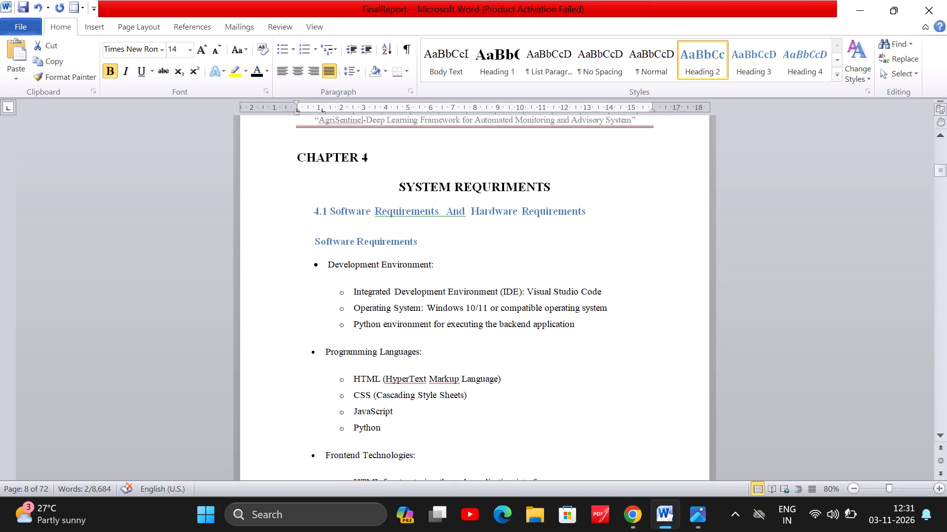
left_click_drag(421, 241, 346, 248)
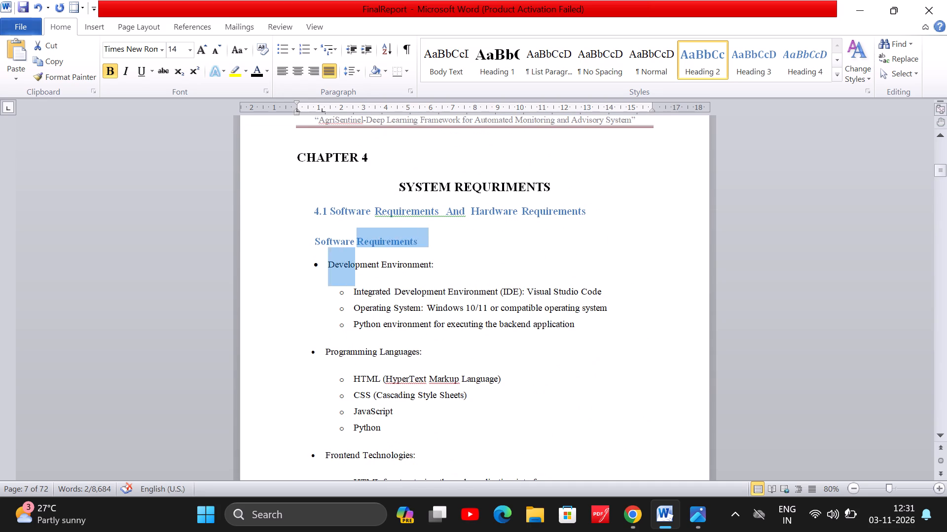
left_click_drag(346, 248, 314, 210)
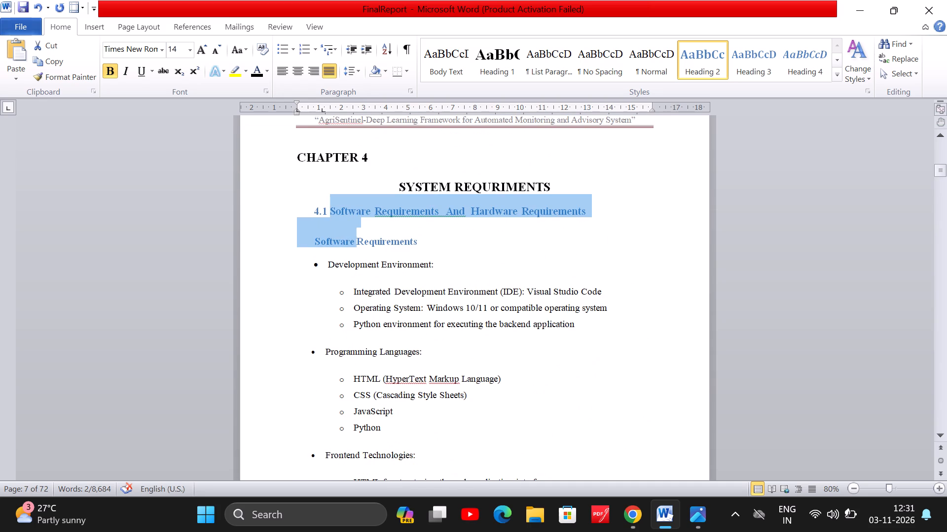
left_click_drag(314, 210, 313, 210)
left_click(256, 77)
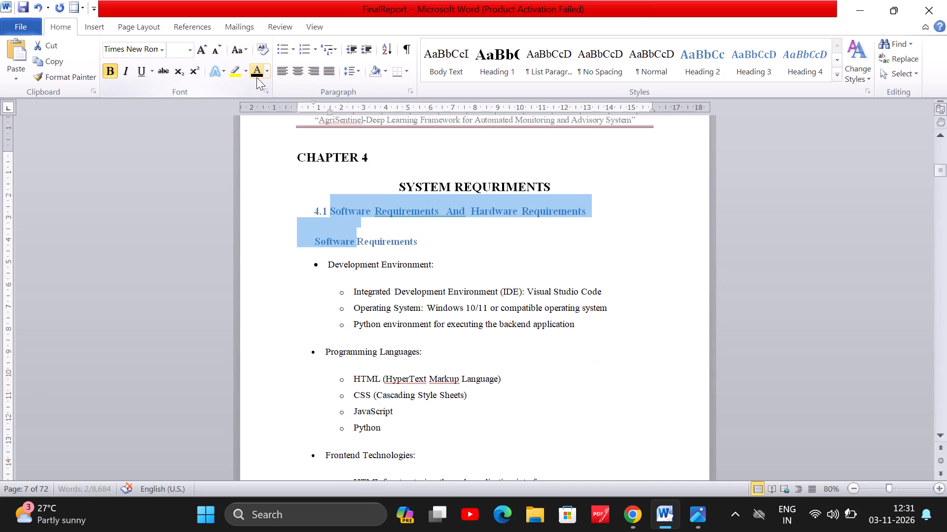
Change the font colour of the remaining word "Requirements" in the "Software Requirements" subheading to black.
left_click_drag(423, 249, 355, 233)
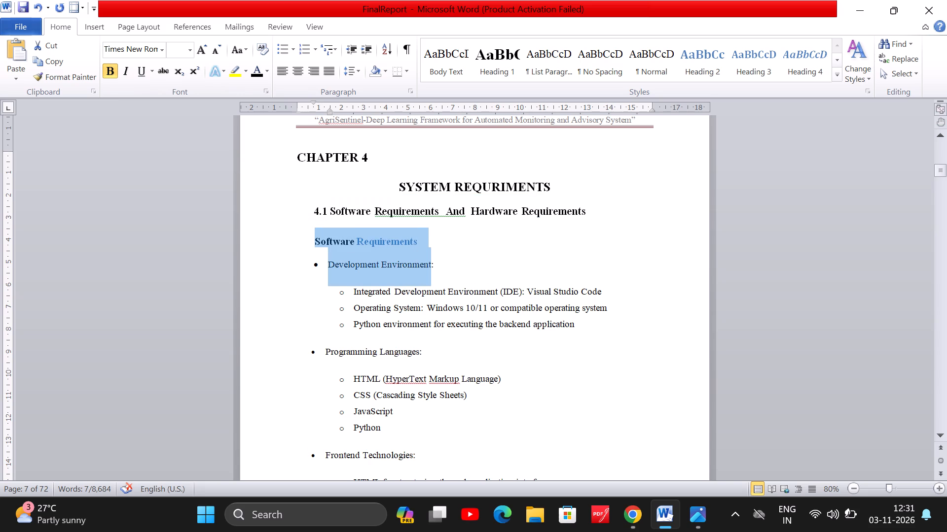
left_click_drag(355, 233, 357, 239)
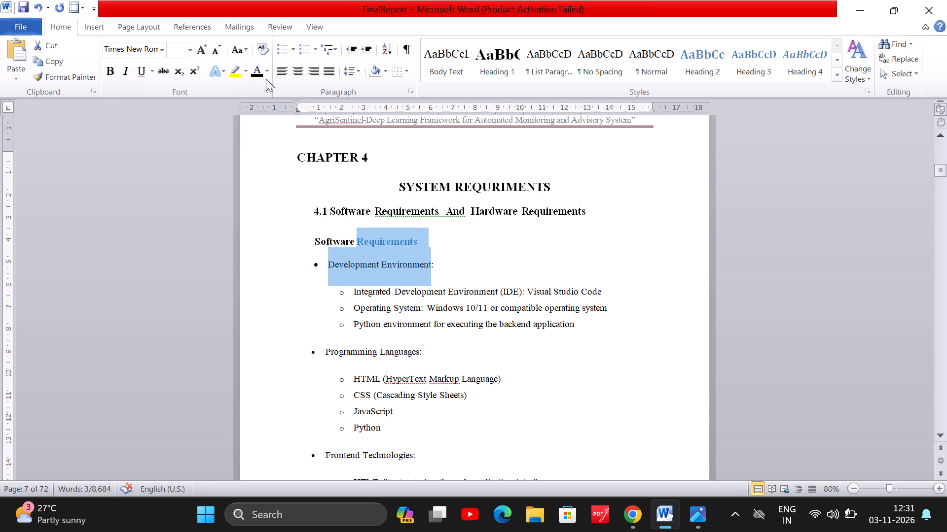
left_click(257, 72)
left_click(509, 248)
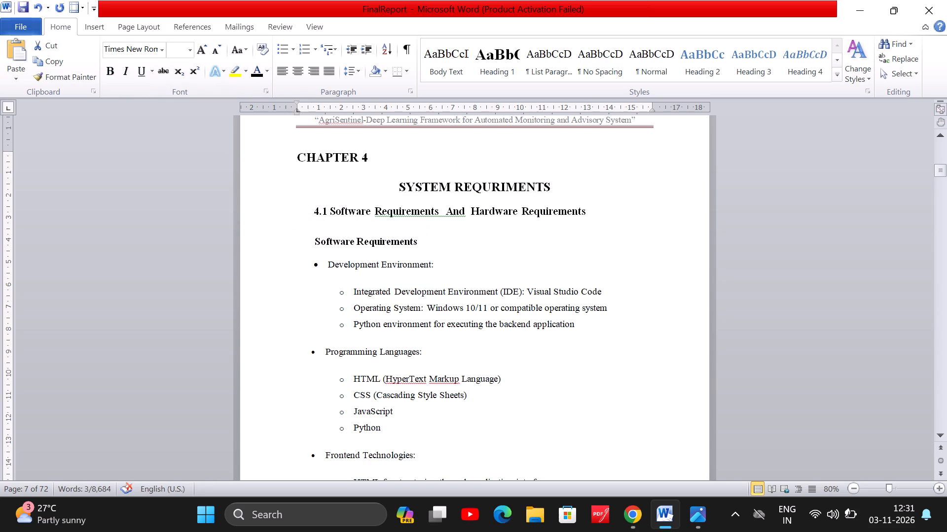
Append a hyphen to the end of the "Software Requirements" subheading.
left_click(417, 240)
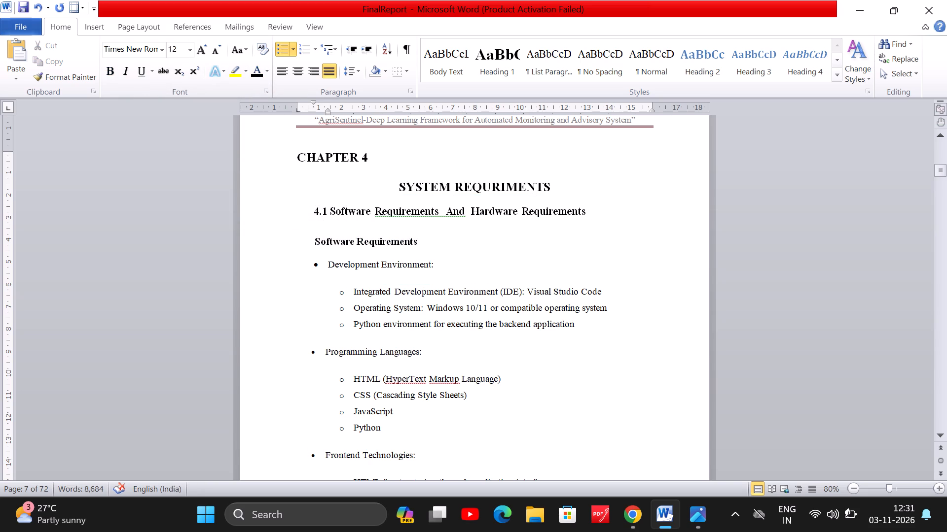
key("minus")
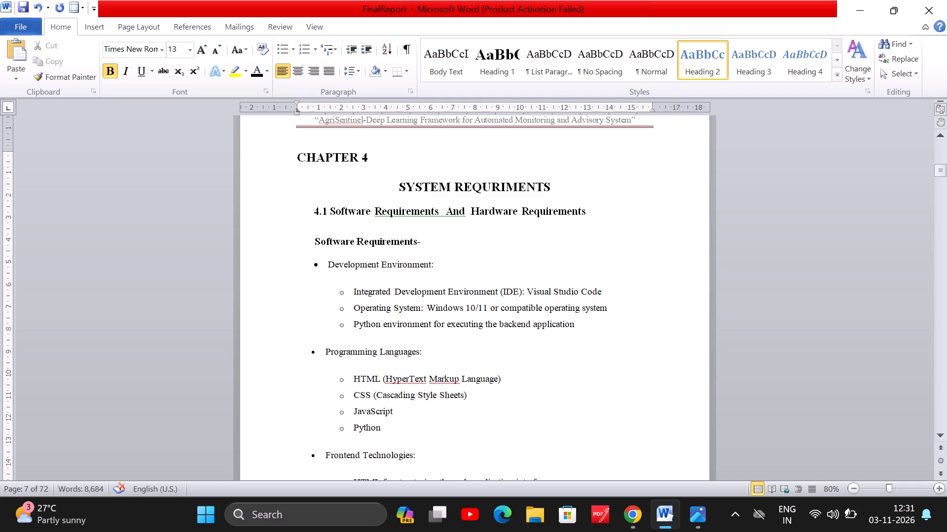
Apply black font colour to the hyphen ending the "Software Requirements" subheading and increase its font size to 14.
double_click(417, 241)
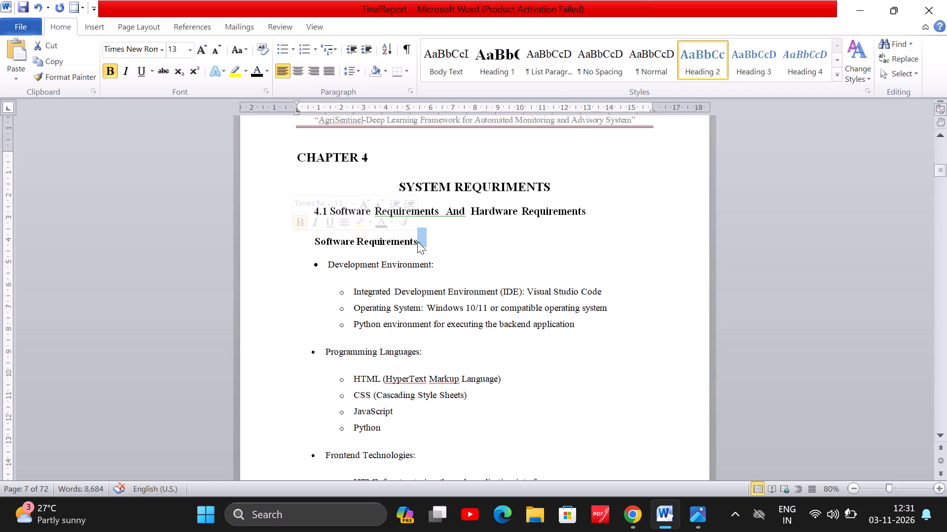
left_click(258, 66)
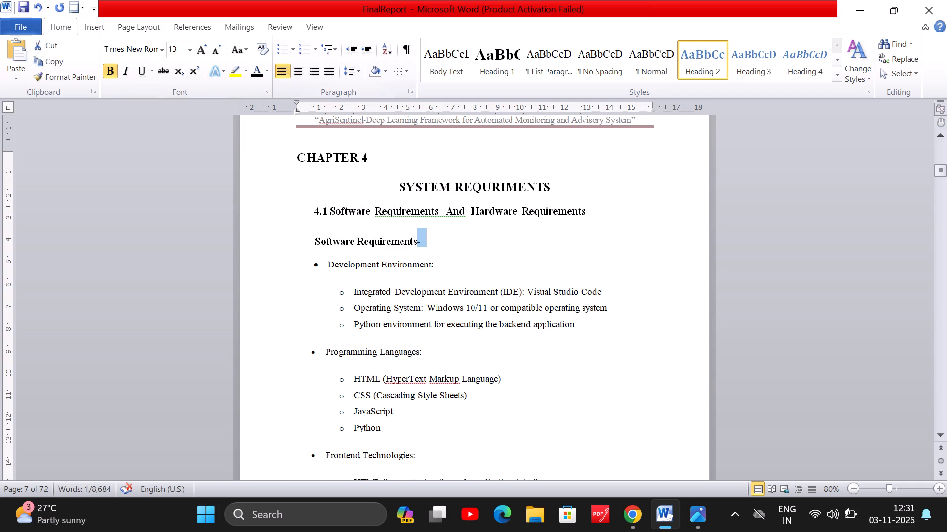
left_click(203, 53)
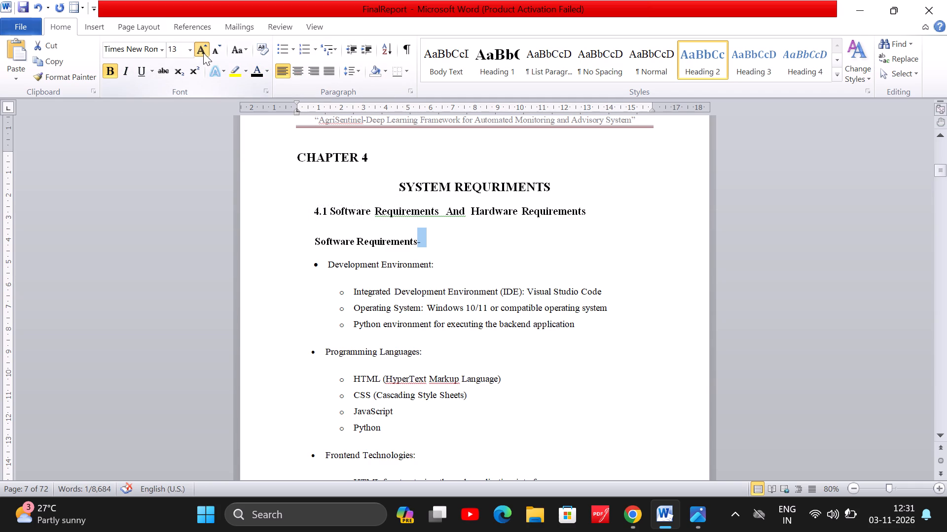
left_click(203, 53)
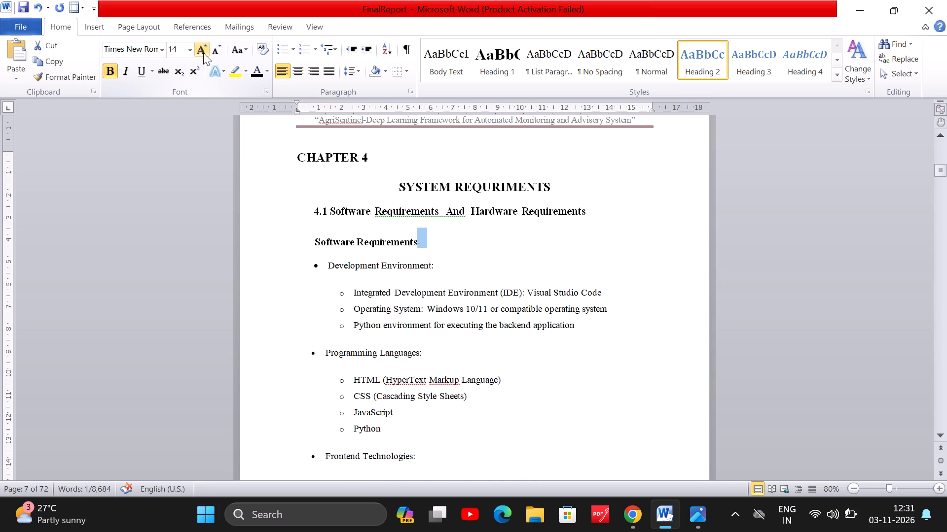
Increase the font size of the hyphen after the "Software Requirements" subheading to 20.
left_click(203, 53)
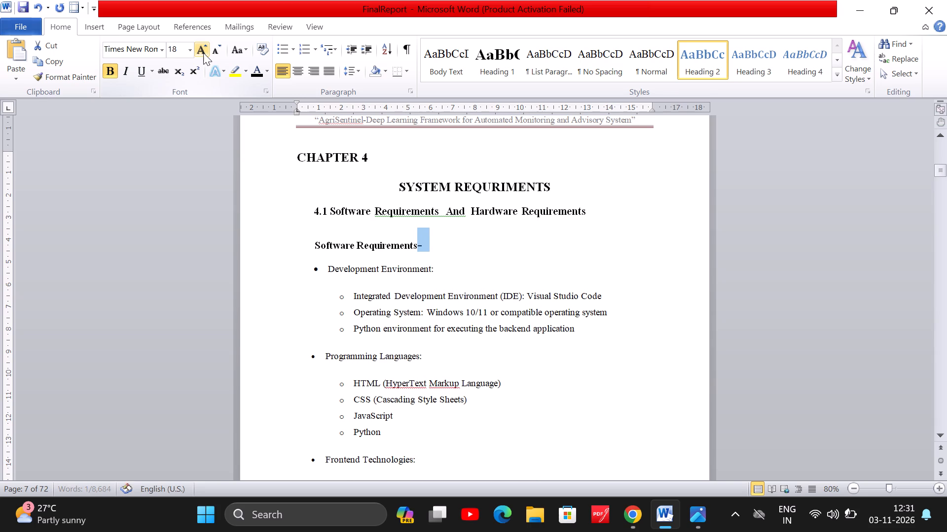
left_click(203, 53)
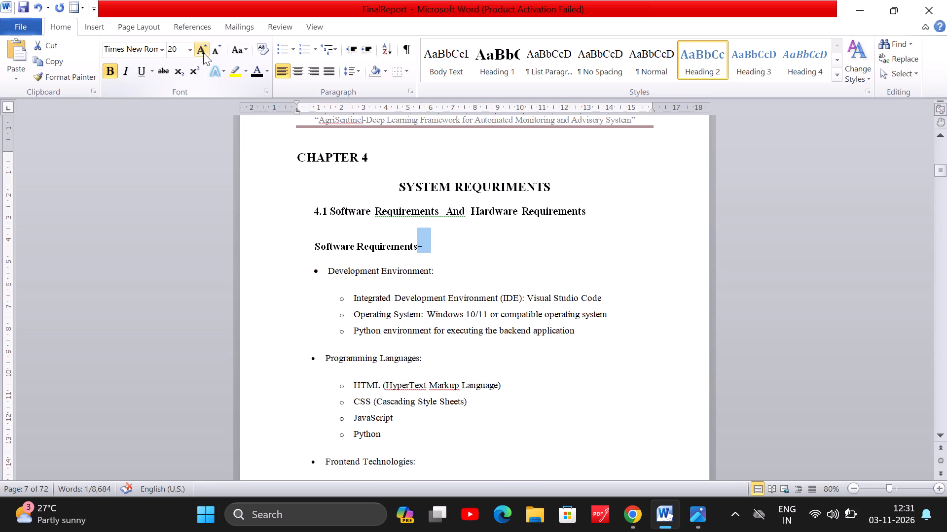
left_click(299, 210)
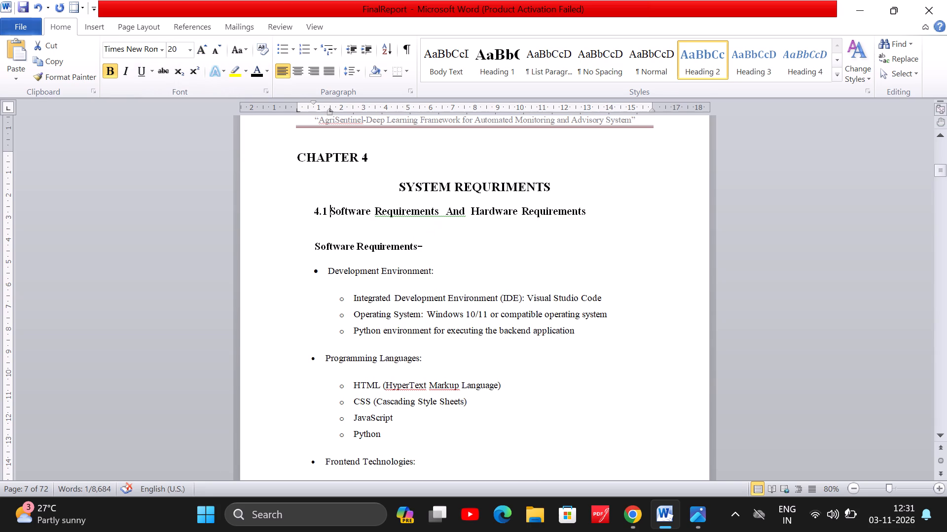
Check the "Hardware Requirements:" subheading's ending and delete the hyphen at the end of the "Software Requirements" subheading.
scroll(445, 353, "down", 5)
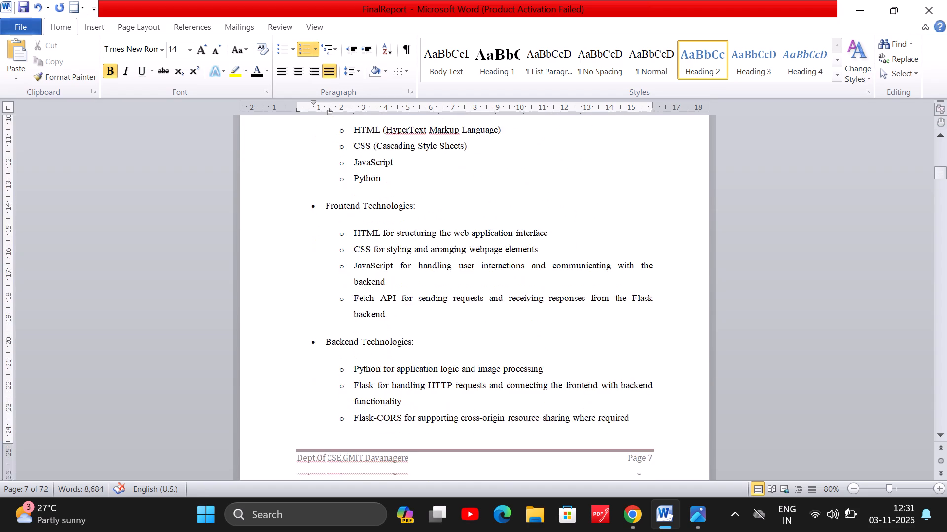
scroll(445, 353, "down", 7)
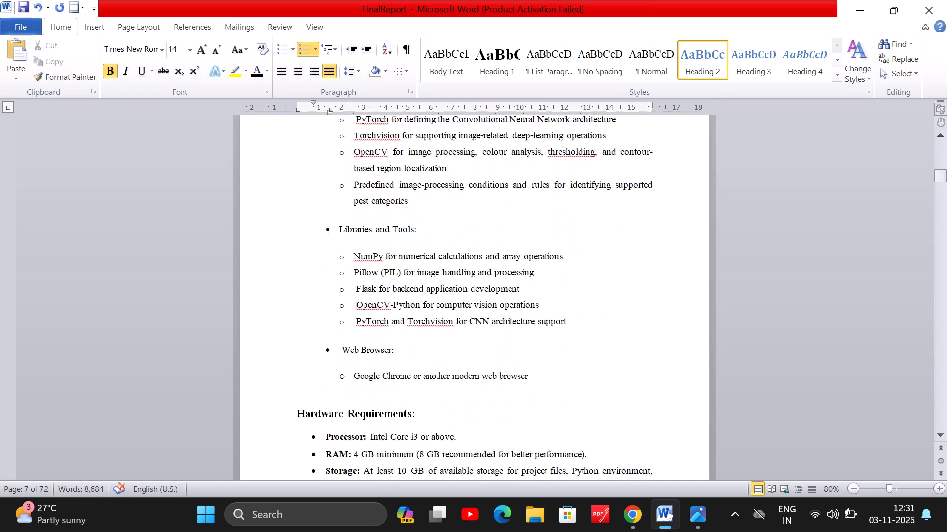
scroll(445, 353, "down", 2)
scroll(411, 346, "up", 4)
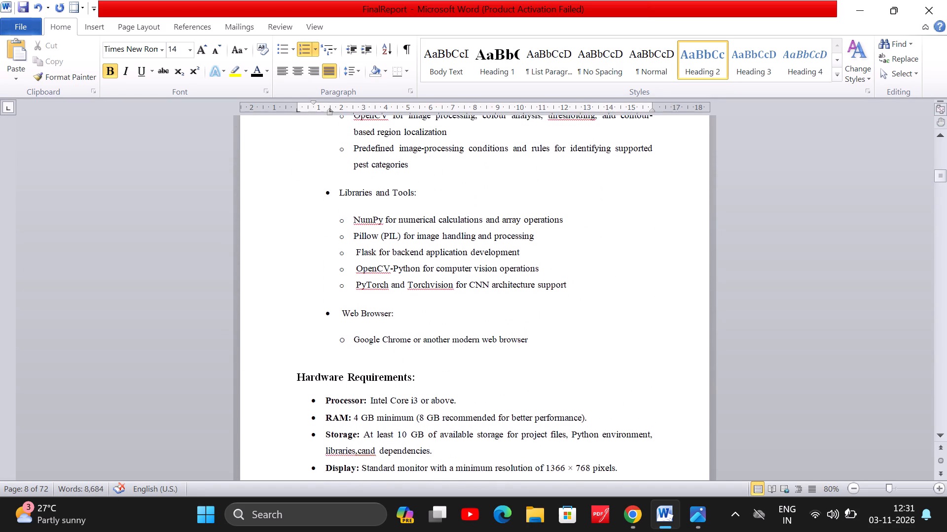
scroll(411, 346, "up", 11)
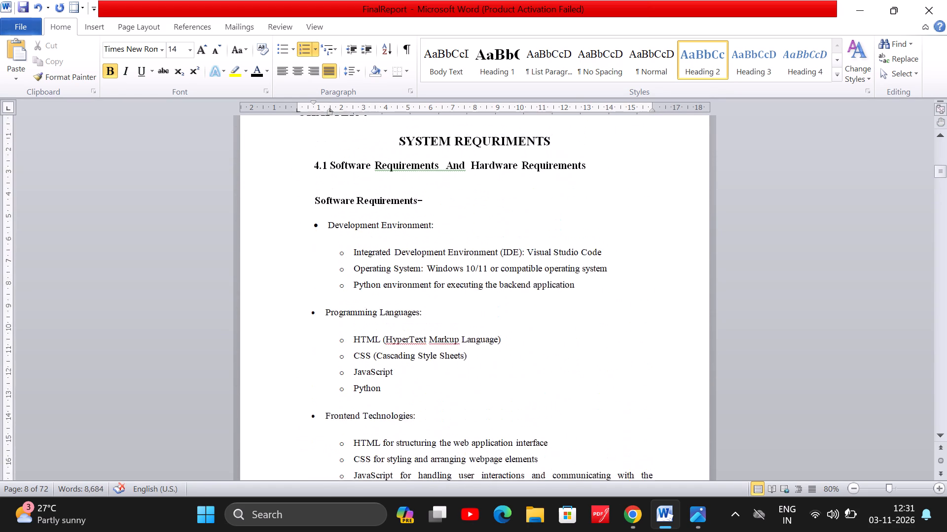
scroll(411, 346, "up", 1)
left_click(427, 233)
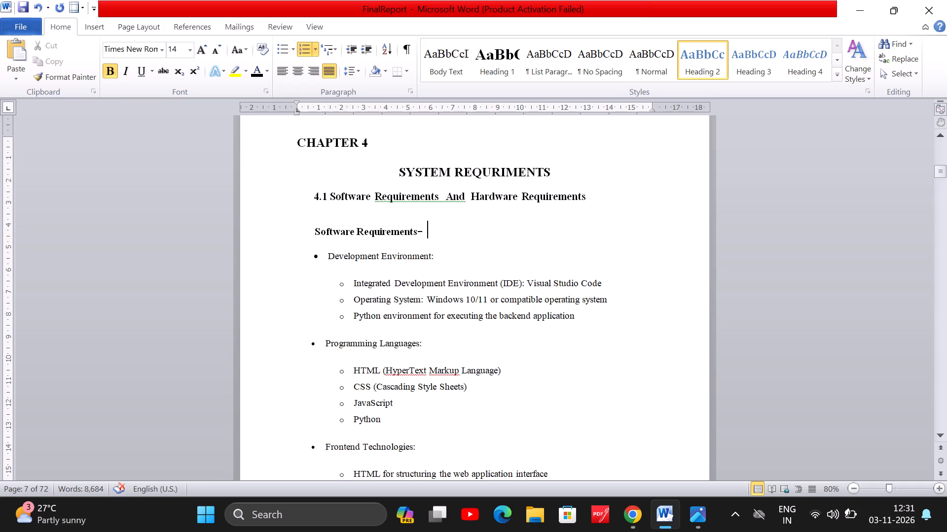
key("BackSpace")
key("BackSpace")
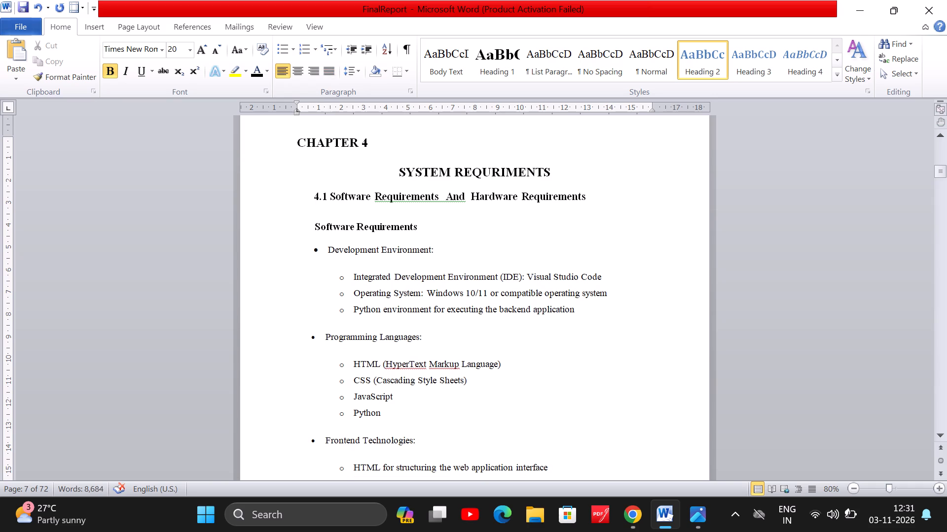
Undo the hyphen edits on the "Software Requirements" subheading back to before the hyphen was added.
key("ctrl+z")
key("ctrl+z")
key("ctrl+z")
key("ctrl+z")
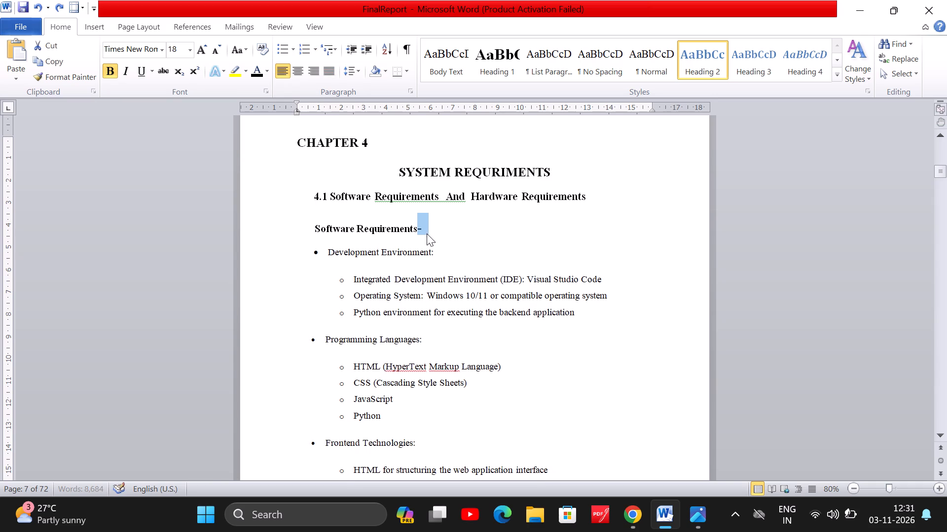
key("ctrl+z")
key("ctrl+z")
key("ctrl+z")
key("ctrl+z")
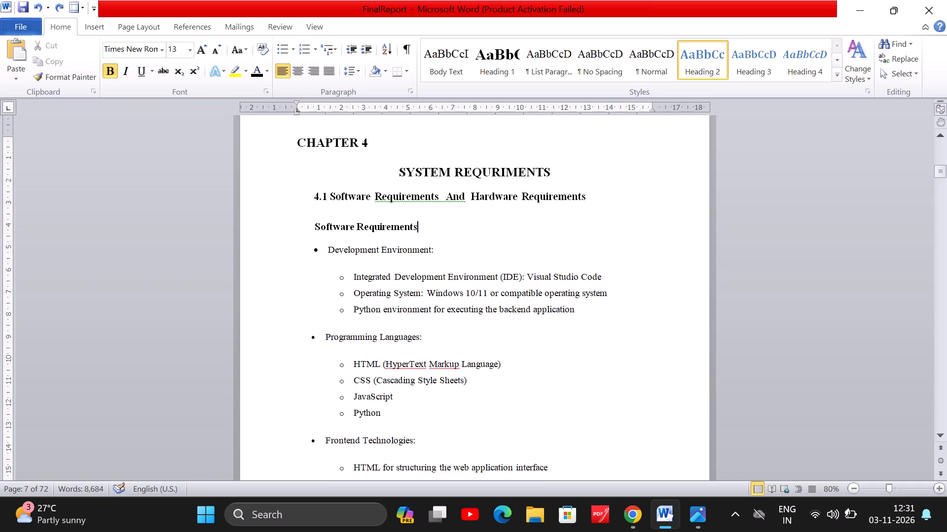
Append a colon to the "Software Requirements" subheading and save the document.
key("shift+colon")
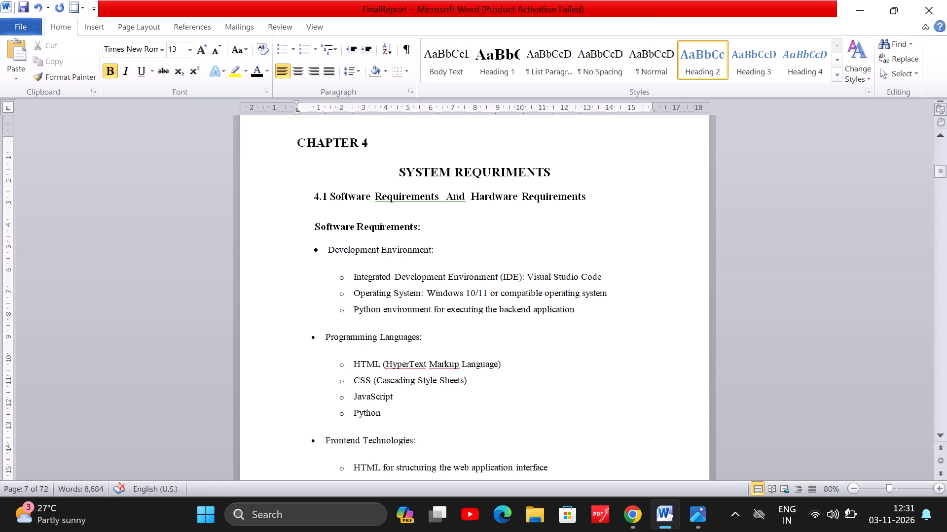
key("ctrl+s")
Append a colon to the "Non-Functional Requirements" subheading in chapter 4.
scroll(455, 301, "down", 3)
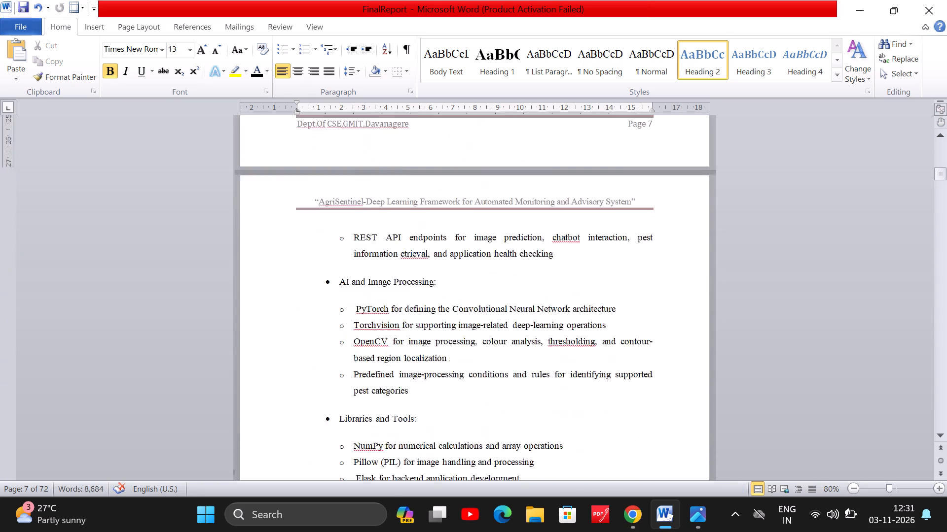
scroll(455, 301, "down", 9)
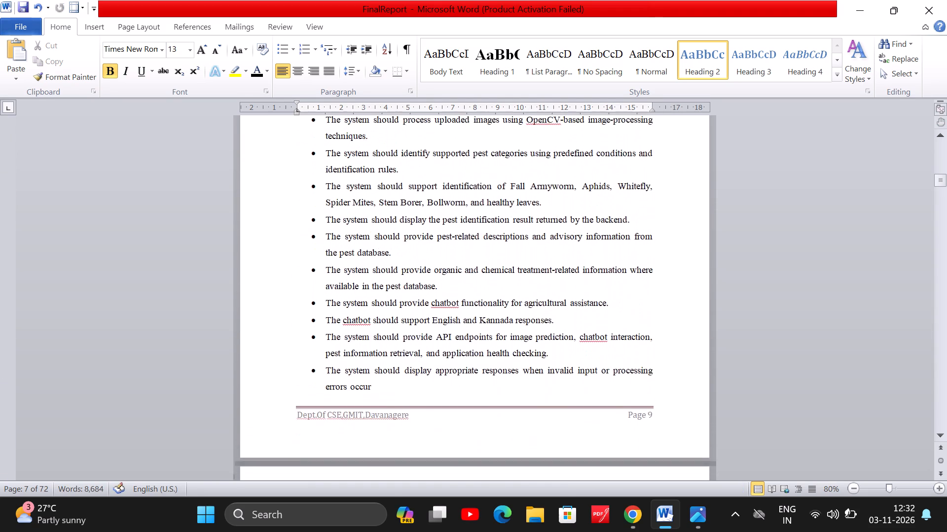
scroll(455, 301, "down", 6)
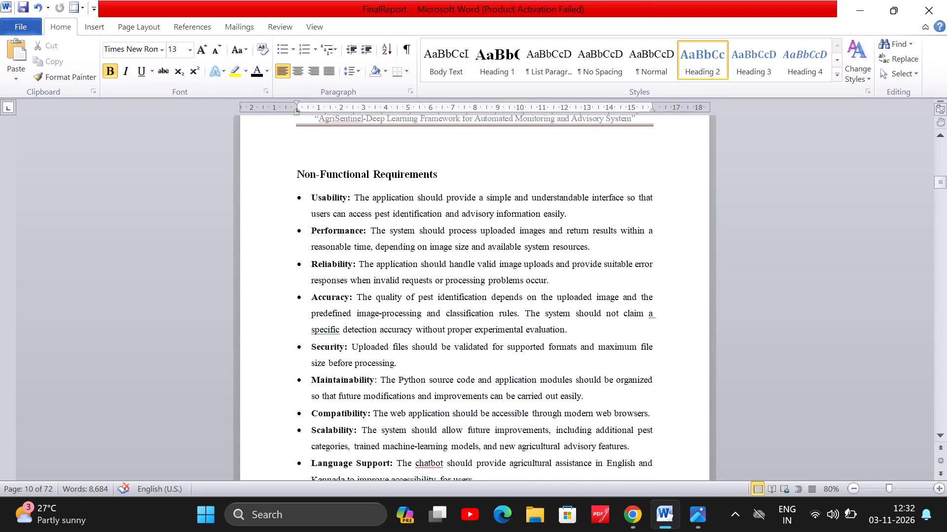
left_click(438, 178)
key("shift+colon")
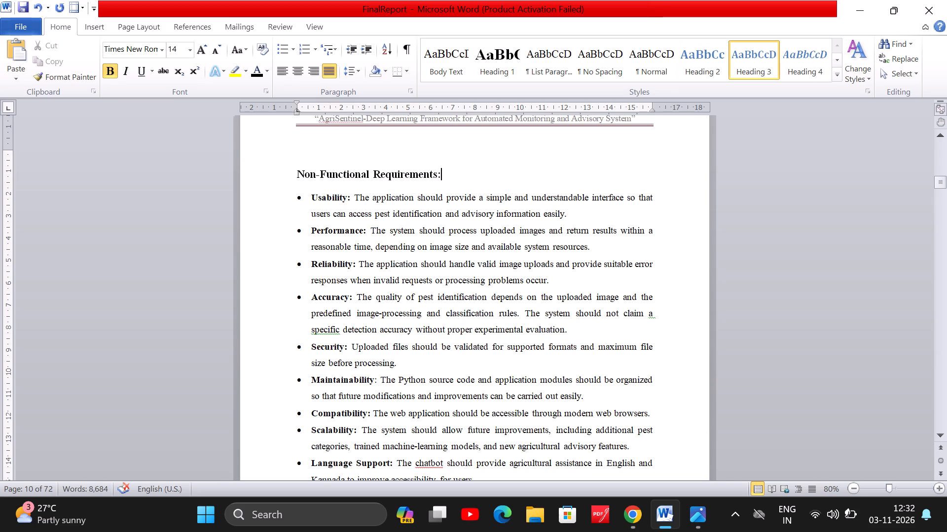
Append a colon to the "Functional Requirements" subheading beneath heading 4.2.
scroll(439, 180, "up", 8)
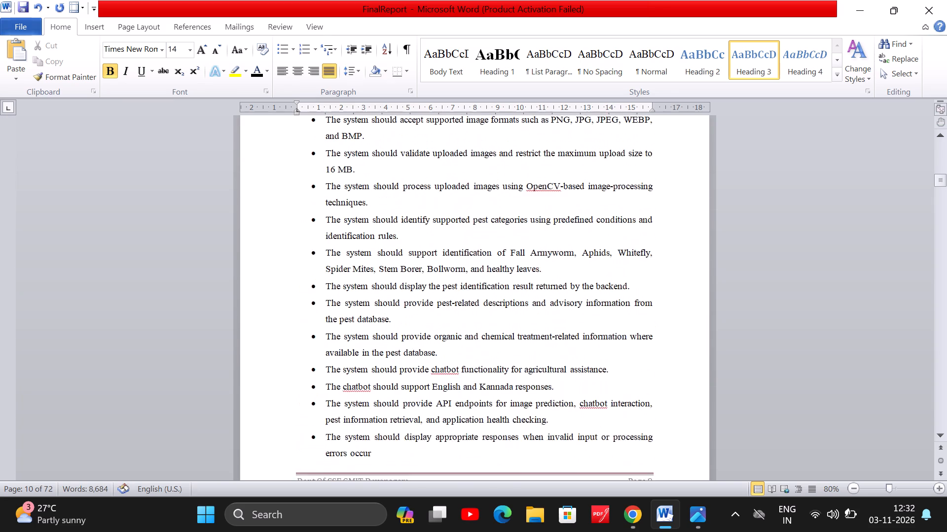
scroll(439, 180, "up", 5)
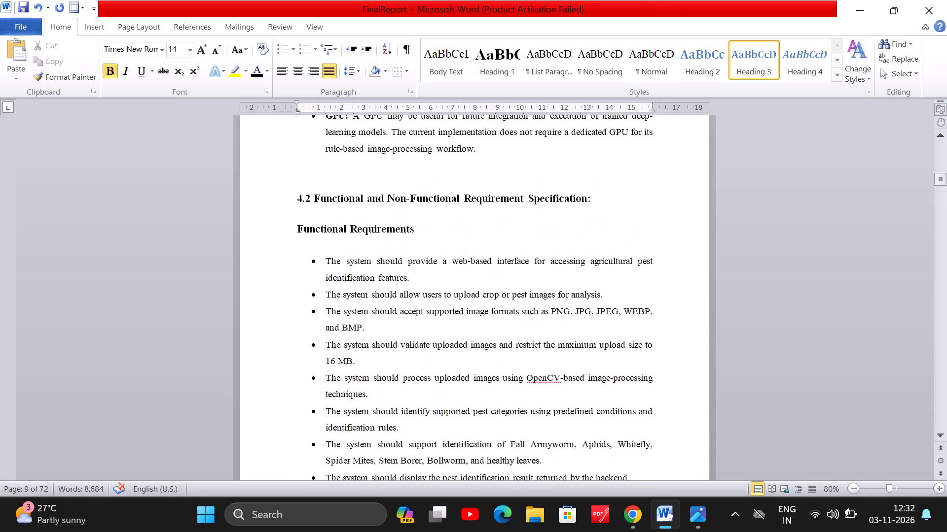
left_click(418, 227)
key("shift+colon")
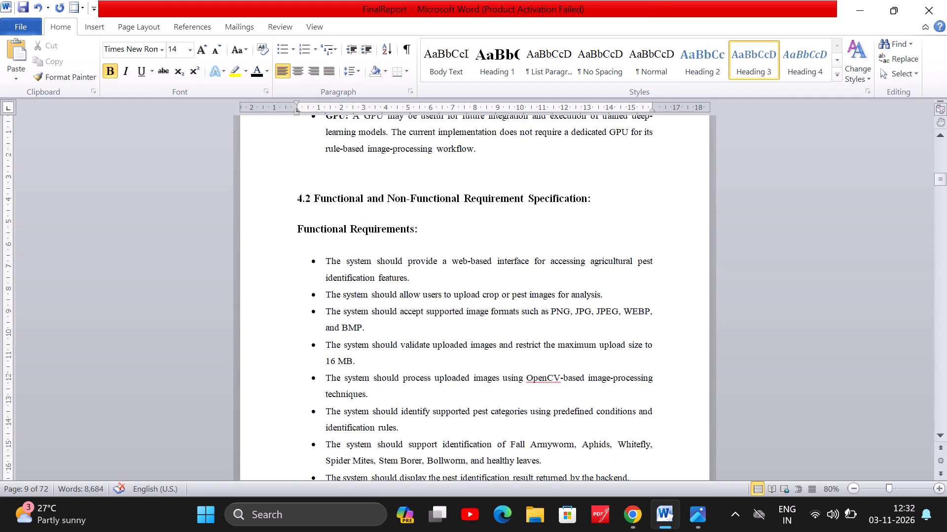
Change the font colour of the blue author heading for literature entry [5] on page 6 to black.
scroll(443, 240, "up", 4)
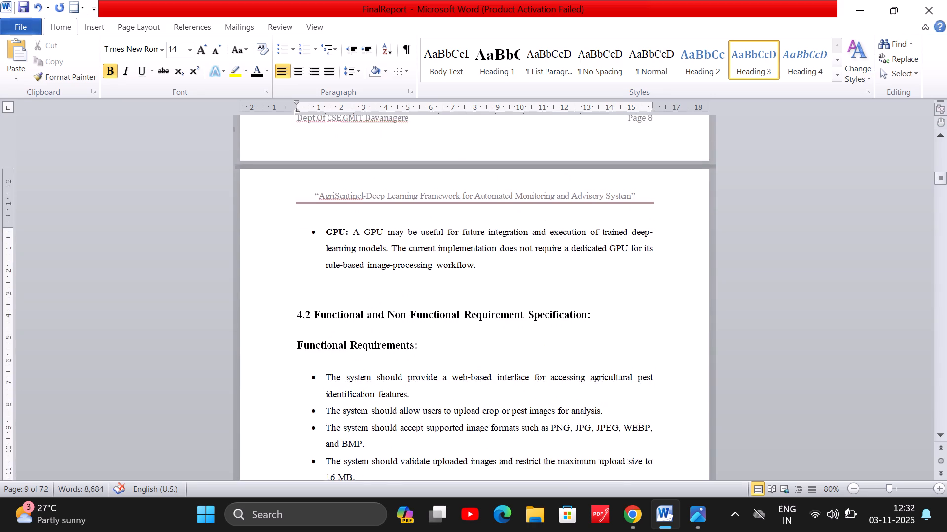
scroll(443, 240, "up", 19)
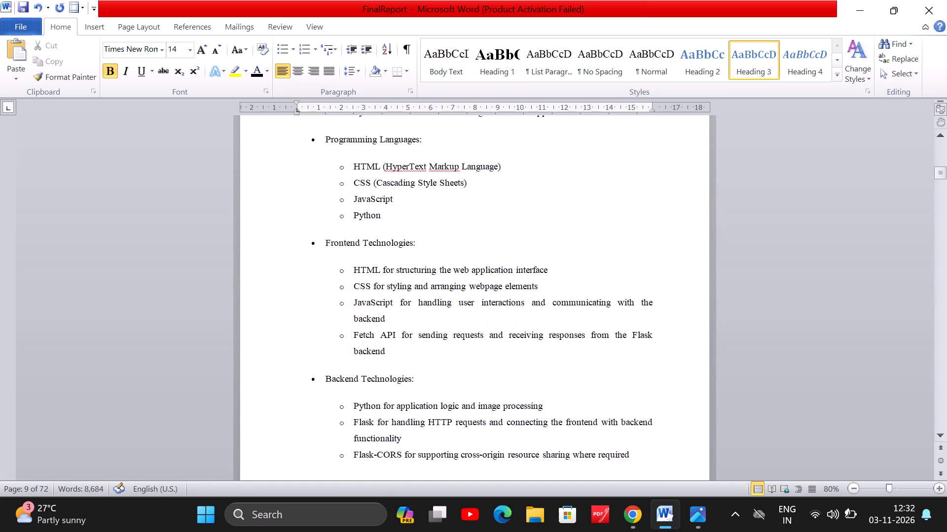
scroll(443, 240, "up", 11)
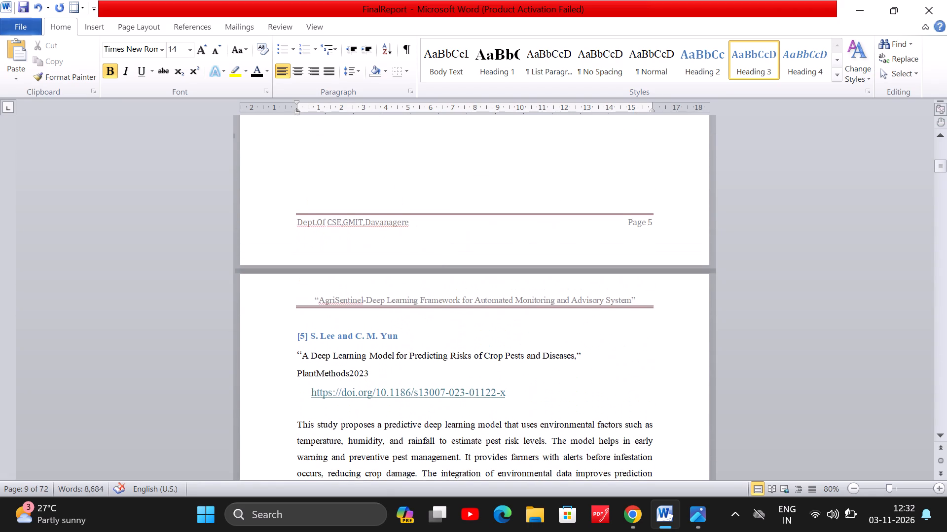
left_click_drag(398, 332, 277, 319)
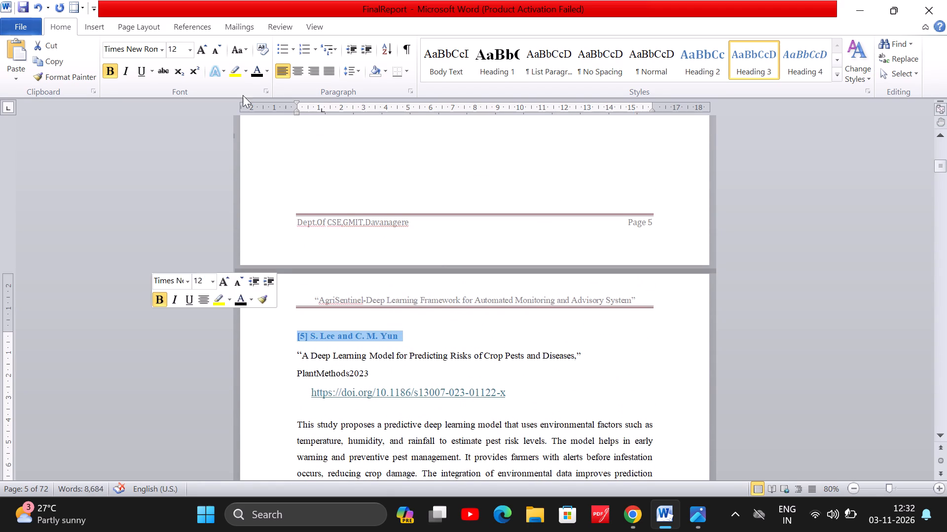
left_click(254, 70)
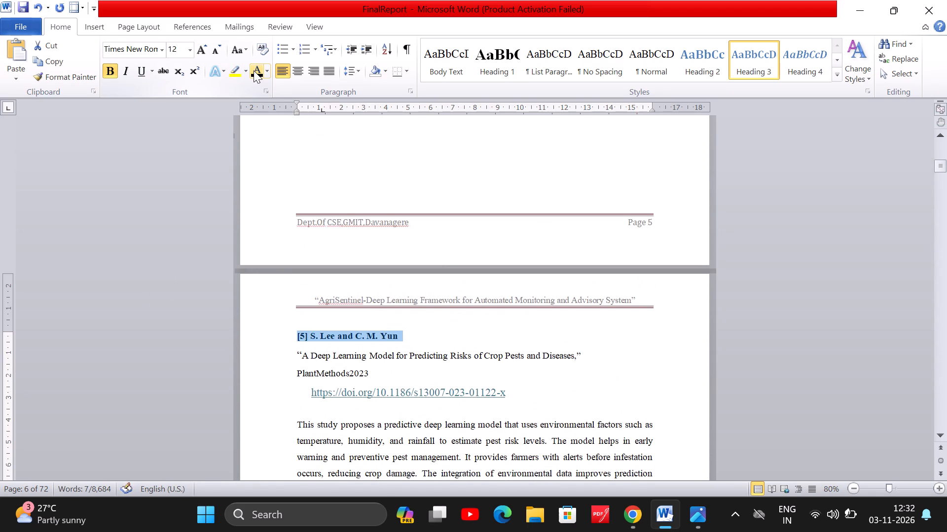
left_click(414, 325)
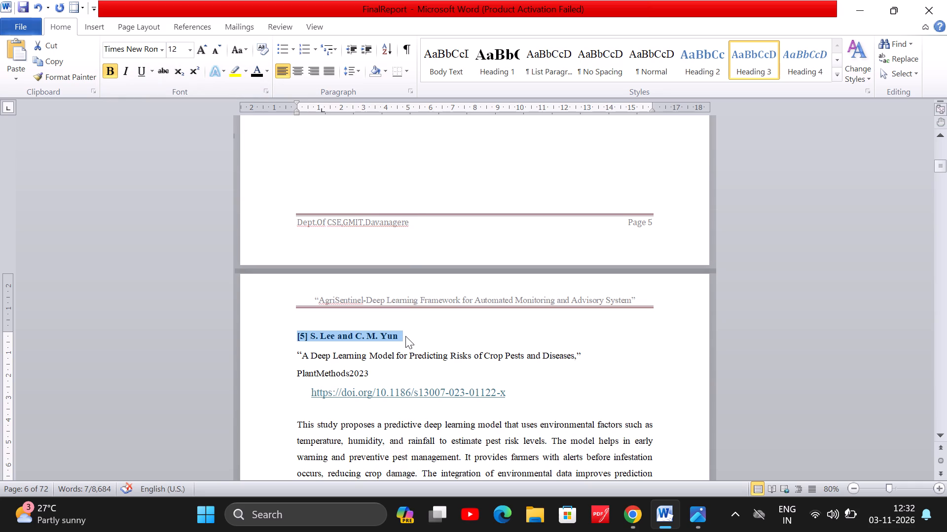
left_click(405, 336)
Change the font colour of the blue author heading for literature entry [4] on page 5 to black.
scroll(405, 336, "up", 2)
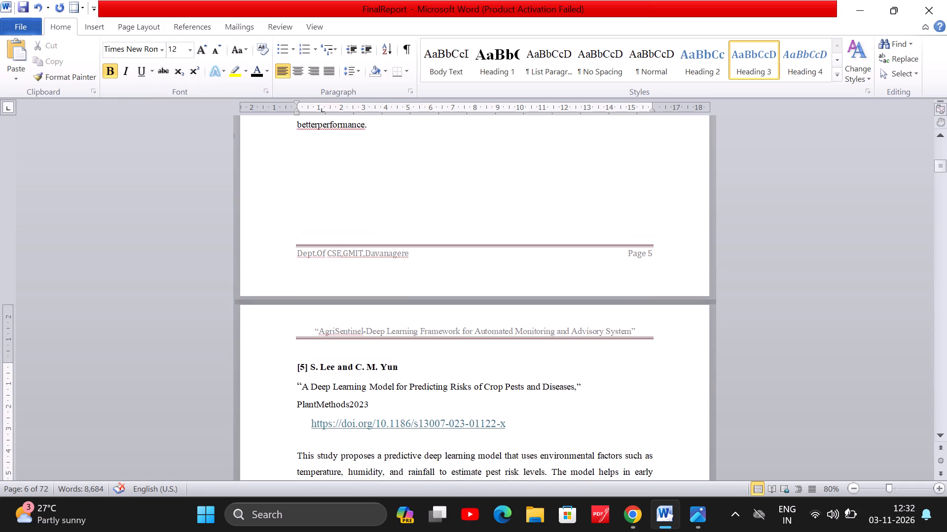
scroll(405, 336, "up", 7)
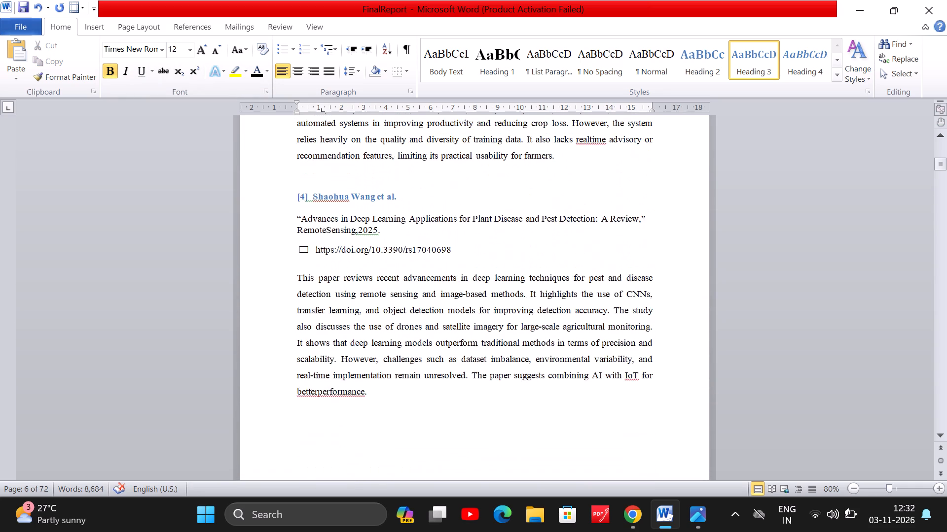
scroll(405, 336, "up", 1)
left_click_drag(401, 254, 304, 257)
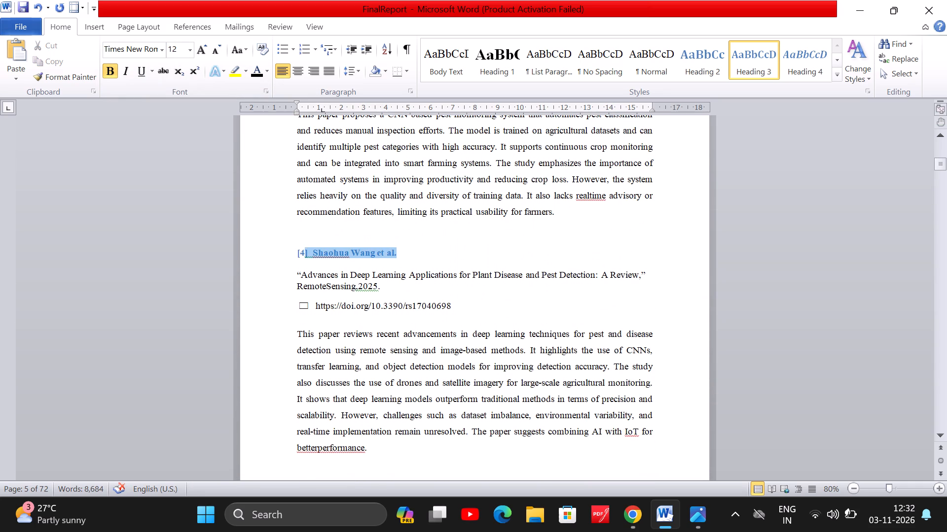
left_click_drag(304, 257, 274, 257)
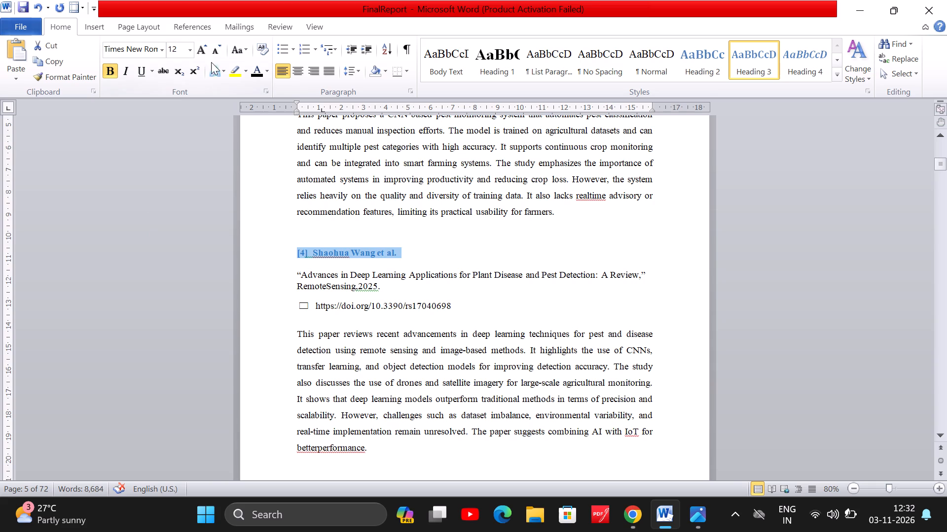
left_click(251, 72)
Change the font colour of the blue author heading for literature entry [3] on page 5 to black.
scroll(341, 137, "up", 3)
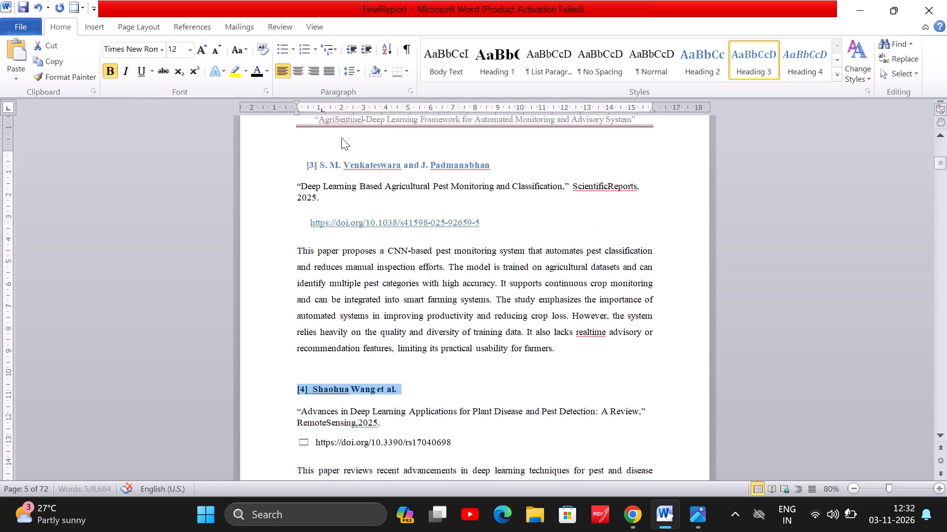
scroll(341, 137, "up", 1)
left_click_drag(495, 221, 307, 227)
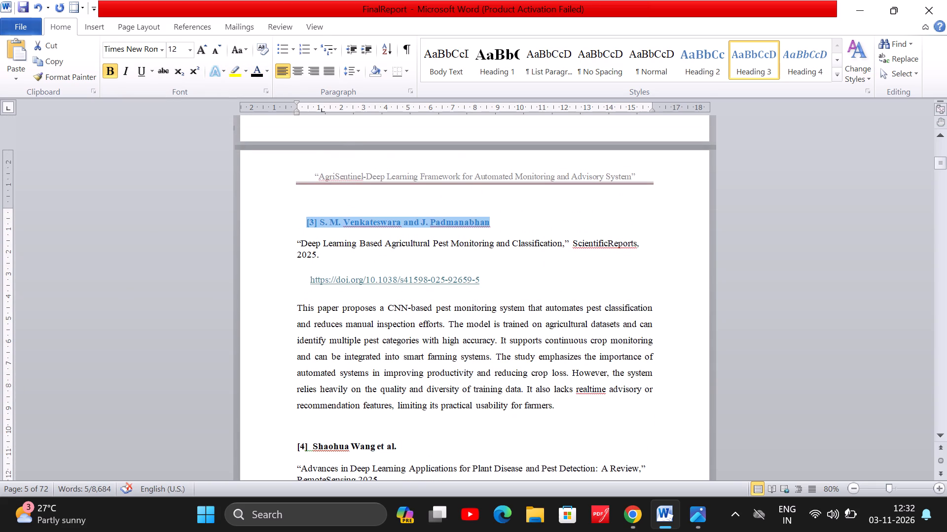
left_click_drag(307, 227, 307, 227)
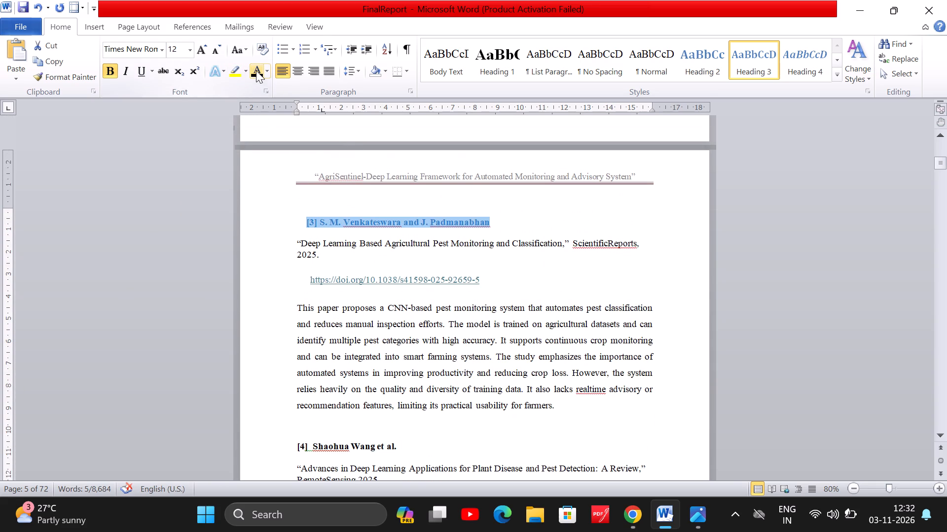
left_click(257, 71)
Remove the leading indentation and the blank line before the author heading for literature entry [3] on page 5.
left_click(351, 47)
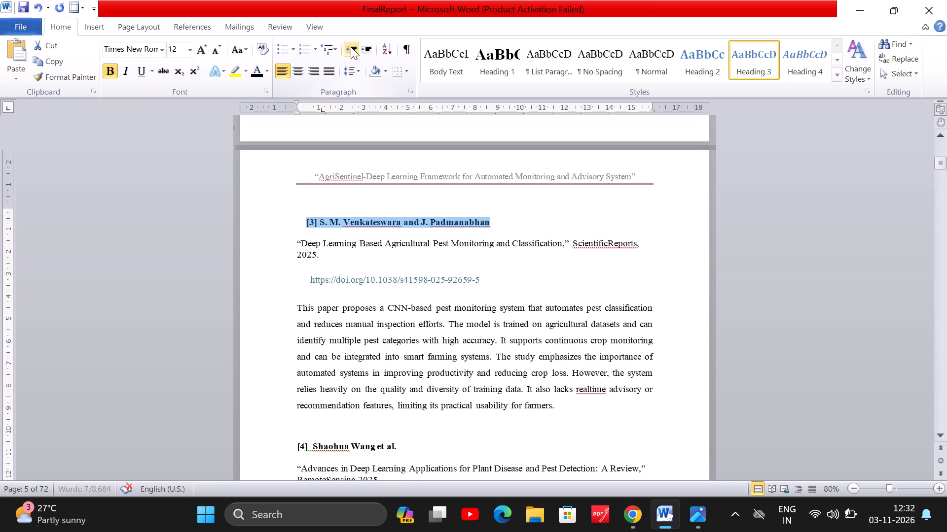
left_click(351, 47)
left_click(351, 47)
left_click(305, 225)
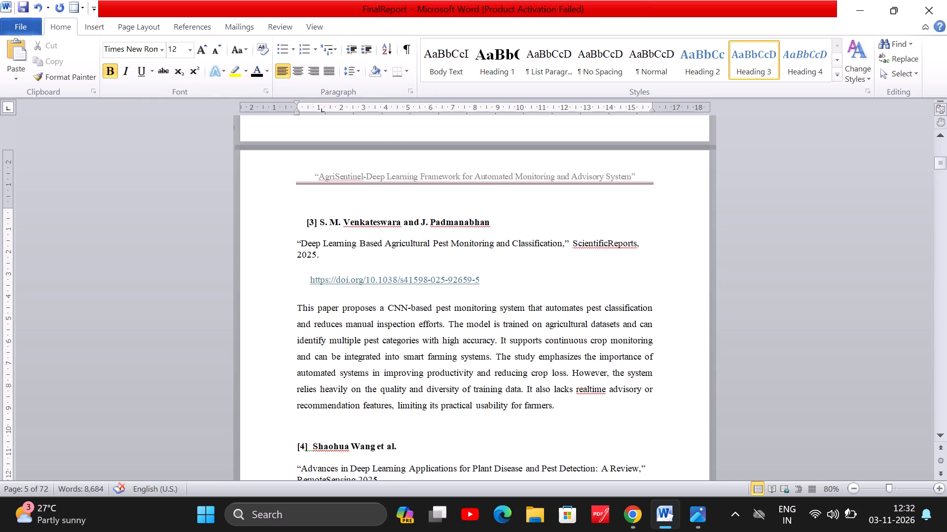
key("BackSpace")
key("BackSpace")
key("BackSpace")
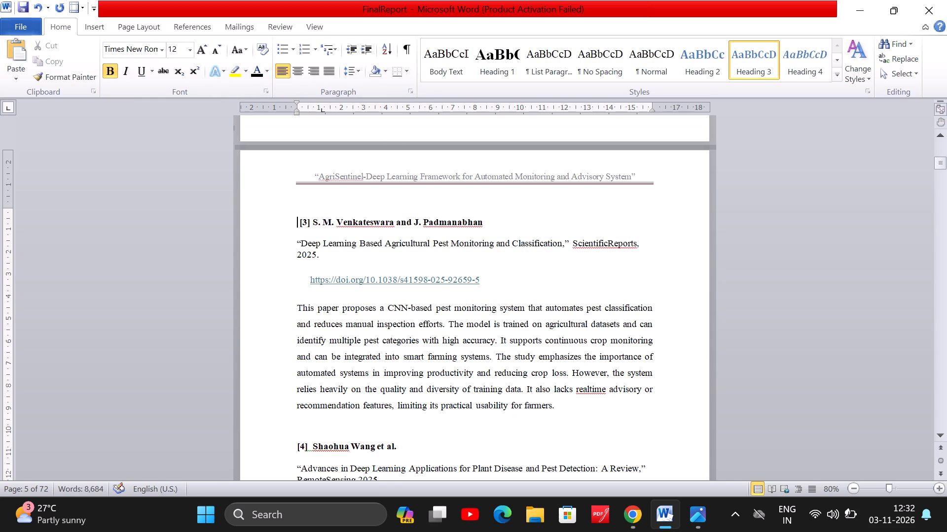
key("BackSpace")
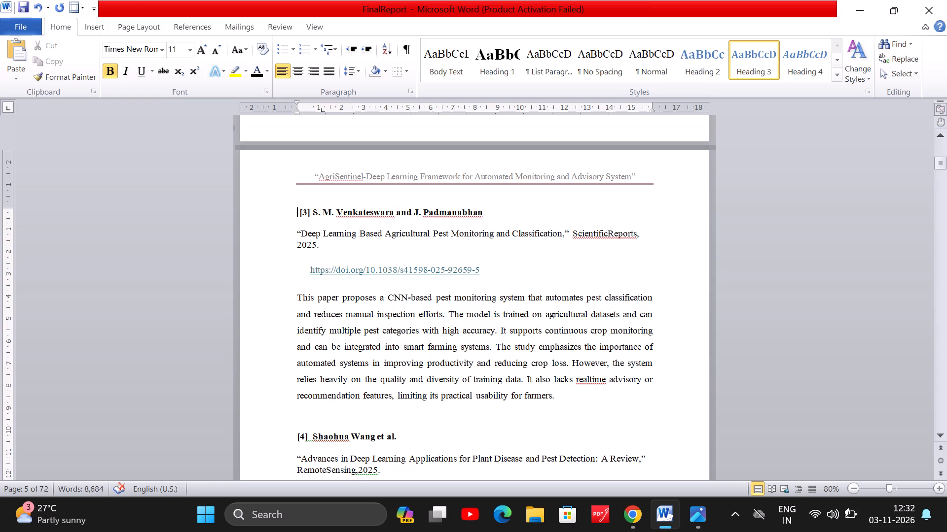
Insert a line break before the author heading for literature entry [5] at the foot of page 5, moving it to page 6.
scroll(305, 225, "down", 9)
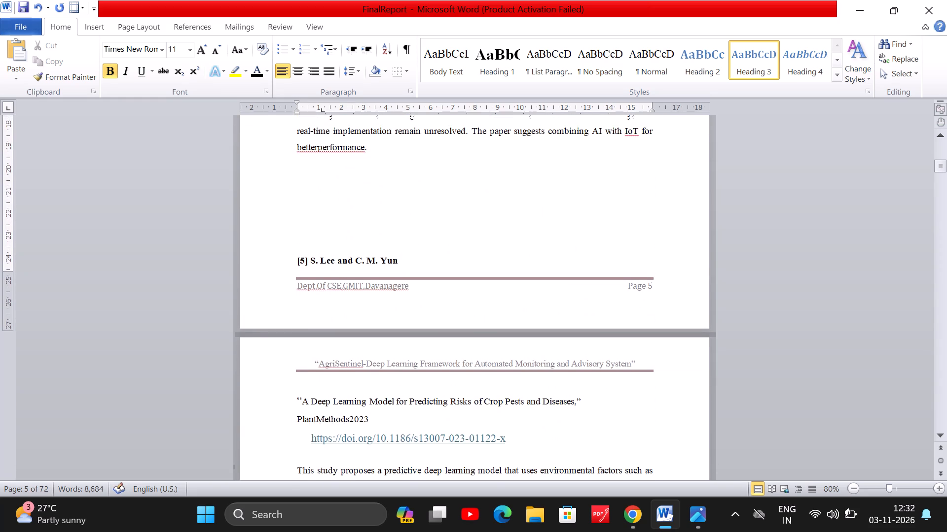
left_click(293, 264)
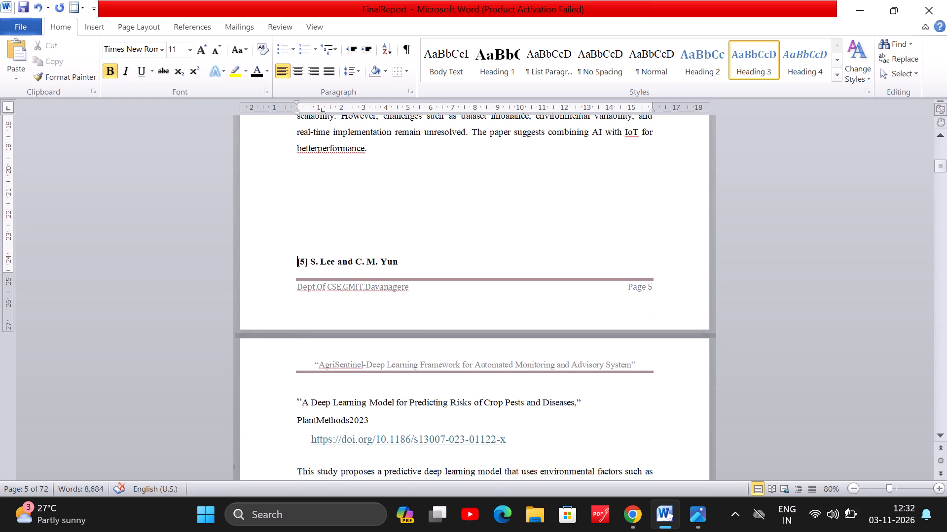
key("Return")
scroll(293, 264, "down", 5)
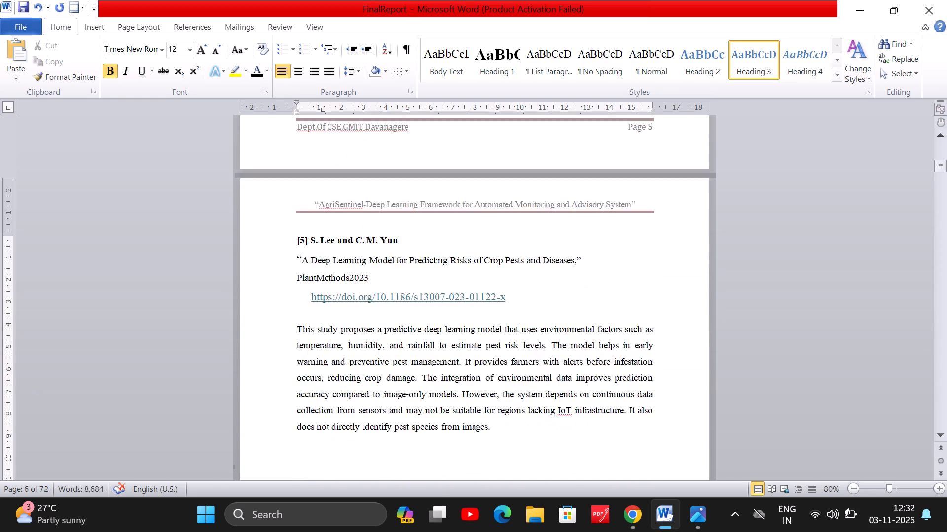
Insert a line break directly before "[3]" in the author heading at the start of page 5, aligning it with the text margin.
scroll(293, 264, "up", 2)
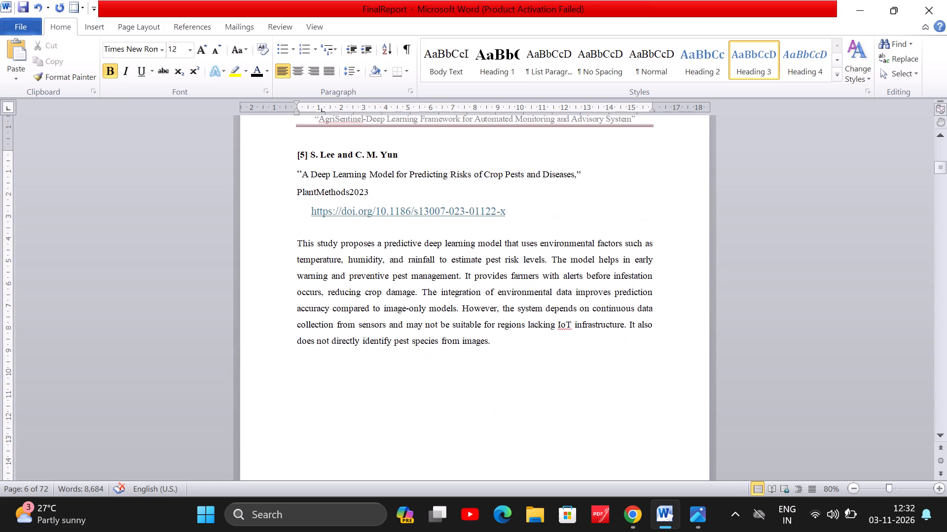
scroll(293, 264, "up", 12)
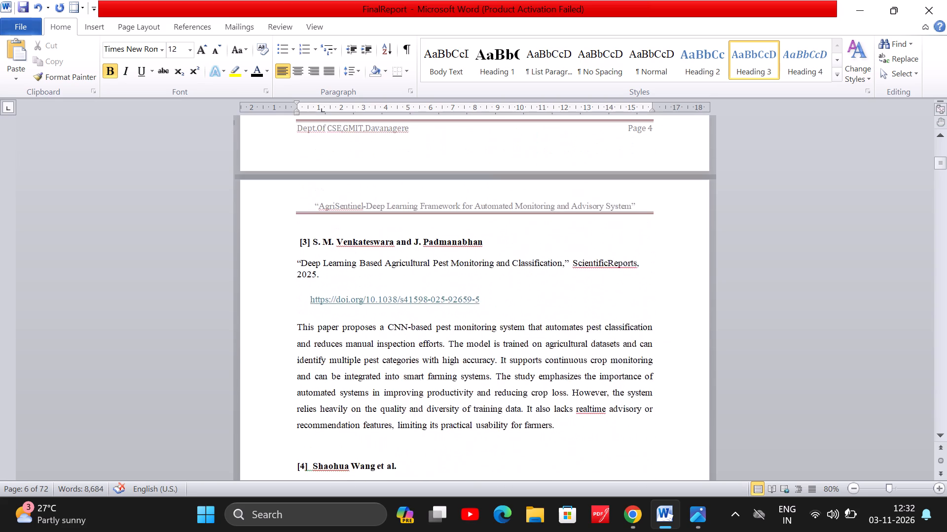
scroll(293, 264, "up", 1)
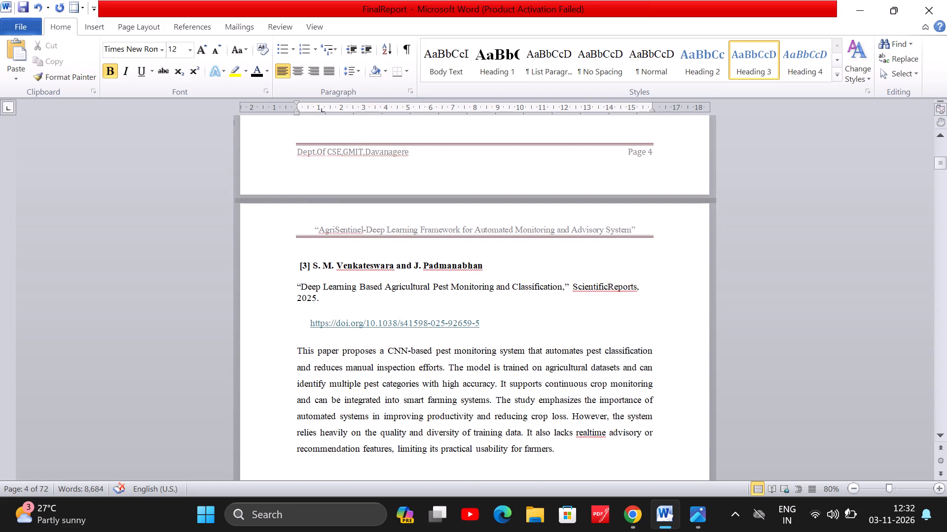
left_click(298, 263)
key("Return")
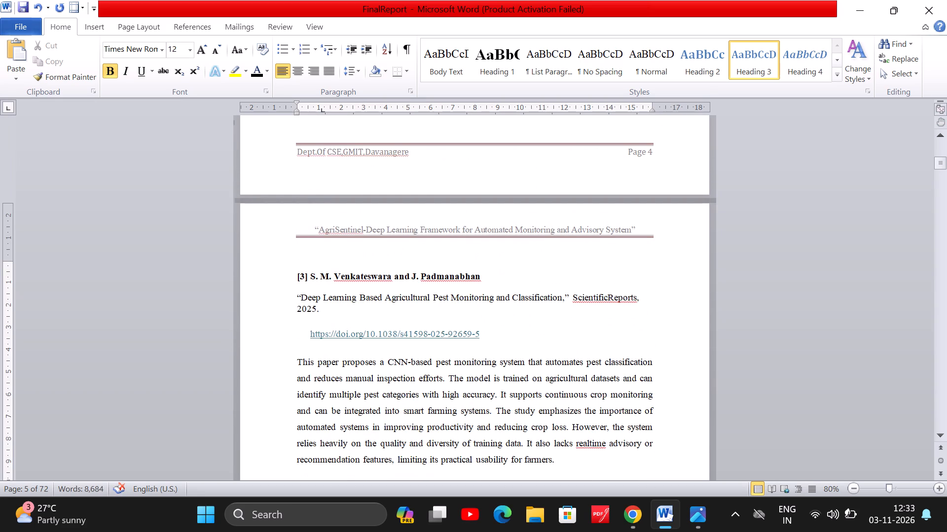
Add a blank line after the summary paragraph of literature entry [3], before the heading for entry [4].
scroll(336, 303, "down", 2)
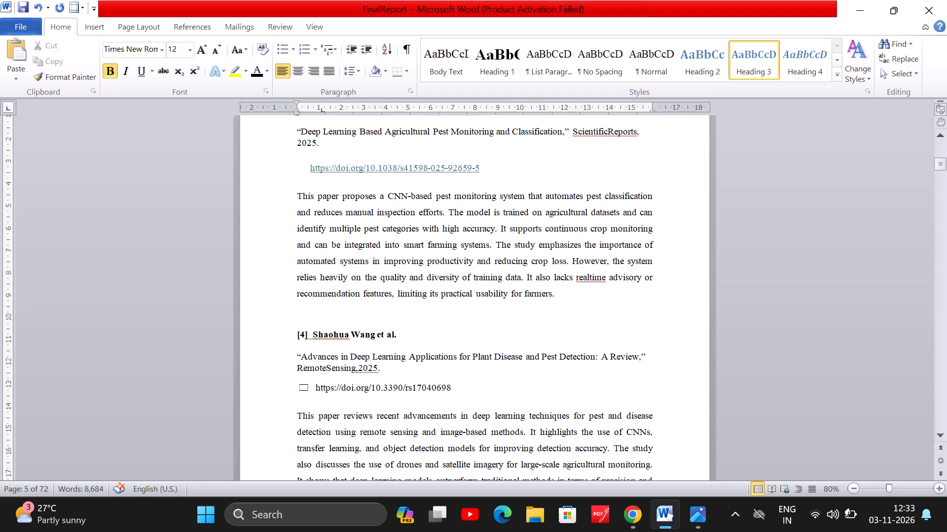
left_click(564, 295)
key("Return")
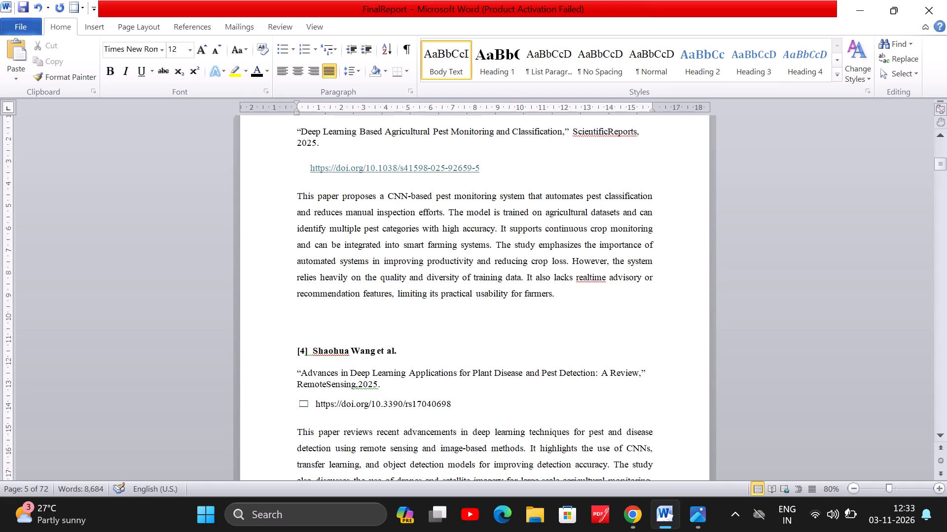
Change the font colour of the author heading for literature entry [2] on page 4 to black, including its number.
scroll(545, 359, "down", 6)
scroll(545, 359, "up", 17)
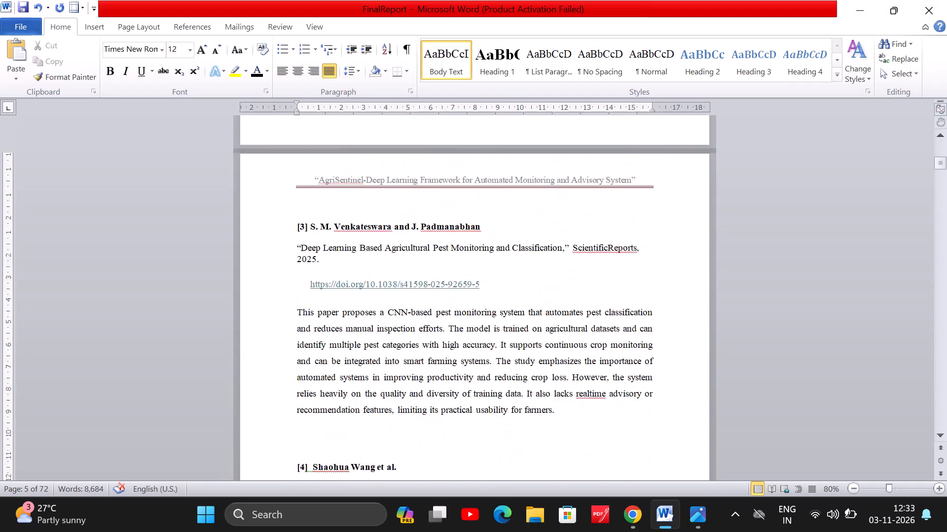
scroll(545, 359, "up", 6)
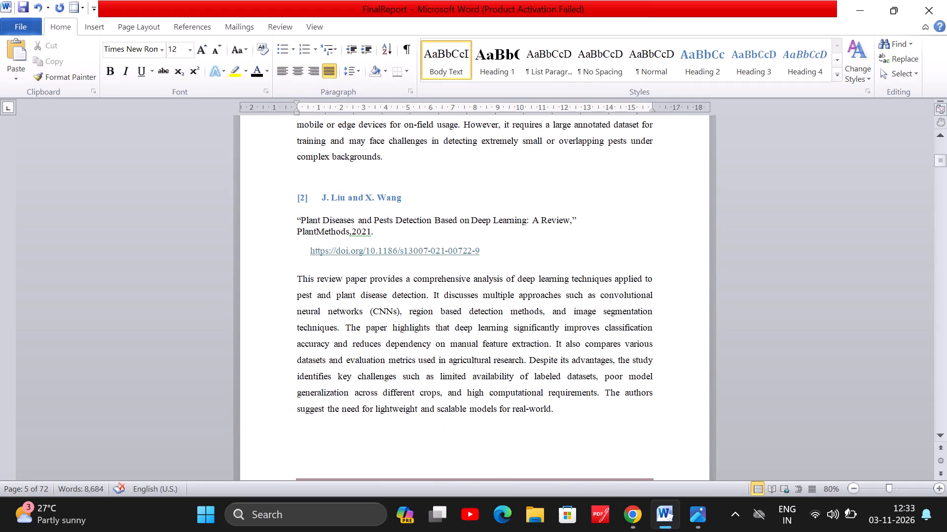
left_click_drag(404, 197, 301, 196)
left_click(255, 66)
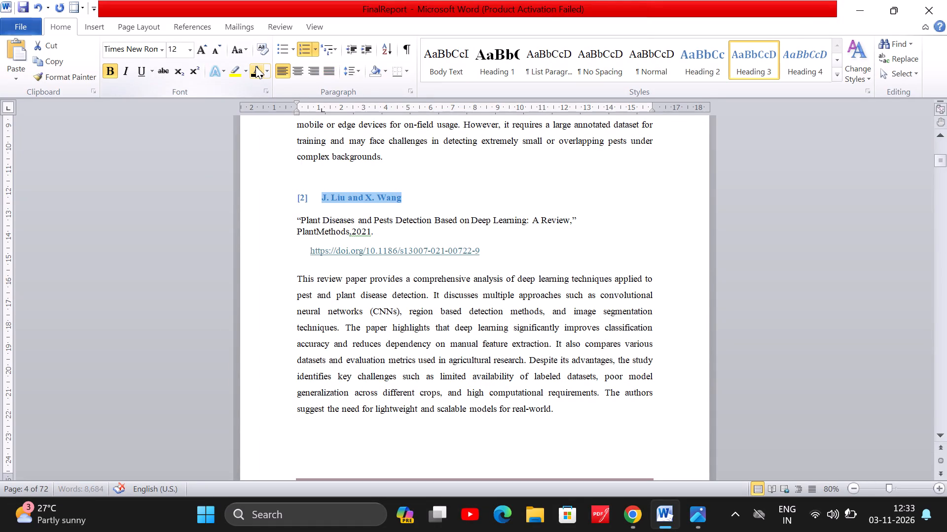
left_click(255, 66)
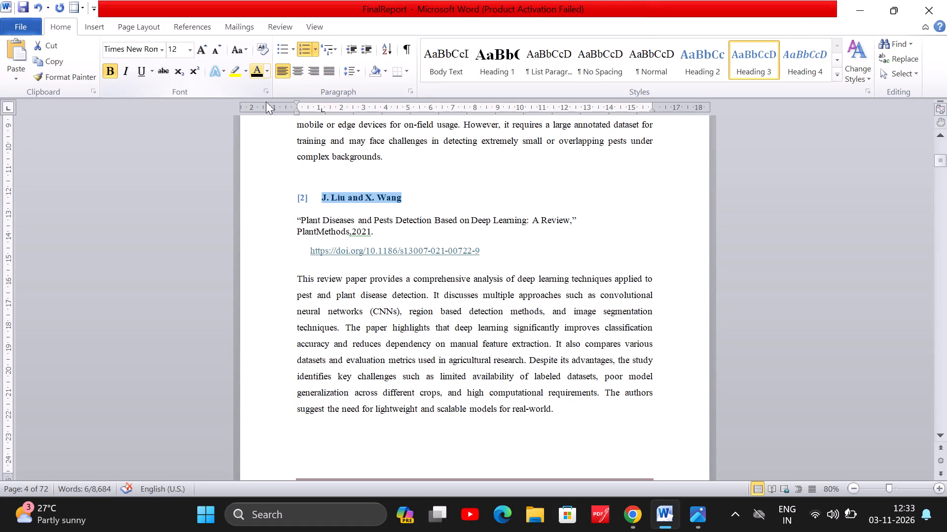
left_click(305, 193)
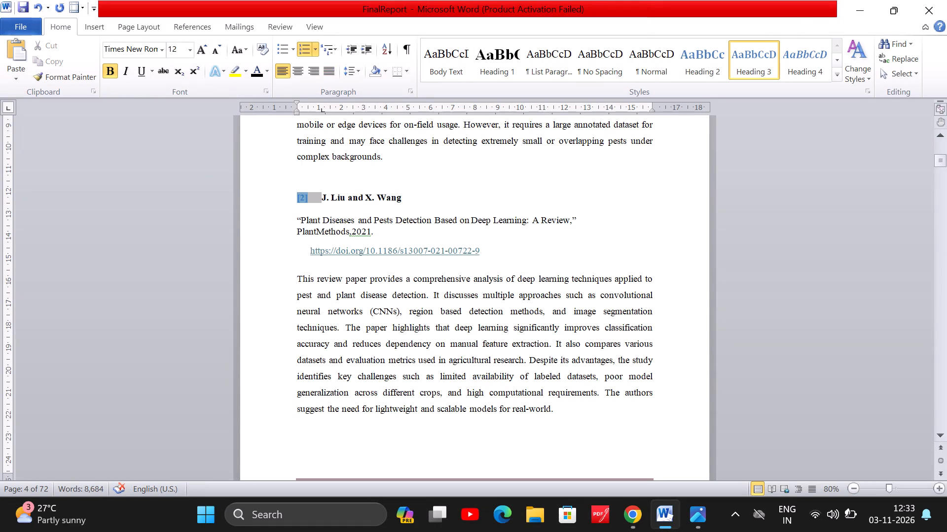
left_click(258, 68)
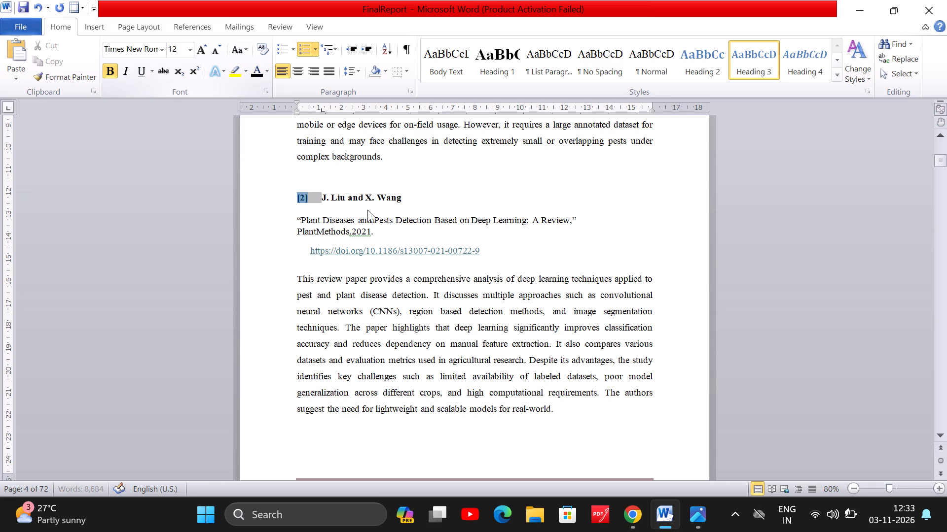
left_click(401, 194)
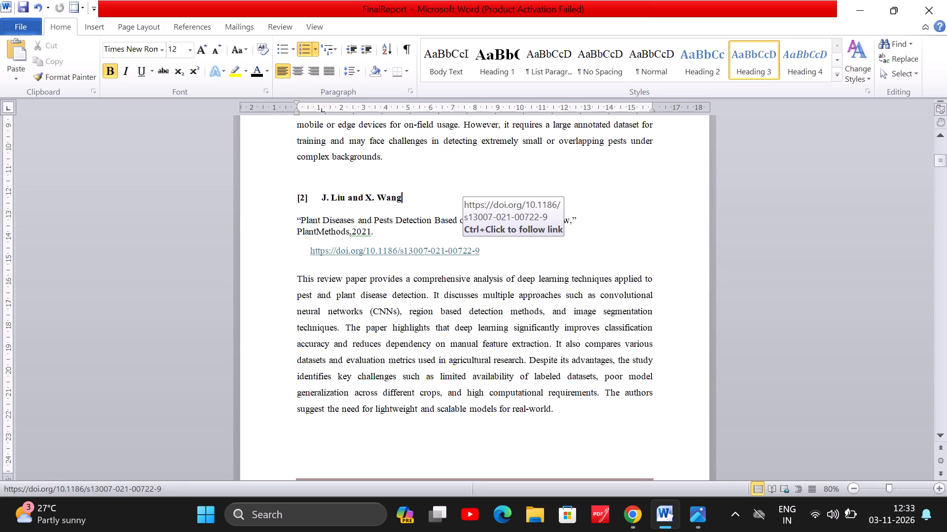
Change the font colour of the blue author heading for literature entry [1] on page 4 to black.
scroll(422, 270, "up", 1)
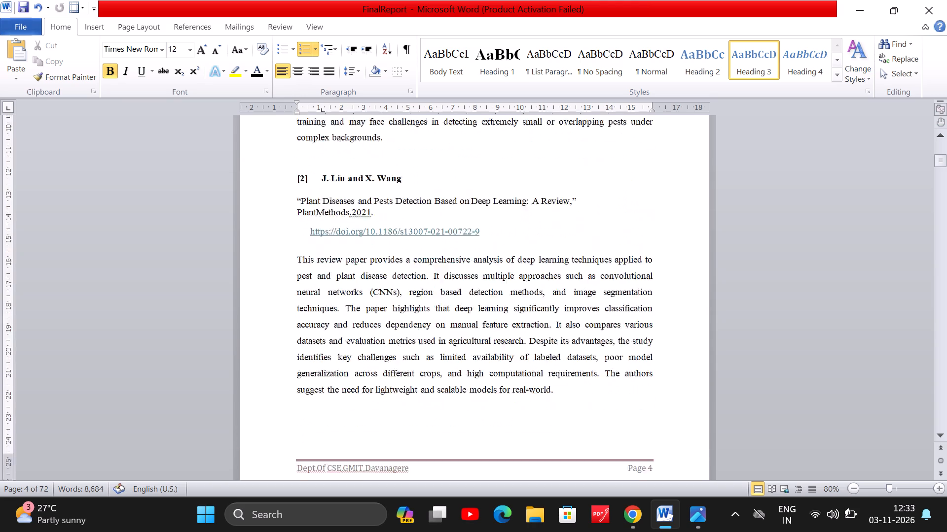
scroll(422, 270, "up", 4)
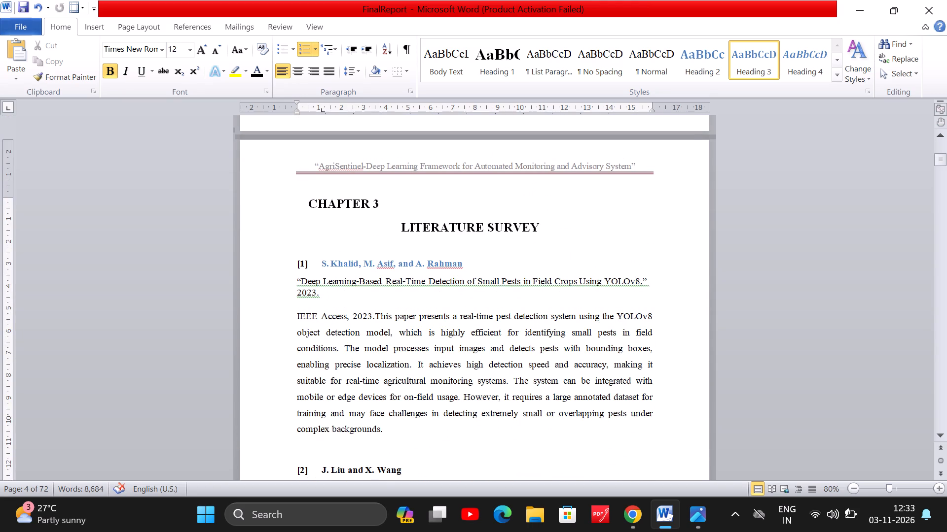
double_click(463, 266)
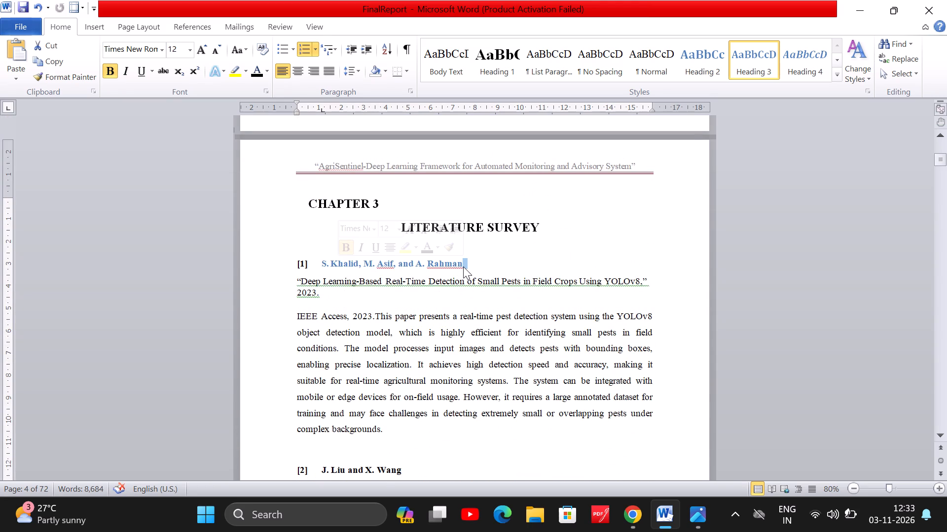
left_click(465, 266)
left_click_drag(465, 266, 306, 254)
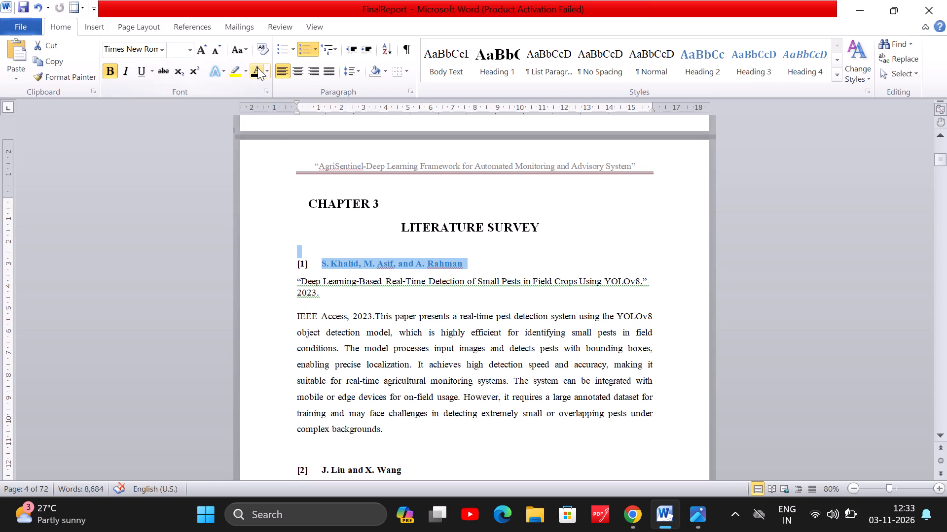
left_click(257, 67)
left_click(482, 262)
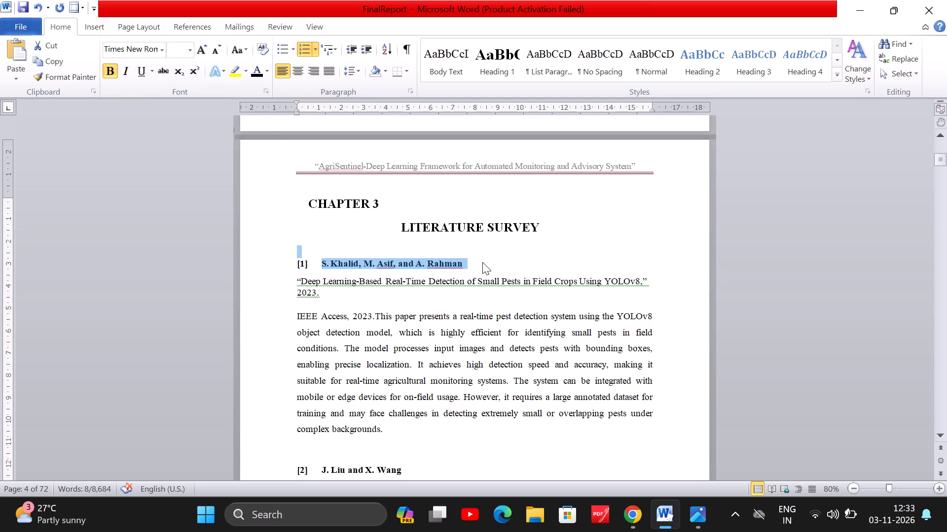
Remove the indentation before the "CHAPTER 3" heading, keeping the heading at the start of page 4.
left_click(309, 210)
key("BackSpace")
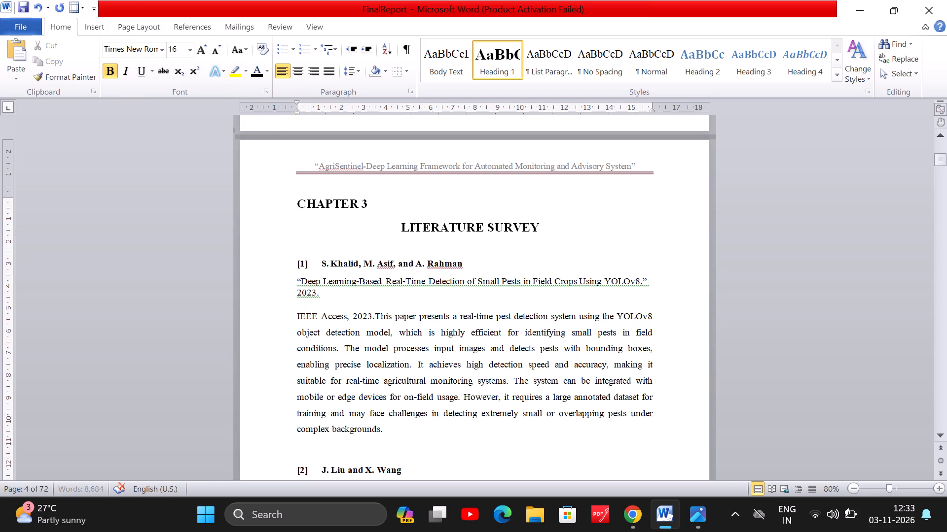
key("BackSpace")
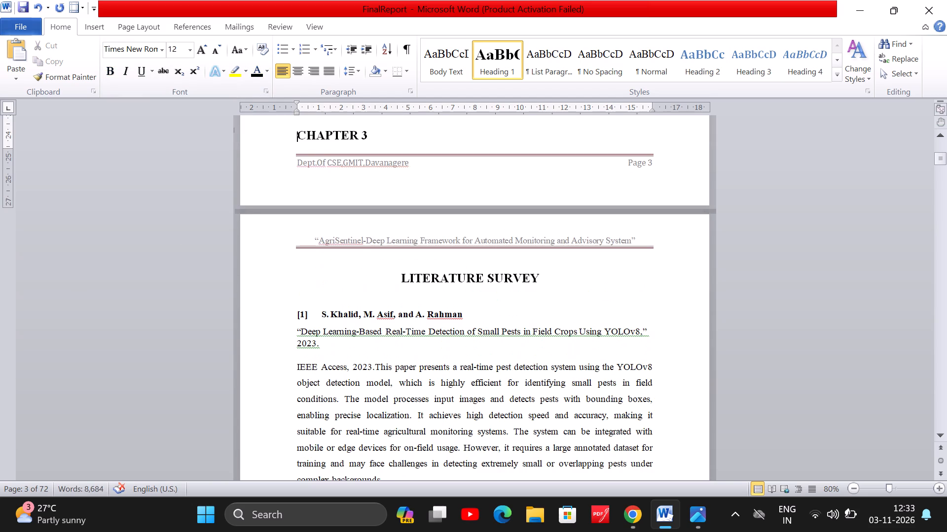
key("Return")
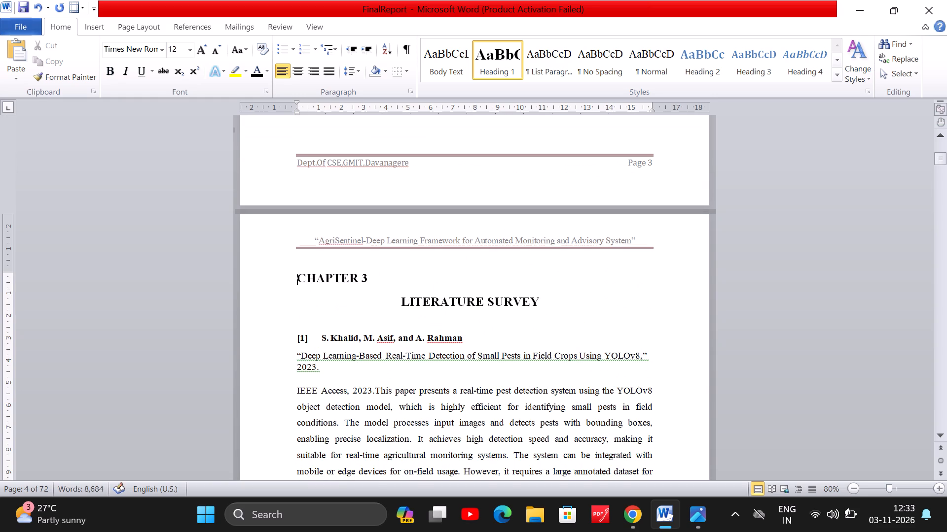
Increase the indent of the "LITERATURE SURVEY" title by one level, with centre alignment.
left_click_drag(400, 300, 576, 298)
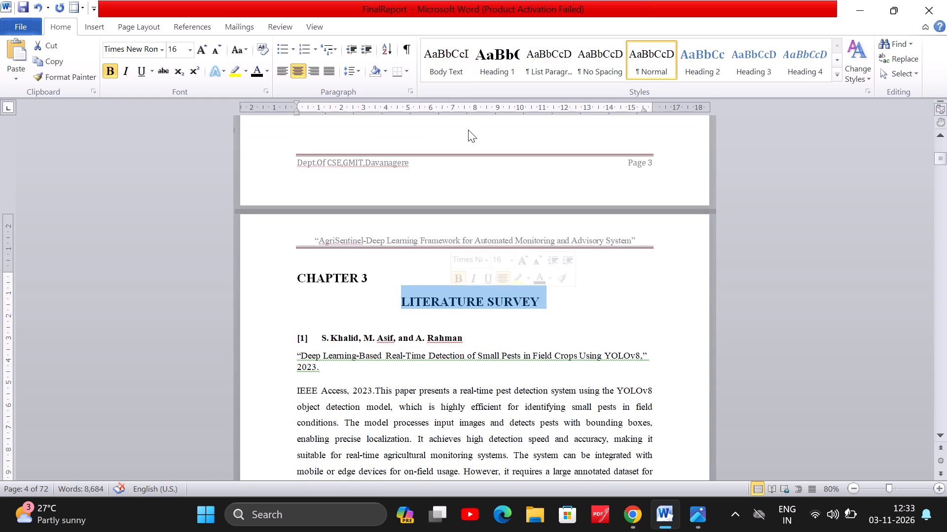
left_click(368, 44)
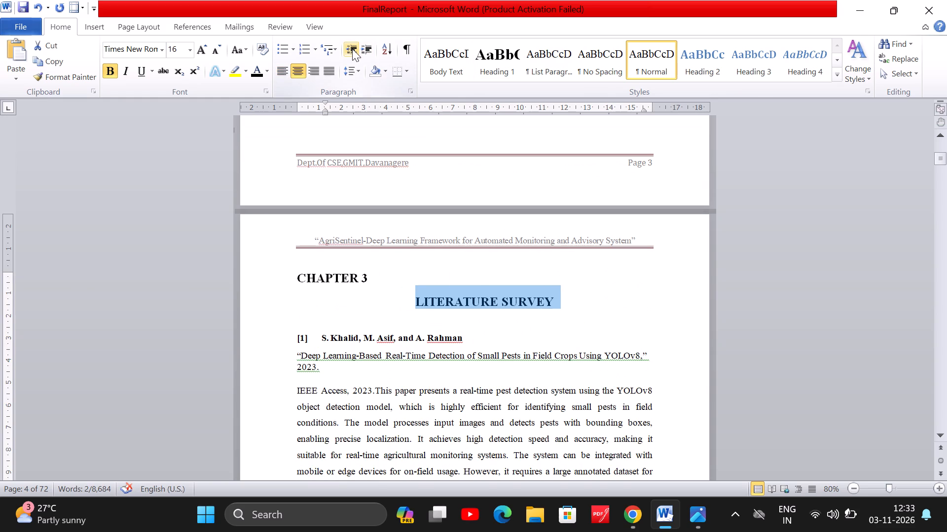
left_click(300, 65)
left_click(300, 65)
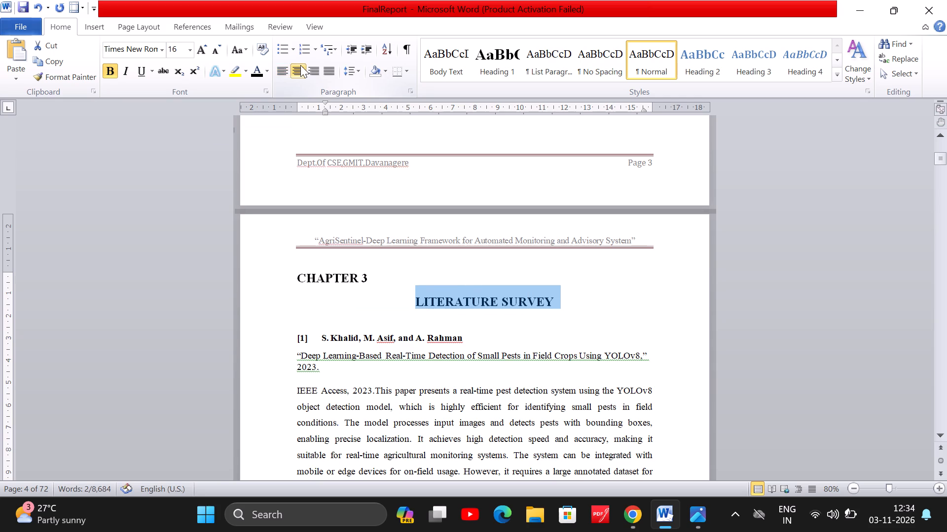
Set the "The main objectives of this project are:" line under OBJECTIVES in Chapter 2 to 14 pt and black.
scroll(377, 280, "down", 2)
scroll(377, 280, "up", 4)
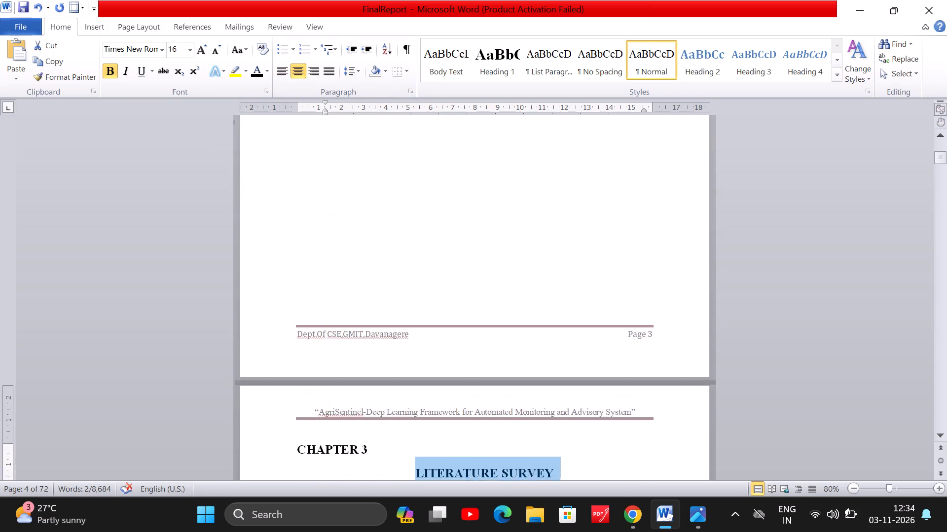
scroll(377, 280, "up", 12)
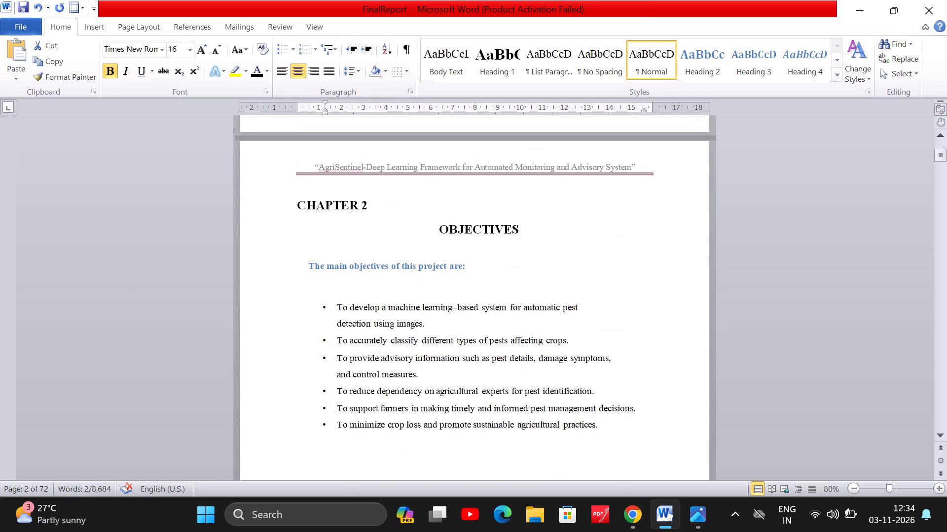
left_click_drag(470, 266, 293, 267)
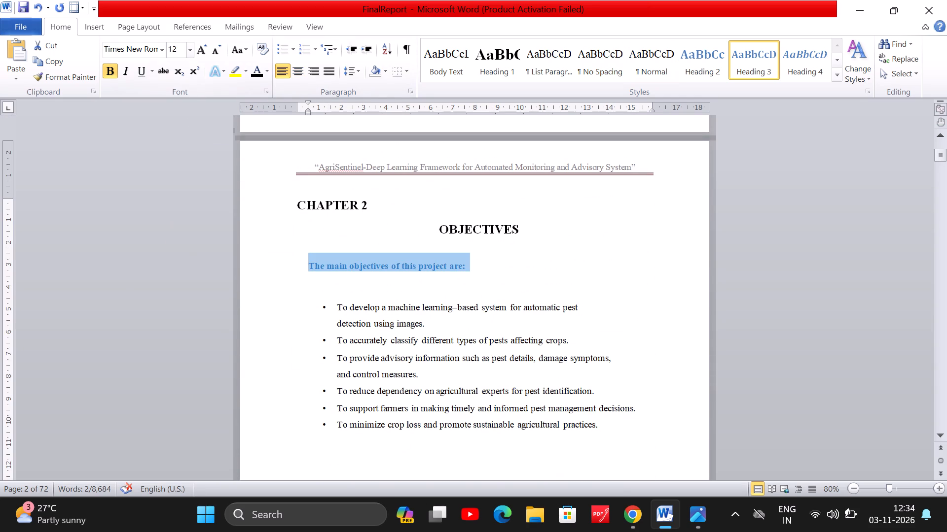
left_click(180, 45)
type("14")
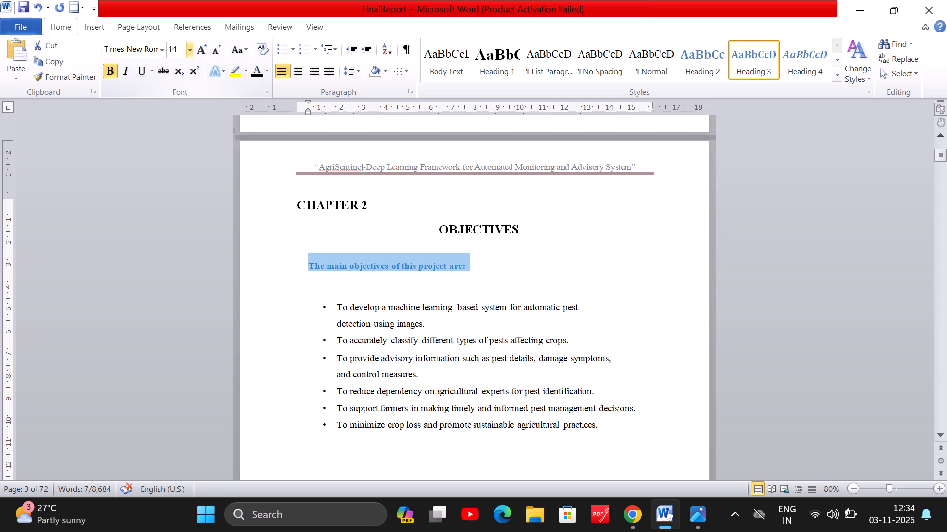
key("Return")
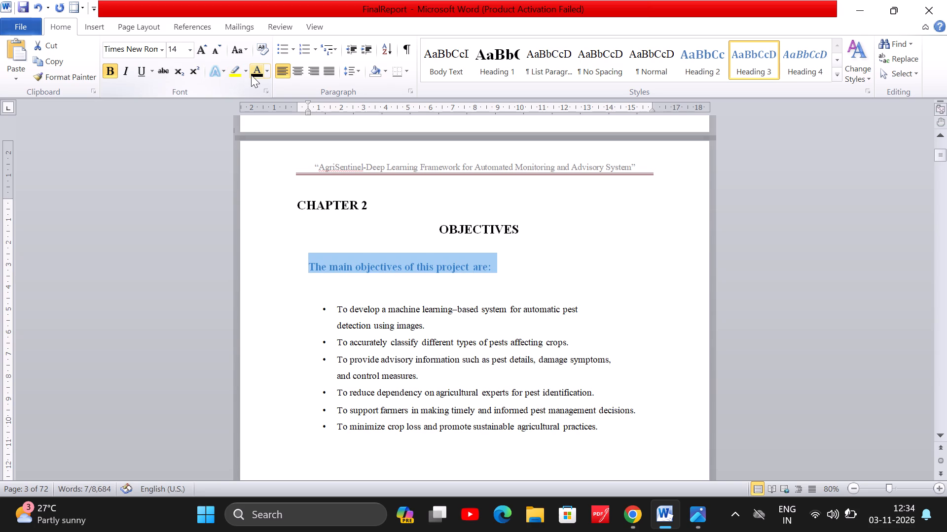
left_click(258, 67)
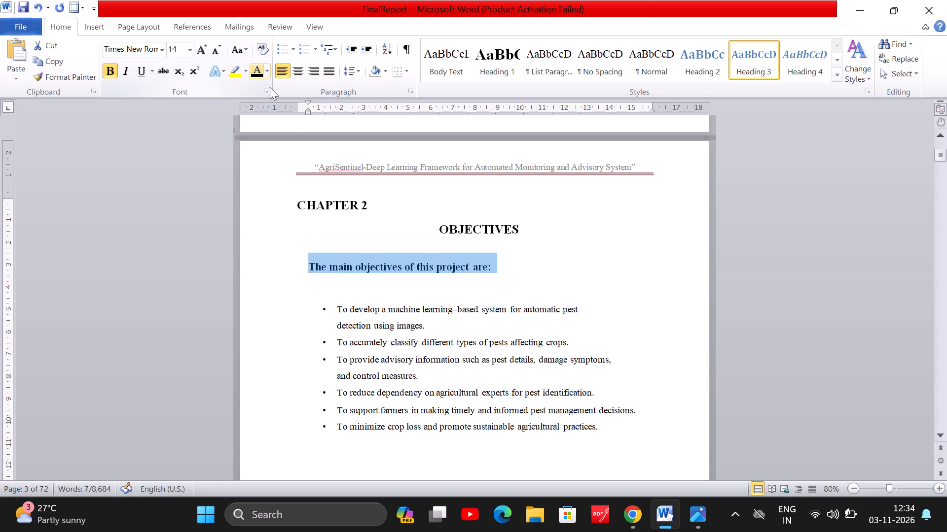
Correct the misspelled last word of the 1.1 heading on page 2 to "STATEMENT" and save the report.
scroll(318, 166, "up", 7)
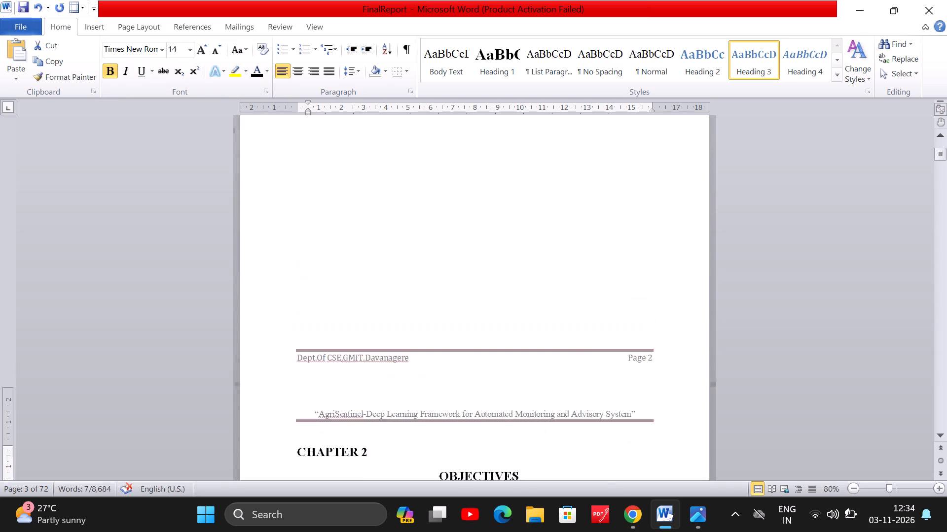
scroll(318, 166, "up", 9)
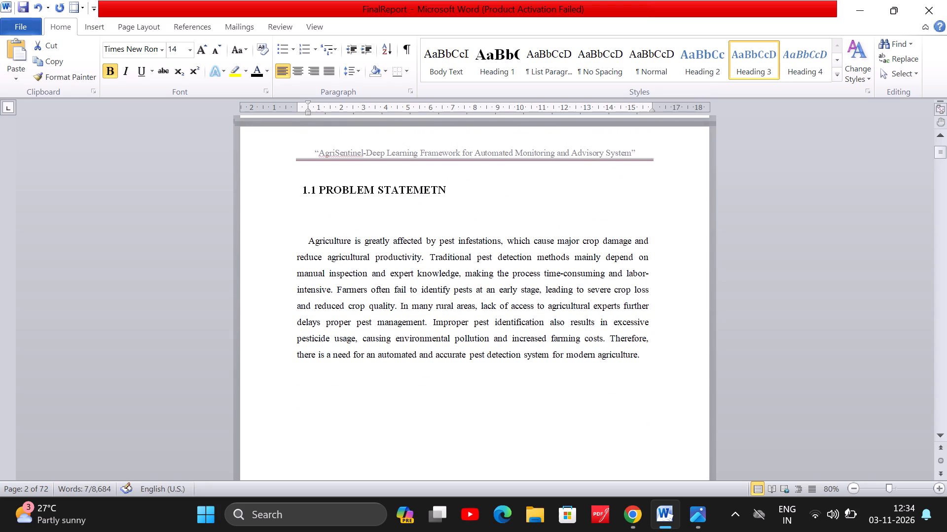
left_click(451, 190)
key("BackSpace")
key("BackSpace")
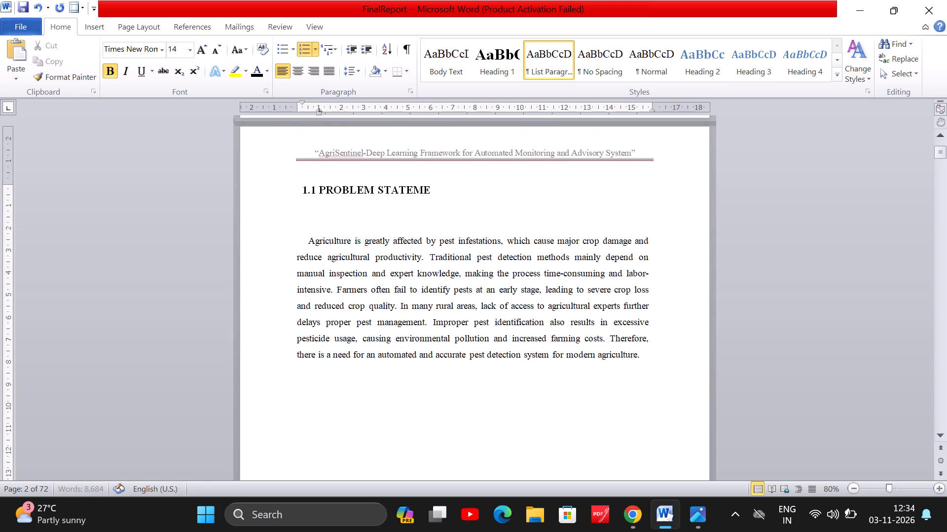
key("BackSpace")
key("BackSpace")
key("BackSpace")
key("BackSpace")
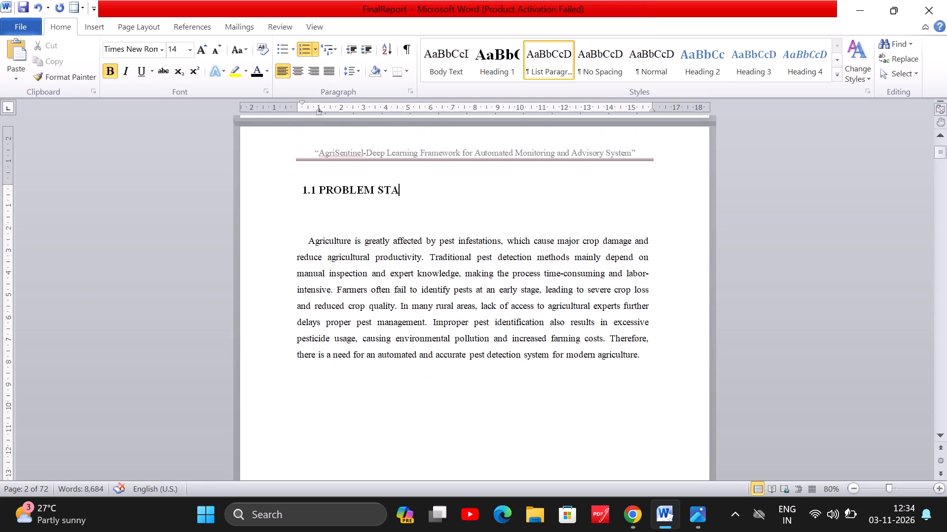
type("TE")
type("MENT")
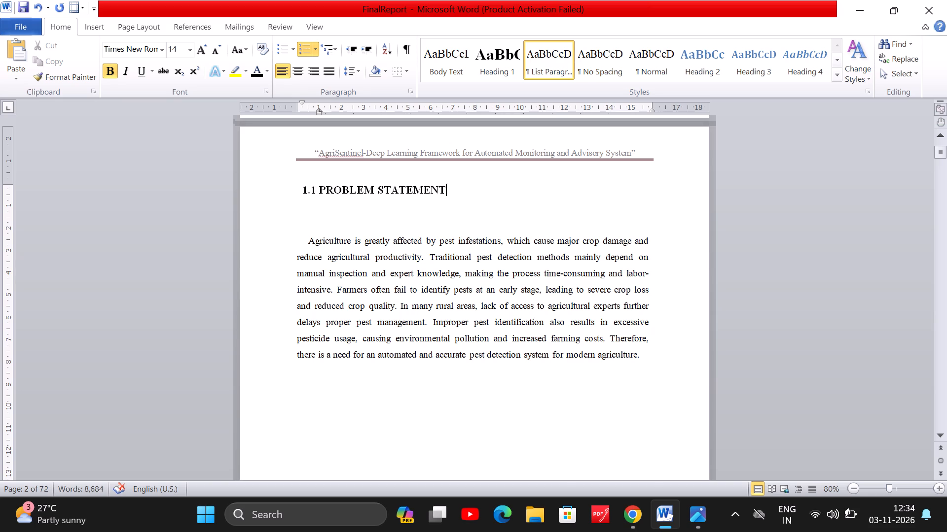
key("ctrl+s")
key("ctrl+s")
Add an extra space before "PROBLEM" and another before "STATEMENT" in the 1.1 heading.
left_click(319, 189)
key("space")
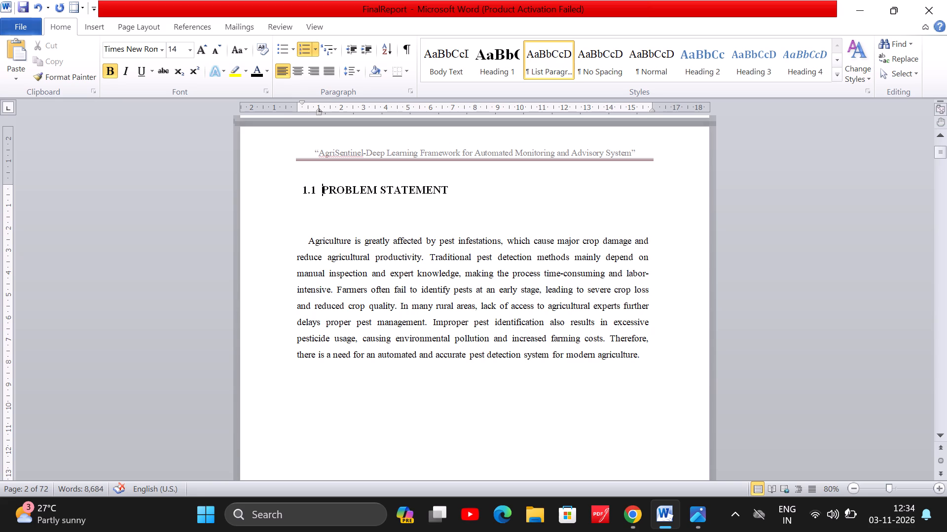
left_click(379, 193)
key("space")
Set the font size of the "INTRODUCTION" title in Chapter 1 to 16, including the blank line below it.
scroll(395, 253, "up", 6)
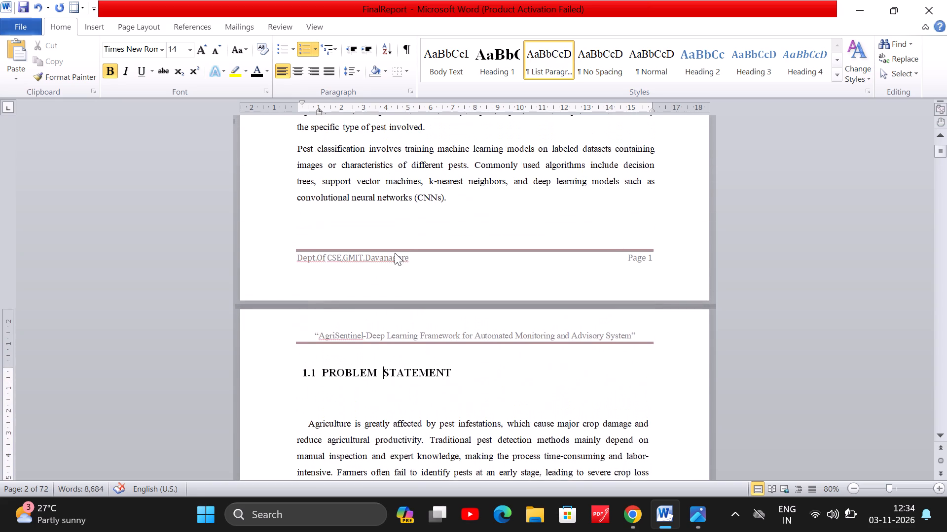
scroll(395, 253, "up", 8)
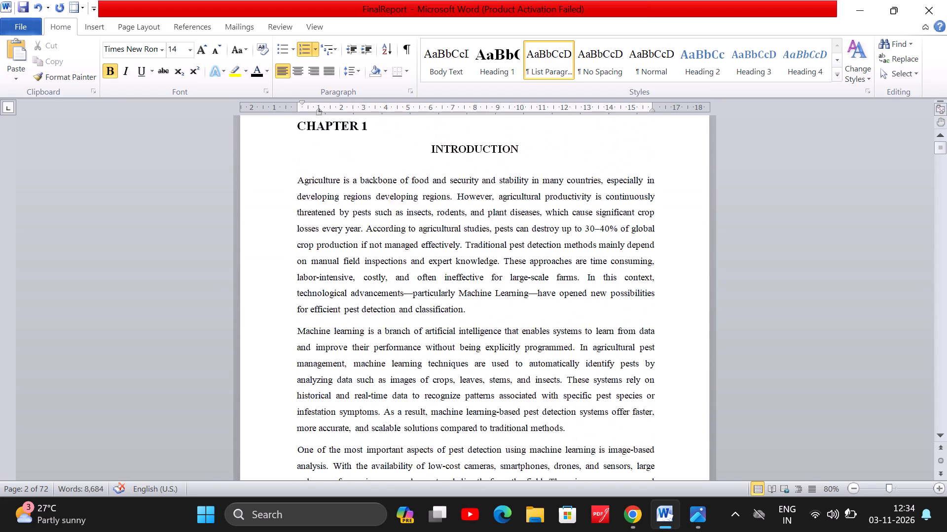
scroll(395, 253, "up", 1)
left_click_drag(432, 221, 538, 226)
left_click(180, 54)
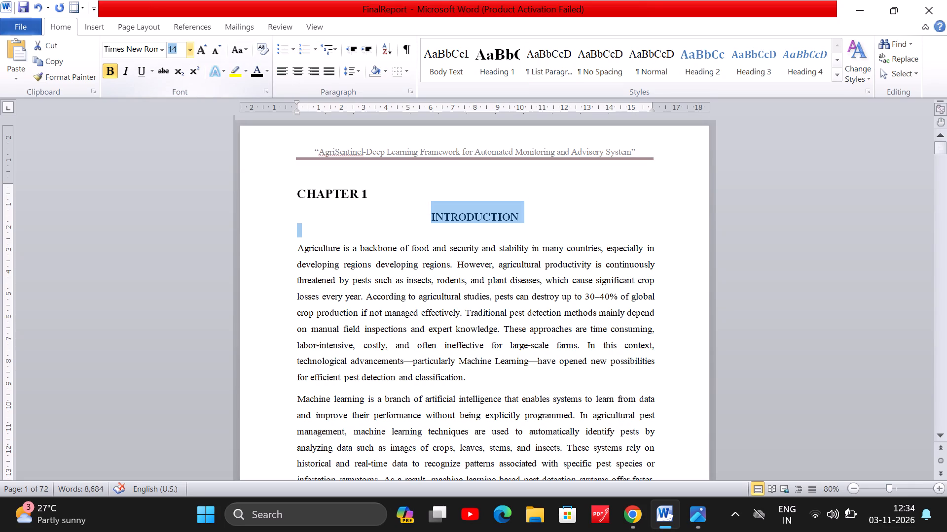
type("16")
key("Return")
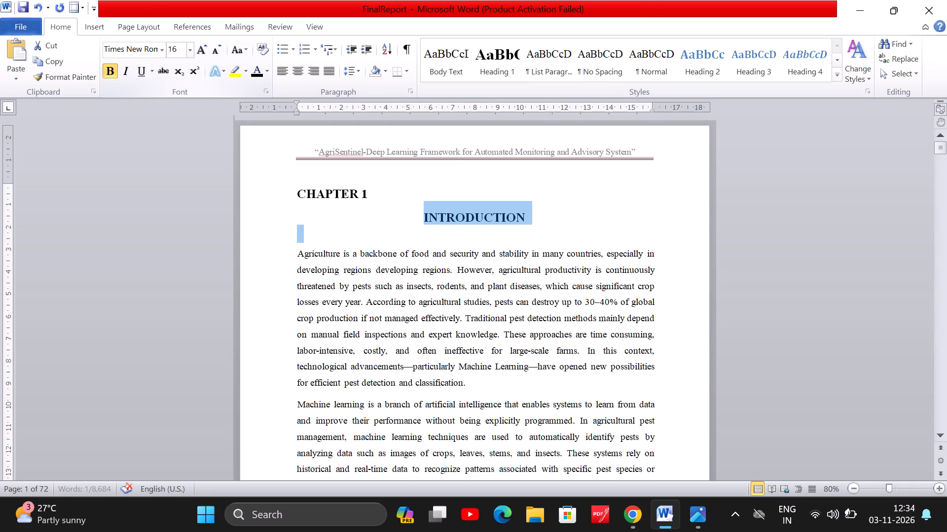
Select the "CHAPTER 1" heading on page 1 to check its formatting, and save the report.
left_click(296, 194)
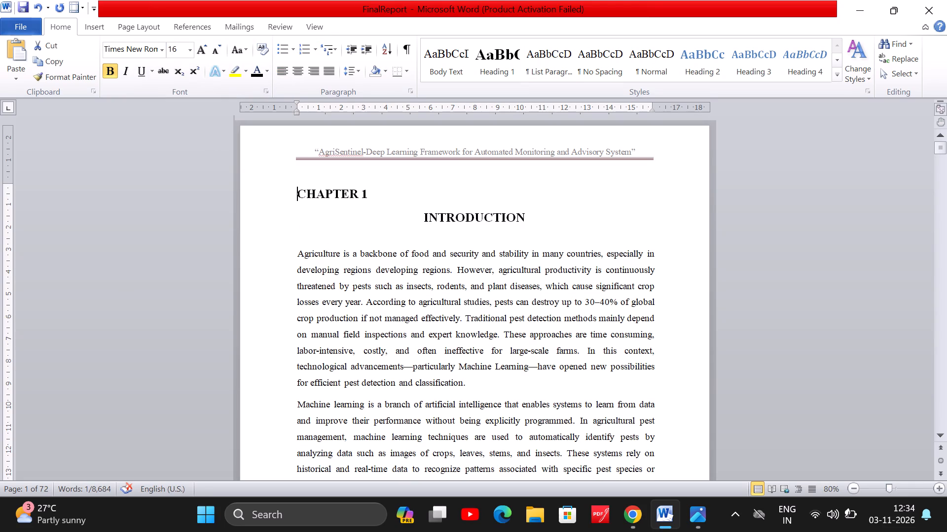
left_click_drag(370, 189, 332, 187)
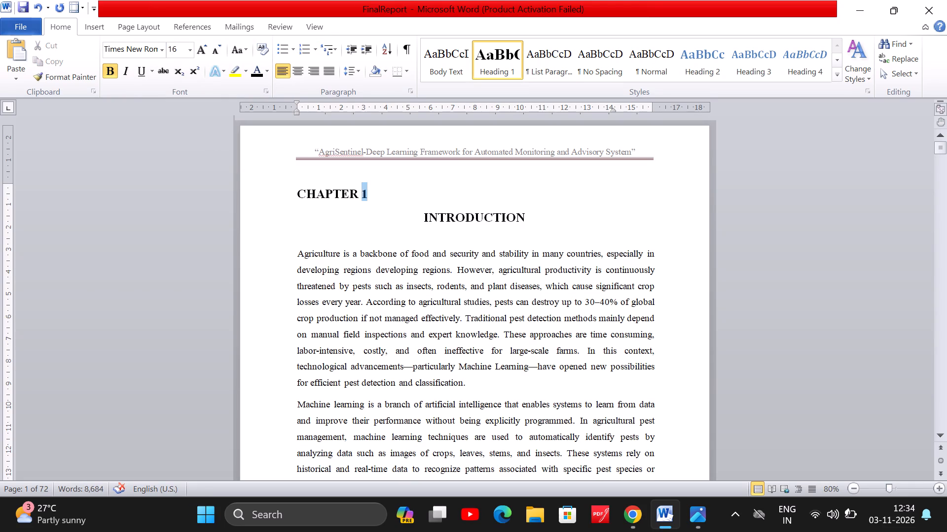
left_click_drag(332, 187, 302, 185)
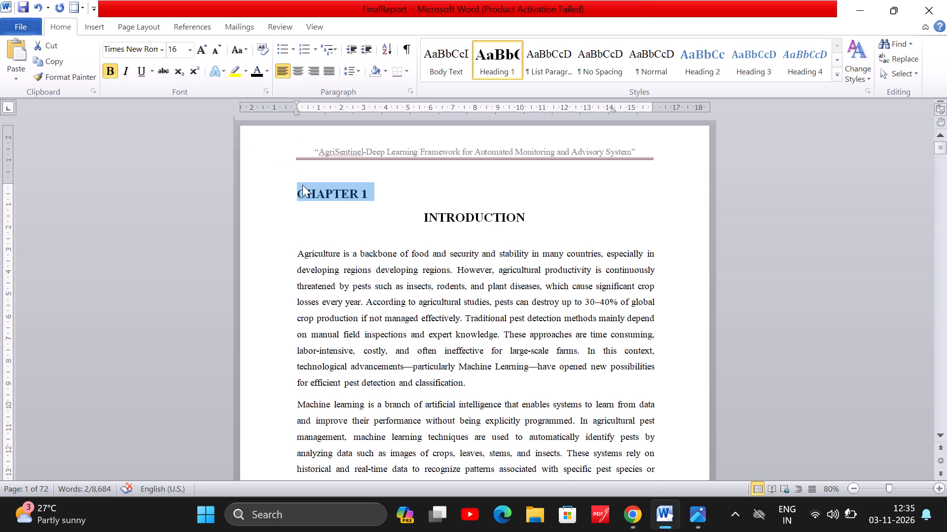
key("ctrl+s")
key("ctrl+s")
key("ctrl+s")
key("ctrl+s")
key("ctrl+s")
Remove the first-line indent from the body paragraph under "1.1 PROBLEM STATEMENT" on page 2.
scroll(433, 223, "down", 9)
scroll(433, 223, "up", 3)
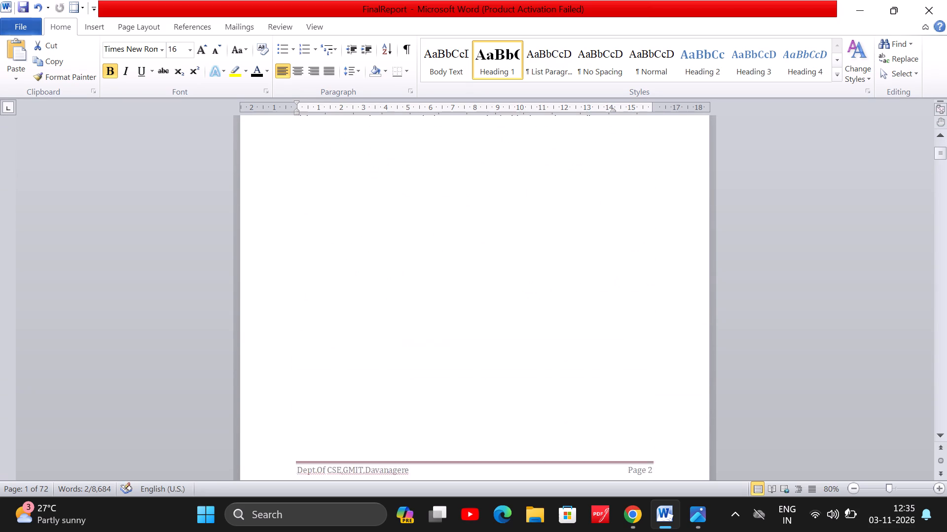
scroll(433, 223, "up", 4)
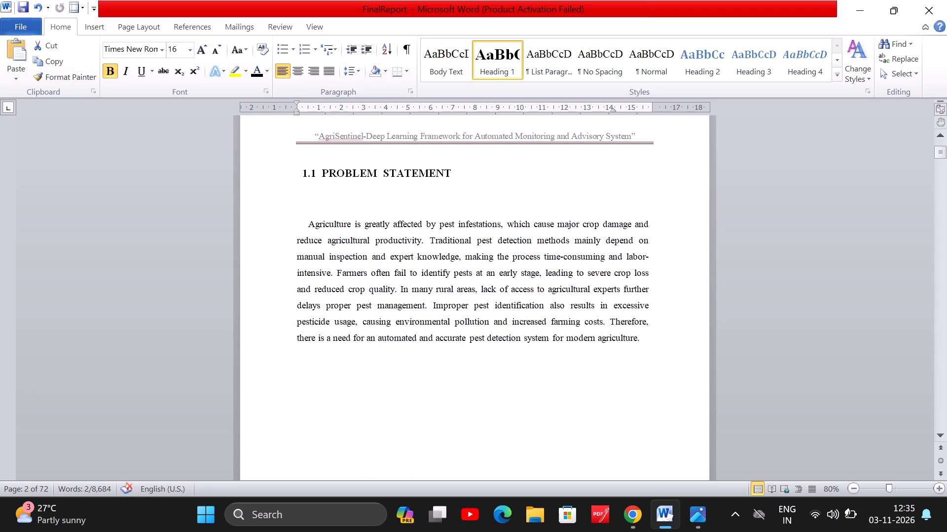
left_click(306, 226)
key("BackSpace")
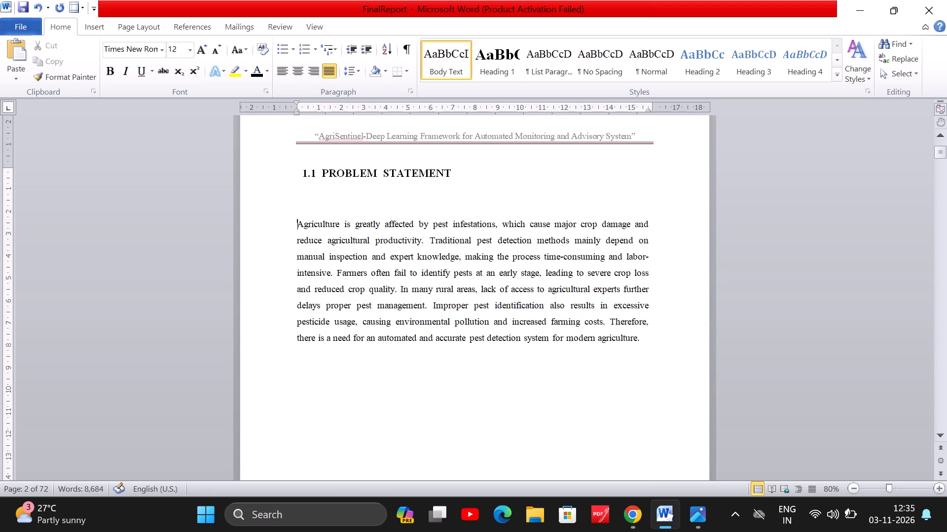
Switch the body paragraph under "1.1 PROBLEM STATEMENT" from justified to left alignment.
left_click_drag(295, 219, 299, 220)
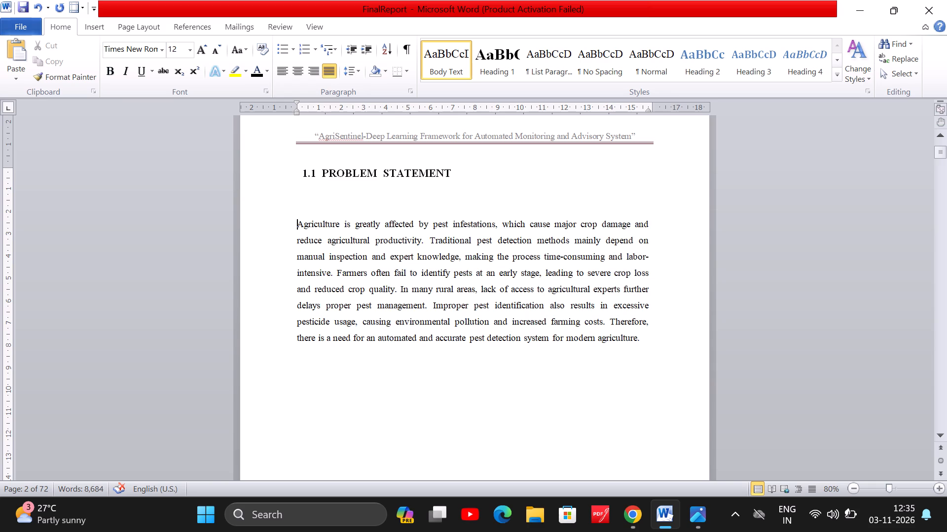
left_click_drag(299, 220, 603, 332)
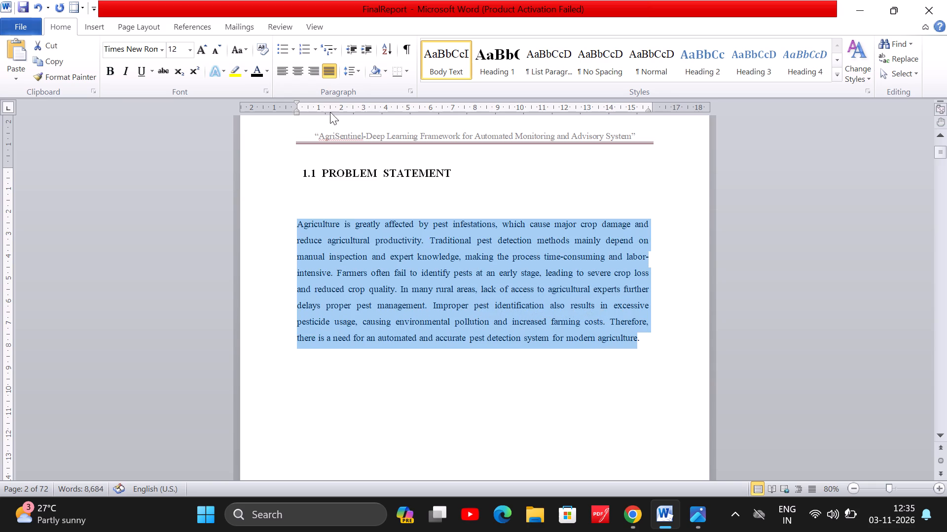
left_click(327, 73)
left_click(327, 73)
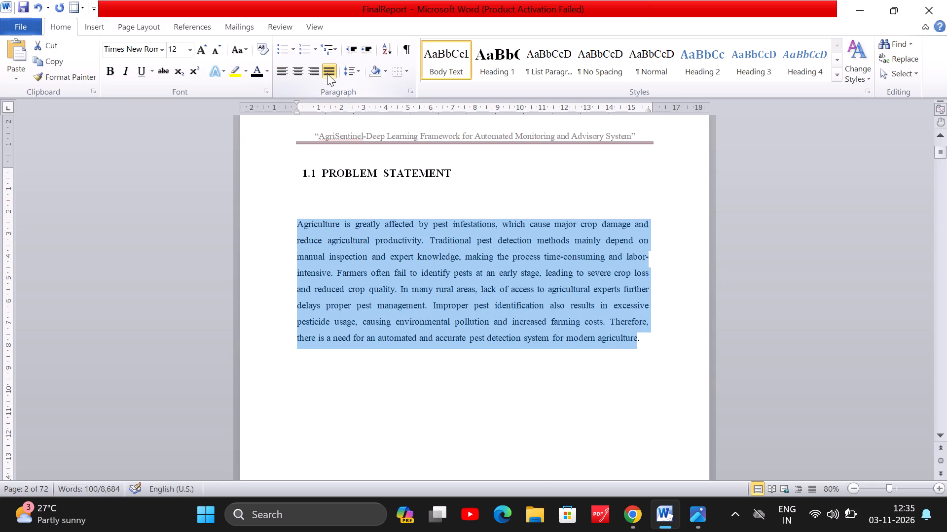
left_click(337, 73)
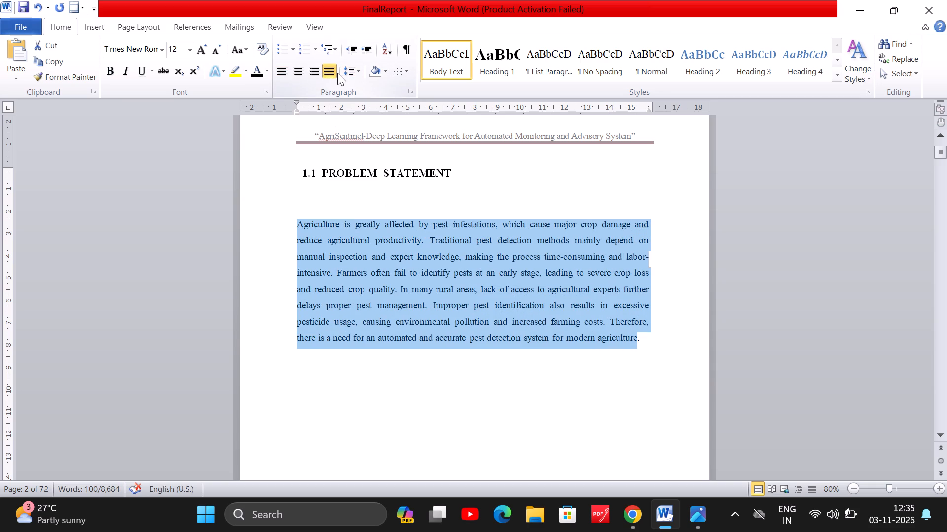
left_click(337, 73)
triple_click(333, 73)
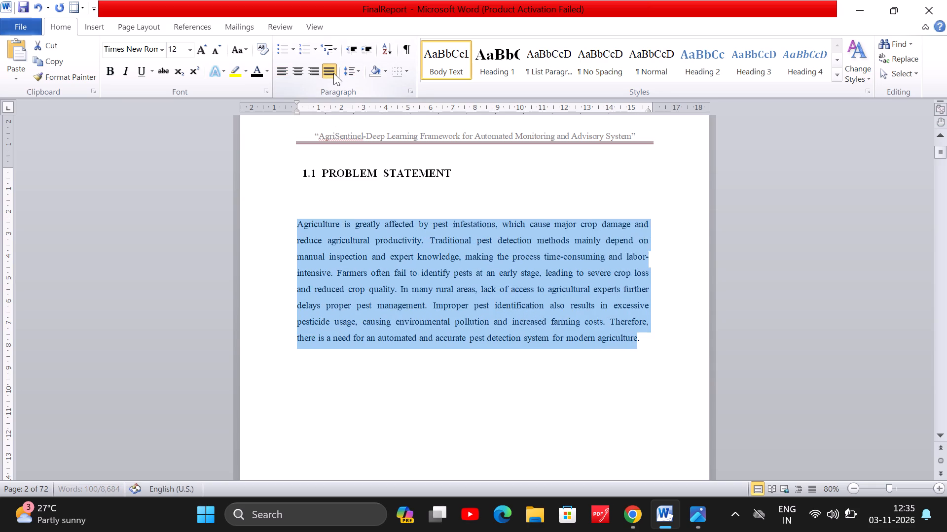
left_click(501, 414)
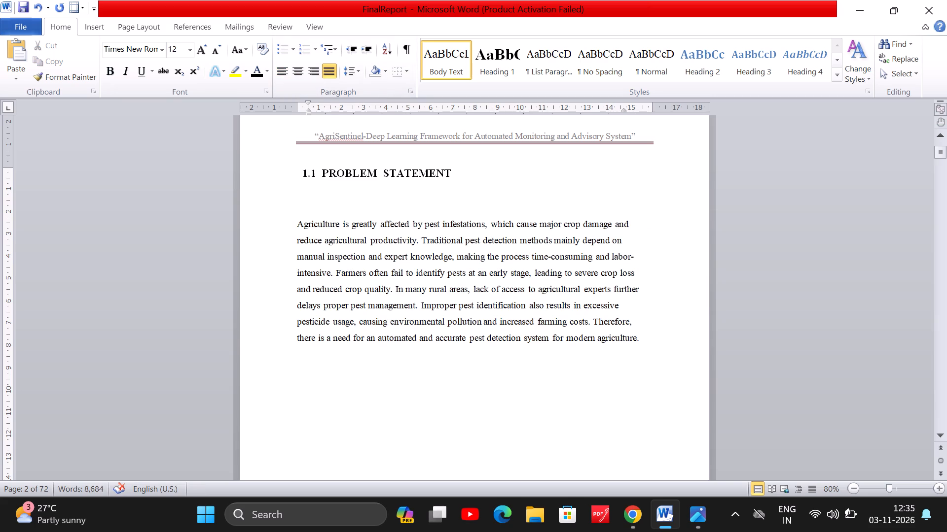
Move the paragraph indents of the "1.1 PROBLEM STATEMENT" section on page 2 out to the page's text margins.
left_click_drag(299, 173, 612, 346)
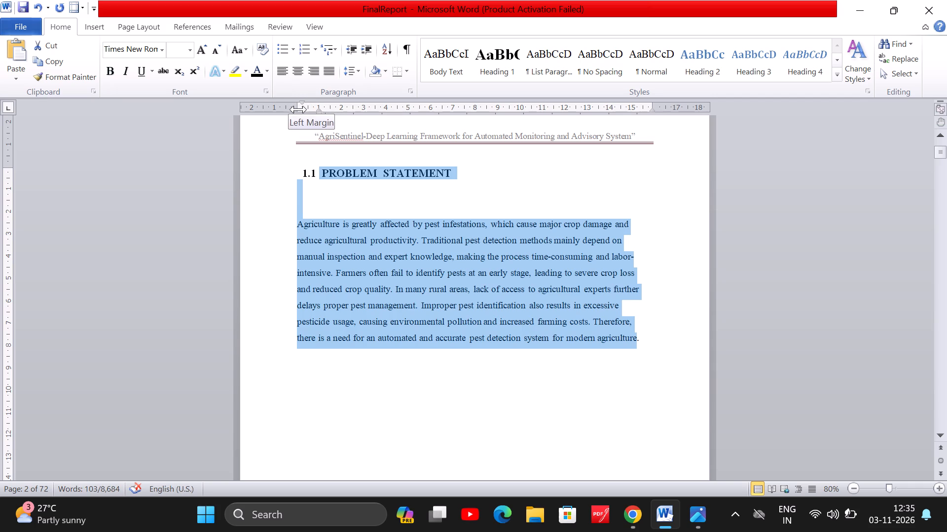
left_click_drag(318, 108, 303, 109)
left_click_drag(303, 109, 297, 109)
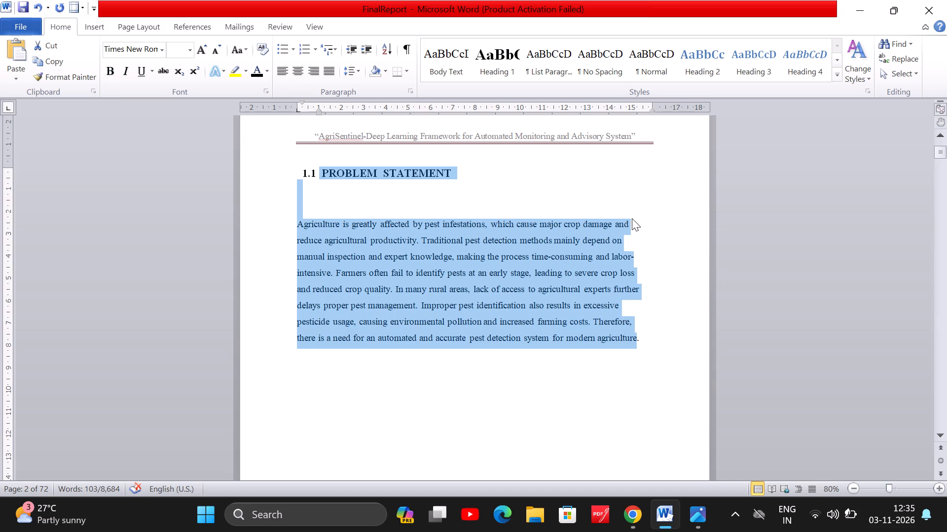
left_click(649, 109)
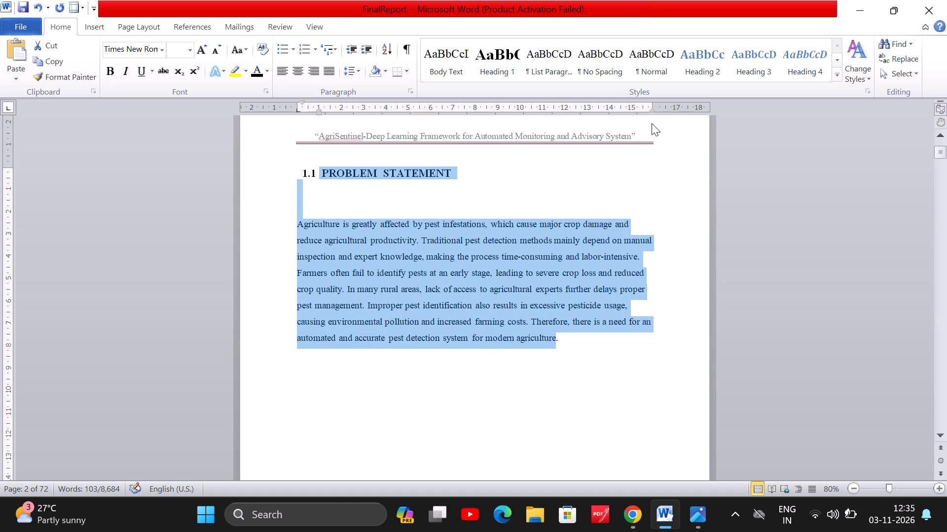
left_click_drag(652, 110, 655, 110)
left_click_drag(655, 110, 656, 110)
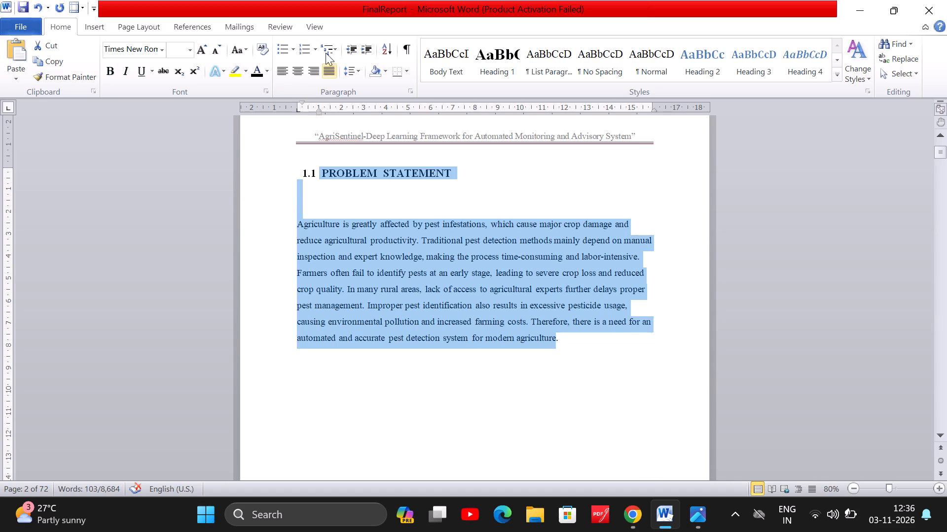
Justify the text of the "1.1 PROBLEM STATEMENT" section and save the report.
left_click(325, 71)
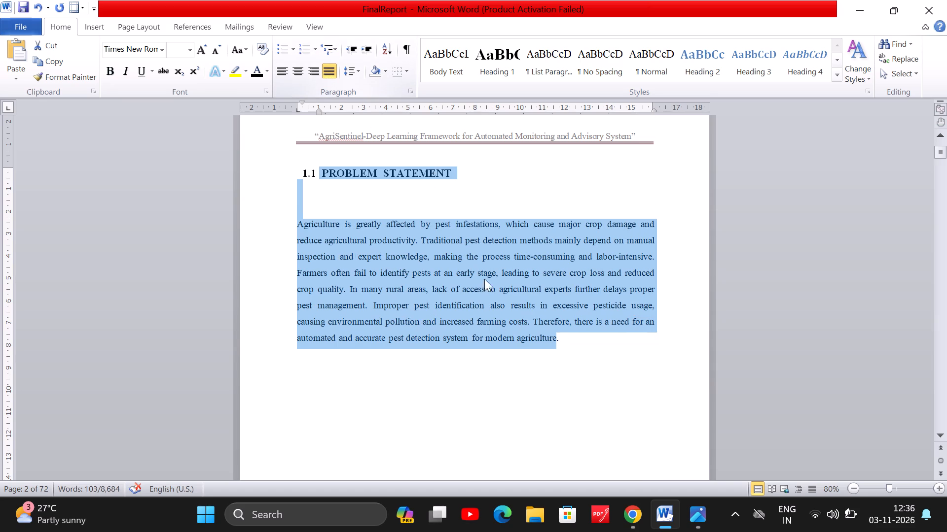
left_click(479, 182)
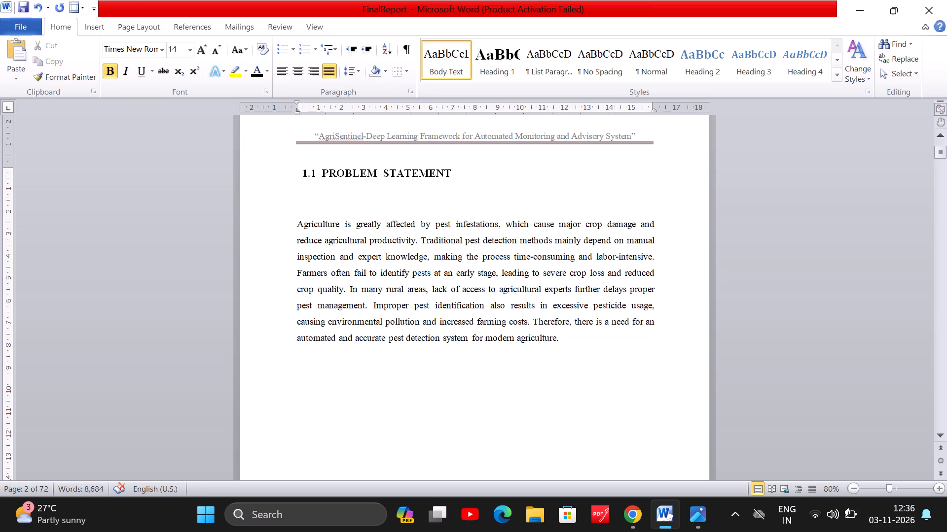
key("ctrl+s")
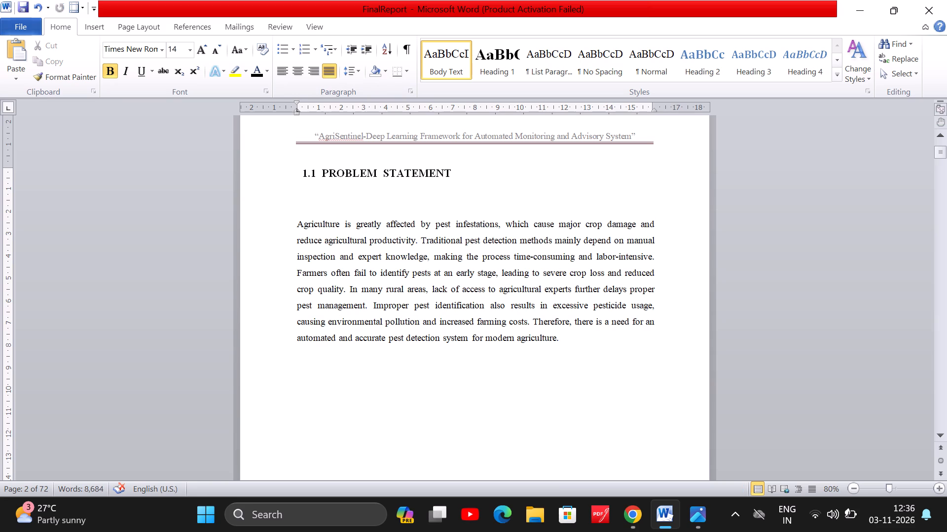
Review the headings, spacing and paragraph alignment on the Chapter 1 "INTRODUCTION" page.
left_click(302, 174)
key("Left")
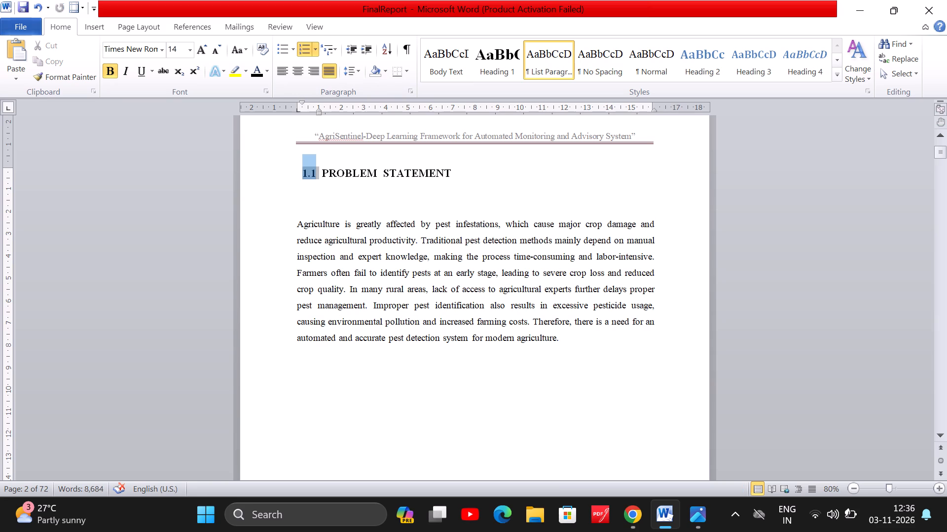
key("Left")
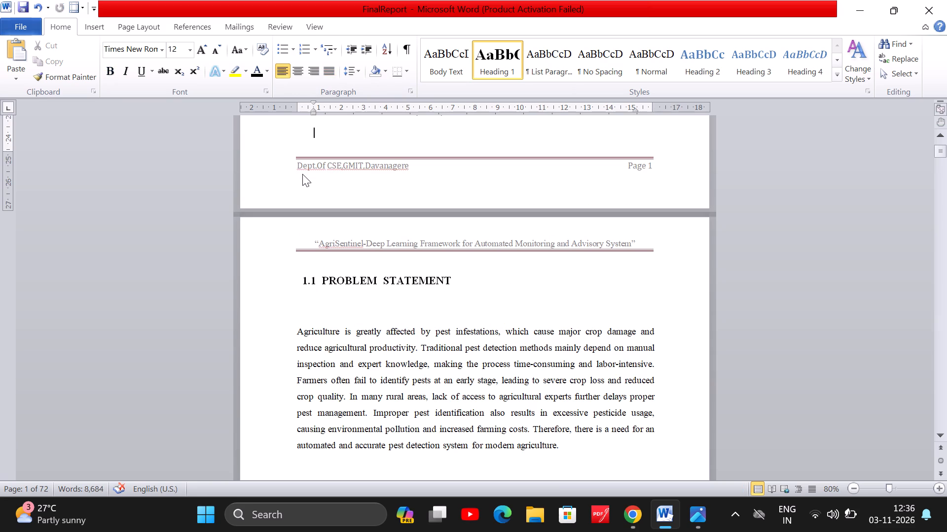
scroll(337, 280, "up", 7)
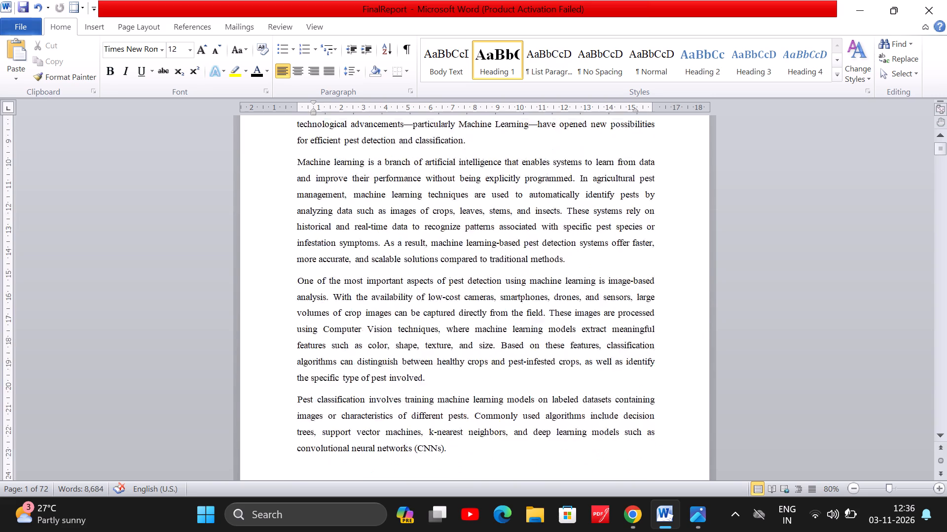
scroll(337, 280, "up", 3)
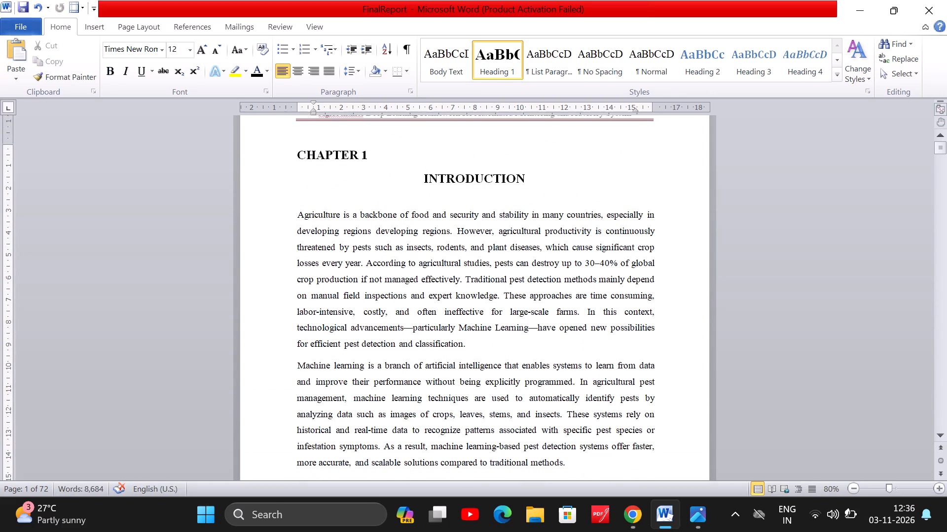
scroll(361, 221, "up", 2)
scroll(361, 221, "down", 5)
scroll(361, 221, "up", 4)
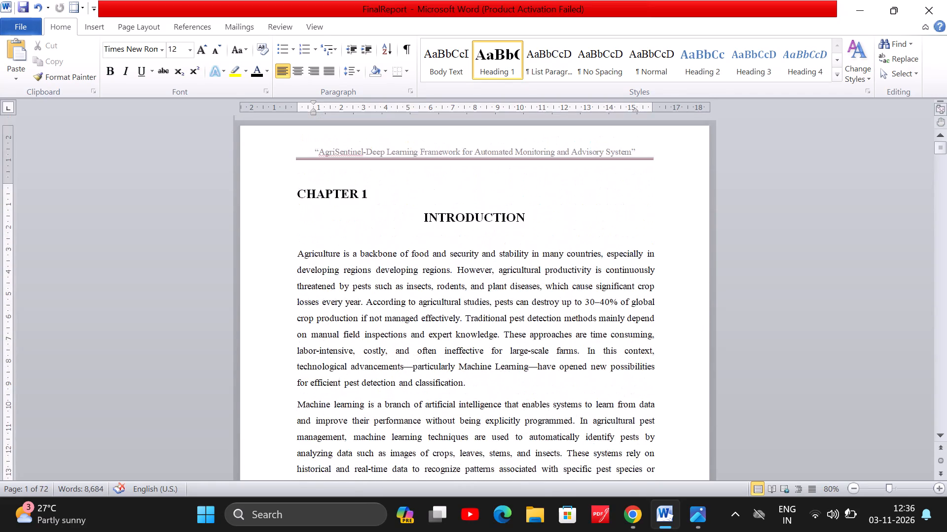
scroll(361, 221, "down", 3)
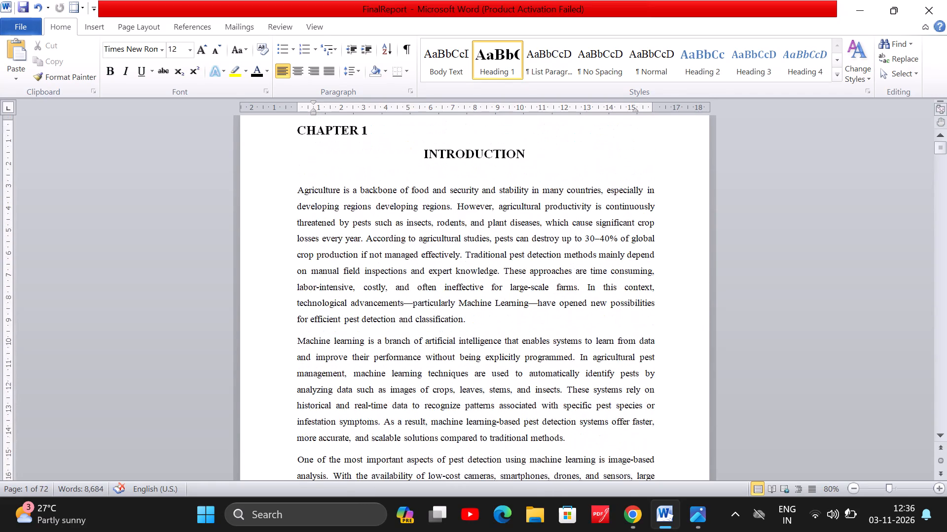
Justify the bulleted list of main objectives in Chapter 2.
scroll(361, 221, "down", 9)
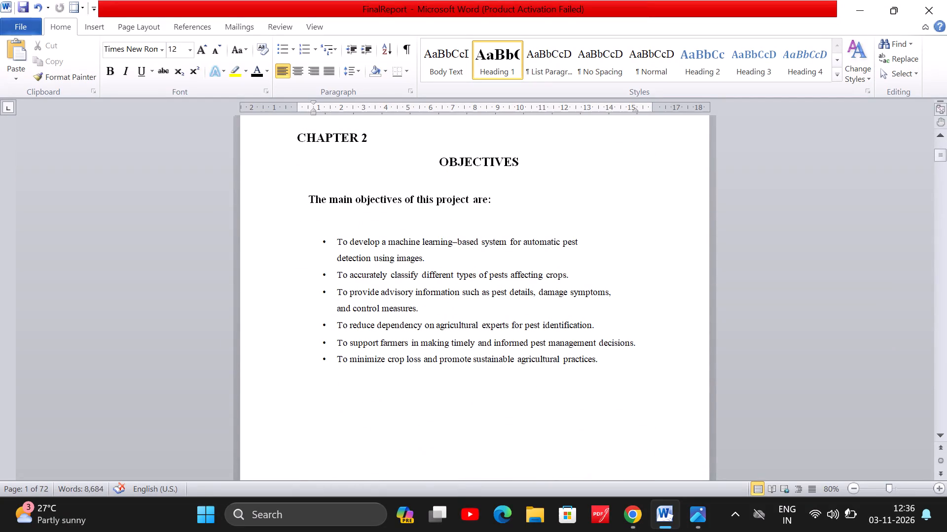
scroll(361, 221, "down", 6)
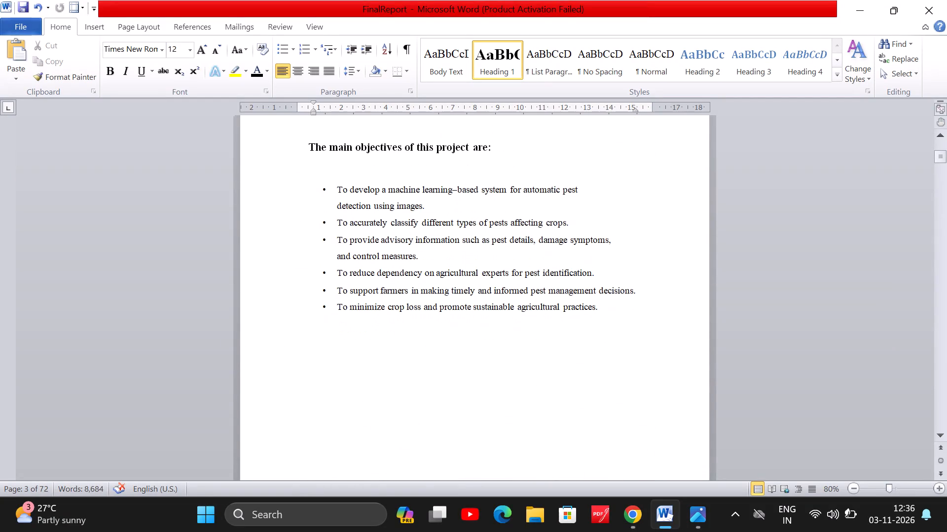
left_click_drag(331, 188, 544, 295)
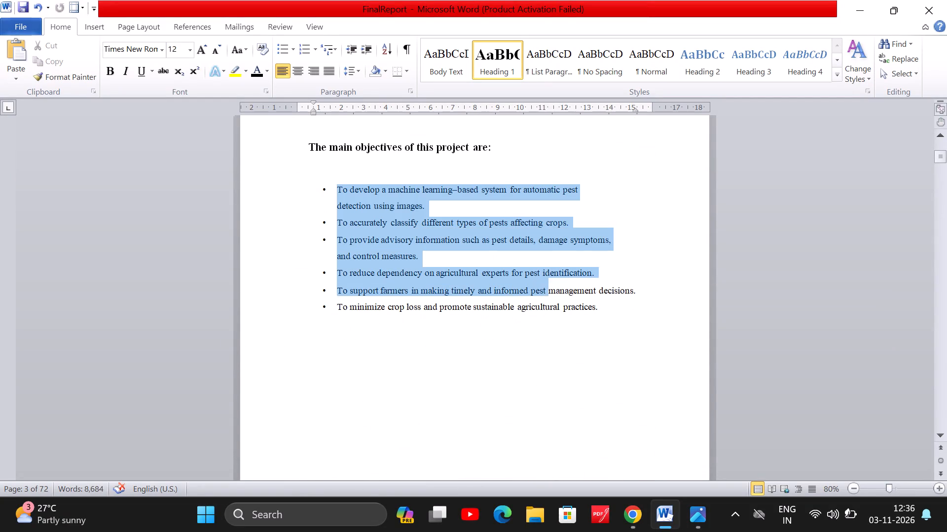
left_click_drag(544, 295, 609, 311)
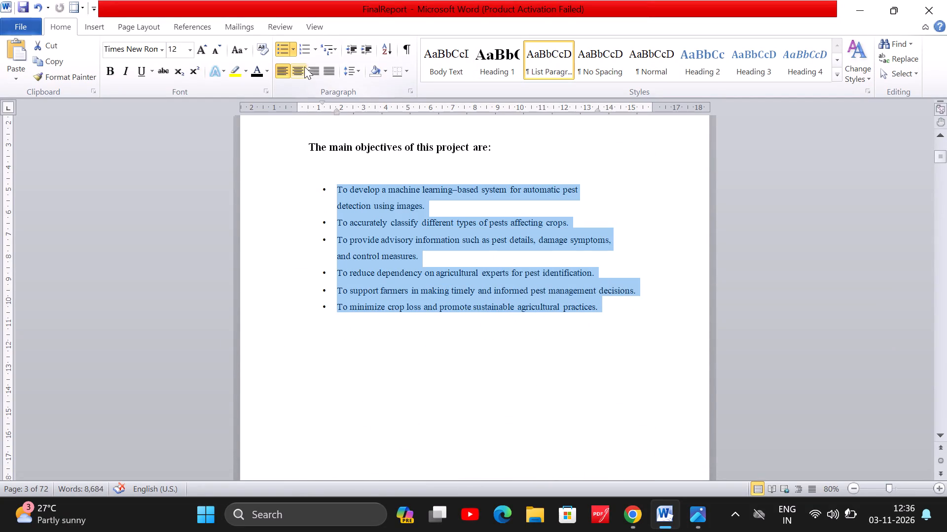
left_click(328, 72)
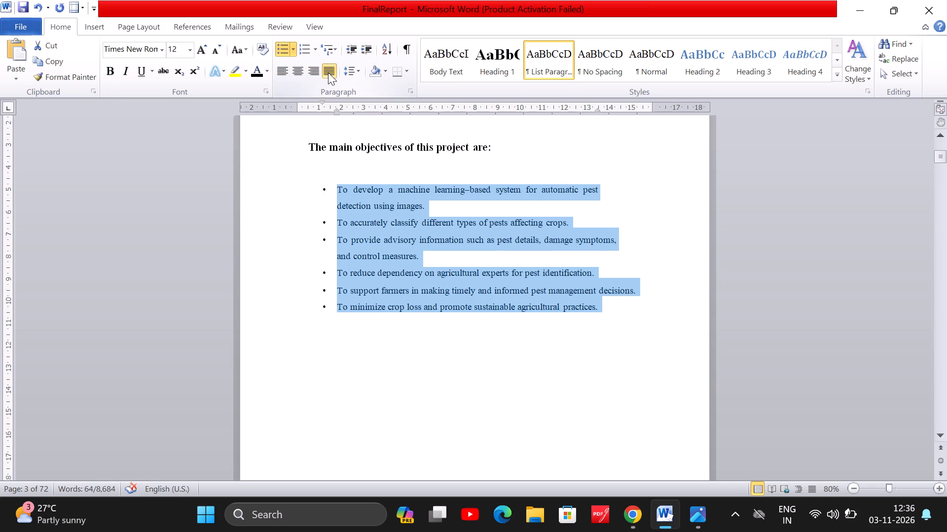
left_click(328, 72)
left_click(328, 72)
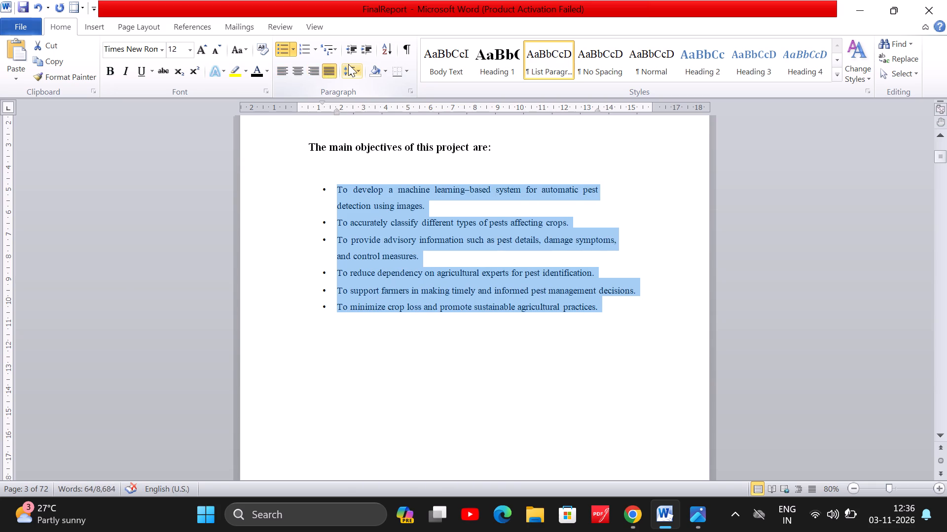
Set the line spacing of the Chapter 2 objectives list to 1.5.
left_click(350, 64)
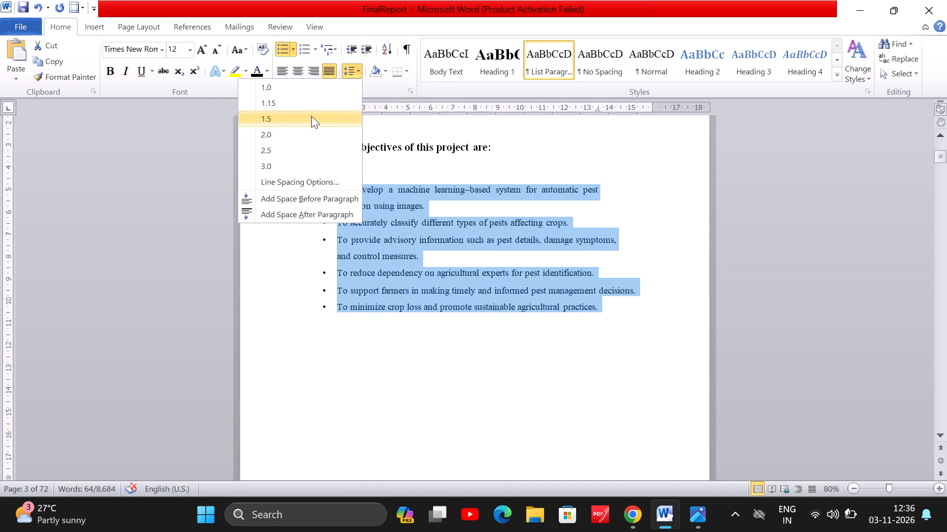
left_click(311, 116)
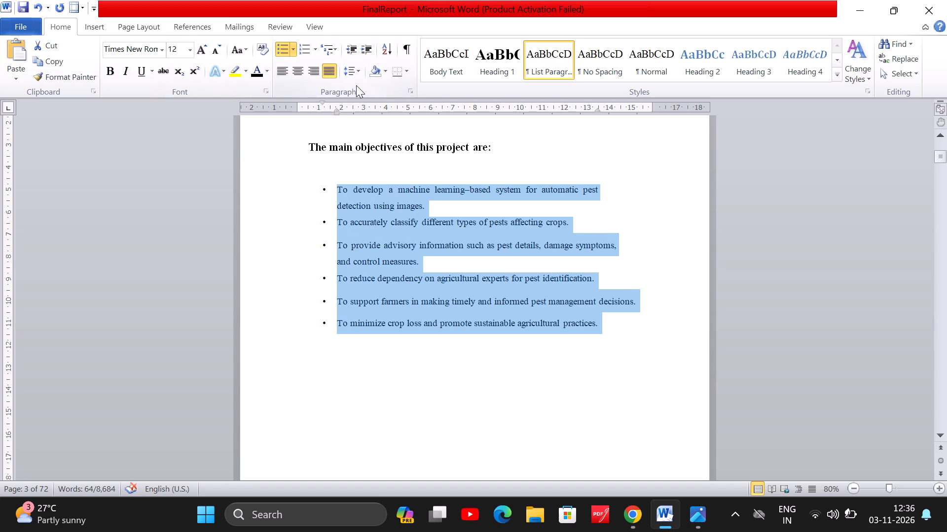
left_click(332, 162)
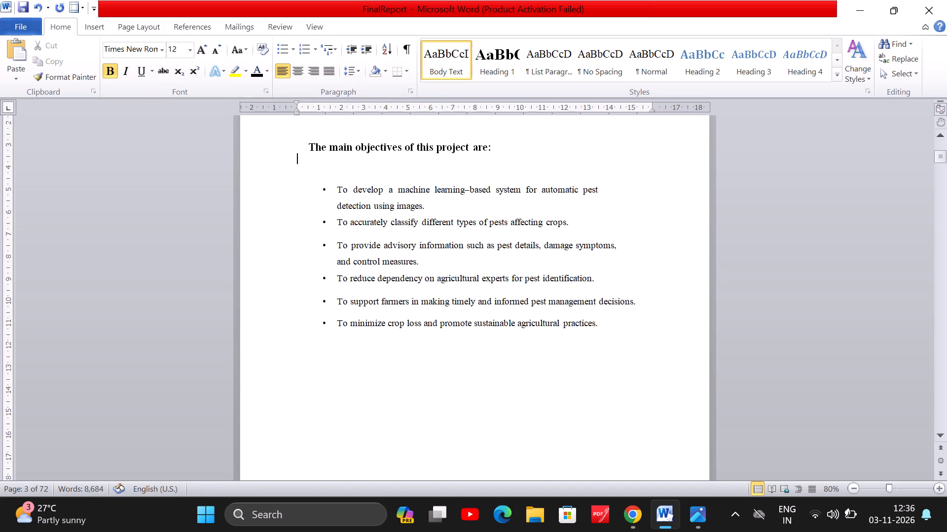
Delete the blank space above the "CHAPTER 3" heading on page 4.
scroll(332, 162, "down", 7)
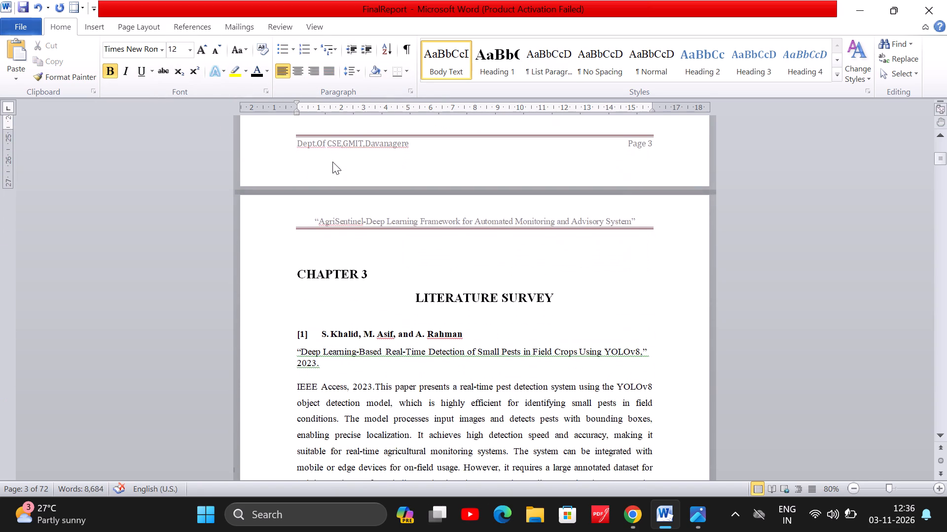
scroll(332, 162, "down", 1)
left_click(298, 276)
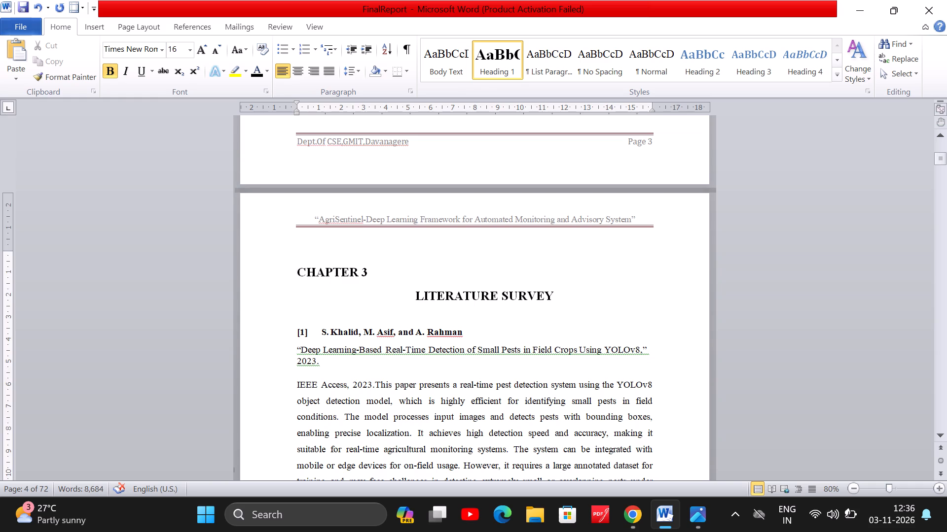
key("BackSpace")
key("BackSpace")
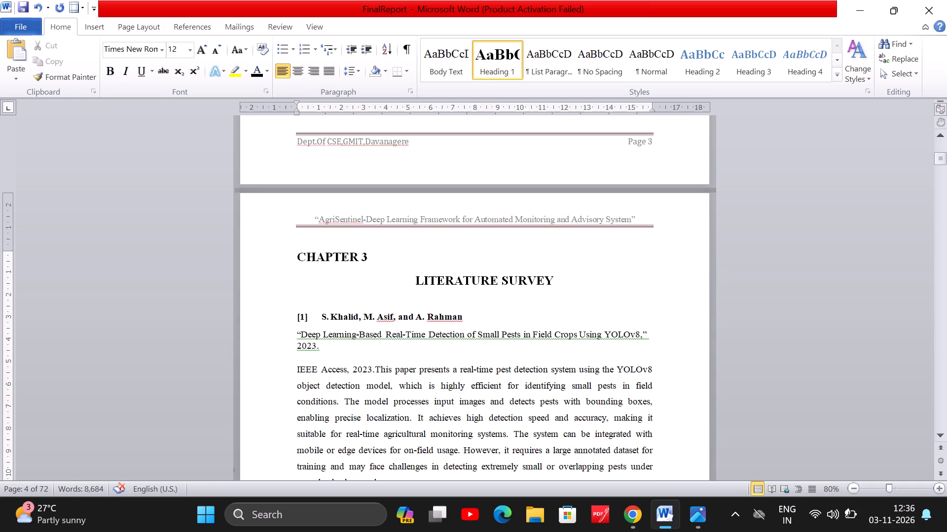
Insert a blank line below the "LITERATURE SURVEY" title in Chapter 3.
left_click(562, 287)
key("Return")
Review the layout and spacing of literature survey entries [1] to [5] in Chapter 3.
scroll(550, 311, "down", 3)
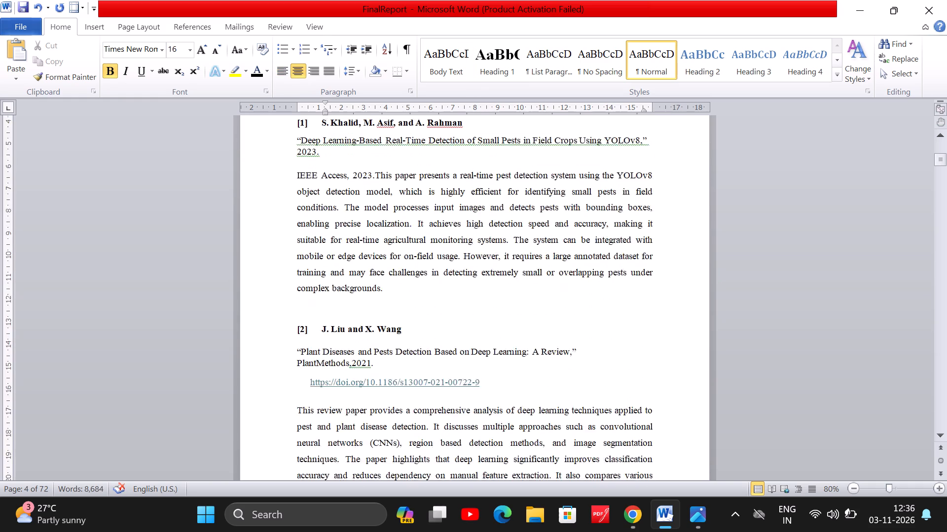
scroll(550, 311, "down", 5)
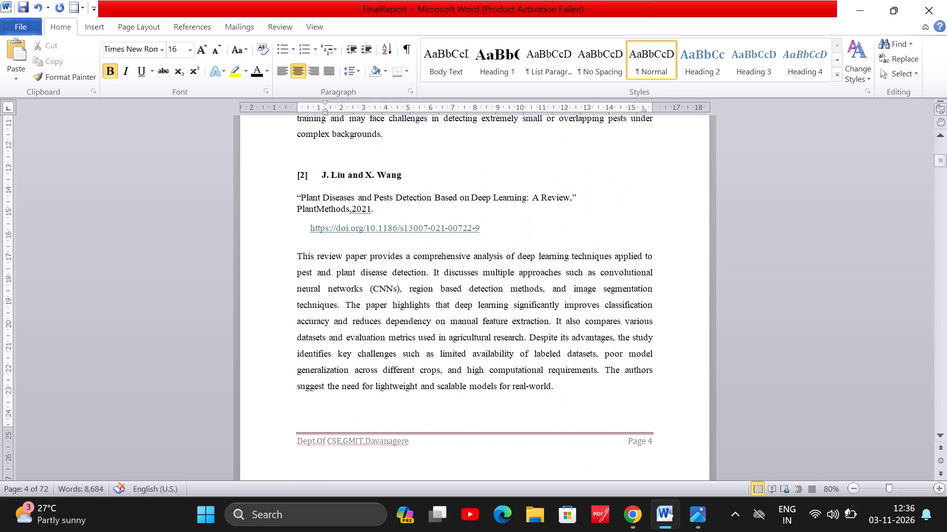
scroll(550, 311, "down", 4)
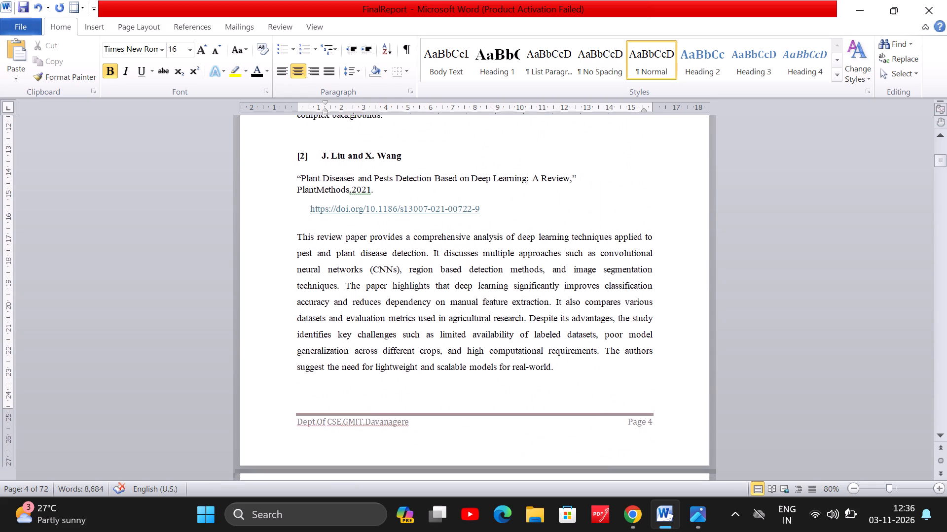
scroll(550, 311, "down", 7)
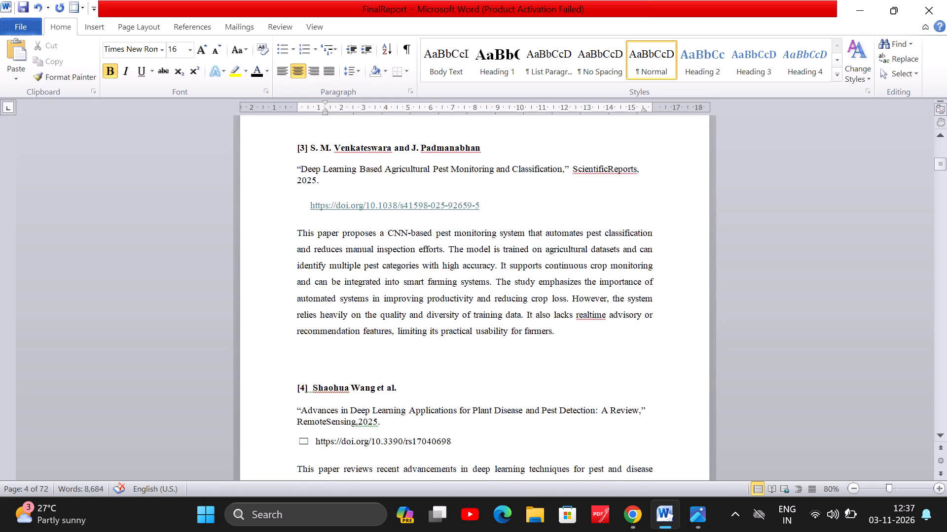
scroll(550, 311, "down", 7)
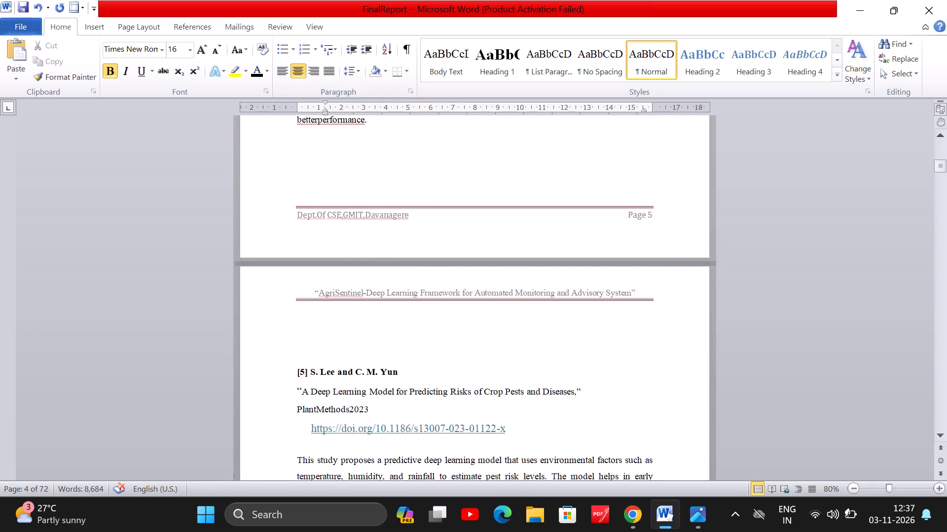
scroll(550, 311, "down", 1)
scroll(297, 336, "down", 3)
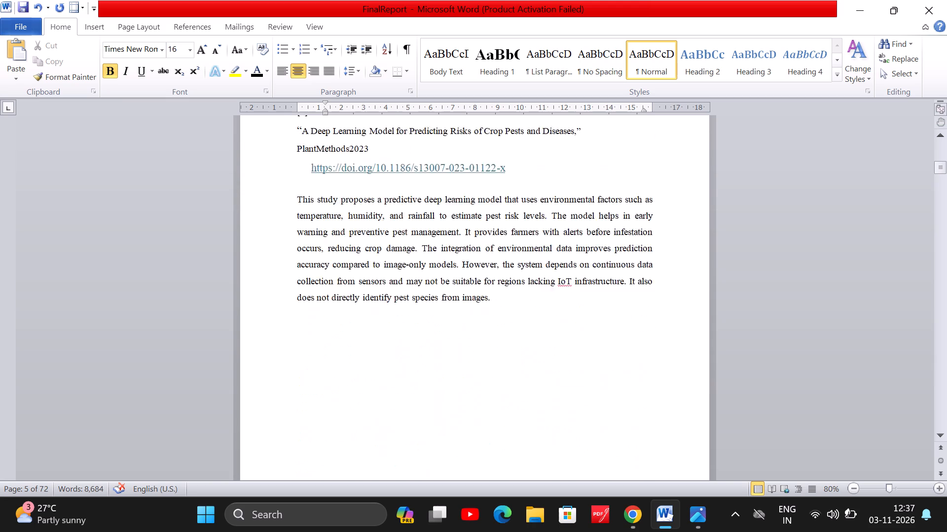
Delete the blank lines above the "CHAPTER 4" heading, keeping the heading at the start of page 7.
scroll(297, 336, "down", 5)
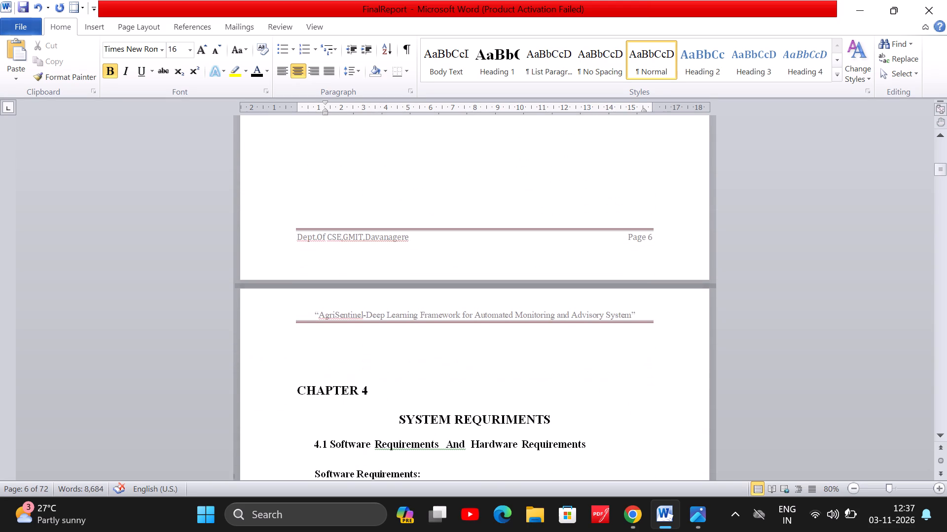
left_click(291, 390)
key("BackSpace")
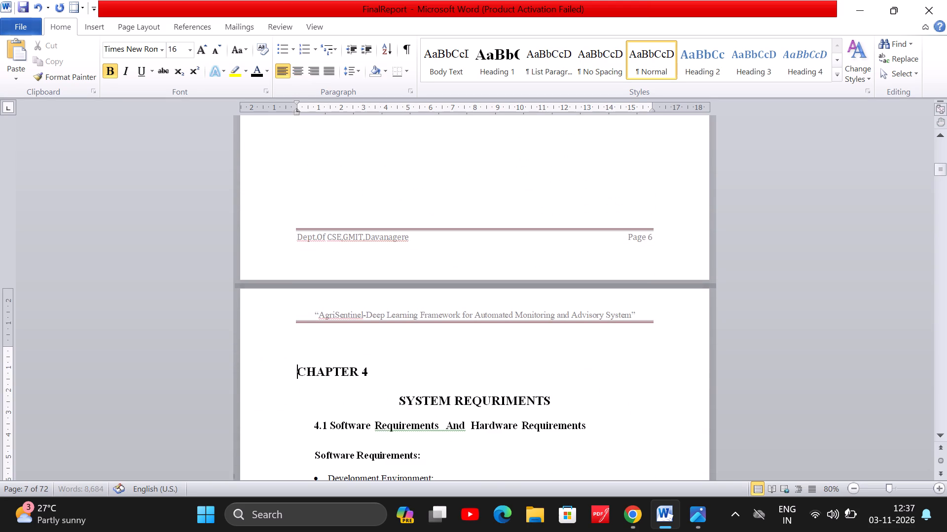
key("BackSpace")
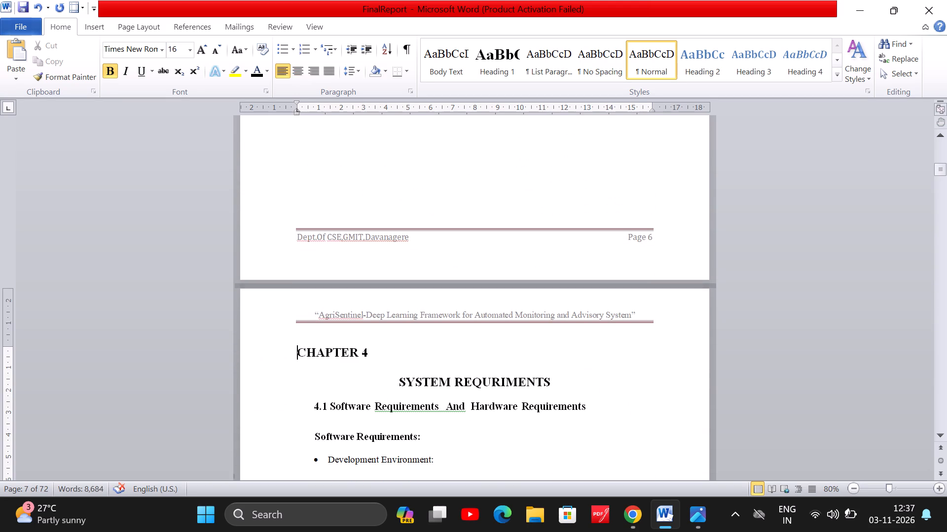
scroll(558, 390, "down", 1)
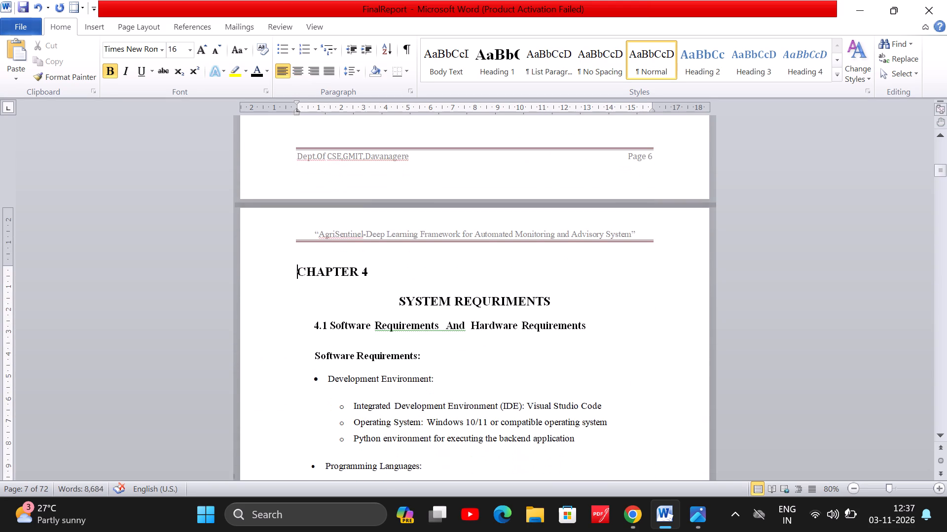
key("BackSpace")
key("Return")
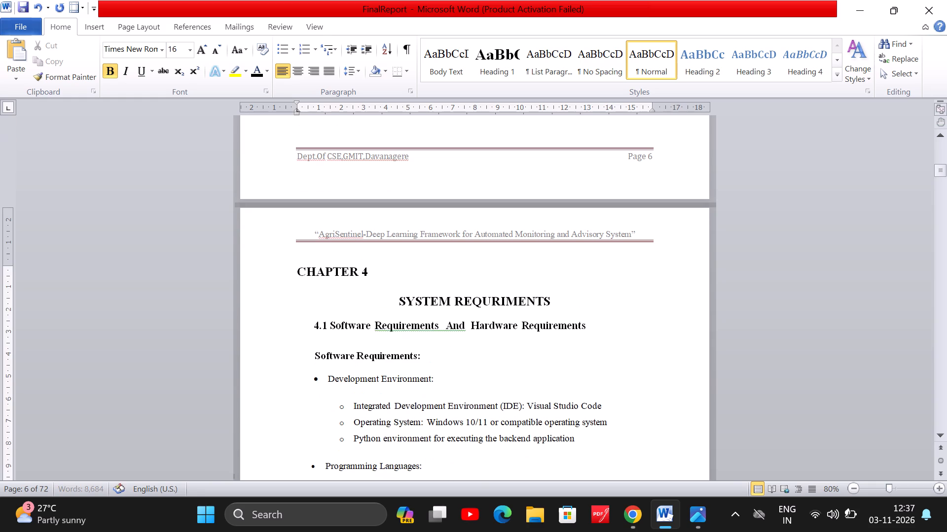
Insert a blank line below the "SYSTEM REQURIMENTS" title in Chapter 4.
left_click(597, 297)
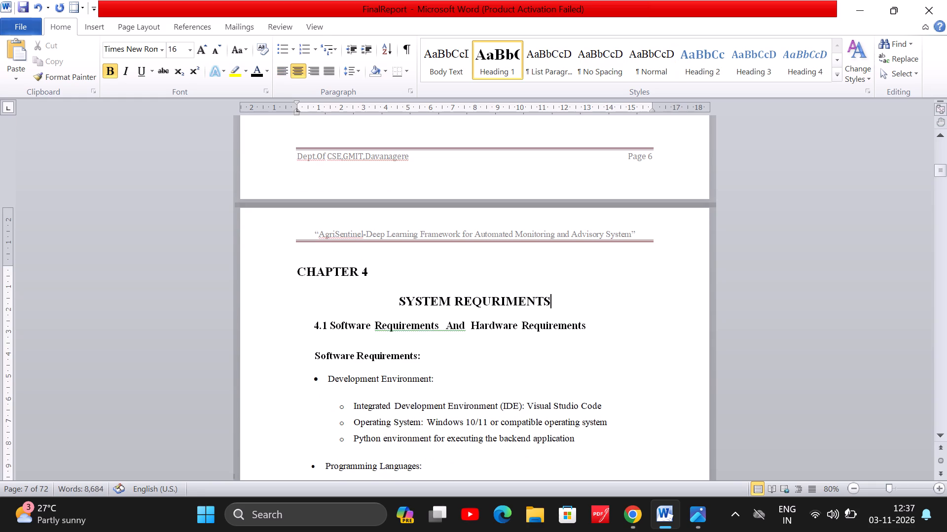
key("Return")
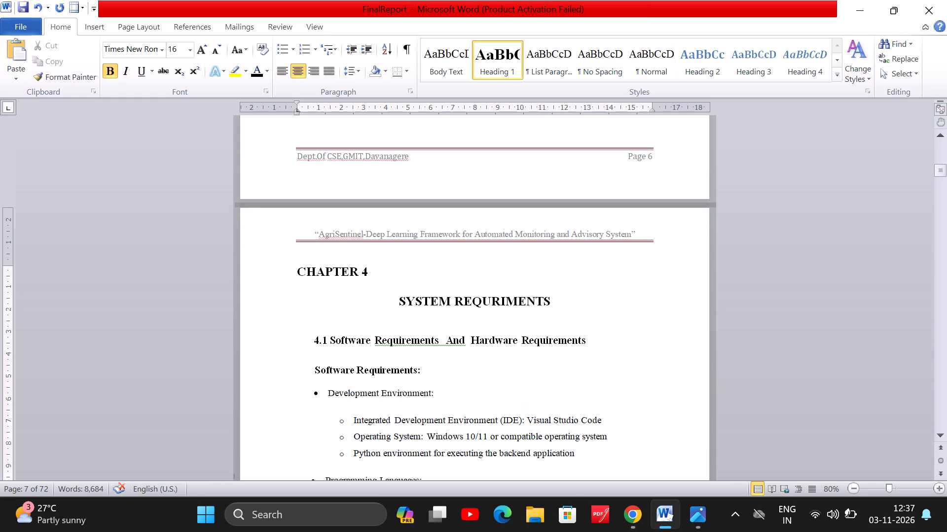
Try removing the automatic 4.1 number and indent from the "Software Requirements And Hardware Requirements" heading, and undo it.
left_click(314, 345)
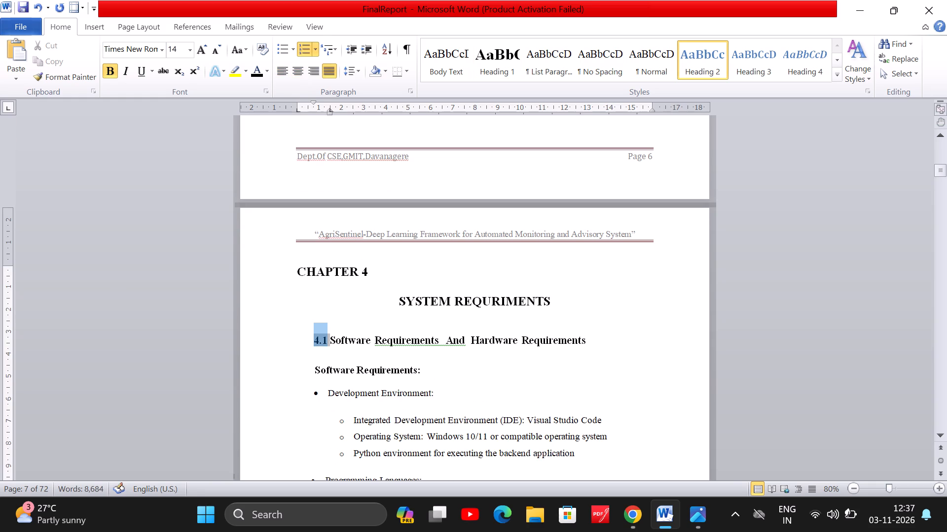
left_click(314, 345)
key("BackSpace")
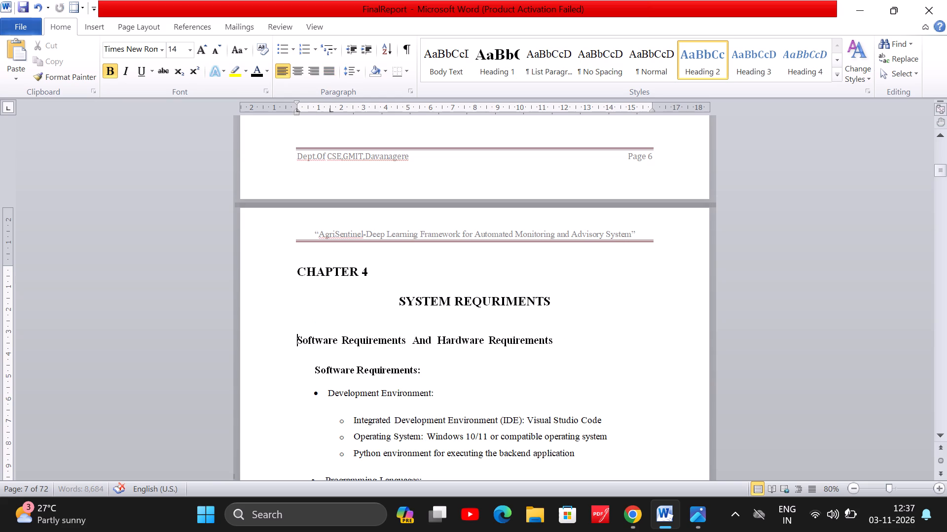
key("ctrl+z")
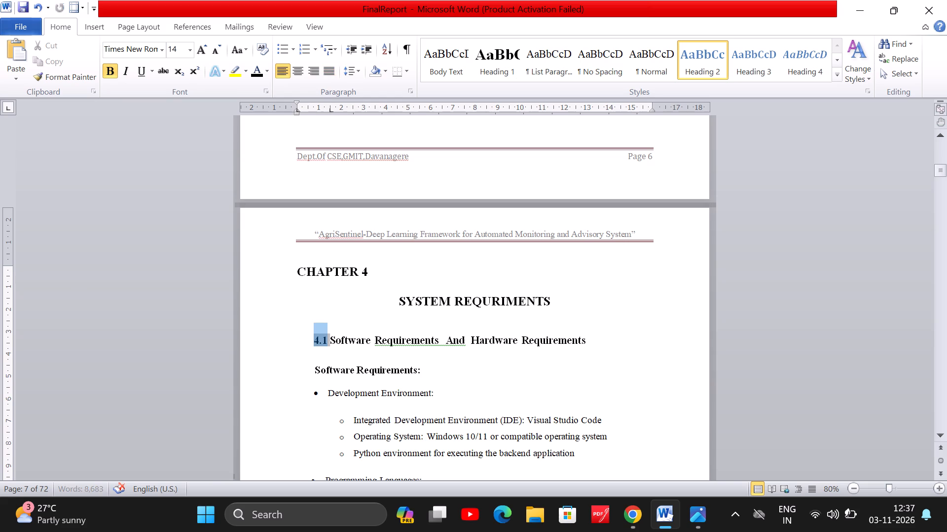
Remove the automatic 4.1 number and the remaining indent from the "Software Requirements And Hardware Requirements" heading.
left_click(316, 343)
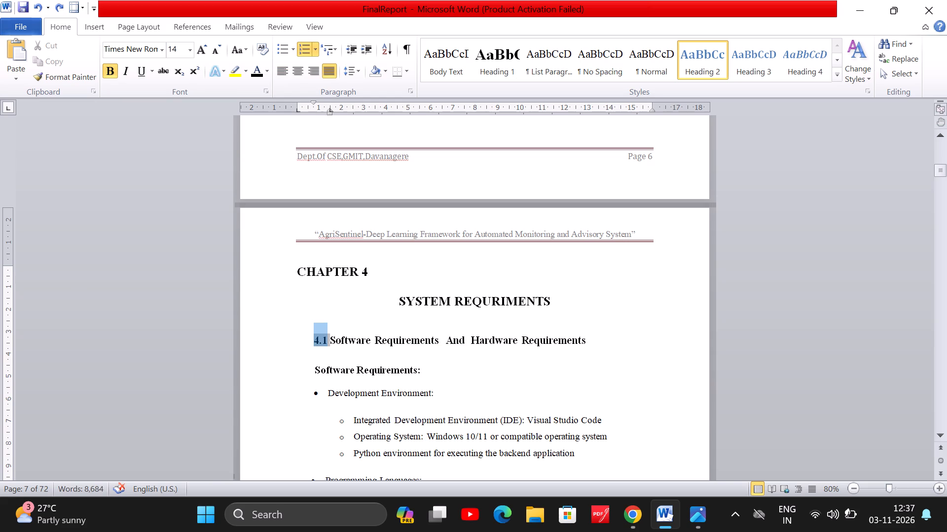
left_click(328, 343)
left_click_drag(328, 343, 314, 343)
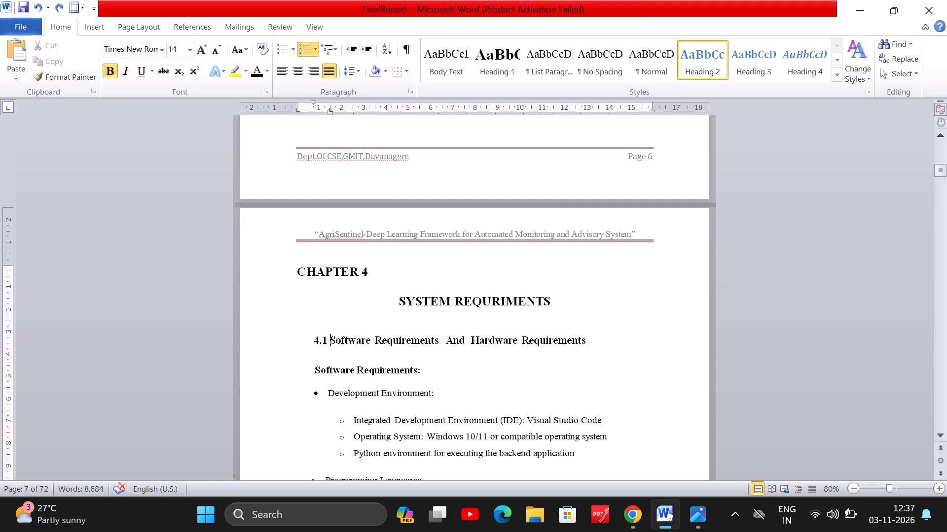
left_click_drag(314, 343, 316, 343)
key("Left")
key("Left")
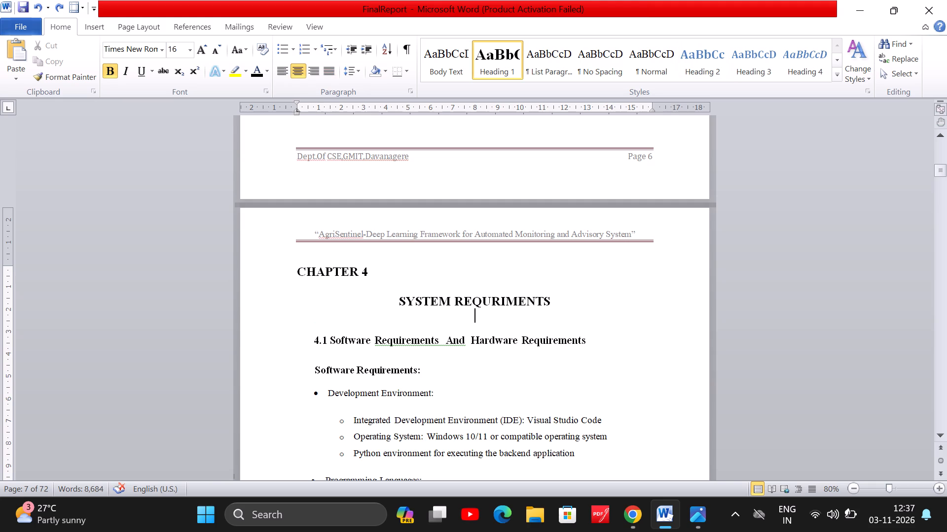
left_click(329, 343)
left_click_drag(326, 343, 313, 341)
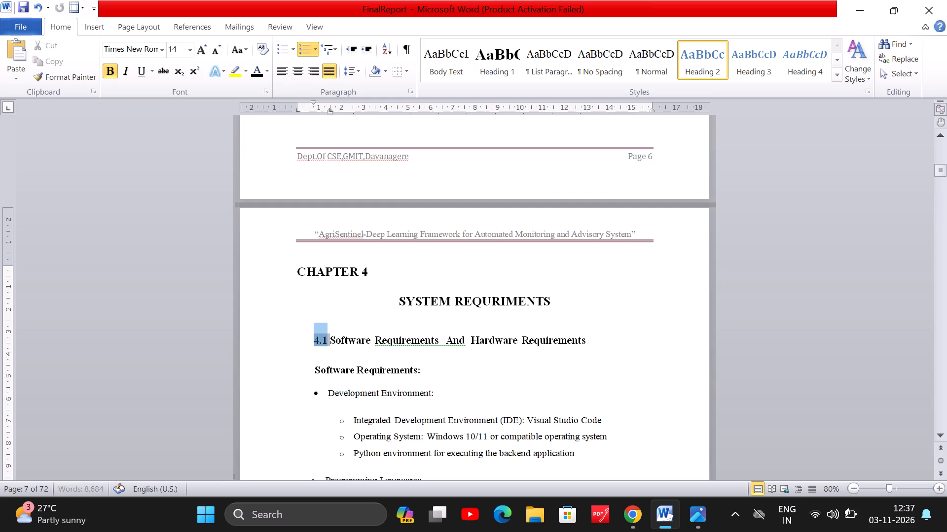
key("BackSpace")
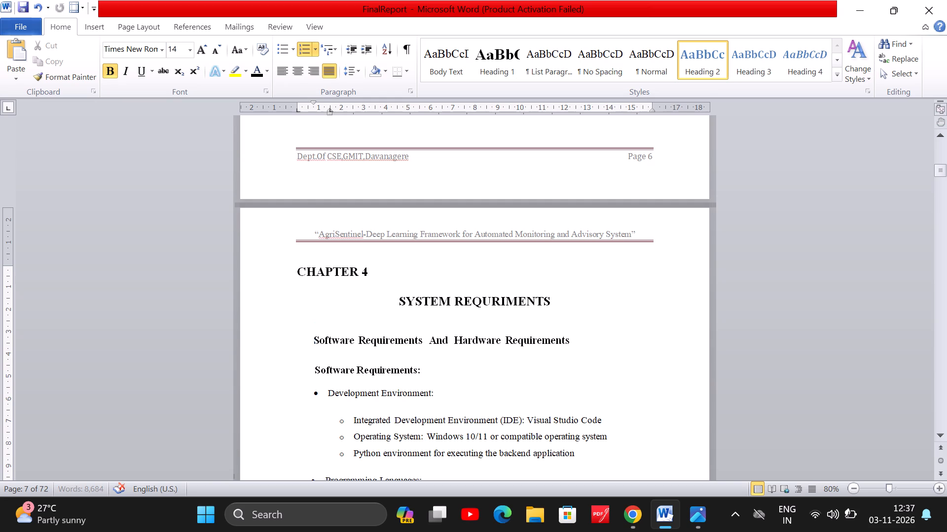
left_click(313, 341)
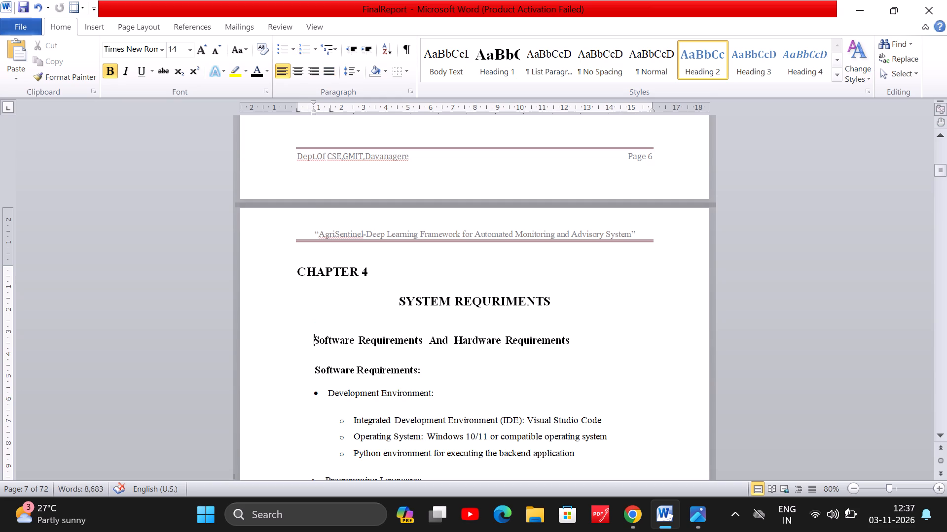
key("BackSpace")
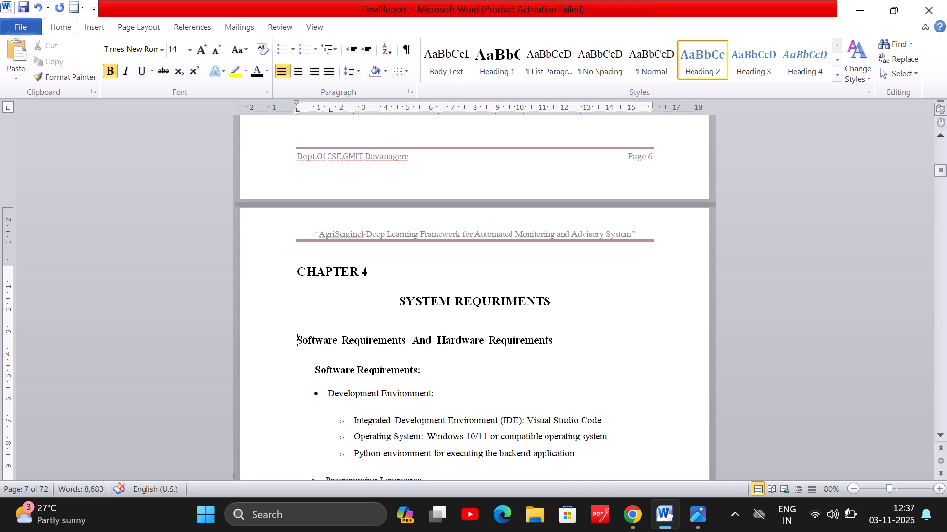
Apply list numbering to the "Software Requirements And Hardware Requirements" heading and replace its automatic "1." with a plain-text "4.1" followed by a space.
left_click_drag(297, 341, 556, 347)
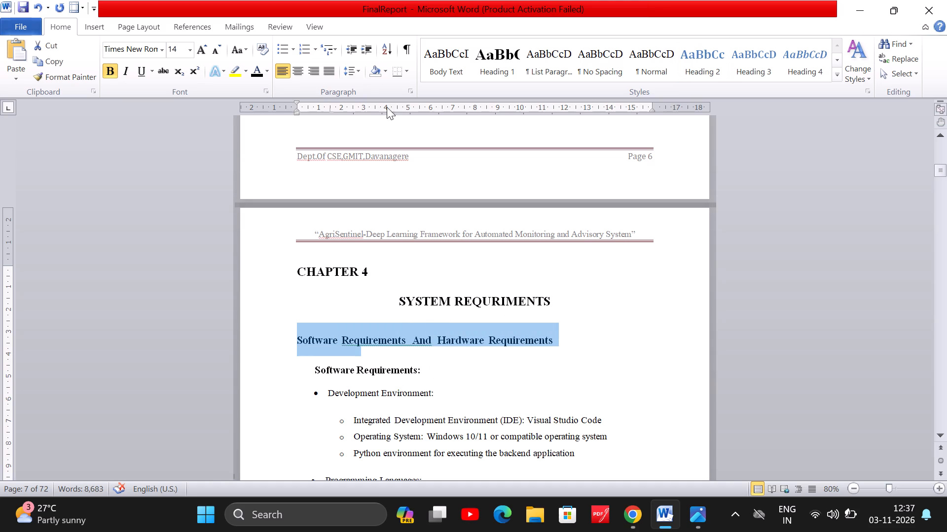
left_click(306, 49)
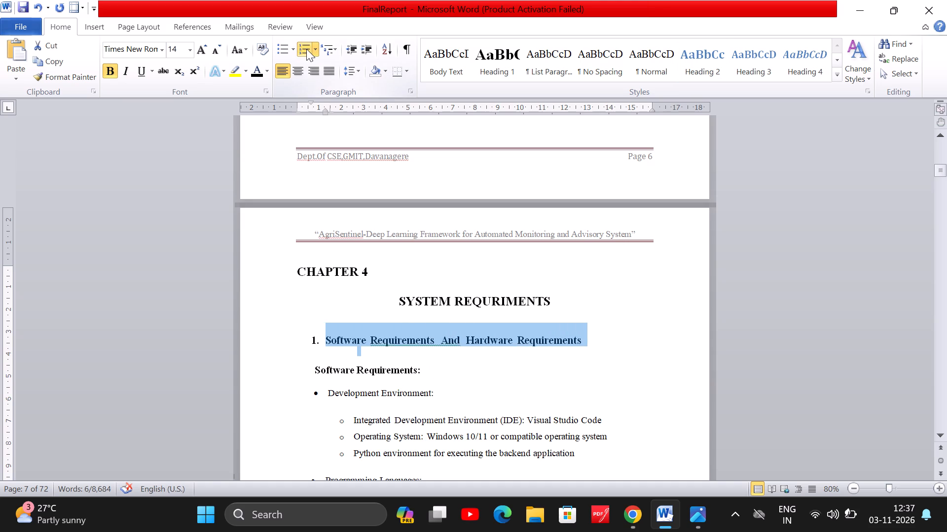
left_click(311, 340)
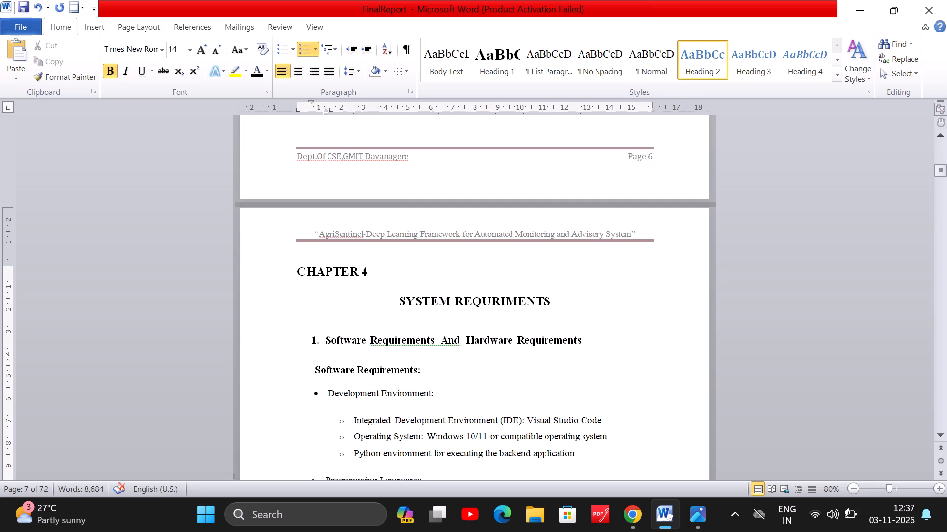
left_click(312, 341)
left_click(312, 341)
key("BackSpace")
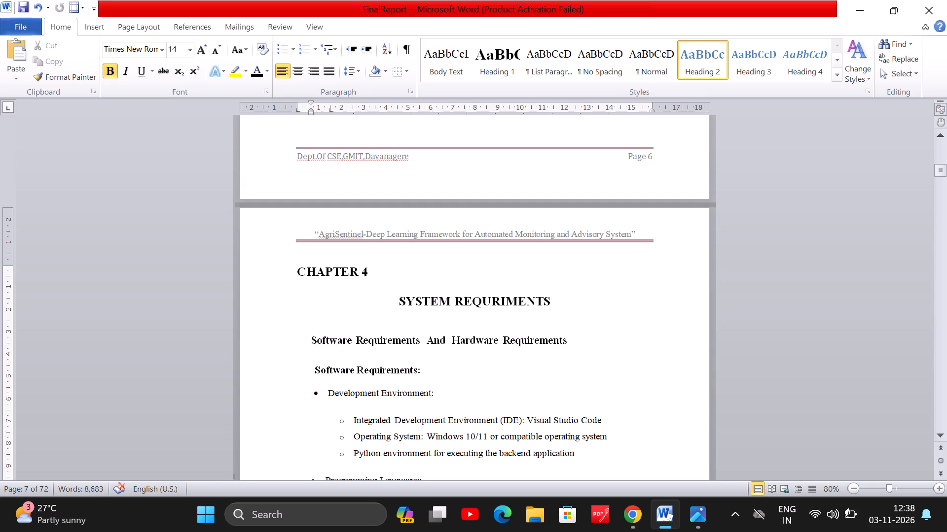
type("4.1")
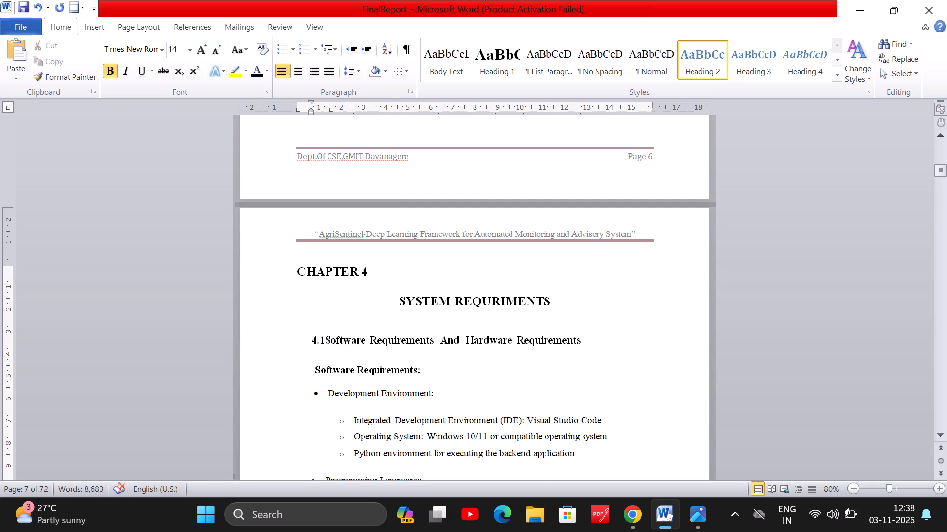
key("space")
key("ctrl+z")
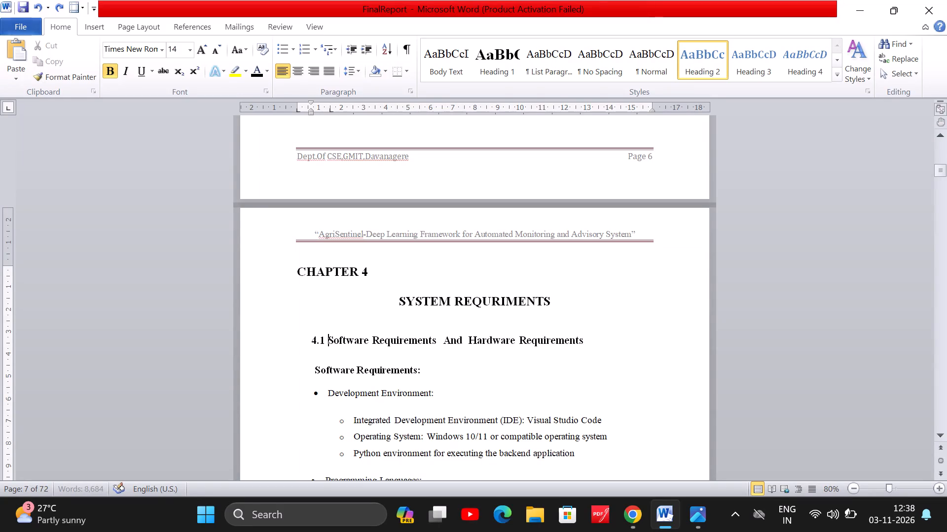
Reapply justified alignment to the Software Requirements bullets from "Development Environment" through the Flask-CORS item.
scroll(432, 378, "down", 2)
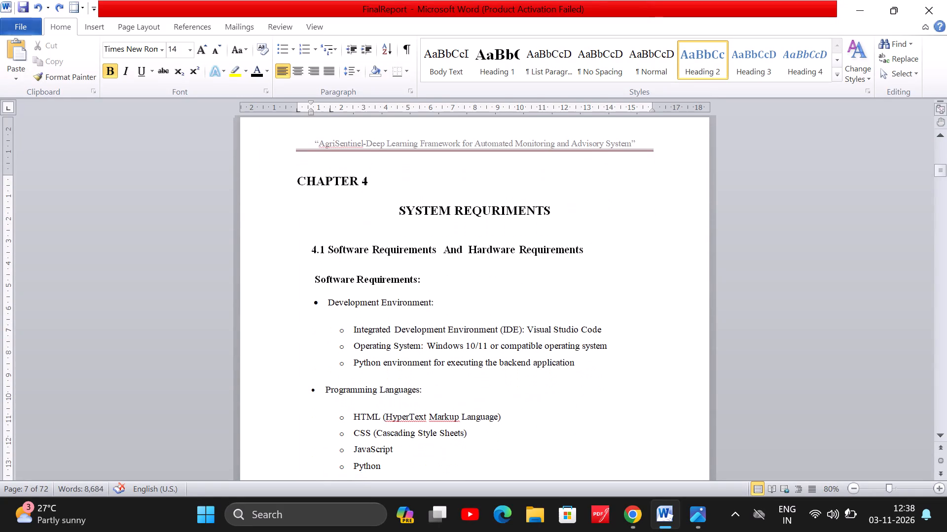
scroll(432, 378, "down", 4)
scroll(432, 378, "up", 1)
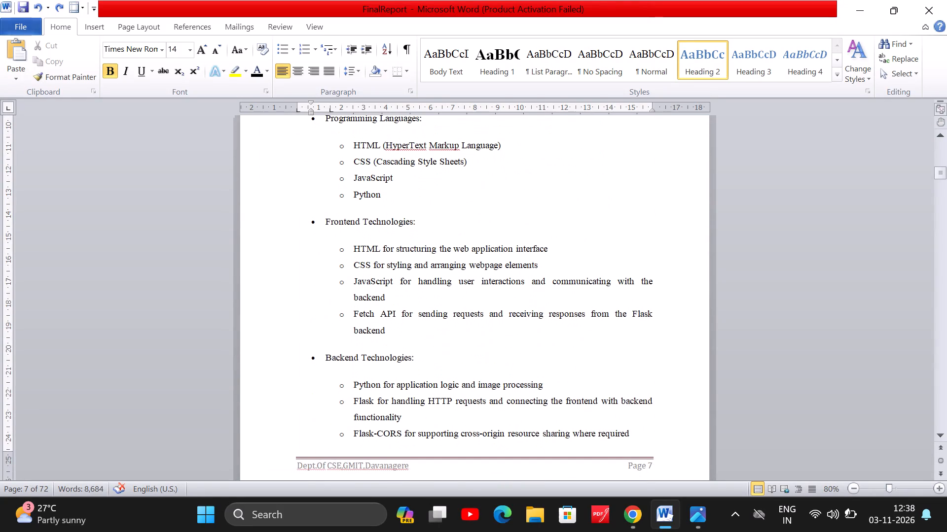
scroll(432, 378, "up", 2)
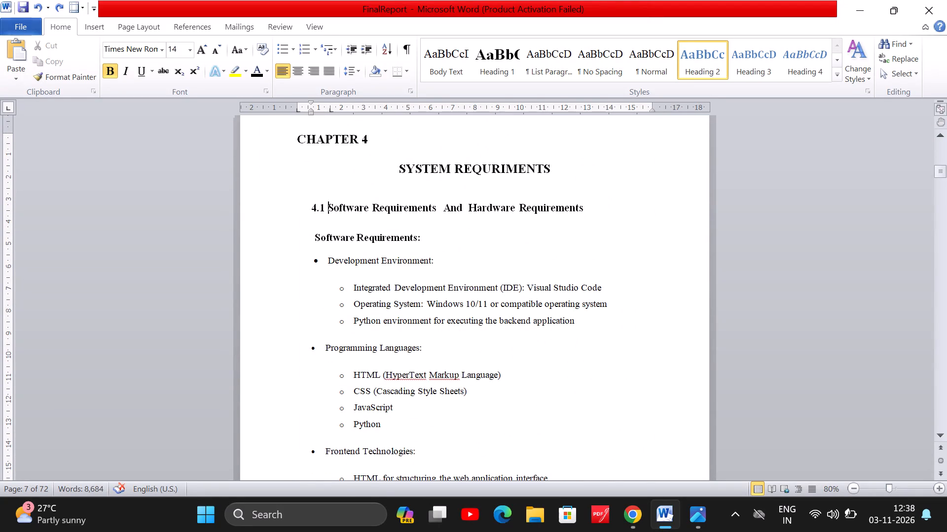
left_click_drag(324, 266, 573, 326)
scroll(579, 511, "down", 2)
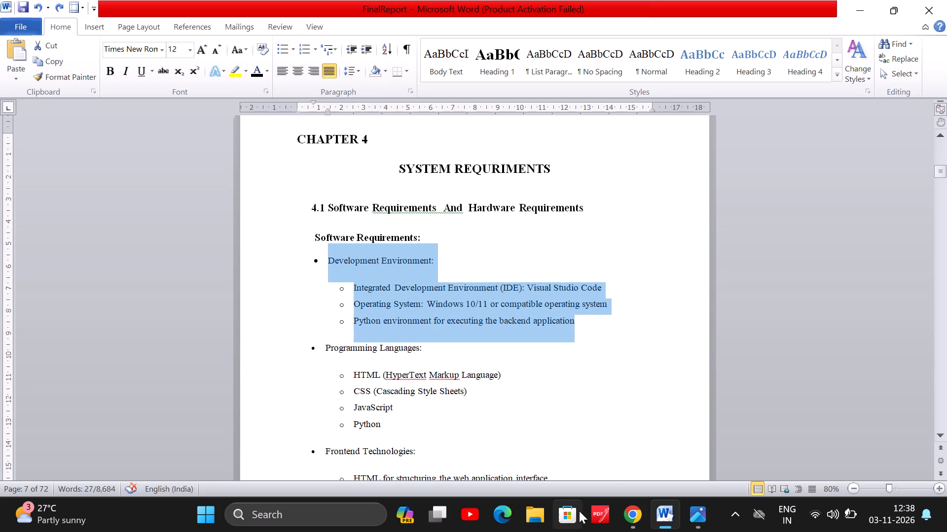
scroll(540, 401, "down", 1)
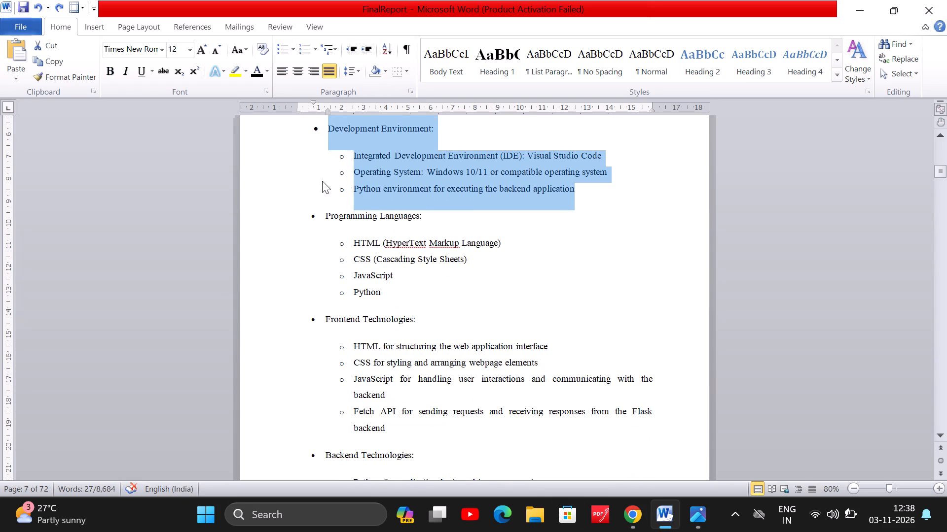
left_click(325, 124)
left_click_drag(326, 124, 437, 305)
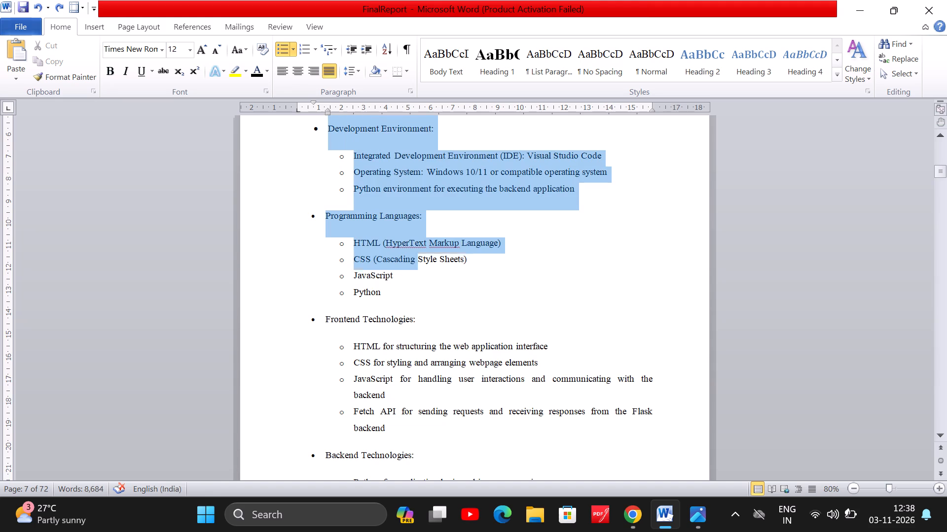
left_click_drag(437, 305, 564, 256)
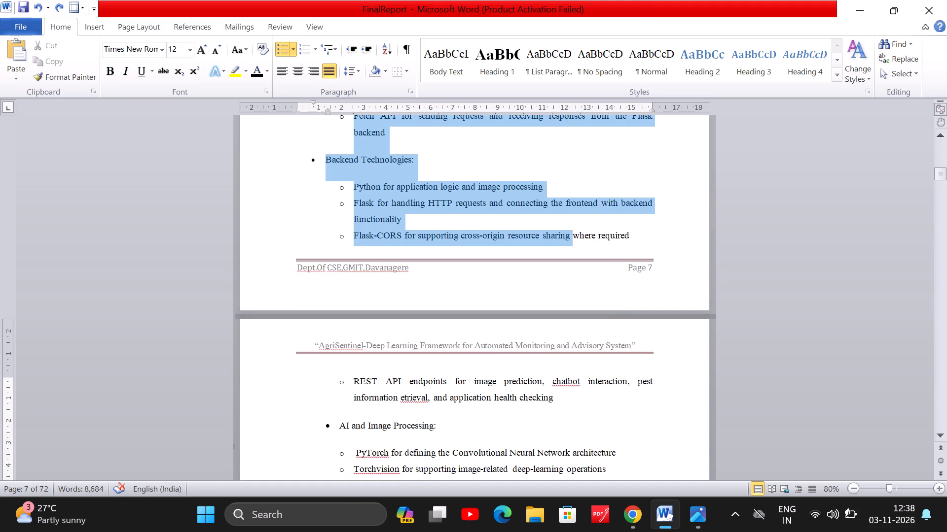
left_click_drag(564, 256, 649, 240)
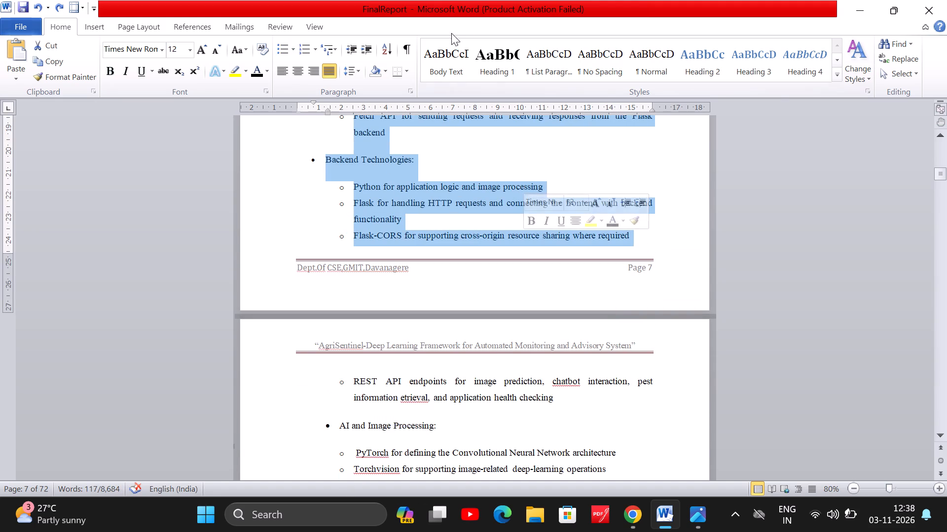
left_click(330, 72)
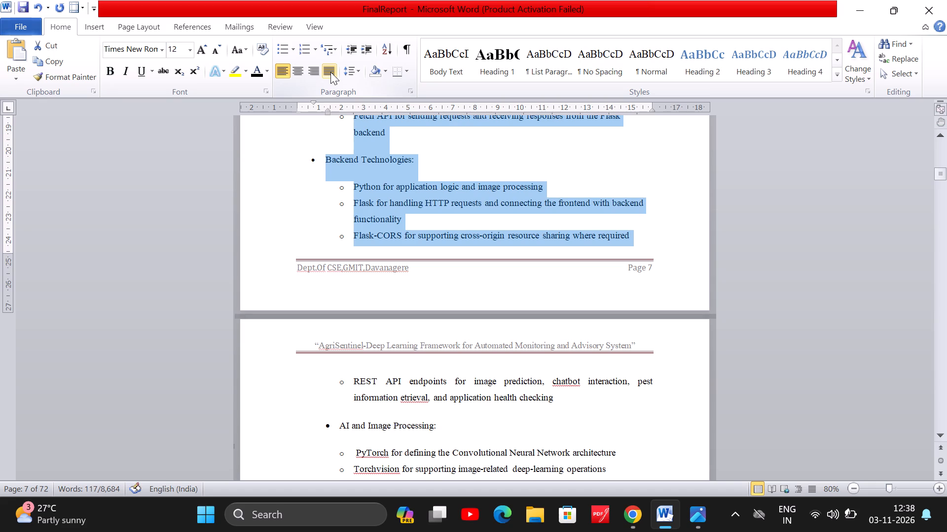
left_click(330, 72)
Justify the remaining requirements text from the REST API endpoints item through the "Internet Connection" bullet under Hardware Requirements.
scroll(416, 301, "up", 5)
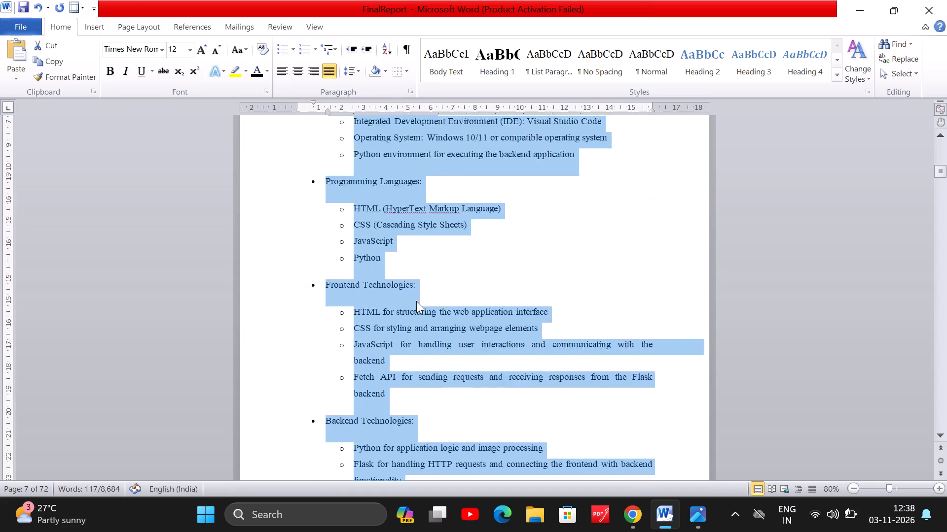
scroll(416, 301, "up", 4)
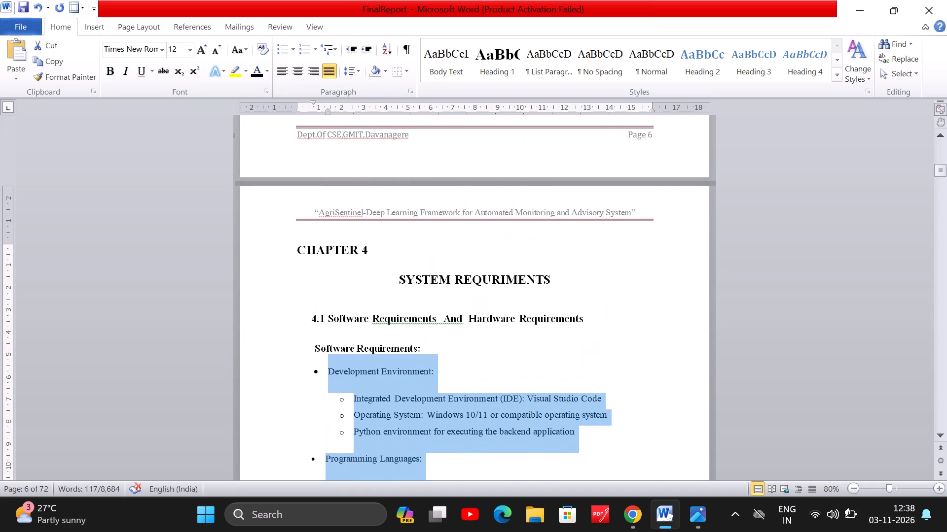
scroll(448, 373, "down", 3)
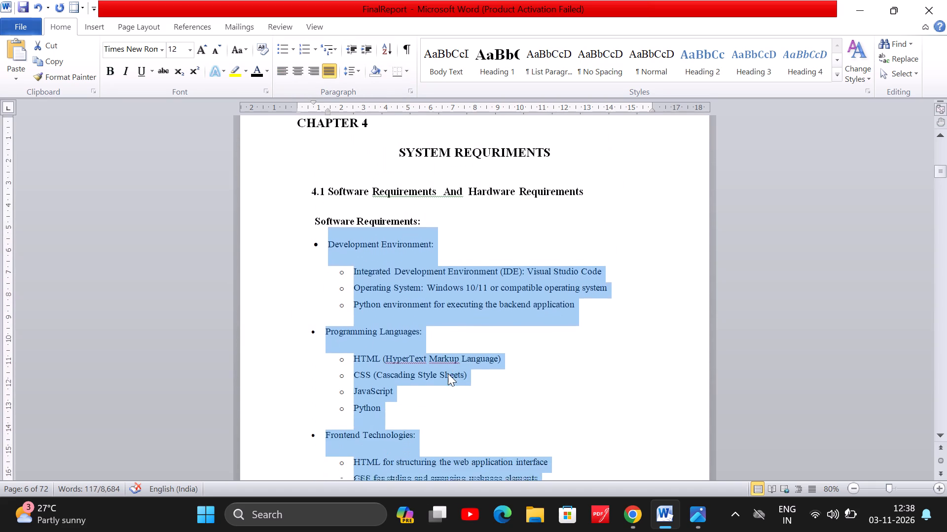
scroll(448, 373, "down", 7)
scroll(448, 373, "up", 3)
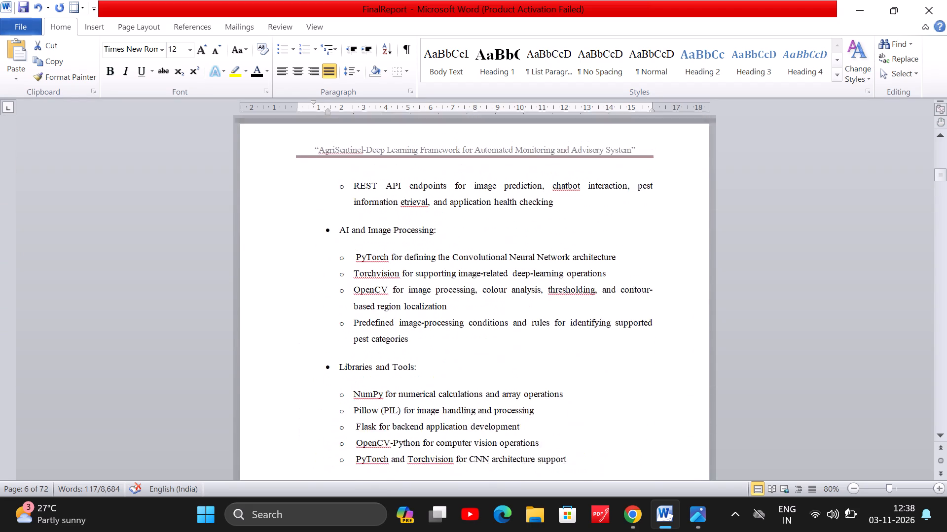
scroll(448, 373, "up", 3)
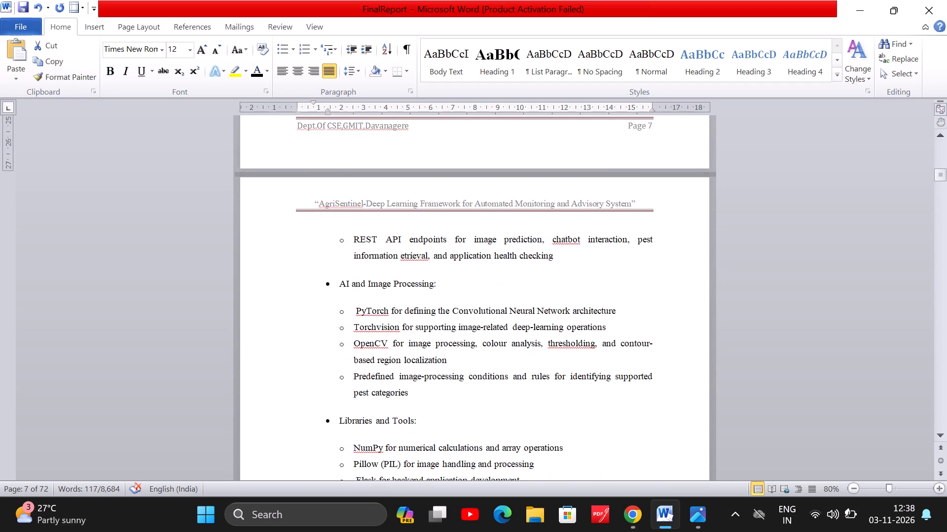
left_click_drag(350, 235, 543, 283)
left_click(332, 70)
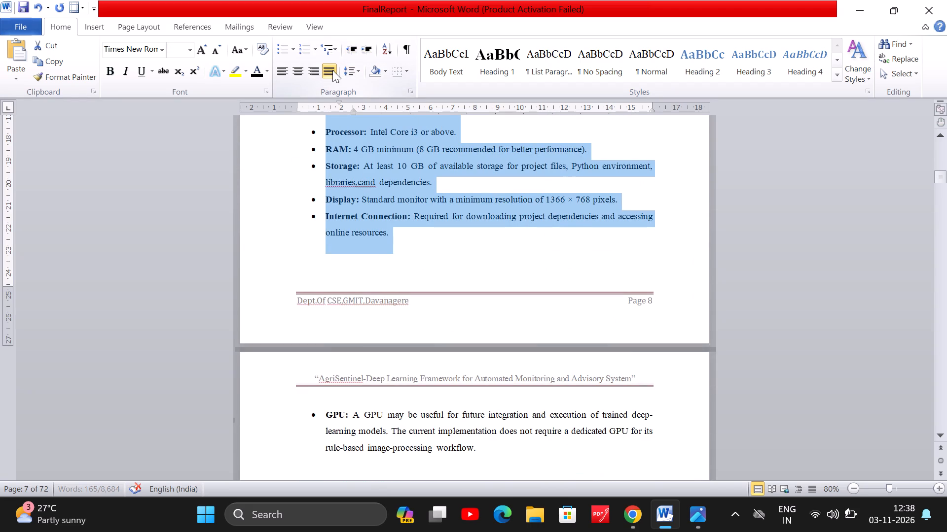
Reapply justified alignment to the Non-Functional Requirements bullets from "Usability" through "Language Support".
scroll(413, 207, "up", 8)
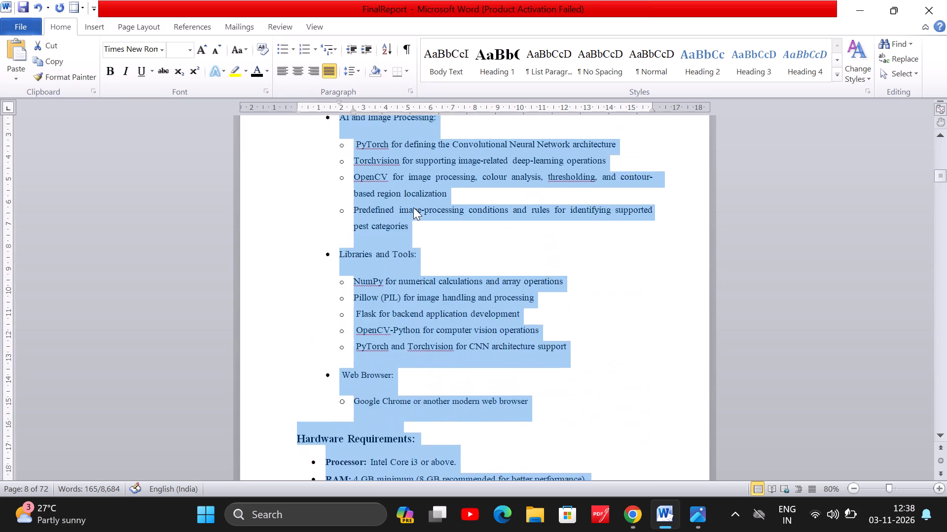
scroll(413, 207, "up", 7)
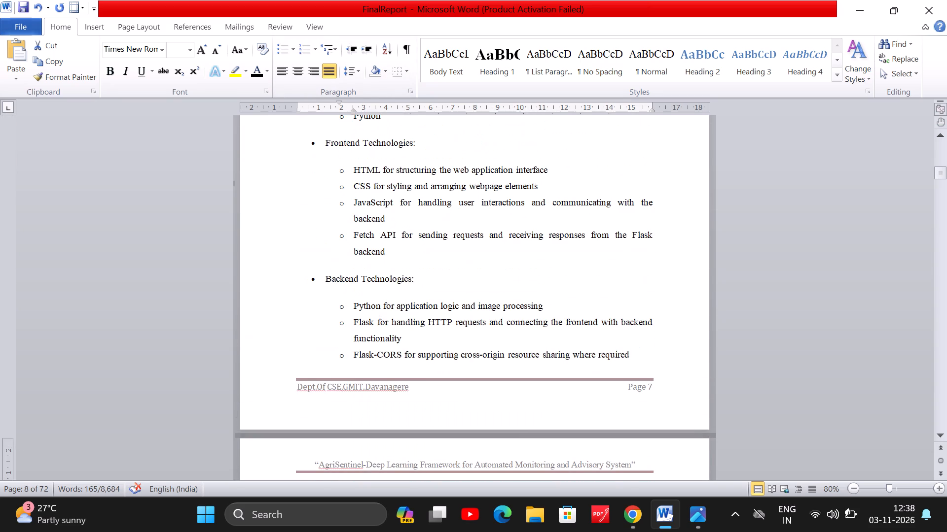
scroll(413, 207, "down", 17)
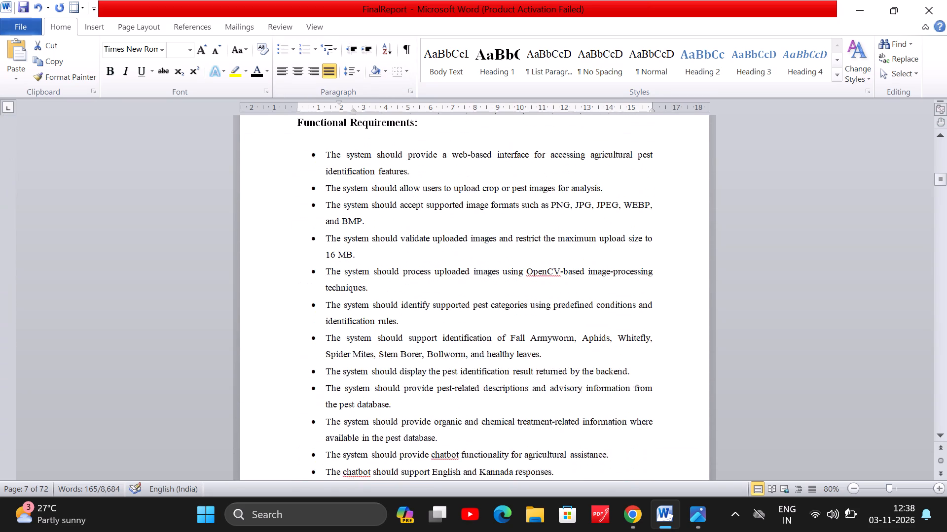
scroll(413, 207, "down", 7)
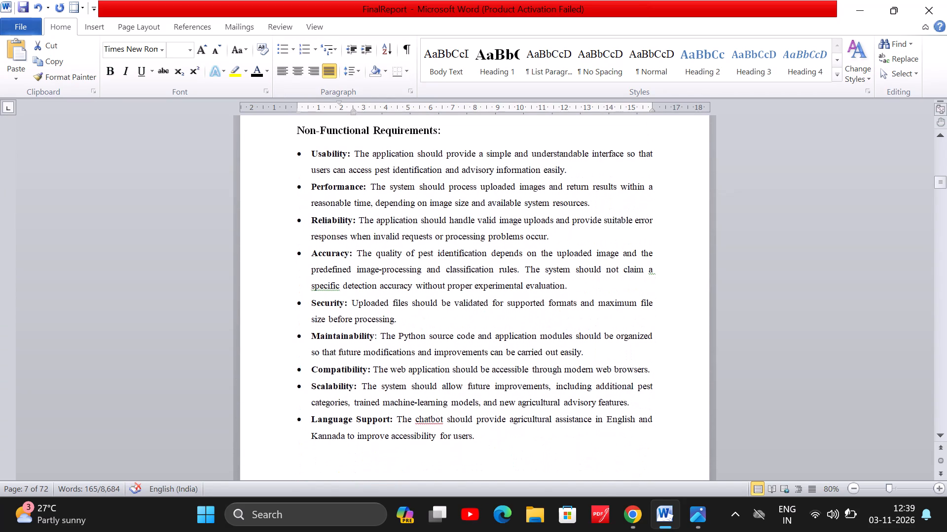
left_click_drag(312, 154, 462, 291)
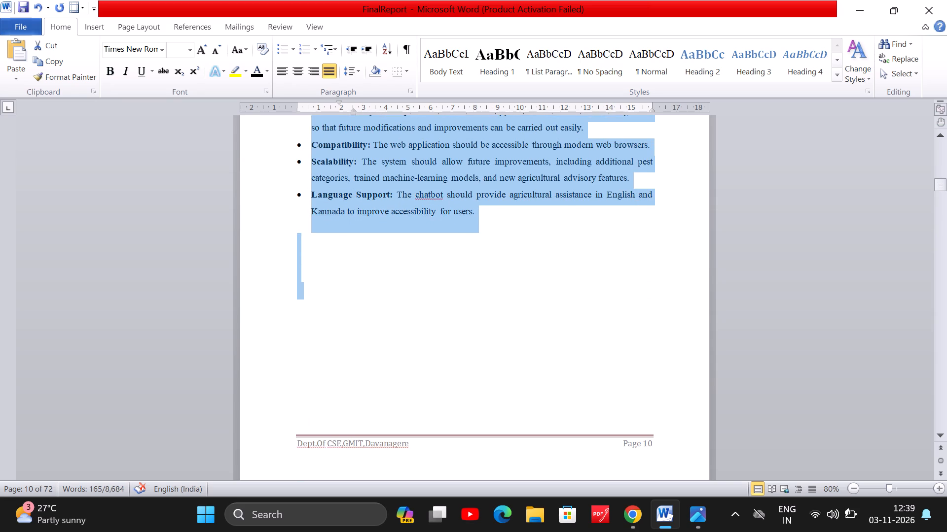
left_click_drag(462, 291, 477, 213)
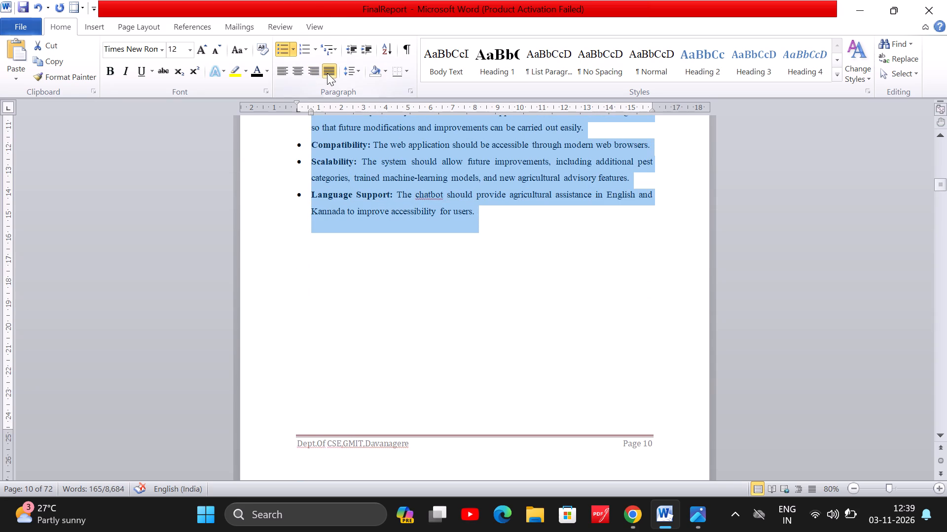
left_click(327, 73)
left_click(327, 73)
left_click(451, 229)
Increase the indent of the overall methodology stages, from their introductory line through numbered item 12.
scroll(467, 262, "down", 3)
scroll(467, 262, "up", 1)
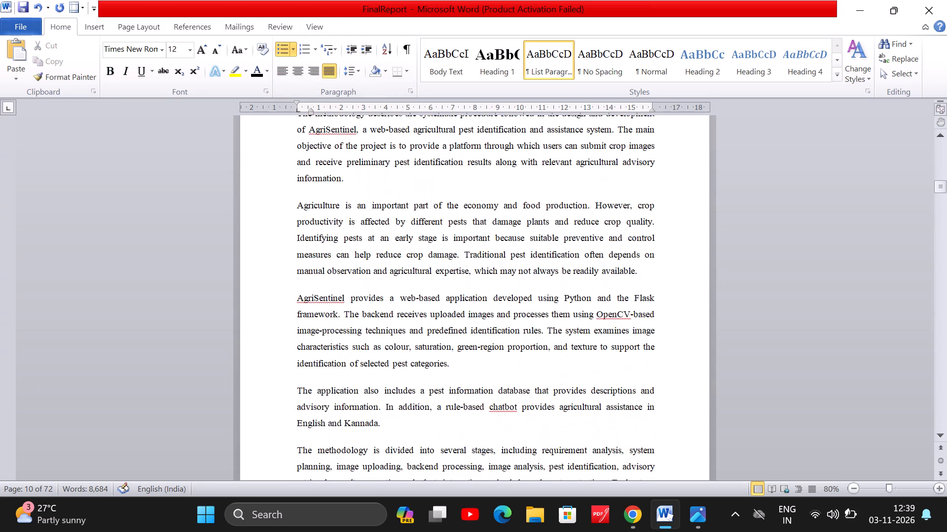
scroll(467, 262, "up", 1)
scroll(467, 262, "down", 3)
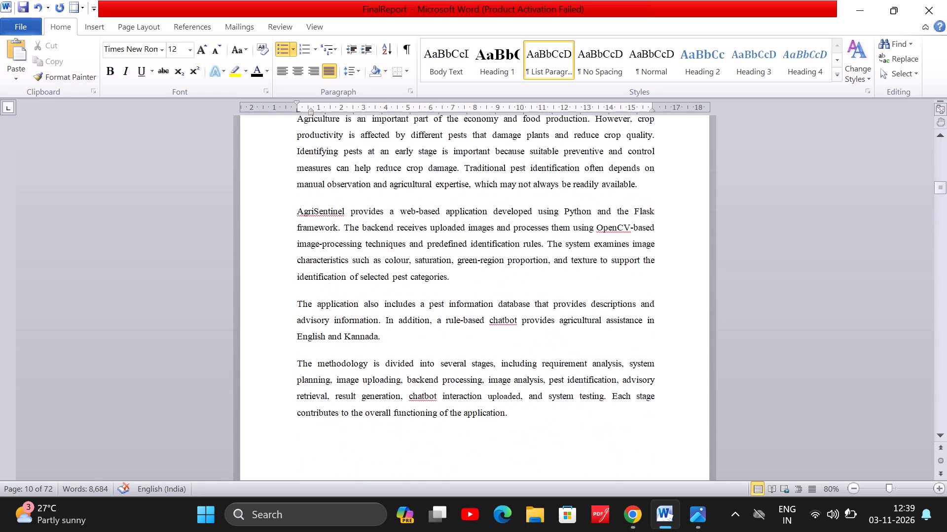
scroll(467, 262, "down", 5)
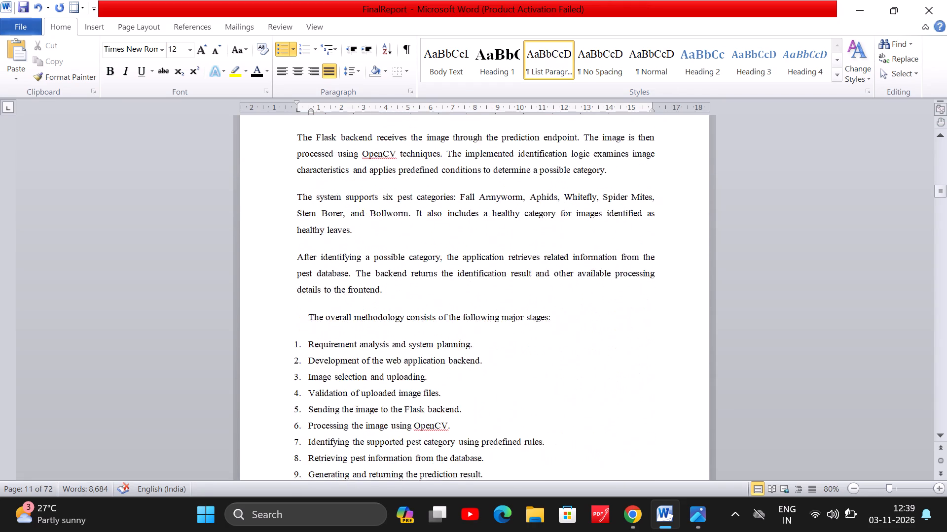
scroll(467, 262, "down", 3)
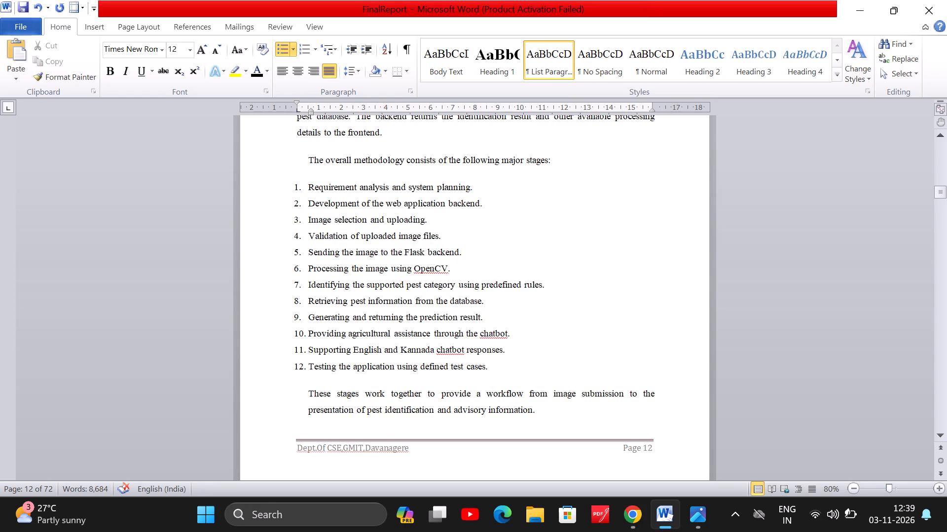
scroll(467, 262, "down", 2)
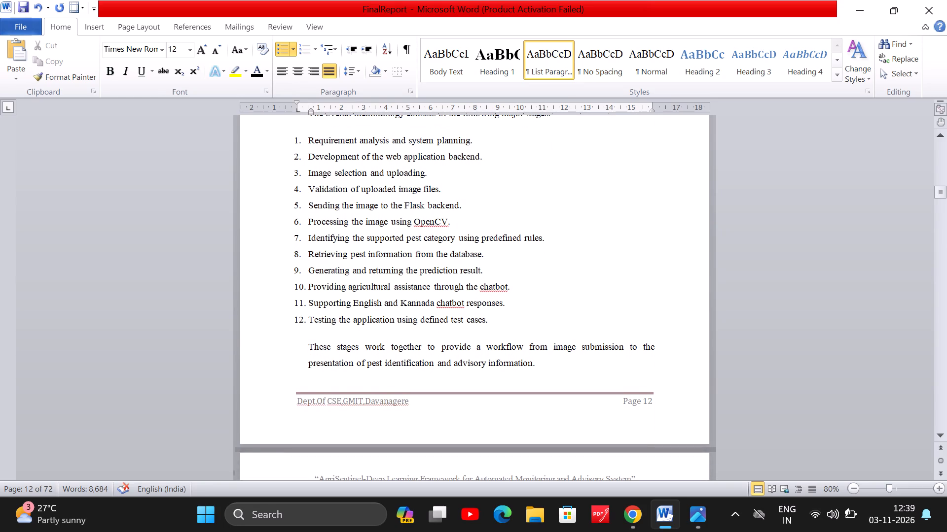
scroll(311, 344, "up", 5)
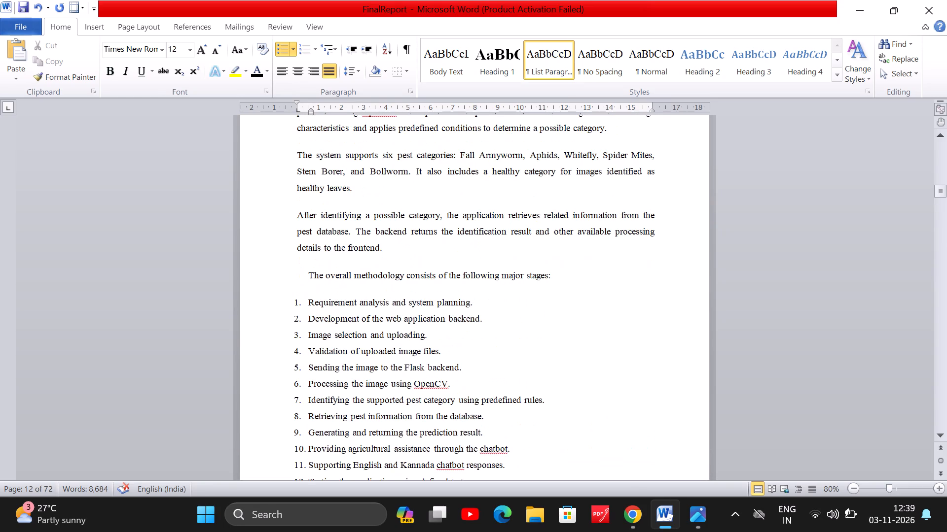
scroll(311, 344, "up", 1)
left_click_drag(305, 358, 491, 213)
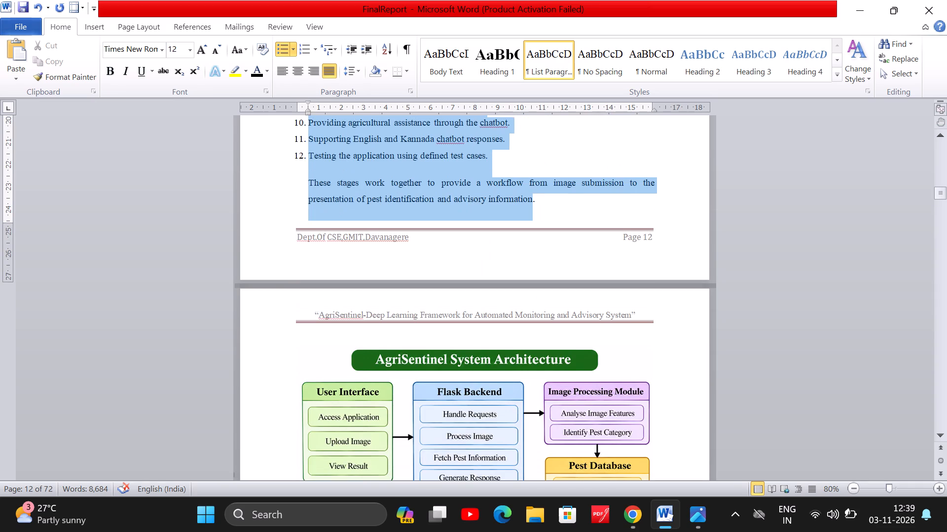
left_click_drag(491, 213, 488, 167)
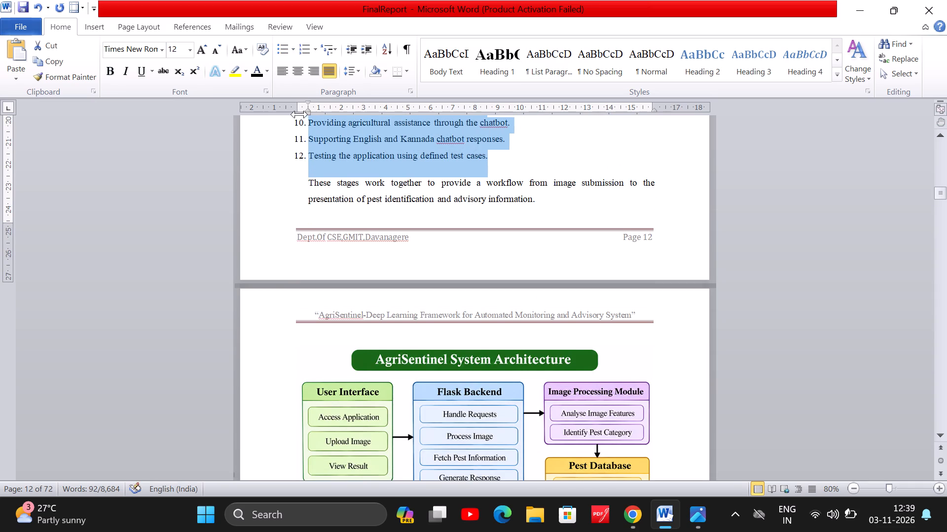
double_click(309, 111)
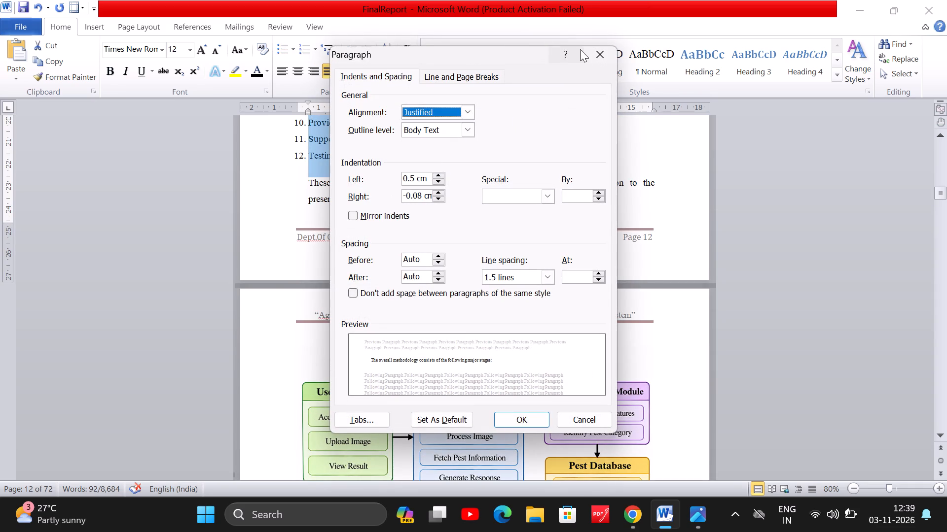
left_click(588, 53)
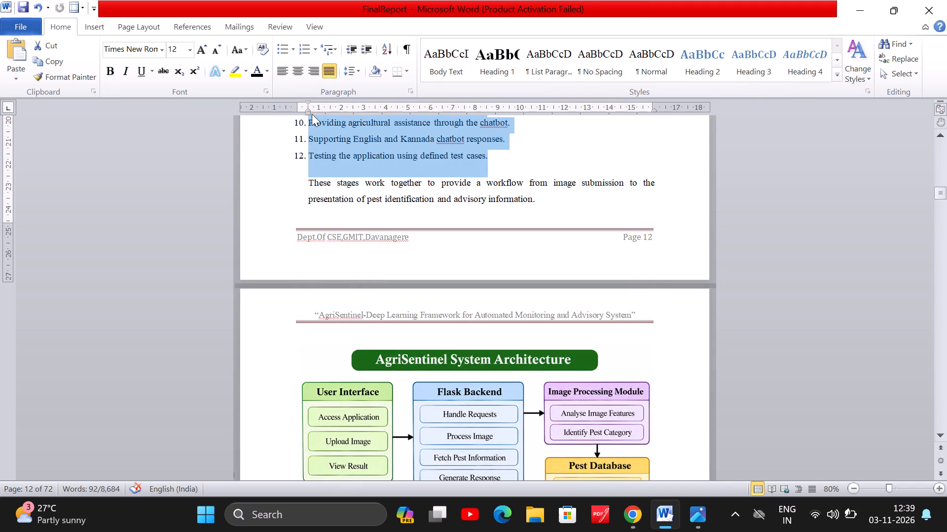
left_click(311, 114)
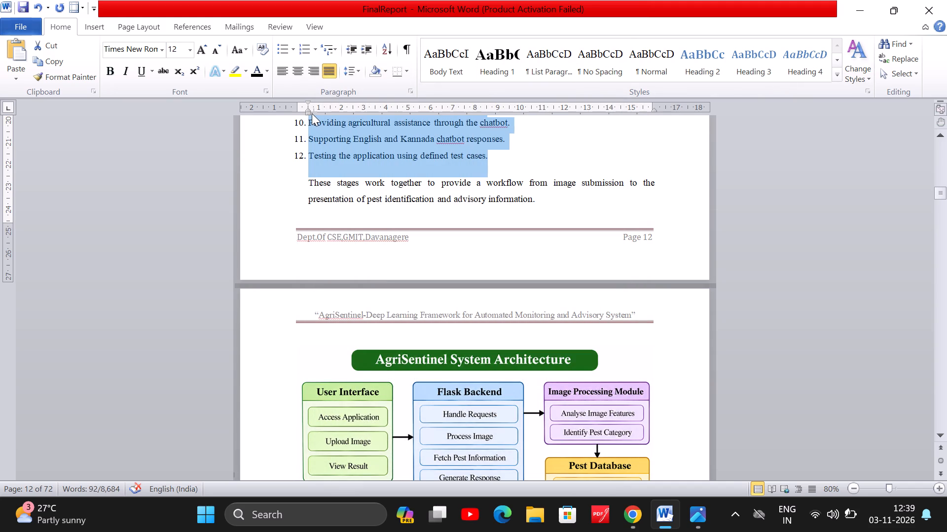
left_click(314, 111)
left_click_drag(308, 109, 313, 109)
scroll(328, 148, "up", 3)
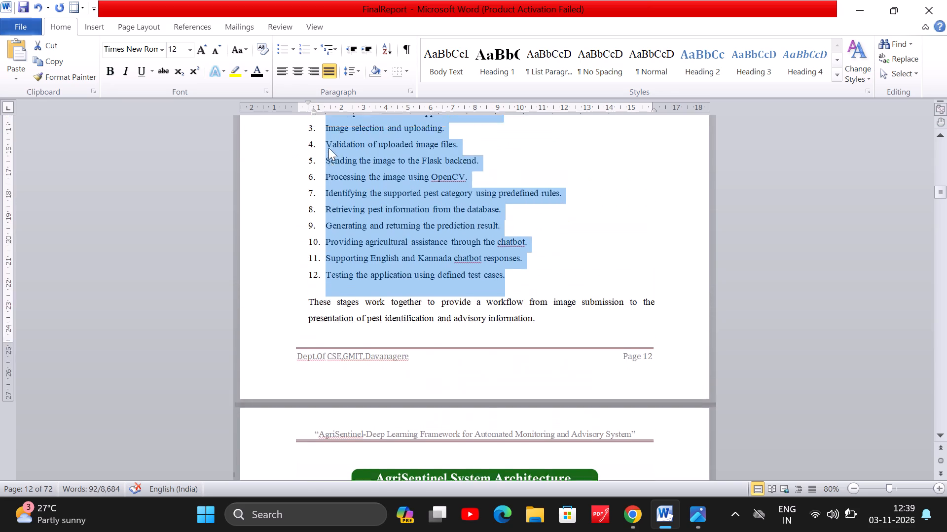
Reduce the first-line indent of the overall methodology stages, from the introductory line through numbered item 12, to about 0.25 cm.
scroll(328, 148, "up", 1)
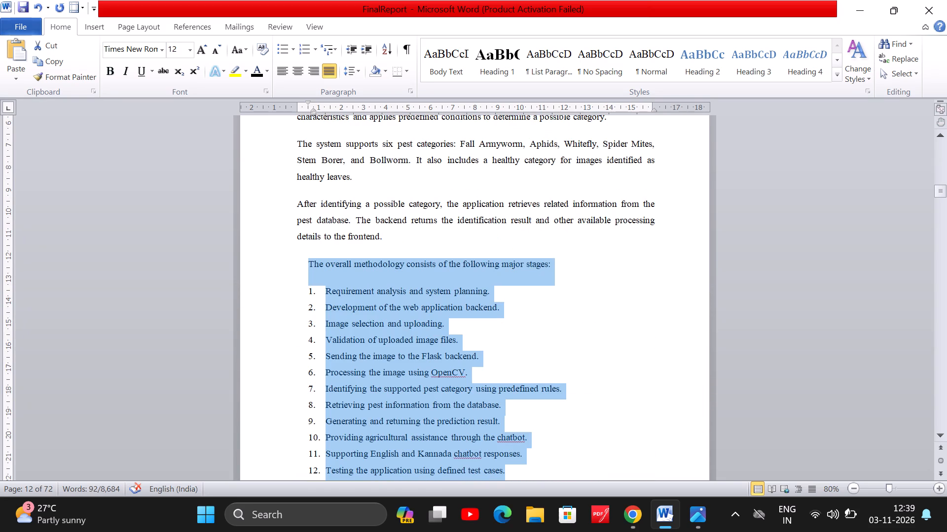
left_click_drag(315, 112, 310, 112)
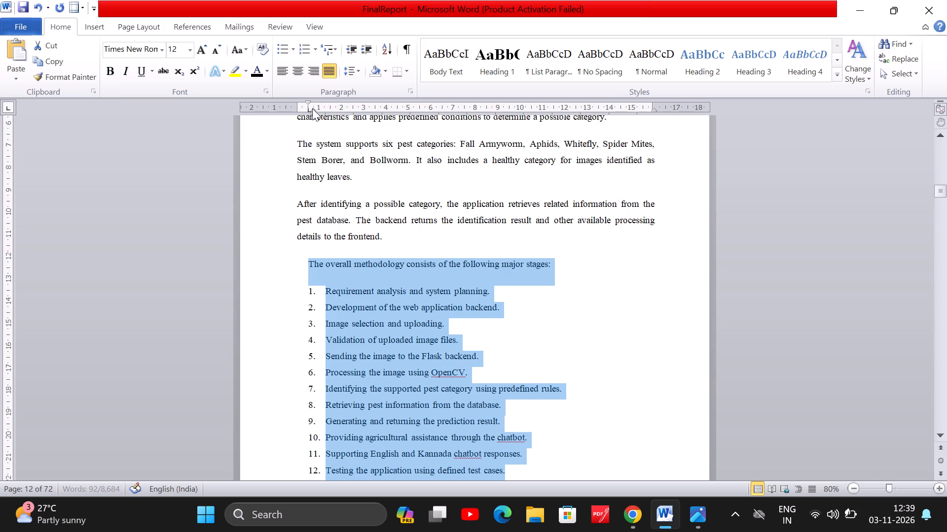
left_click(314, 108)
left_click_drag(314, 112, 309, 112)
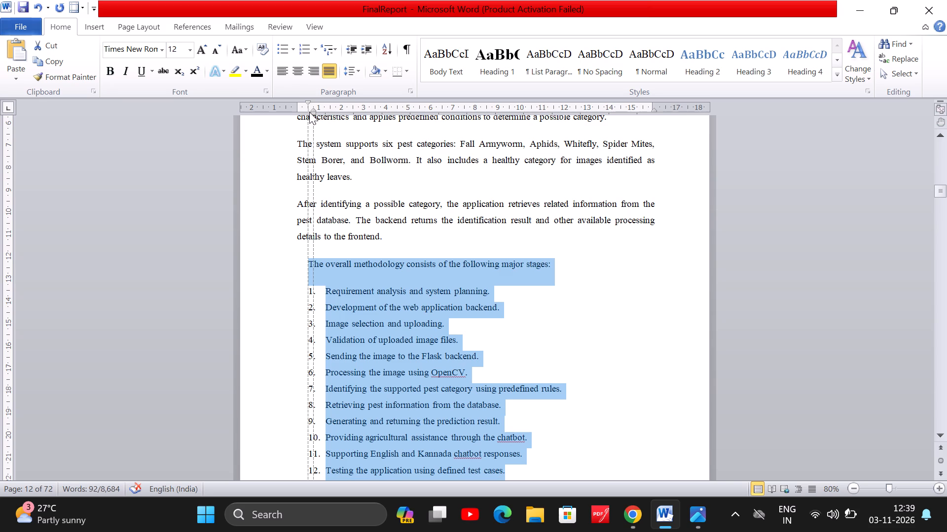
left_click_drag(309, 112, 309, 112)
left_click(309, 112)
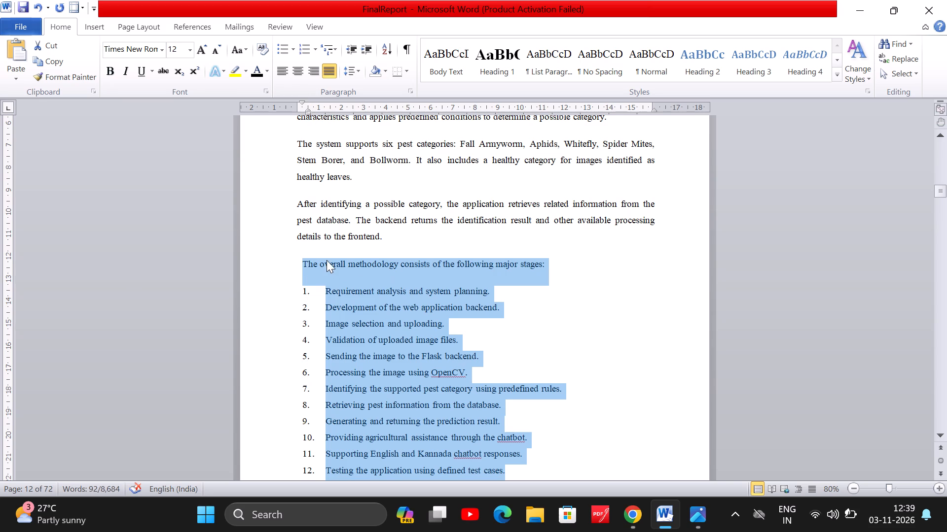
scroll(327, 260, "up", 2)
left_click(327, 260)
Reduce the indent of the closing paragraph "These stages work together..." to line up with the numbered stages above it.
scroll(360, 399, "down", 1)
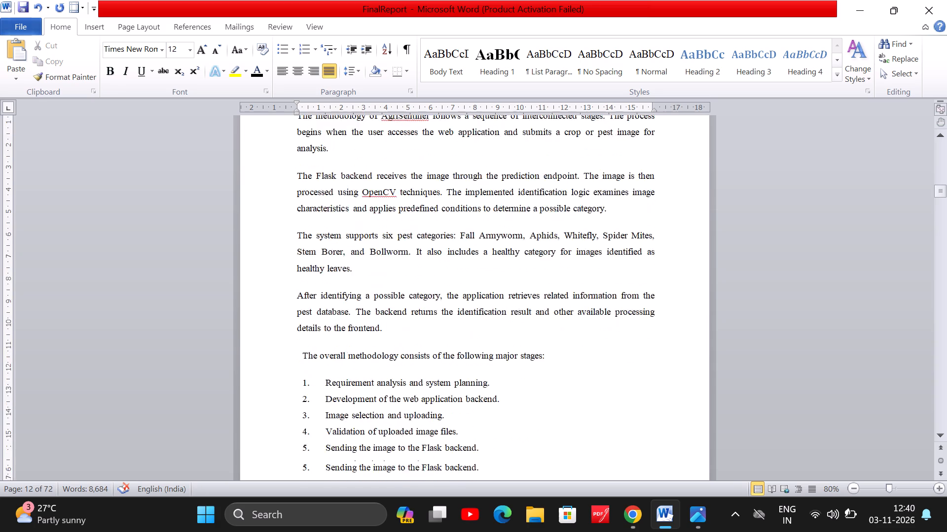
scroll(360, 399, "down", 4)
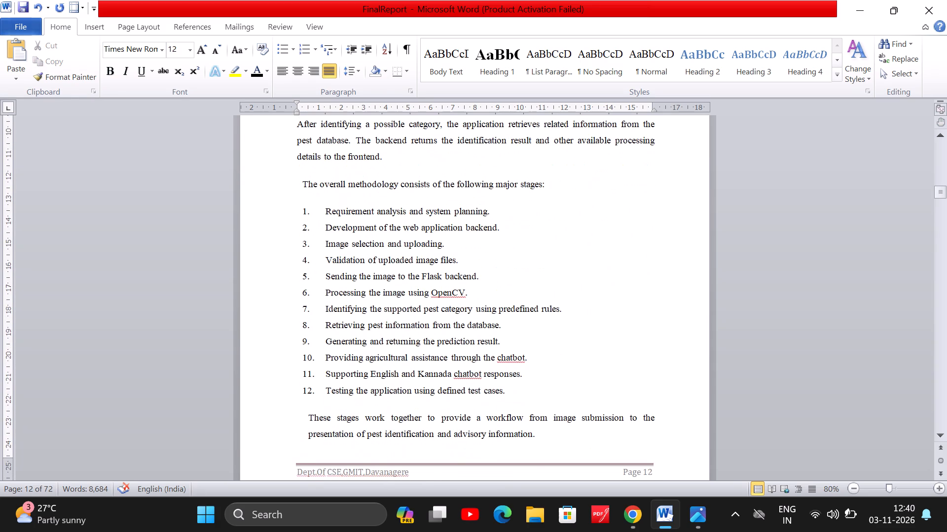
left_click(306, 420)
key("BackSpace")
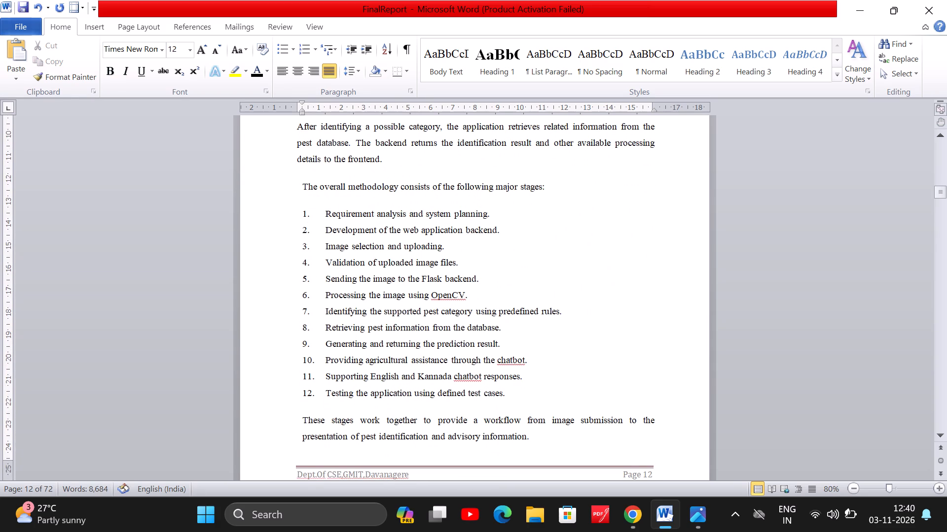
Examine the layout from section 5.2 through the image uploading process list in section 5.4, checking headings and list indents.
scroll(306, 420, "up", 4)
scroll(306, 420, "down", 3)
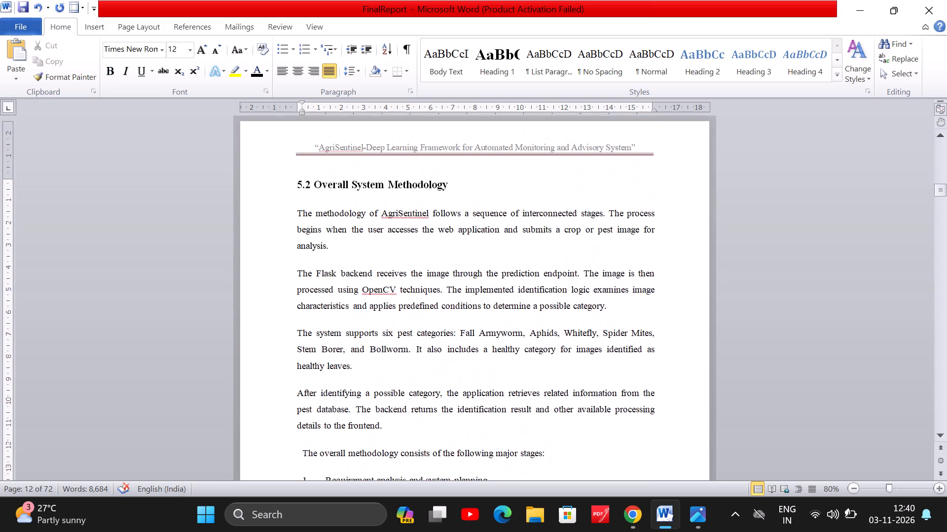
scroll(306, 420, "down", 9)
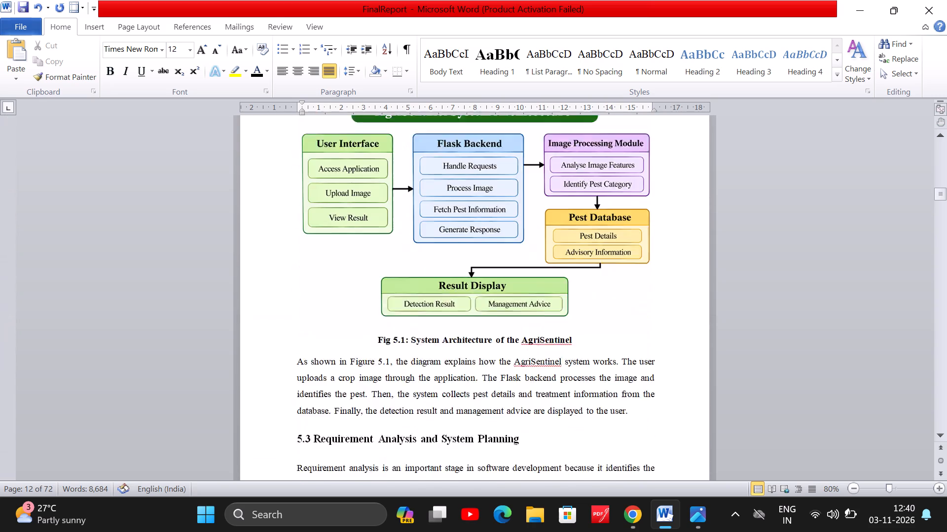
scroll(306, 420, "down", 8)
scroll(306, 420, "up", 1)
scroll(306, 420, "down", 6)
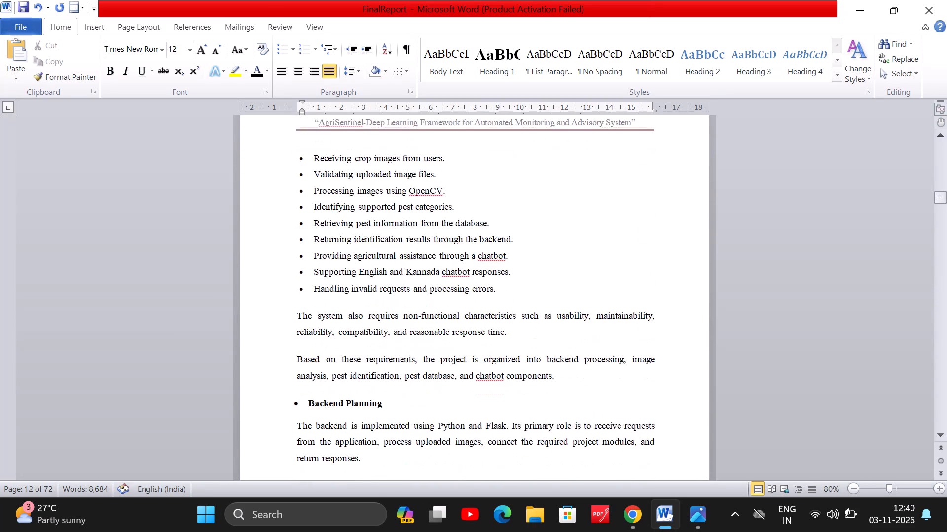
scroll(306, 420, "down", 10)
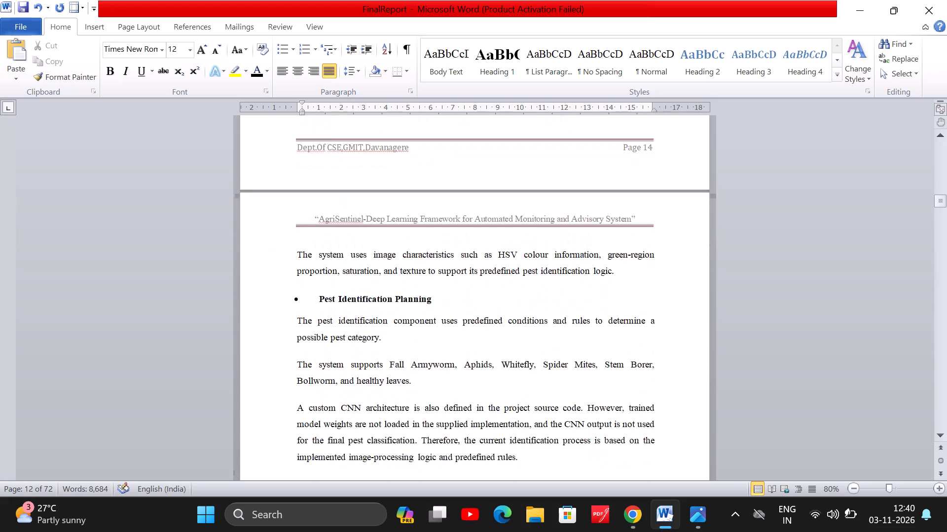
scroll(306, 420, "down", 9)
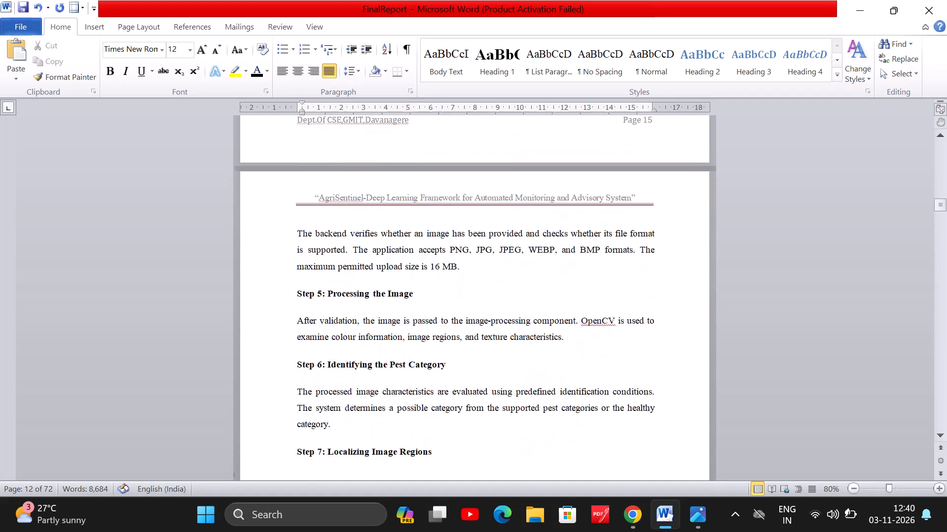
scroll(306, 420, "down", 9)
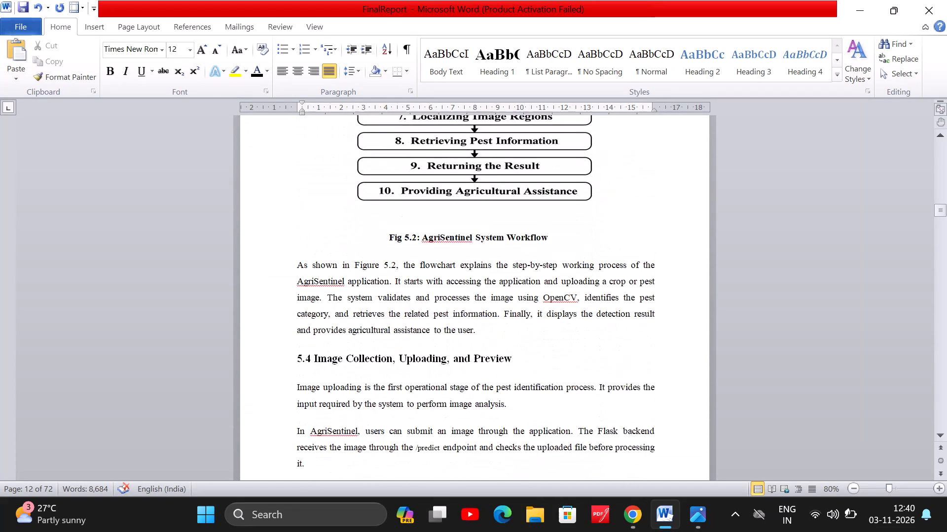
scroll(306, 420, "down", 9)
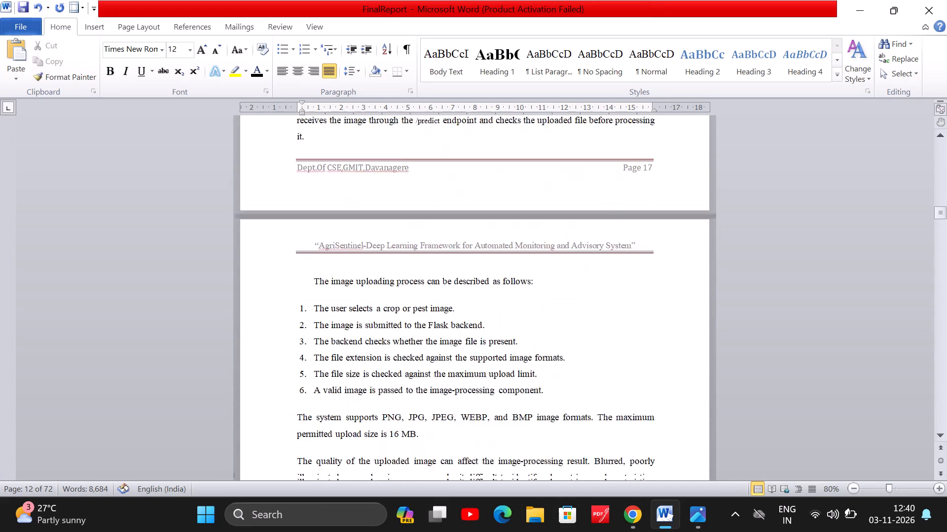
scroll(306, 420, "down", 3)
double_click(298, 284)
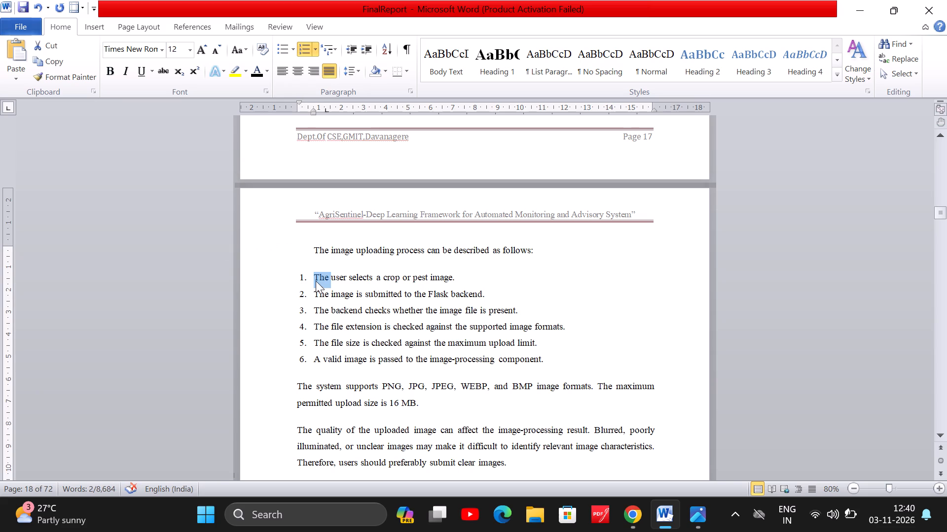
left_click(300, 281)
left_click(359, 239)
scroll(359, 239, "down", 2)
left_click(359, 239)
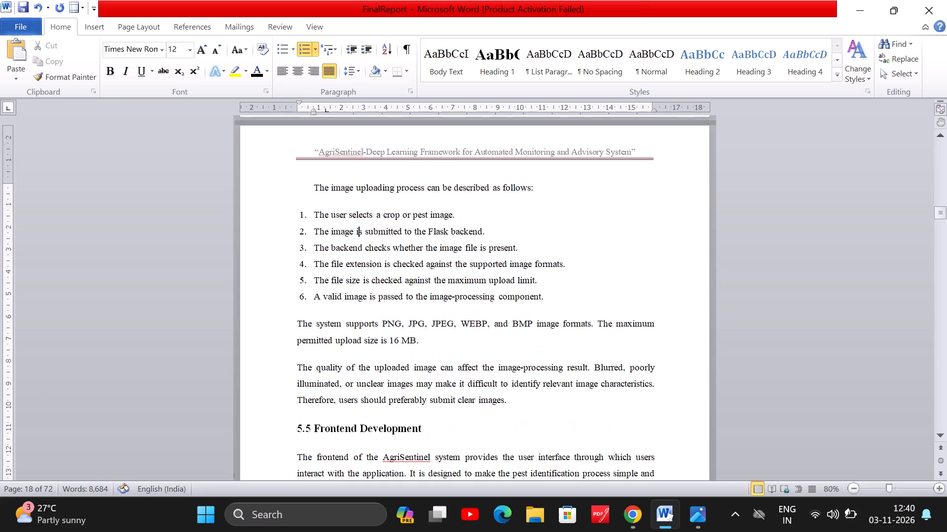
Examine the layout from the Frontend Technologies Used list through section 5.11, checking list numbering, indents and heading colours.
scroll(331, 276, "down", 7)
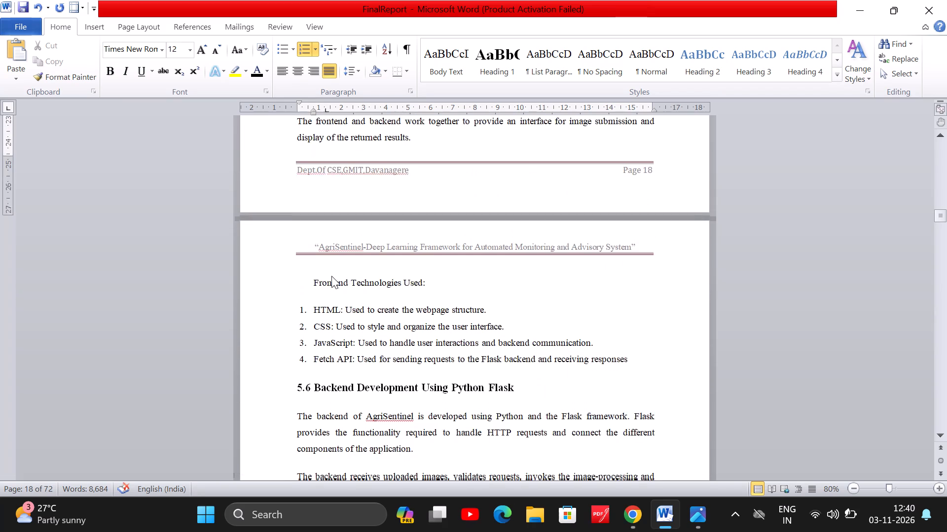
scroll(331, 276, "down", 3)
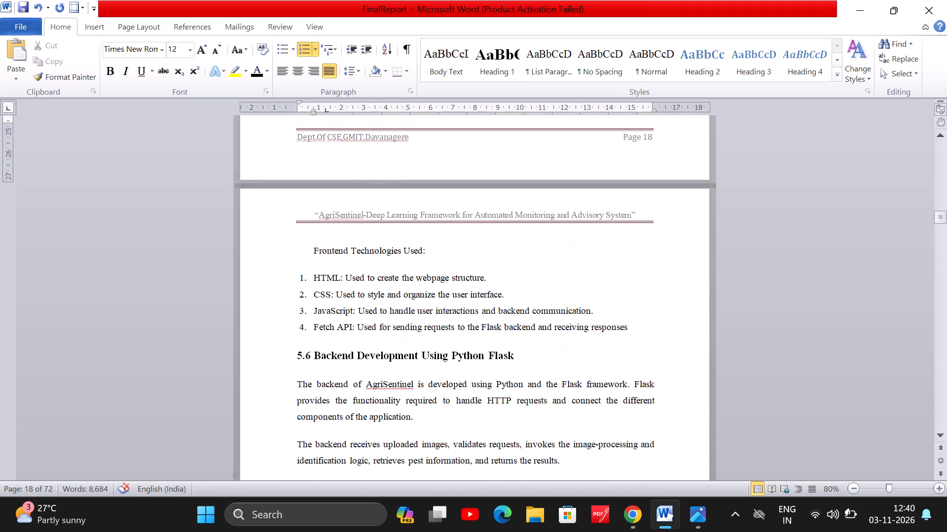
double_click(301, 280)
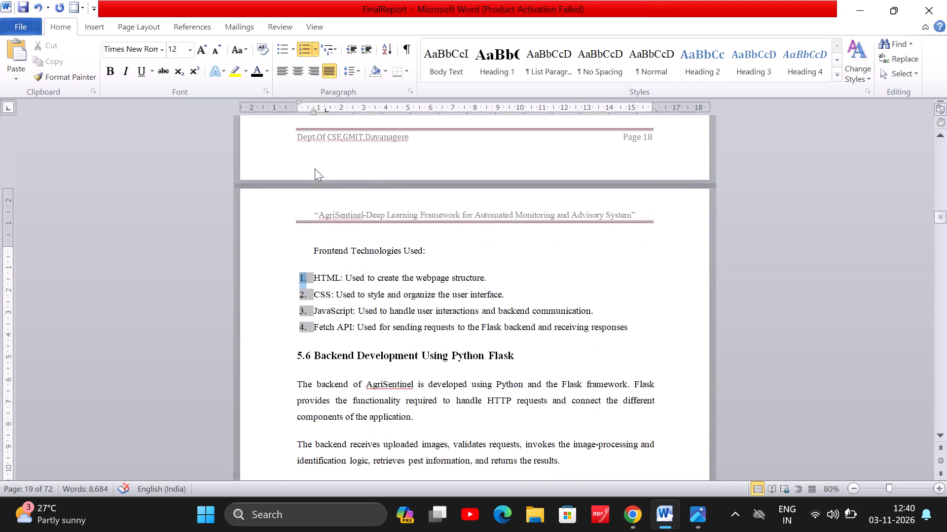
left_click(328, 301)
scroll(328, 301, "down", 4)
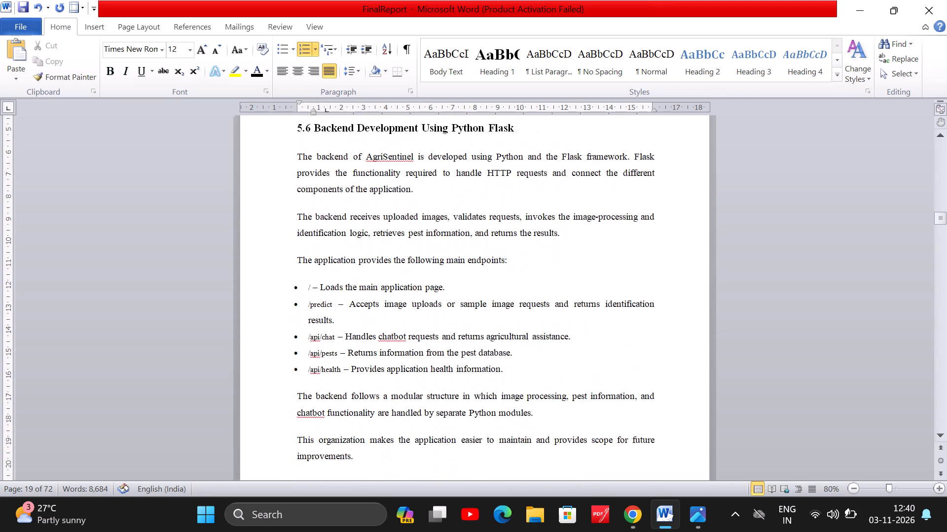
scroll(328, 301, "down", 5)
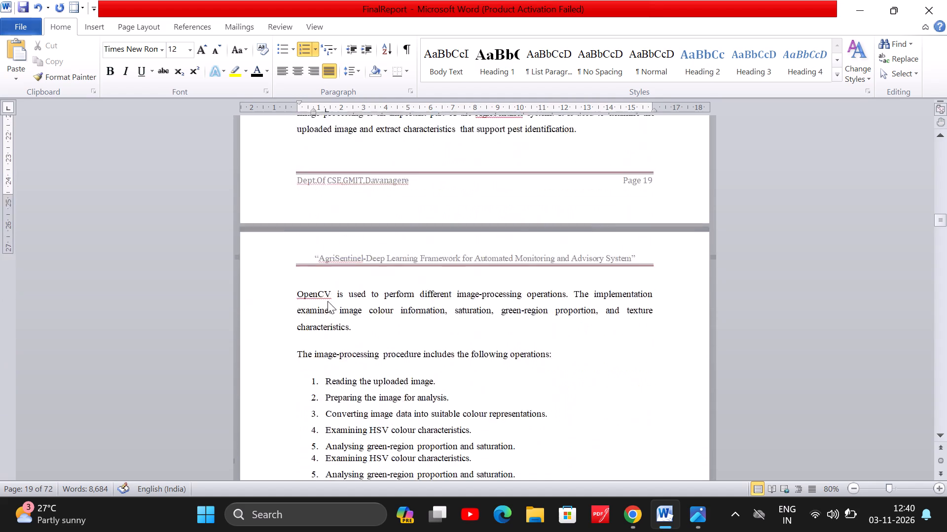
scroll(328, 301, "down", 4)
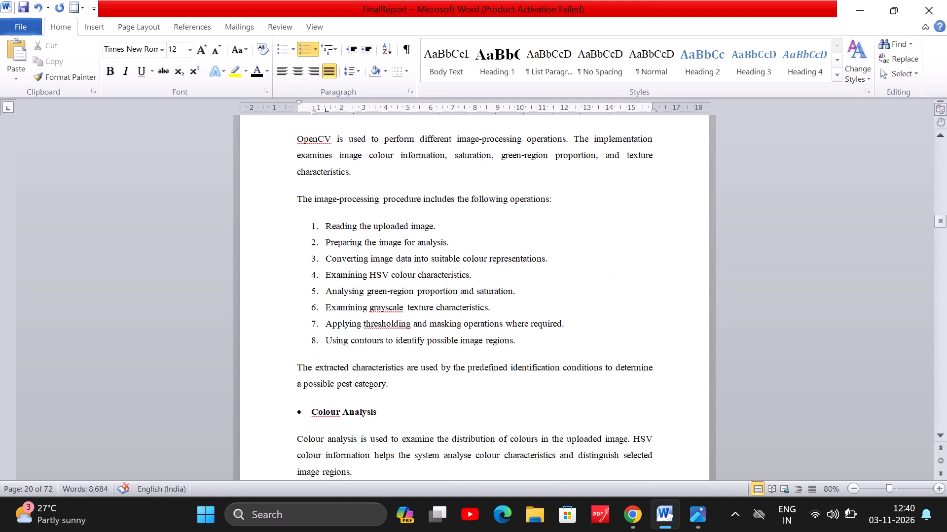
scroll(335, 271, "down", 9)
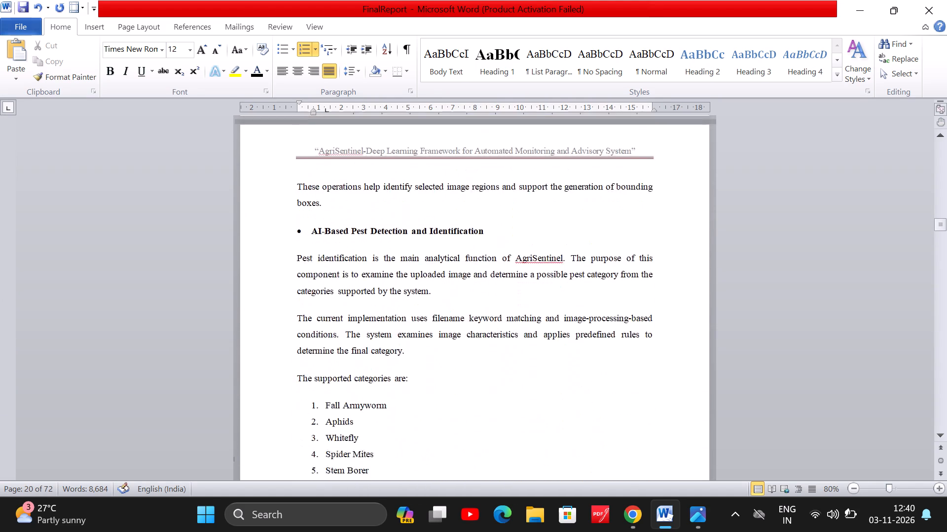
scroll(335, 271, "down", 10)
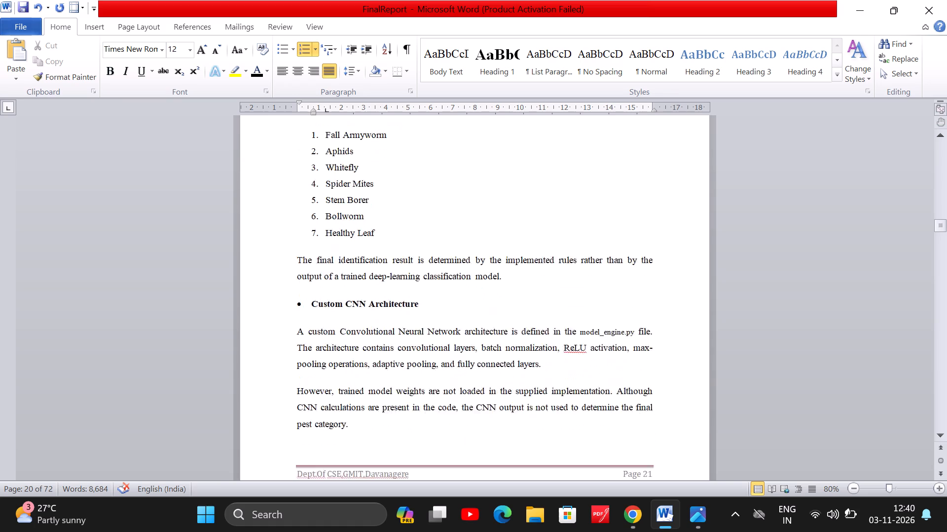
scroll(335, 271, "down", 11)
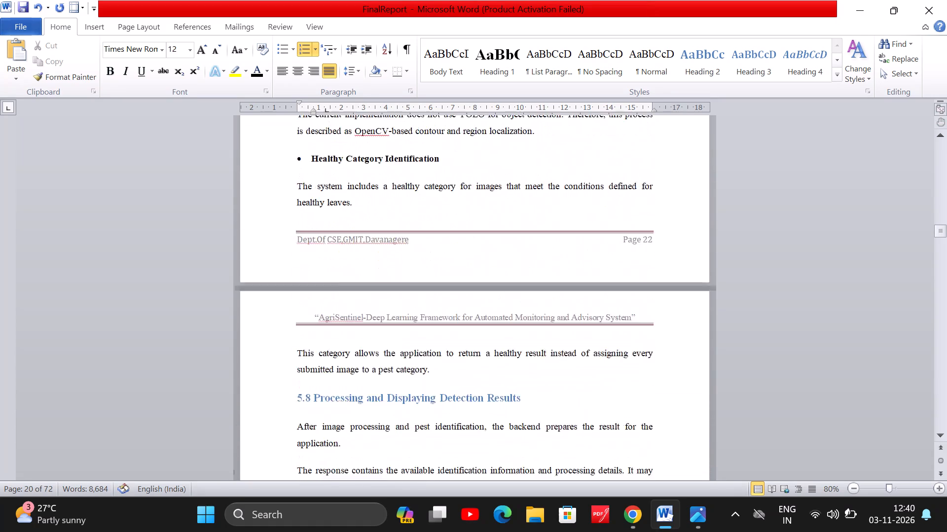
scroll(335, 271, "down", 11)
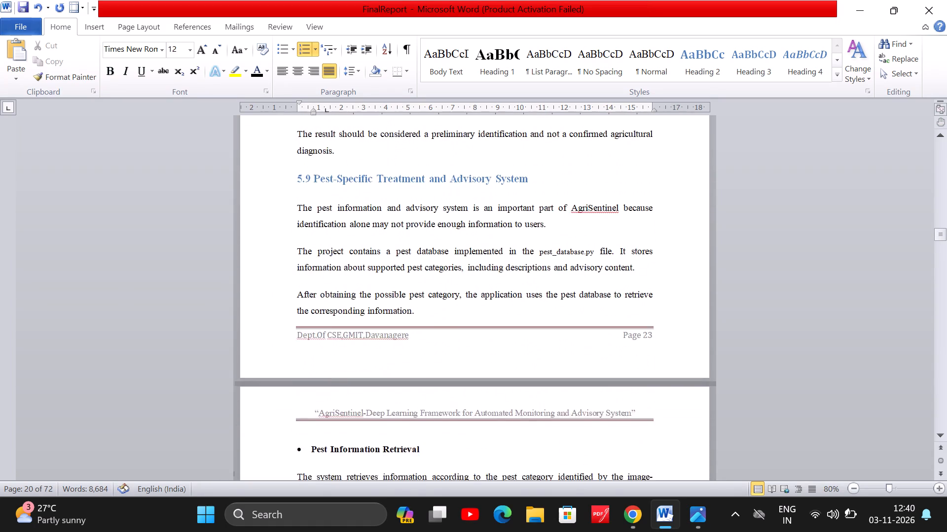
scroll(335, 271, "down", 10)
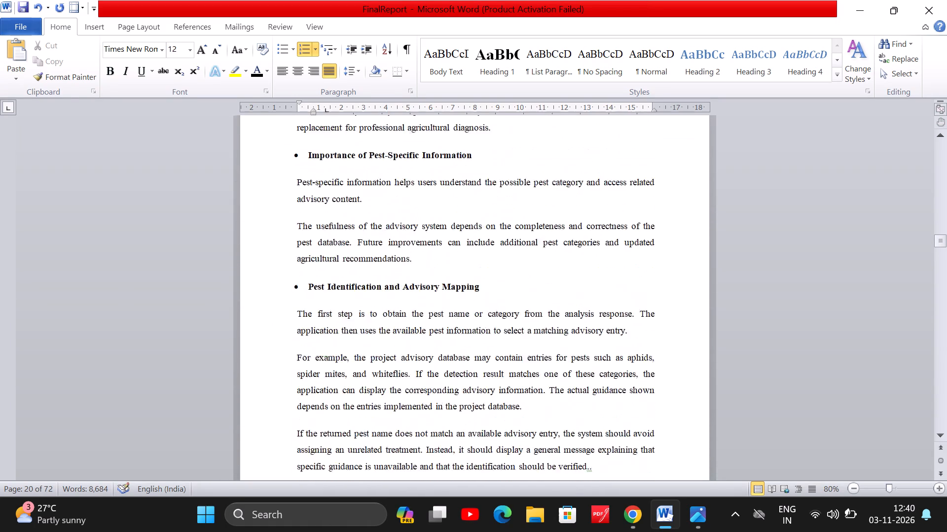
scroll(335, 271, "down", 3)
Change the font colour of the "5.11 Analysis Report Generation" heading to black.
scroll(335, 271, "up", 10)
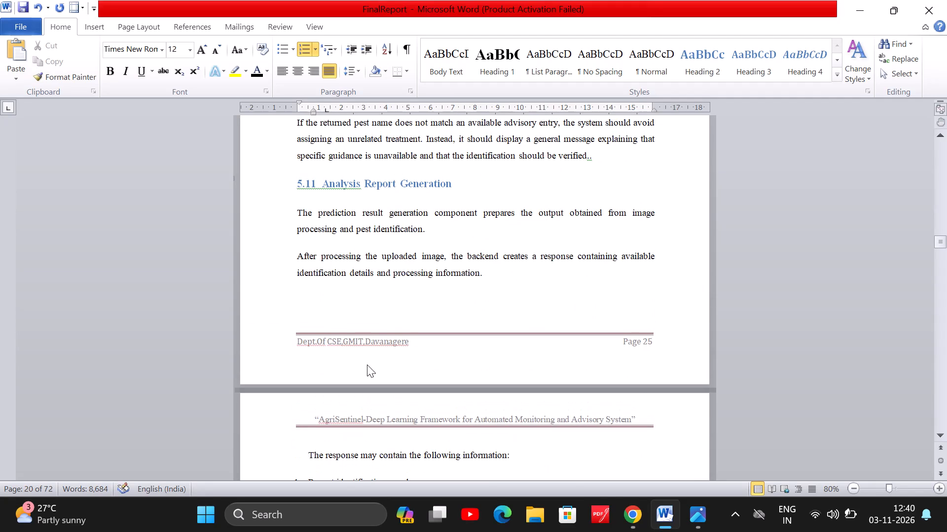
left_click(367, 365)
left_click_drag(456, 188, 226, 181)
left_click(256, 67)
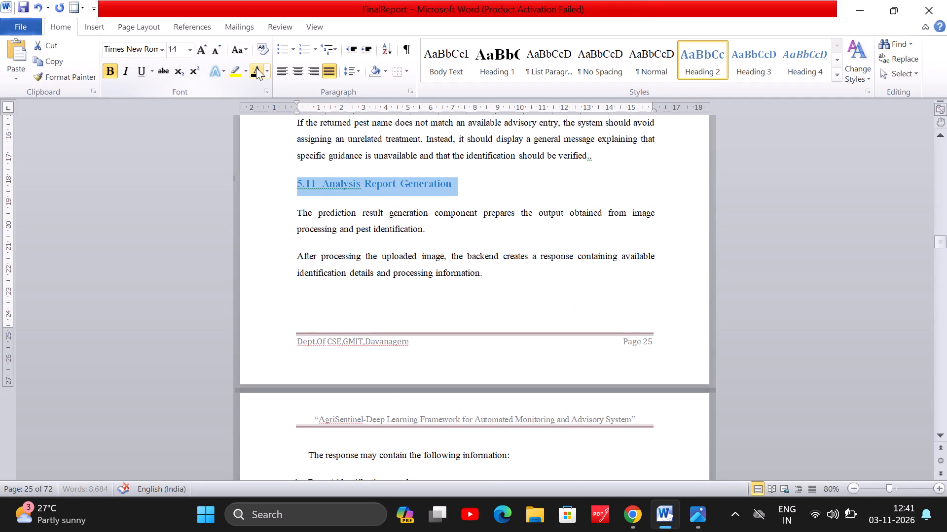
Change the font colour of the "5.9 Pest-Specific Treatment and Advisory System" heading to black.
scroll(337, 208, "up", 5)
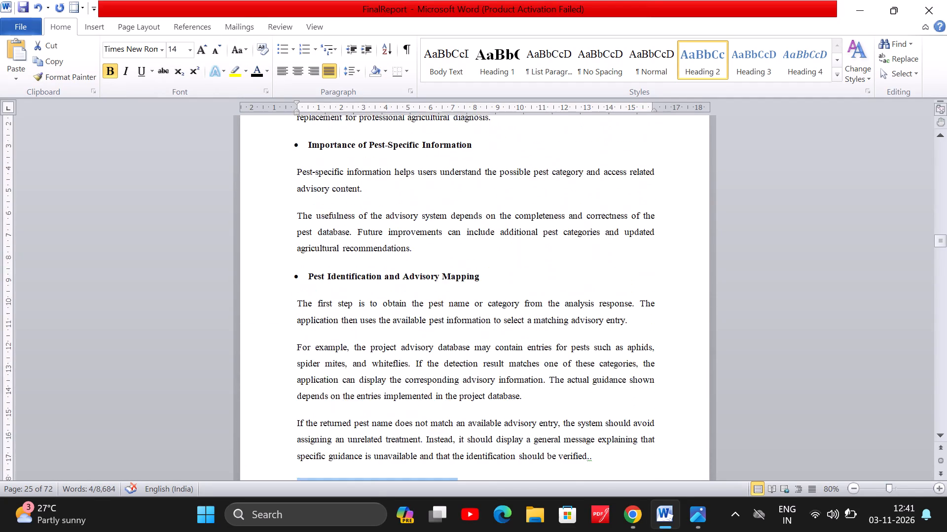
scroll(337, 208, "up", 17)
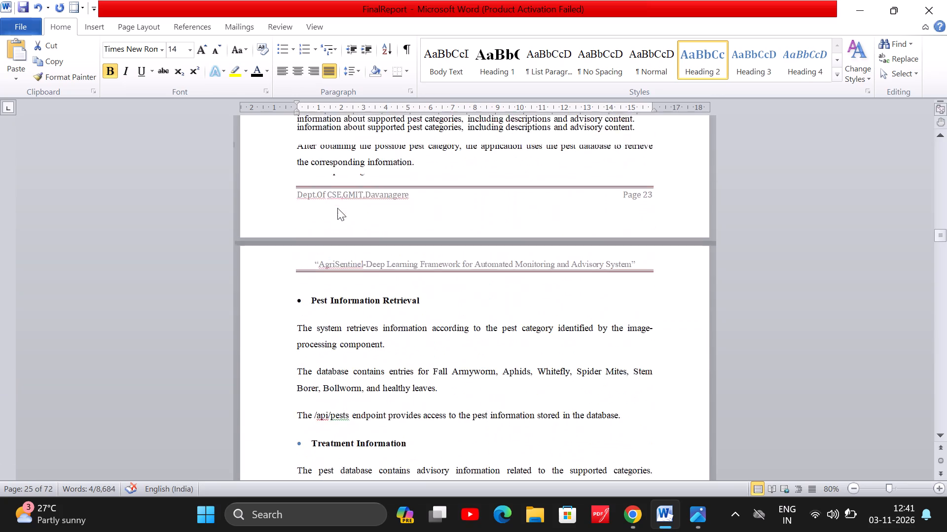
scroll(337, 208, "up", 5)
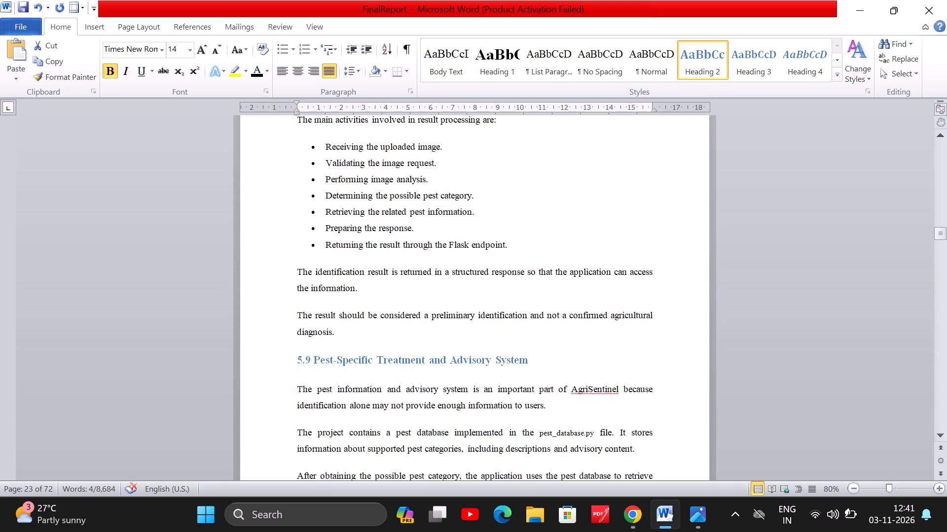
triple_click(522, 367)
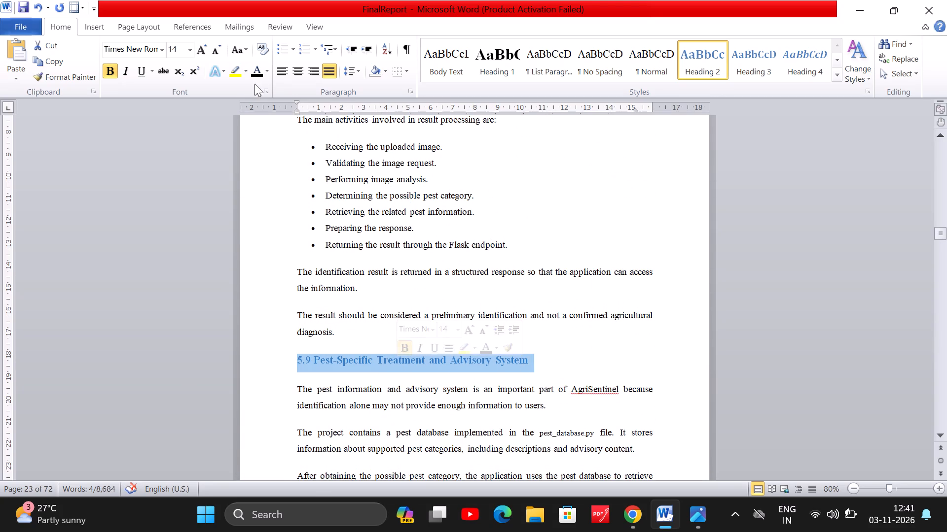
left_click(254, 66)
Change the font colour of the "5.8 Processing and Displaying Detection Results" heading to black.
scroll(300, 179, "up", 2)
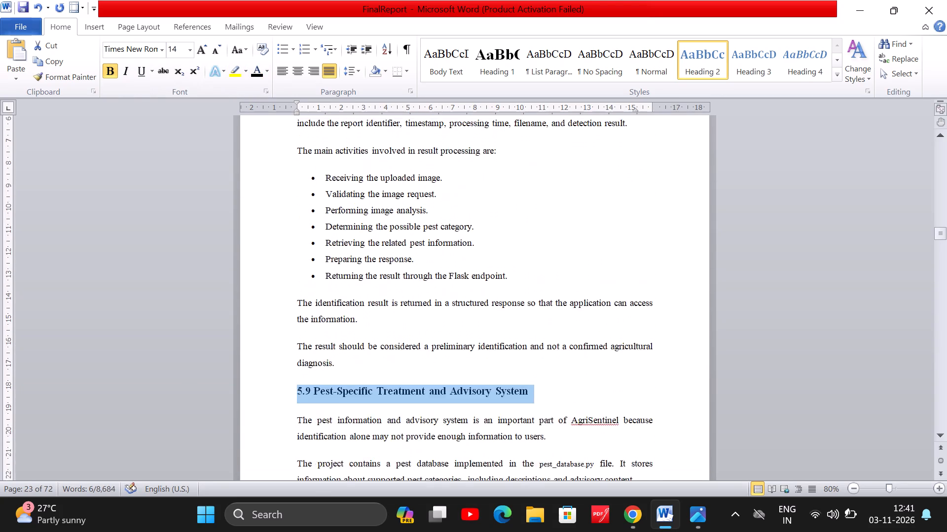
scroll(300, 179, "up", 3)
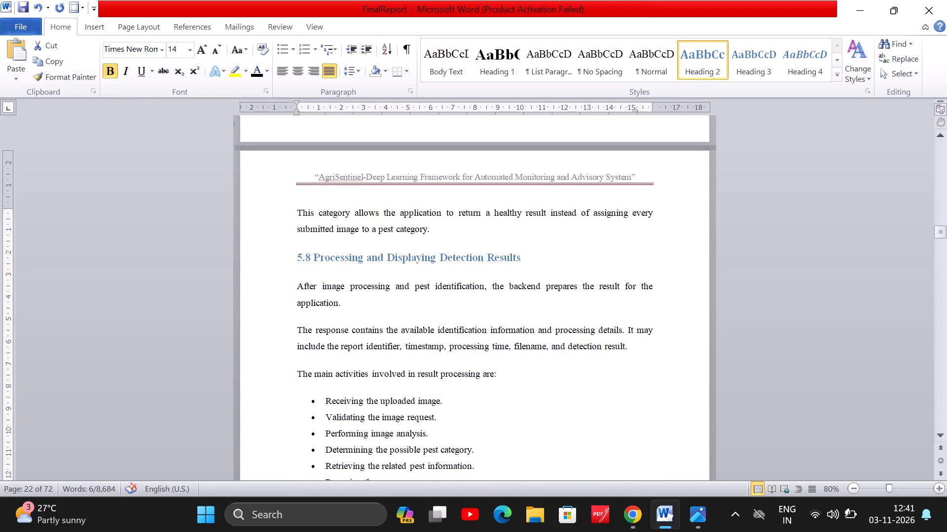
triple_click(302, 260)
left_click(302, 260)
double_click(302, 260)
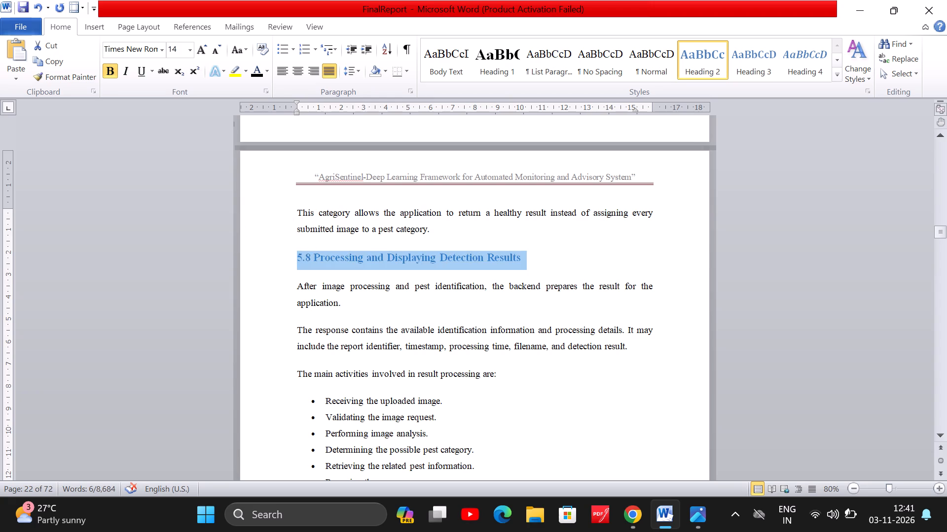
double_click(302, 260)
double_click(302, 260)
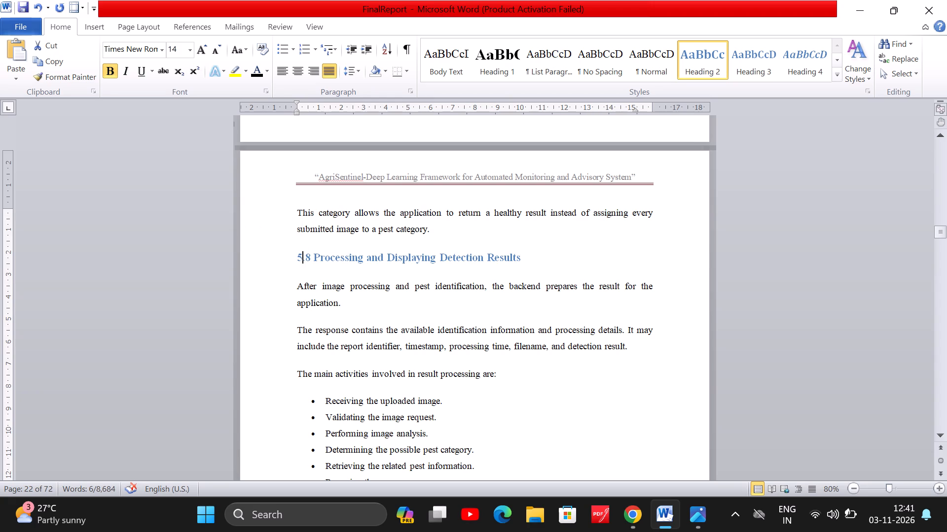
double_click(302, 260)
double_click(302, 260)
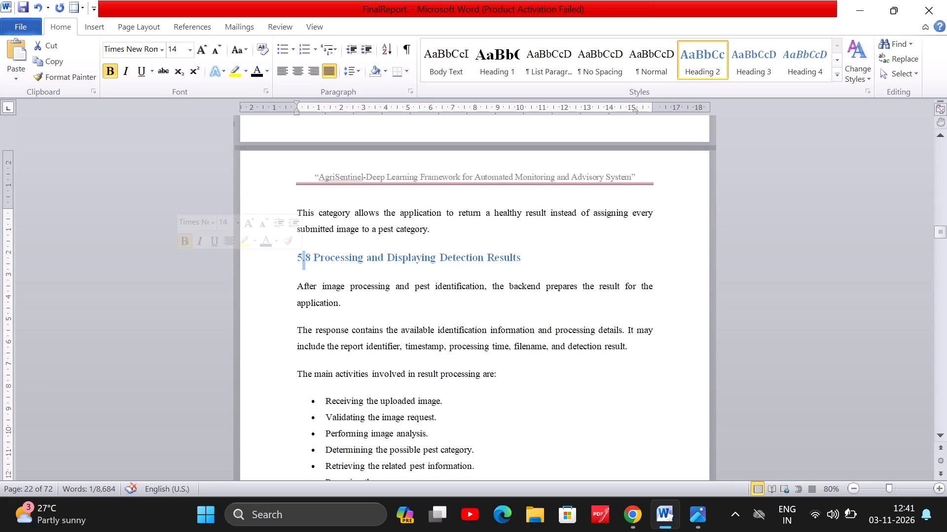
triple_click(297, 260)
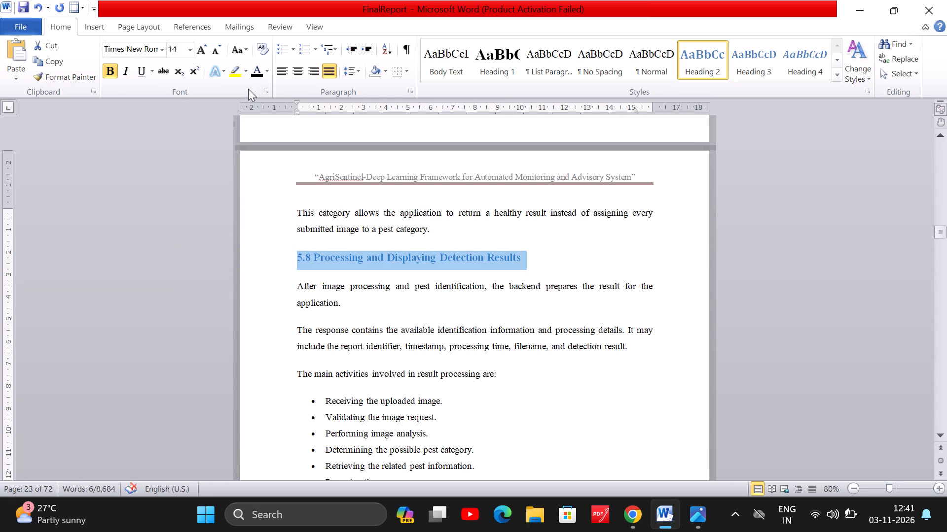
left_click(253, 73)
Examine the layout from section 5.8 back to section 5.4 and forward through section 5.11, checking heading colours and list indents.
scroll(285, 195, "up", 4)
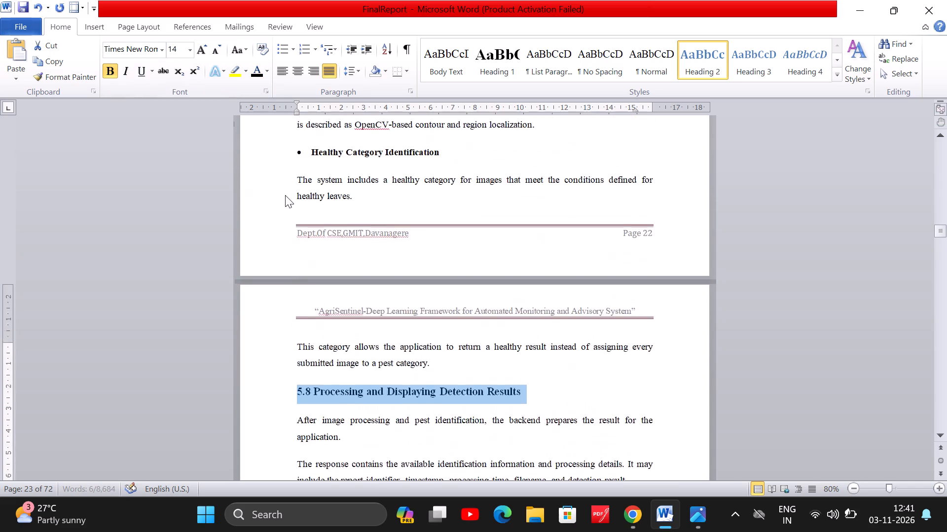
scroll(285, 195, "up", 14)
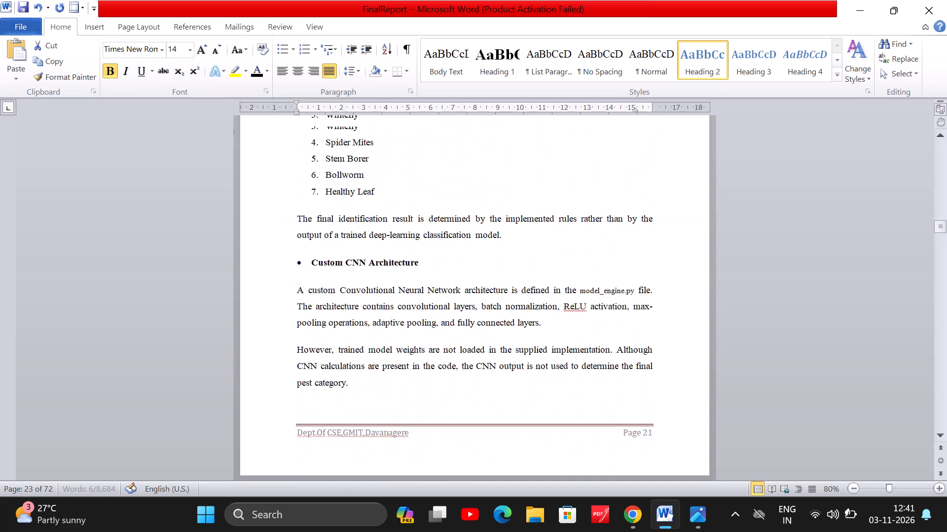
scroll(285, 195, "up", 11)
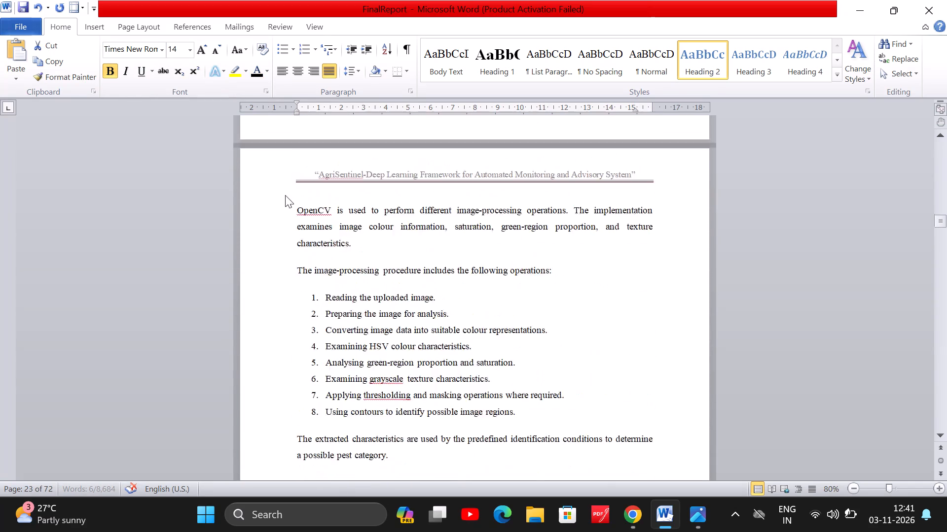
scroll(285, 195, "up", 9)
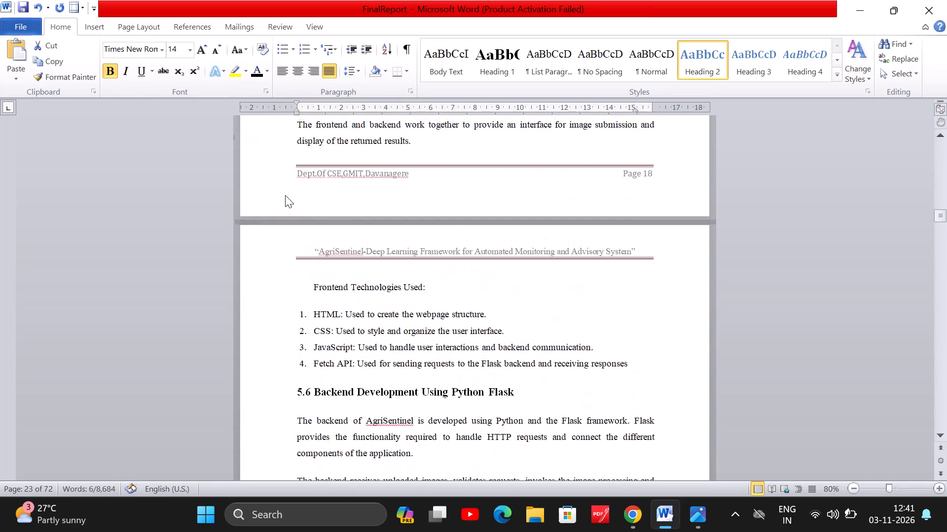
scroll(285, 195, "up", 8)
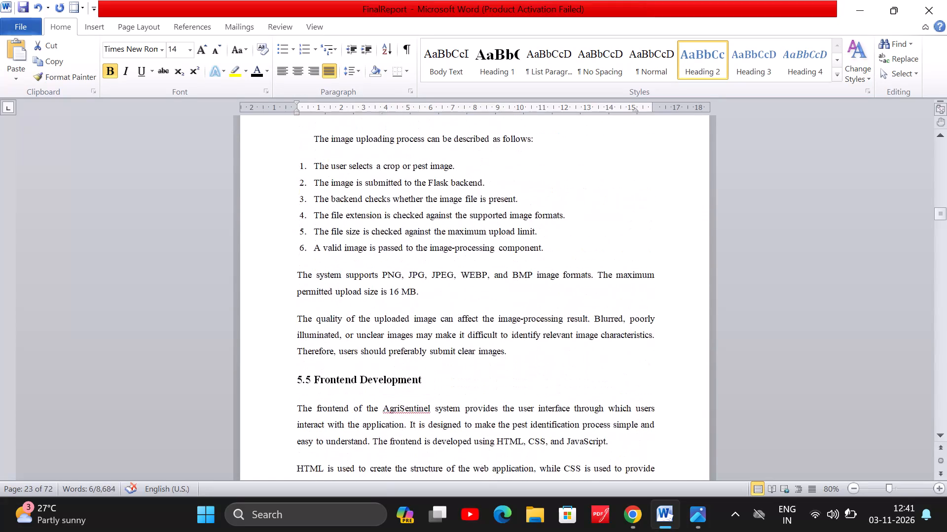
scroll(285, 195, "up", 7)
scroll(285, 195, "down", 5)
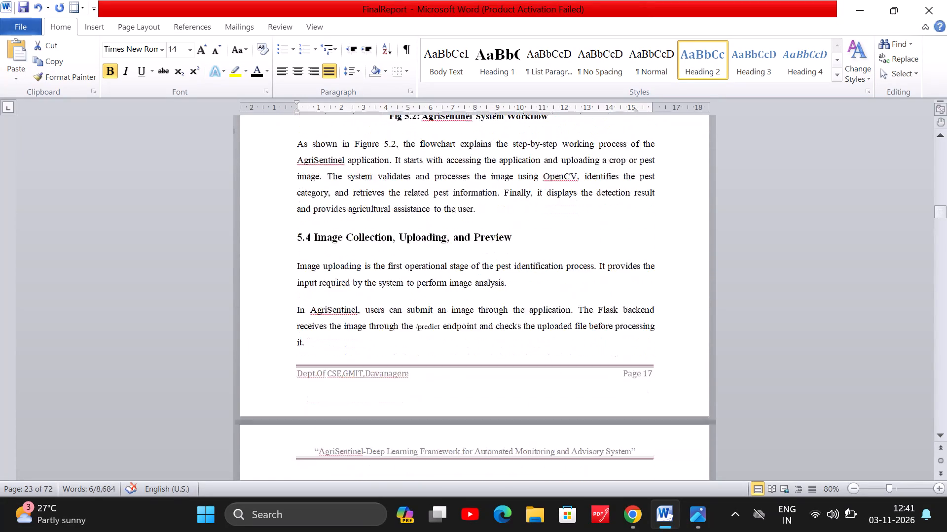
scroll(285, 195, "down", 16)
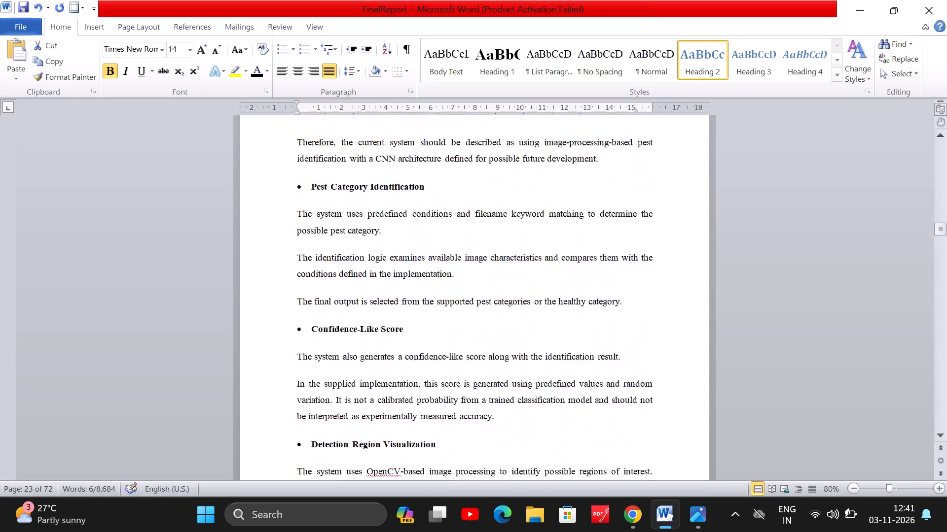
scroll(285, 195, "down", 15)
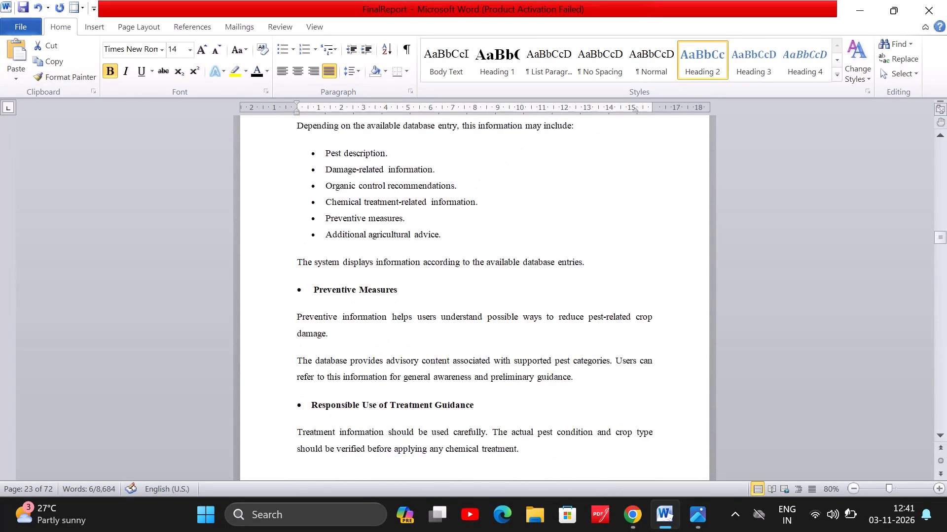
scroll(285, 195, "down", 13)
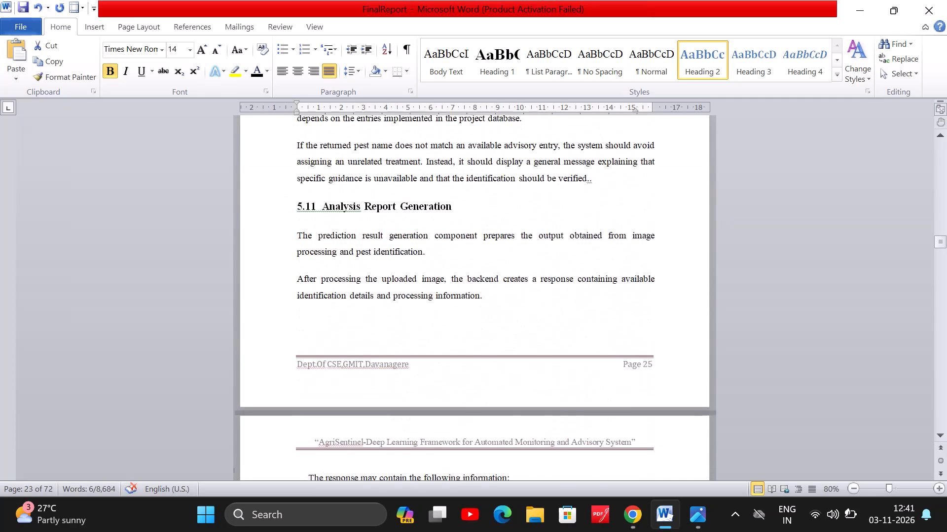
scroll(285, 195, "down", 9)
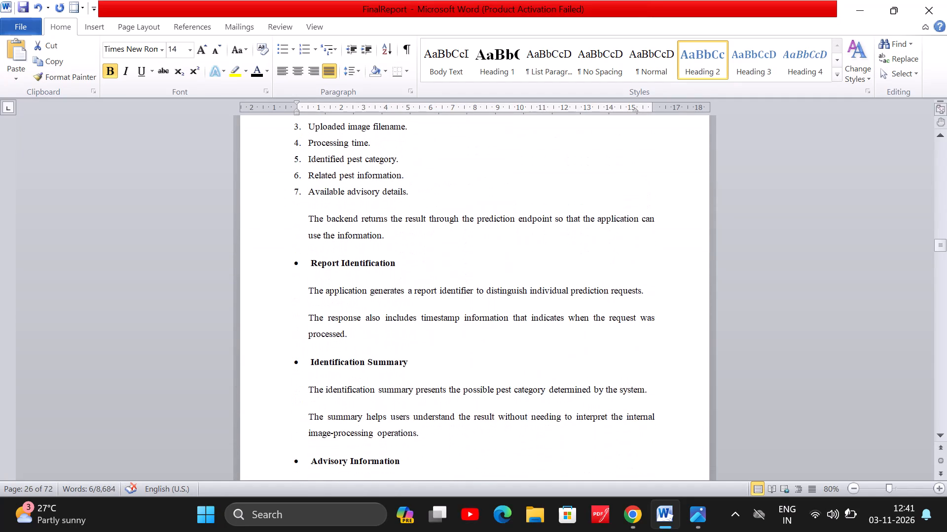
Left-align the numbered list under "The response may contain the following information" in section 5.11.
scroll(285, 195, "up", 1)
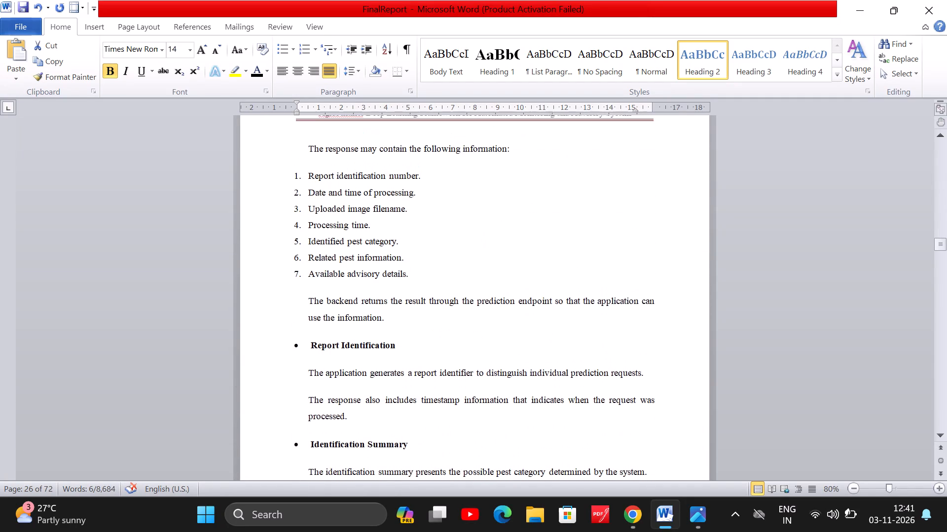
scroll(285, 195, "up", 1)
left_click_drag(302, 204, 307, 207)
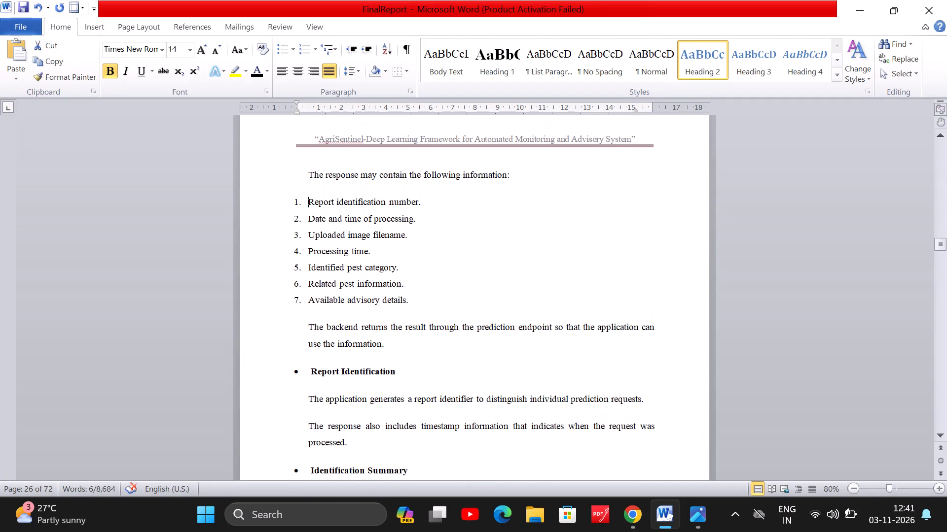
left_click_drag(307, 207, 414, 300)
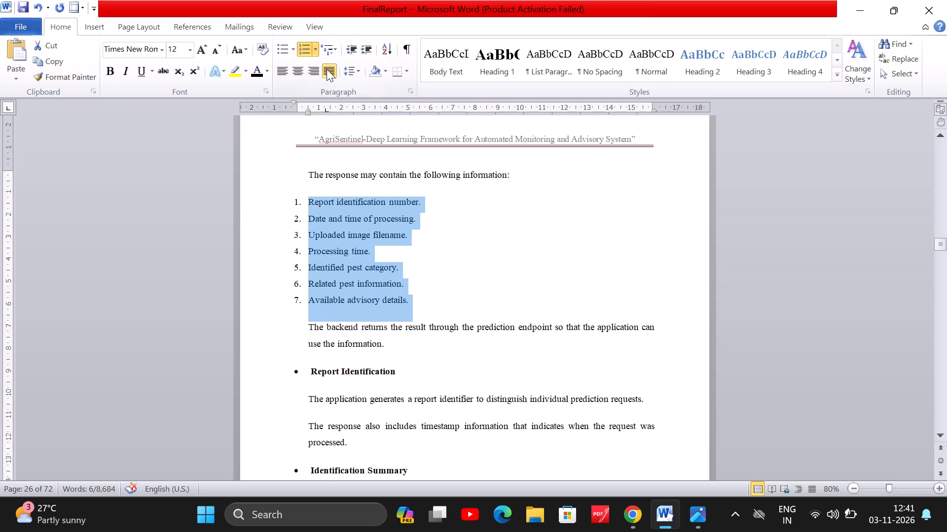
left_click(327, 68)
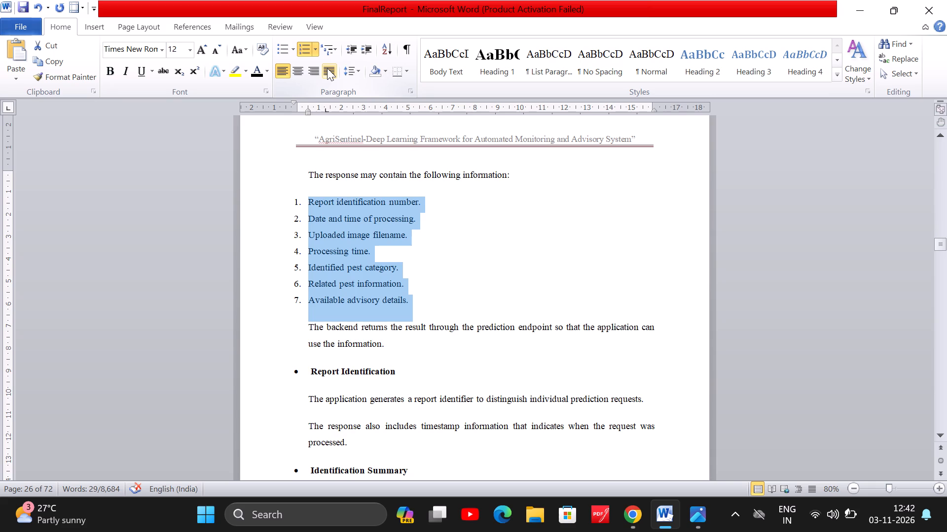
scroll(327, 68, "down", 2)
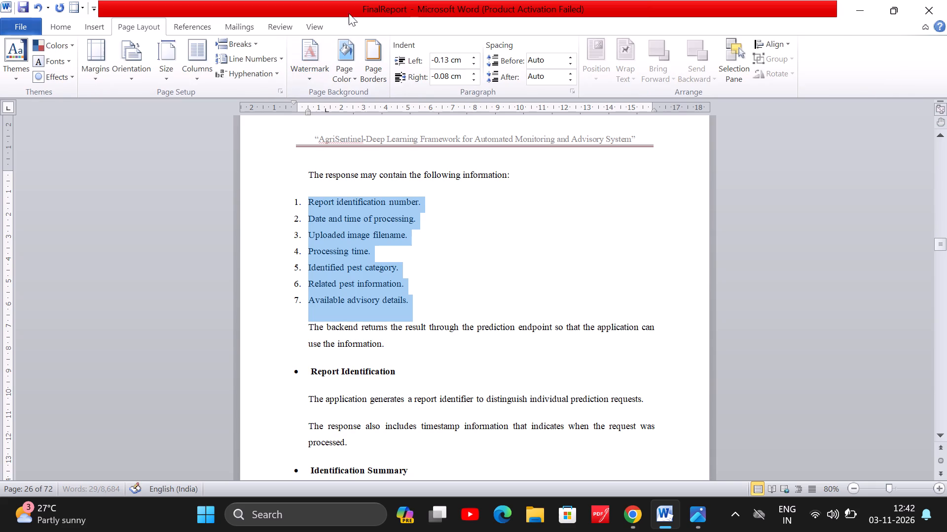
left_click(438, 233)
Change the font colour of the "Result Display" subheading and its bullet to black.
scroll(438, 233, "down", 5)
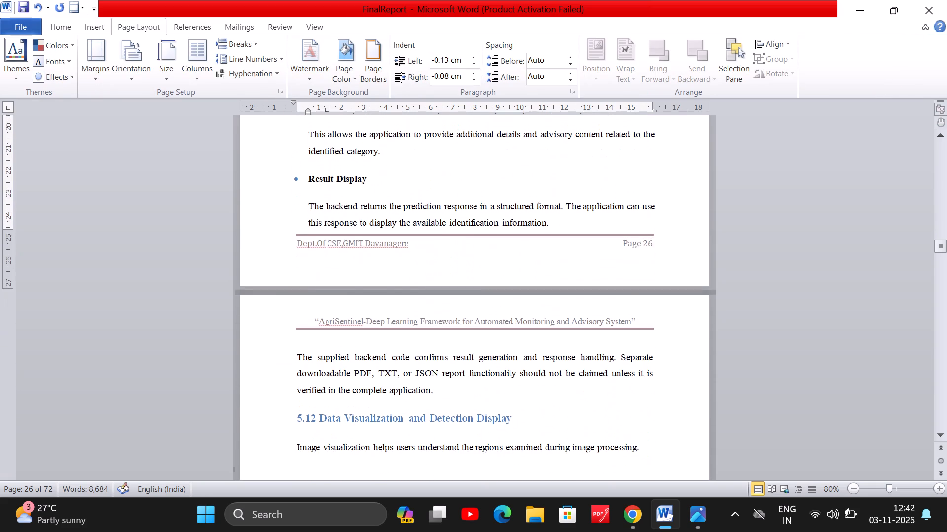
scroll(438, 233, "down", 1)
left_click_drag(302, 175, 394, 193)
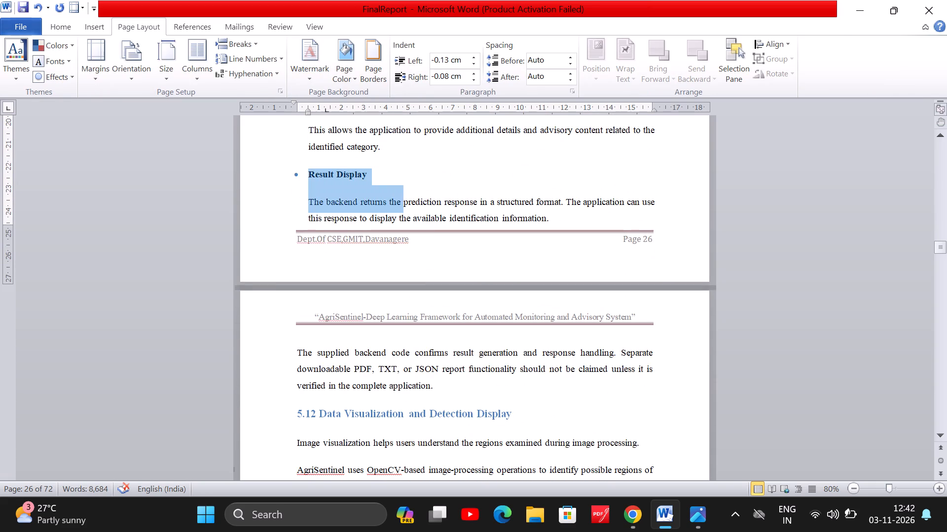
left_click_drag(394, 193, 383, 176)
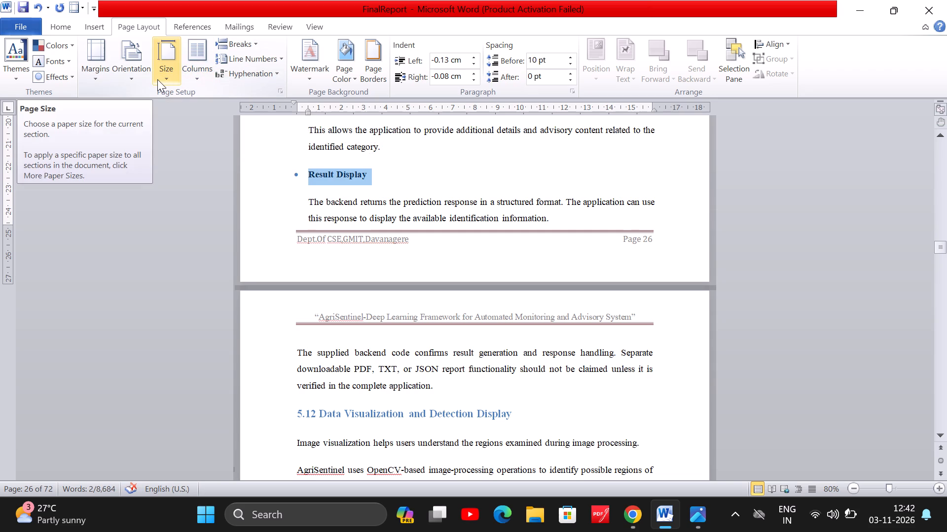
left_click(67, 28)
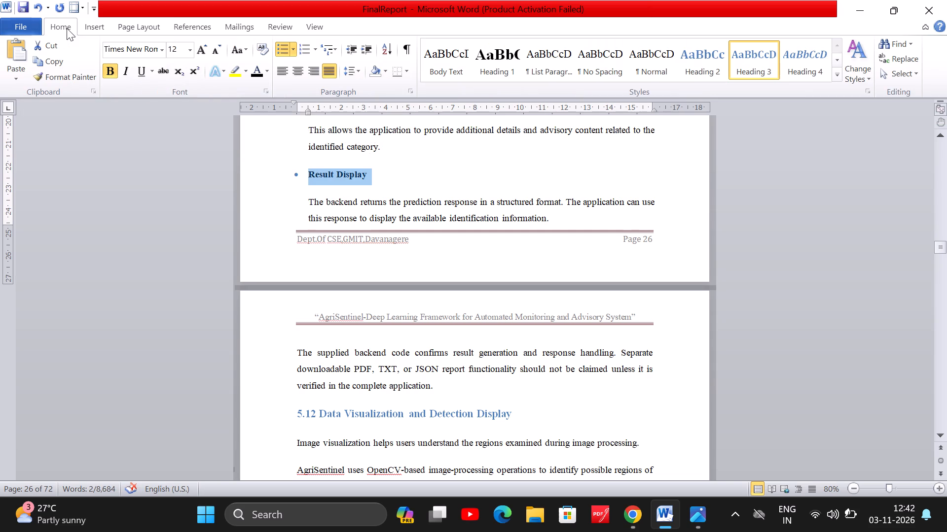
left_click(255, 73)
Change the font colour of the "5.12 Data Visualization and Detection Display" heading to black.
left_click_drag(514, 417, 239, 410)
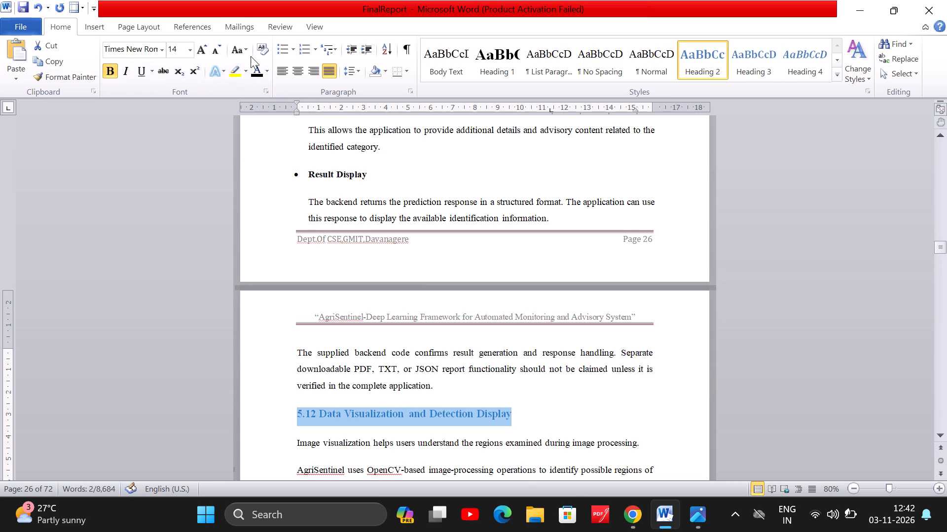
left_click(259, 66)
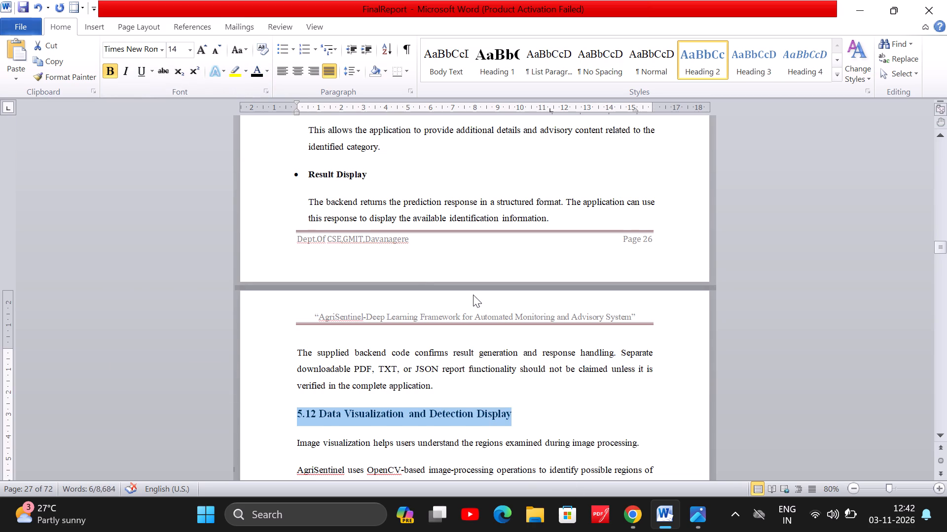
scroll(473, 295, "down", 6)
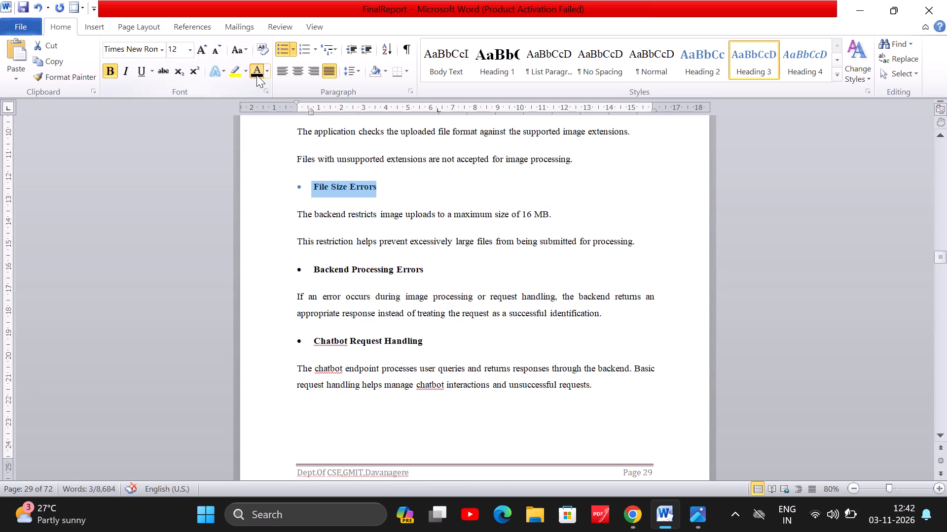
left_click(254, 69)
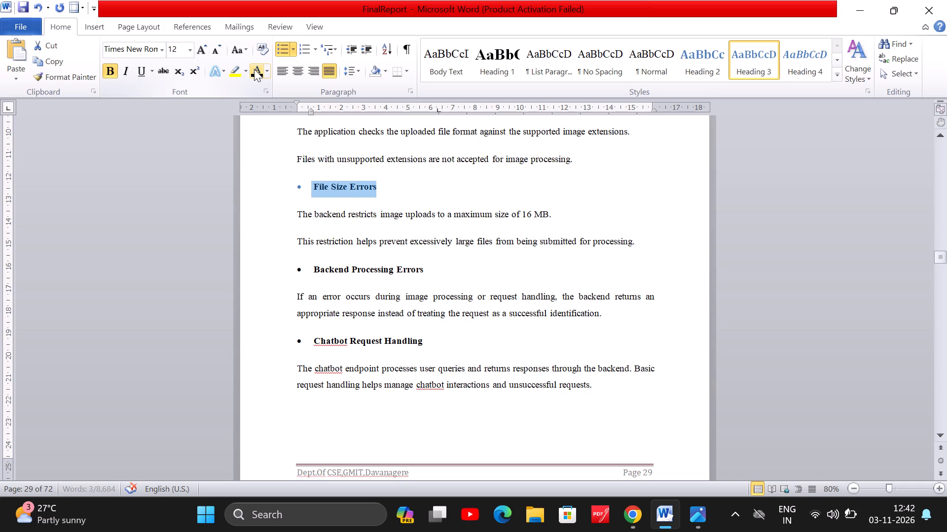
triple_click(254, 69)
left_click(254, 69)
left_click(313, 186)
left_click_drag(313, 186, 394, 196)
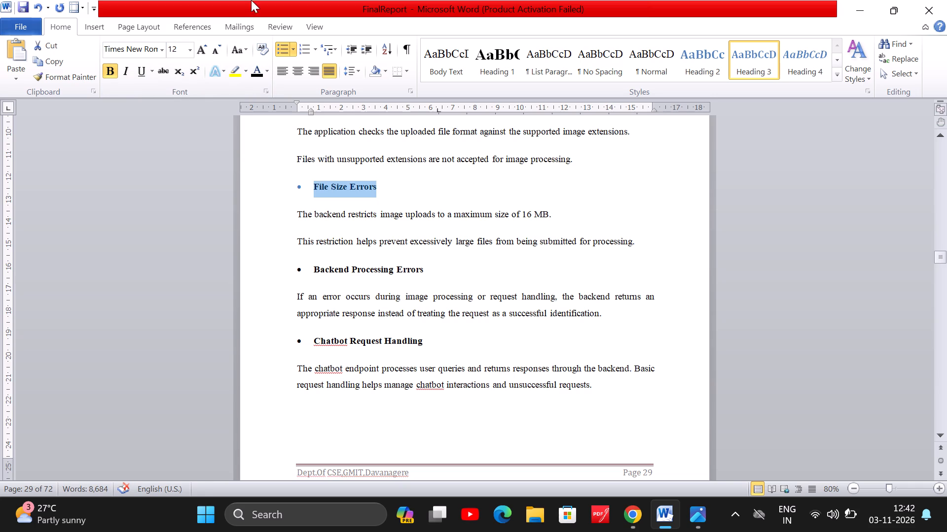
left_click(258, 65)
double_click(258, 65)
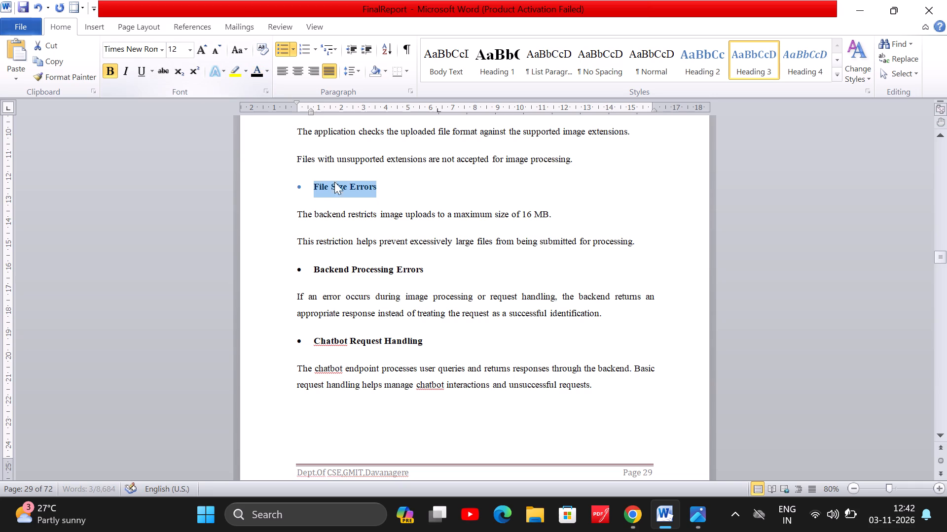
Change the font colour of the "Application Health Testing" subheading and its bullet in section 5.15 to black.
scroll(332, 188, "down", 8)
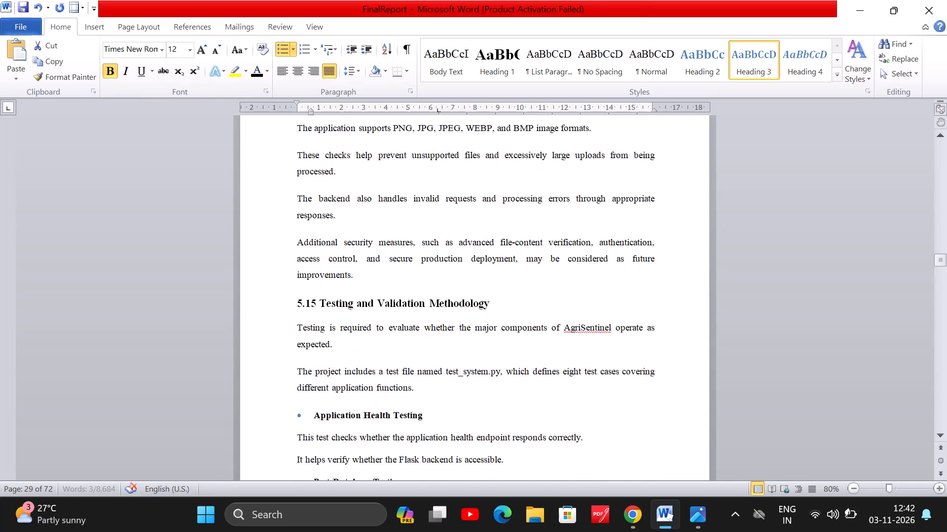
scroll(332, 188, "down", 3)
left_click_drag(314, 338, 373, 348)
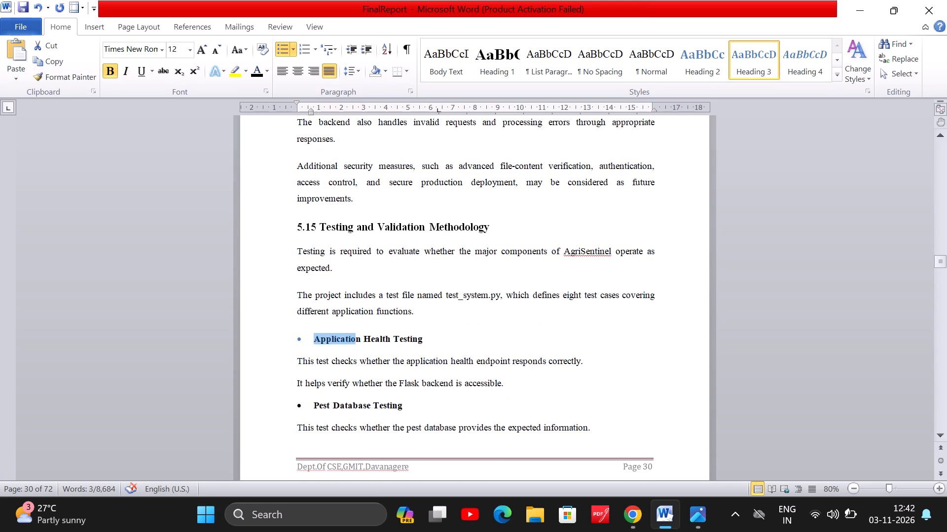
left_click_drag(373, 348, 434, 338)
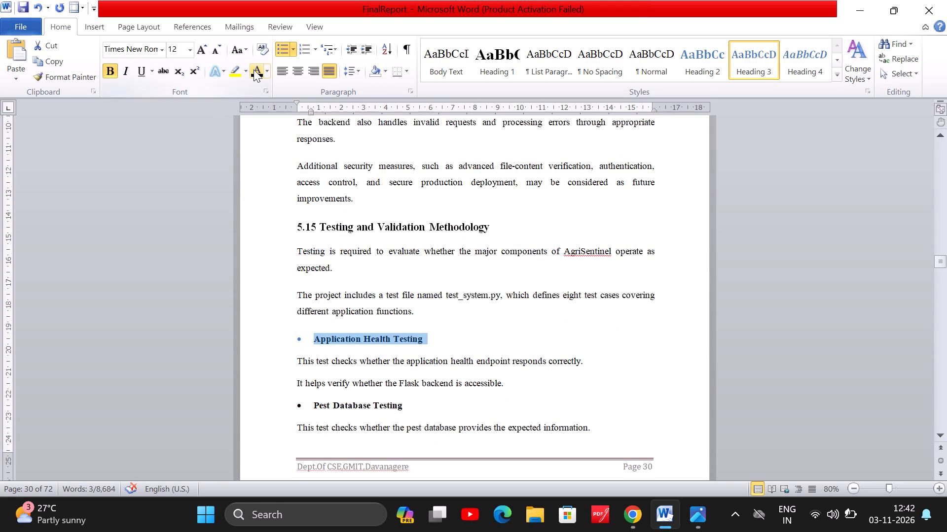
left_click(254, 69)
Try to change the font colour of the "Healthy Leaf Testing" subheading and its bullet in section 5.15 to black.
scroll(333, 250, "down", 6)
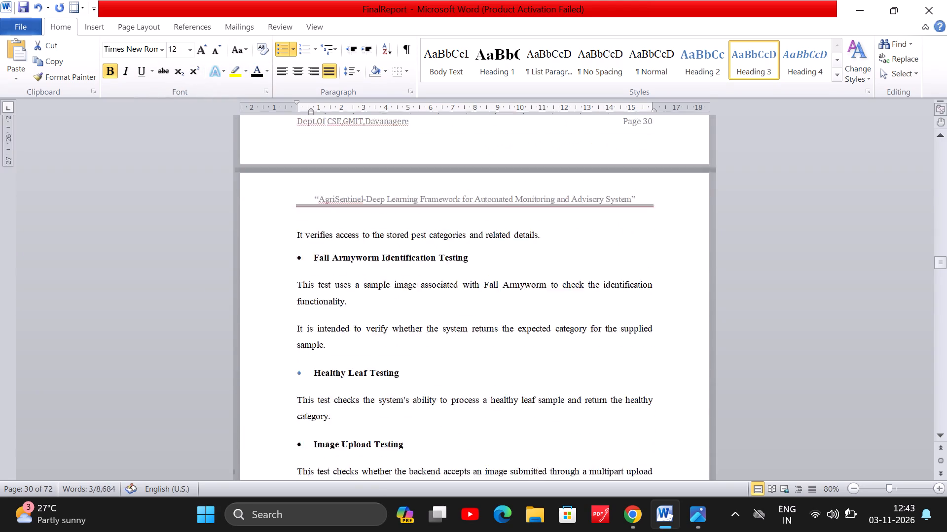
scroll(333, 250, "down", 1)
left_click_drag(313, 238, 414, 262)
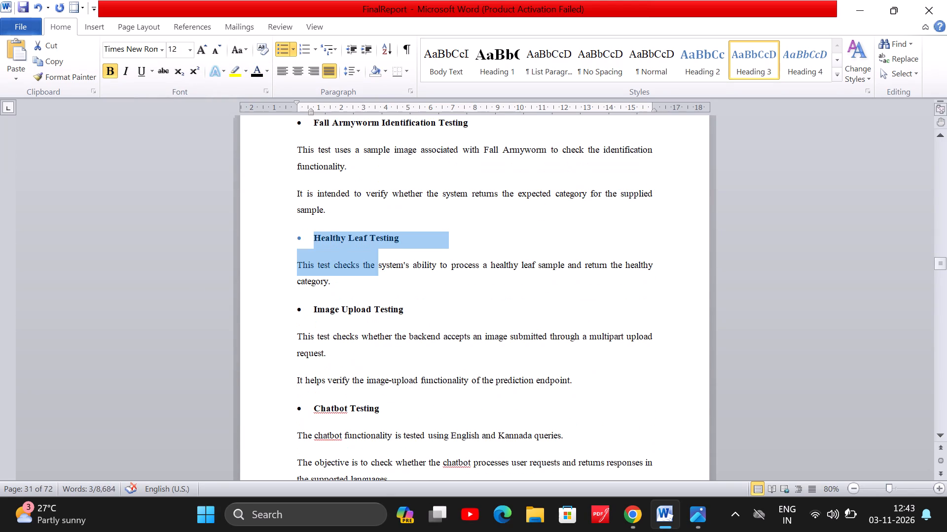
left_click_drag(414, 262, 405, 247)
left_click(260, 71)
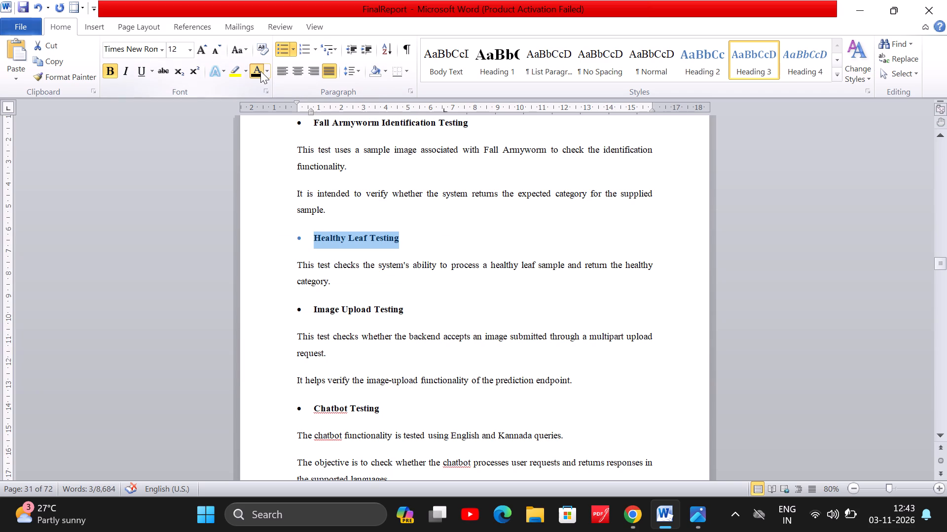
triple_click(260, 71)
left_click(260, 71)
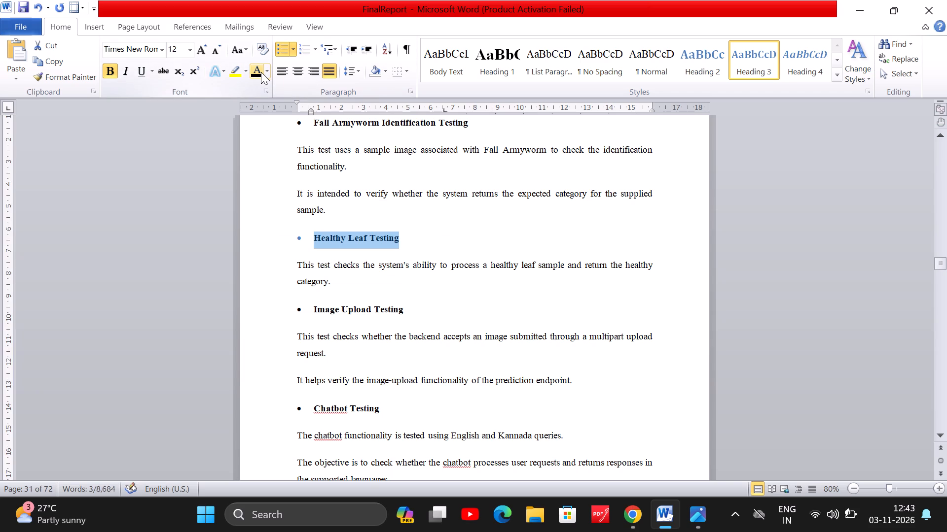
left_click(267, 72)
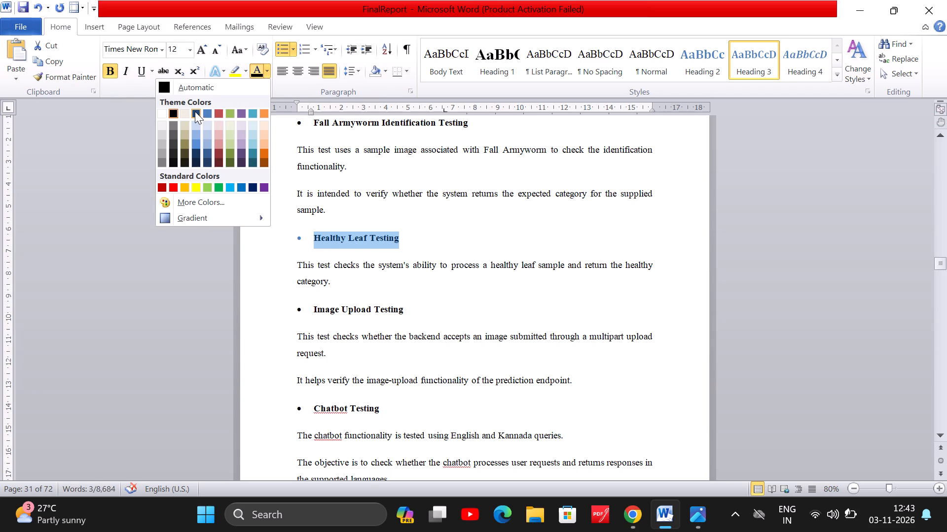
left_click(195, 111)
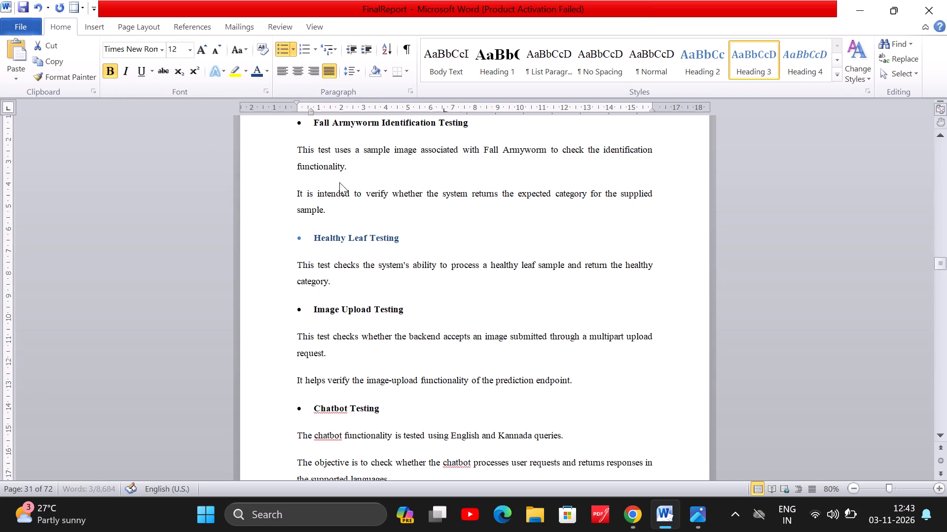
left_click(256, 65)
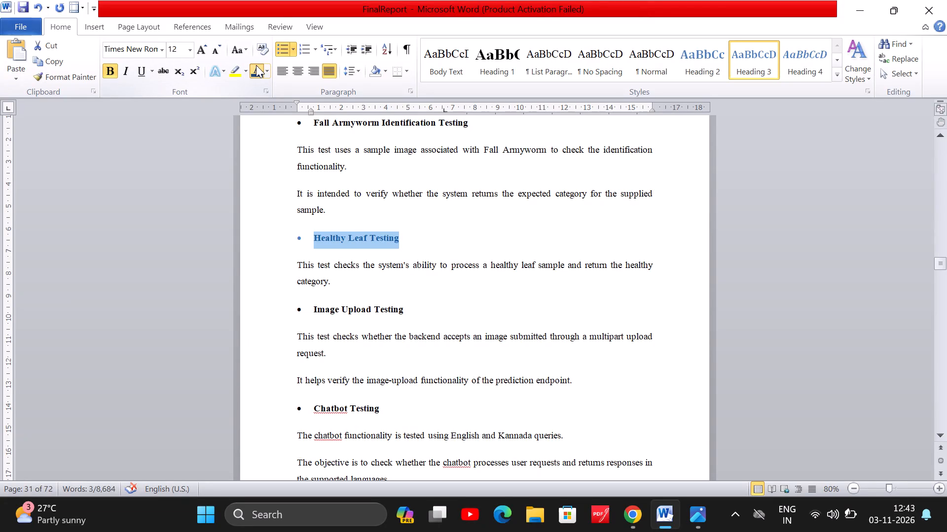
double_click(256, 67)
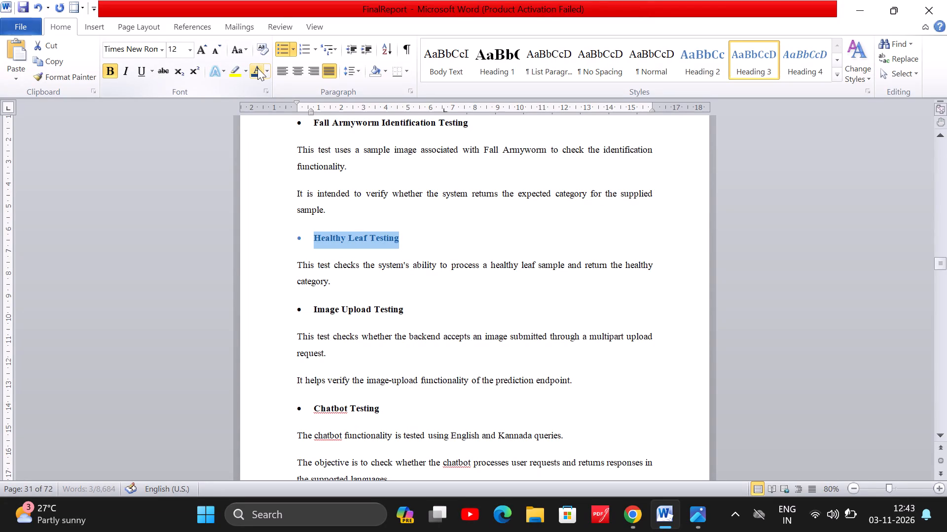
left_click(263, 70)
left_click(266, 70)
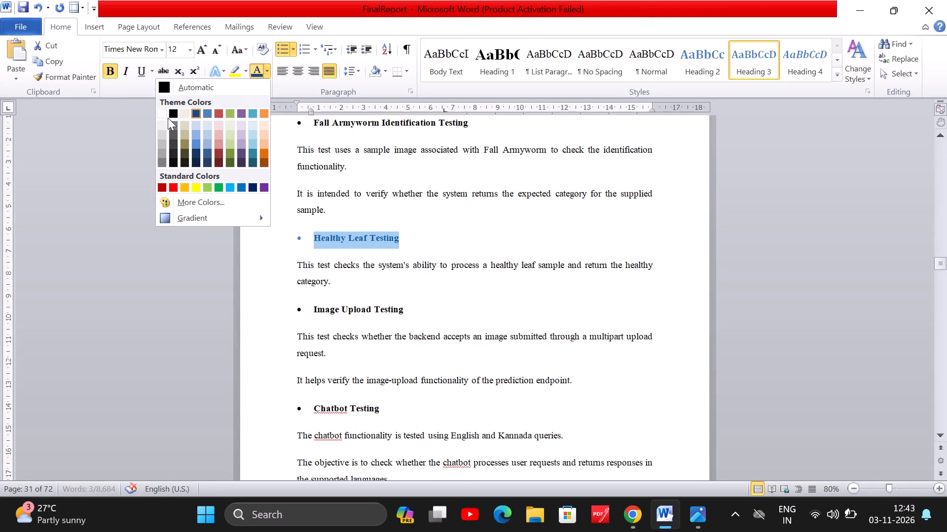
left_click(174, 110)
Change the font colour of the "Organized Backend Structure" subheading and its bullet in section 5.17 to black.
scroll(338, 257, "down", 1)
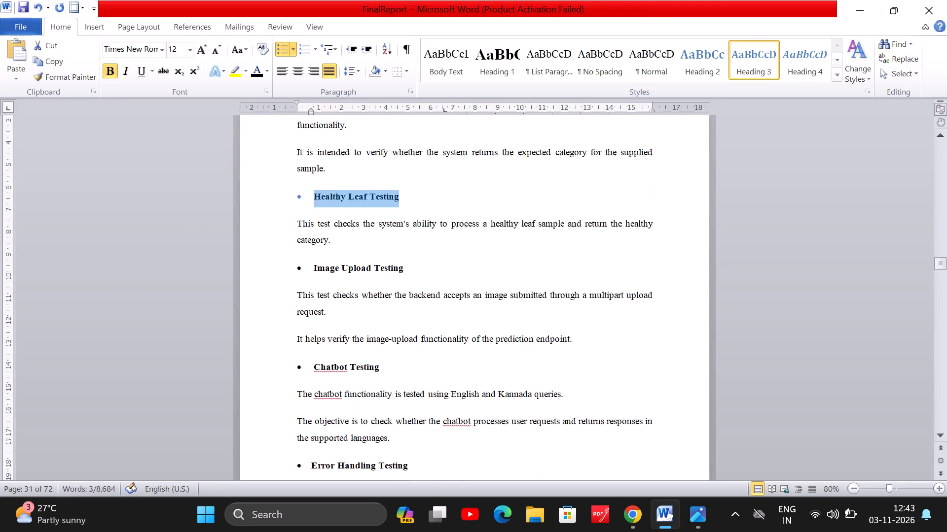
scroll(338, 257, "down", 10)
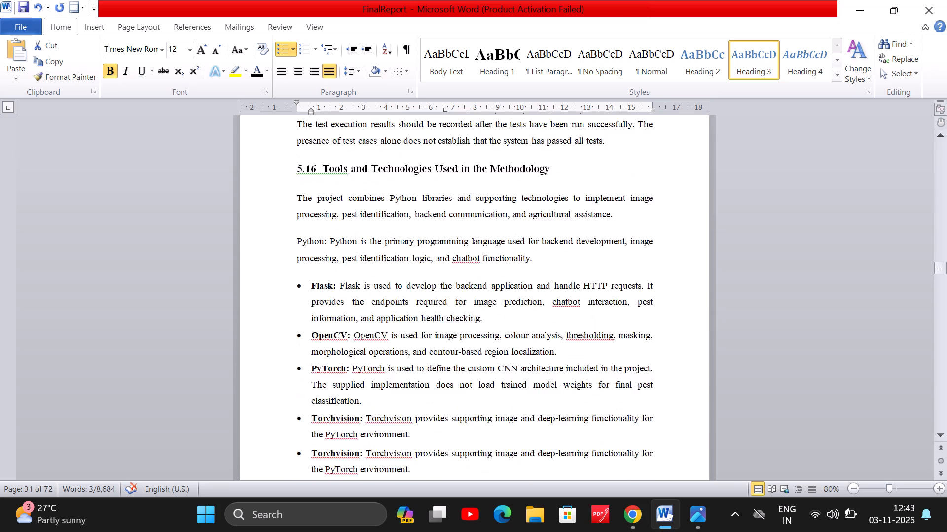
scroll(340, 233, "down", 8)
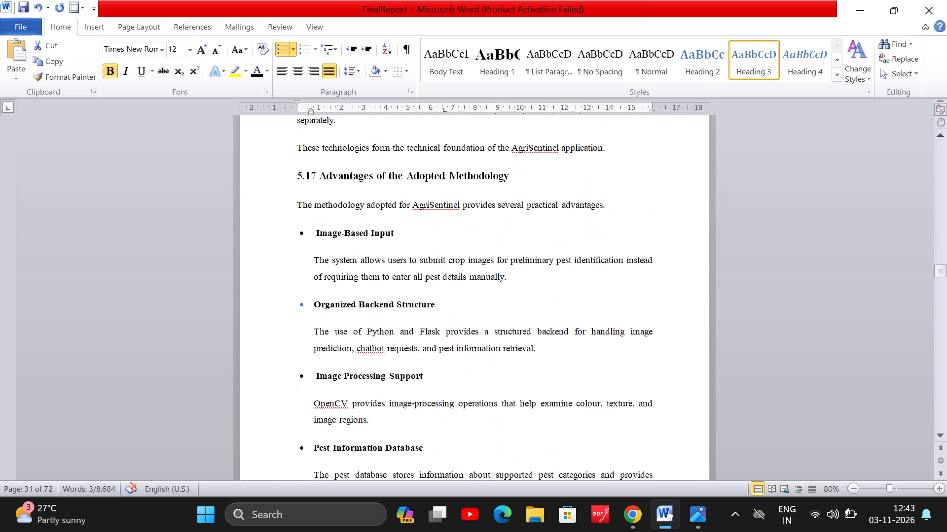
left_click_drag(437, 305, 274, 308)
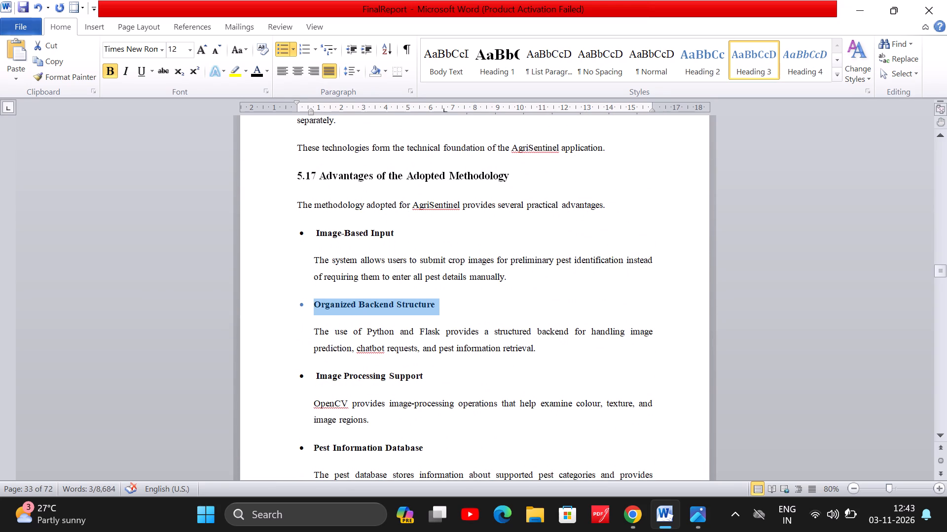
left_click(256, 76)
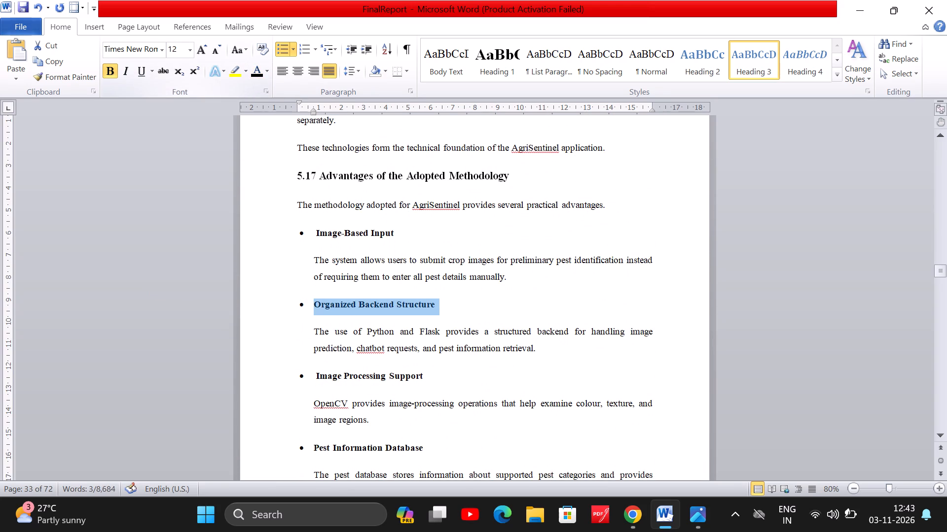
Check the rest of section 5.17 and section 5.18 for inconsistent bullets, headings and indents.
scroll(308, 194, "down", 10)
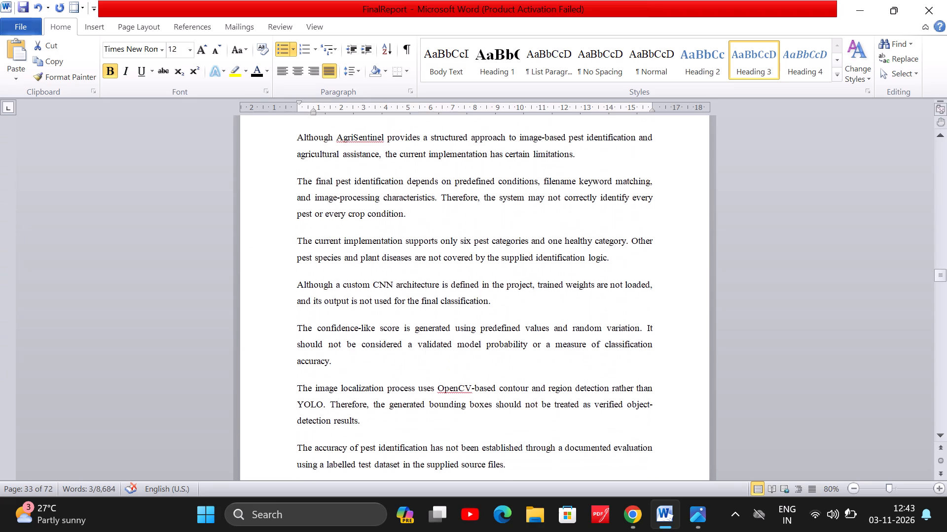
scroll(308, 194, "down", 2)
scroll(308, 194, "up", 5)
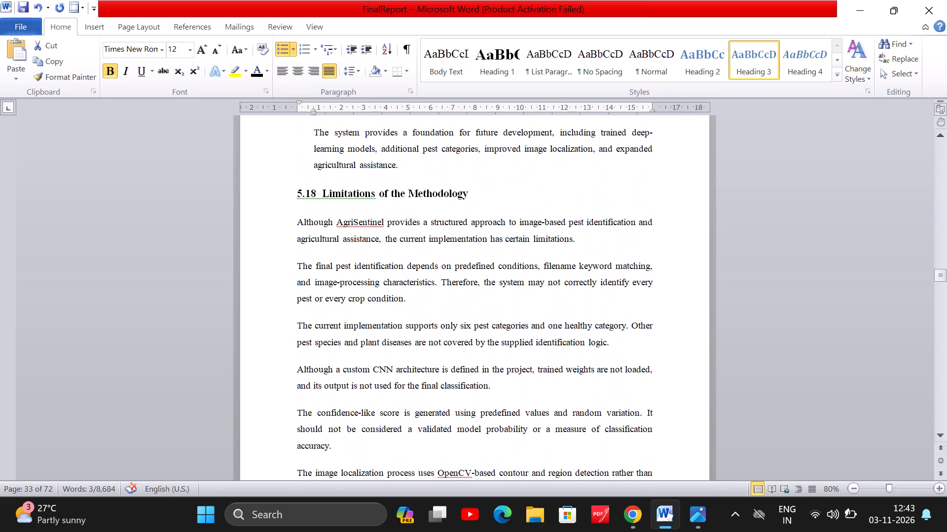
scroll(308, 194, "up", 6)
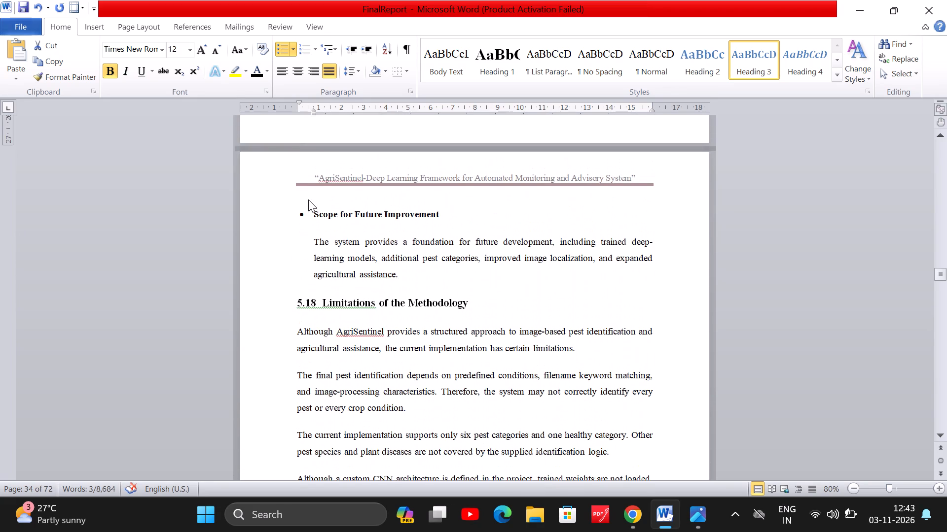
scroll(308, 199, "up", 1)
Check the indentation and alignment of the section 5.18 heading and paragraphs through the end of Chapter 5.
left_click_drag(294, 303, 342, 225)
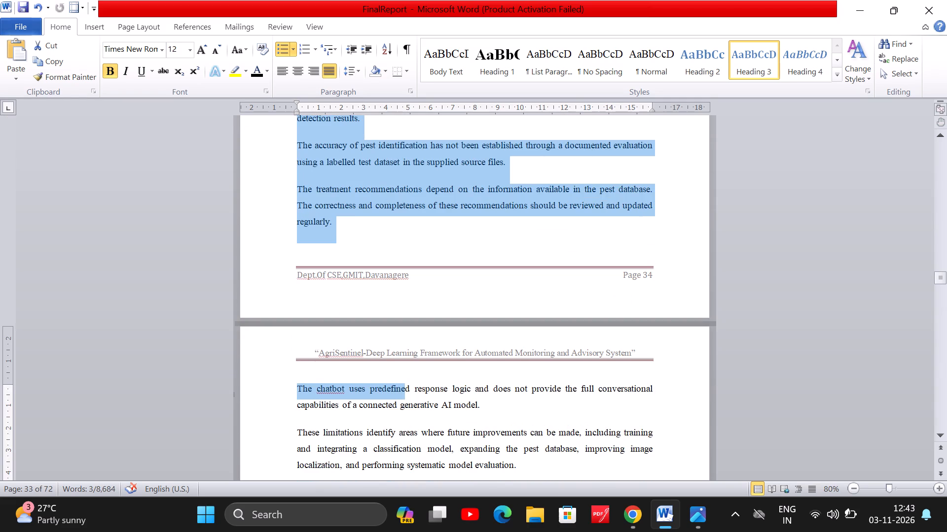
left_click_drag(342, 225, 342, 225)
scroll(322, 148, "up", 6)
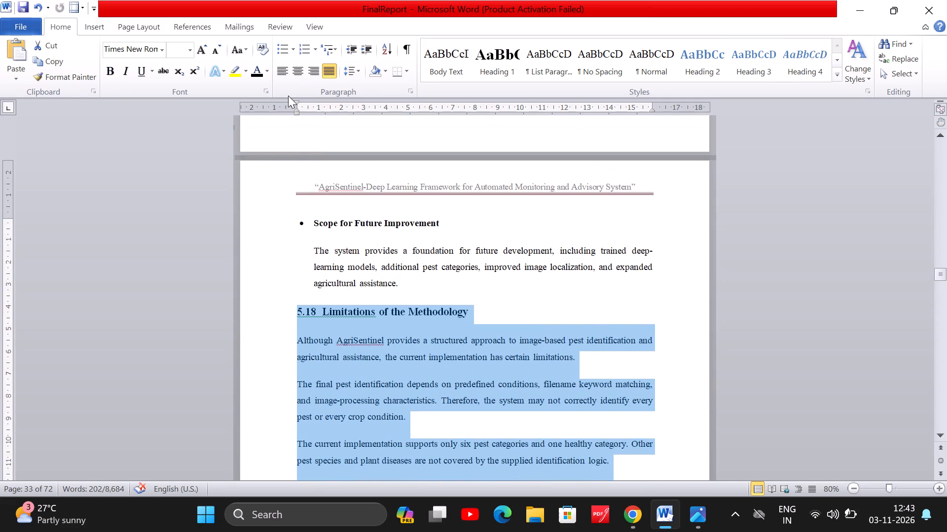
left_click(297, 109)
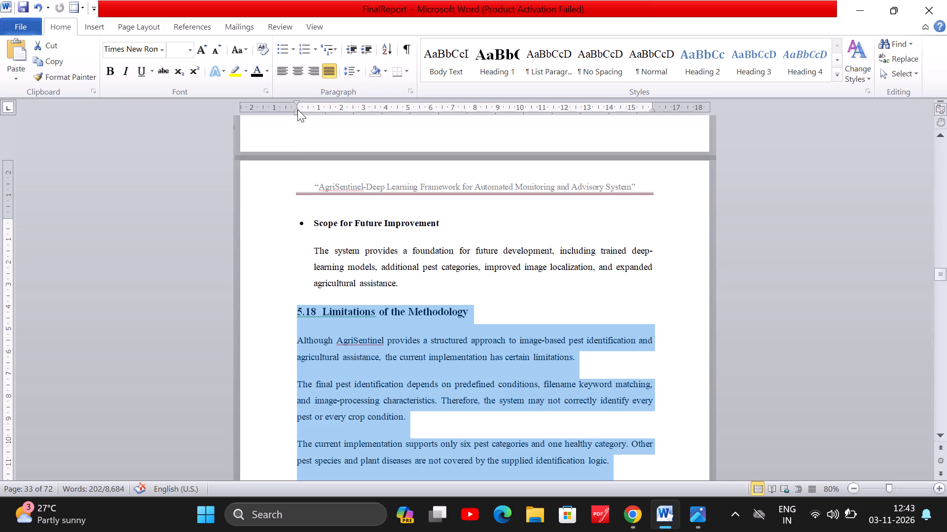
scroll(332, 251, "down", 9)
scroll(332, 251, "up", 1)
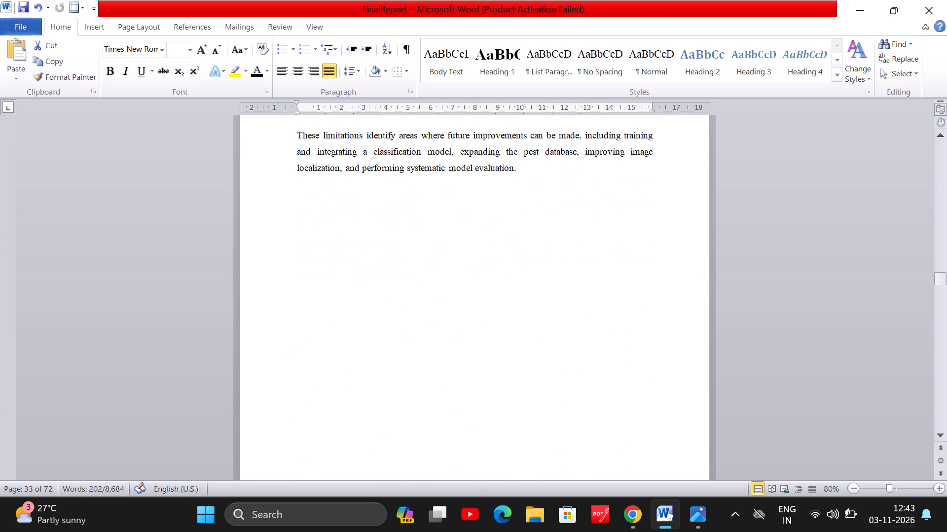
scroll(332, 251, "up", 2)
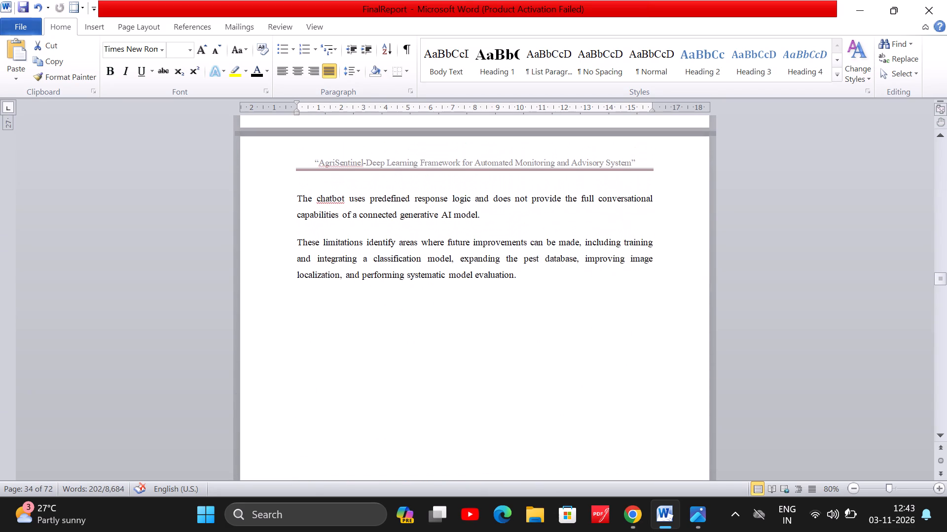
Look through Chapter 6 up to the opening of Chapter 7 for inconsistent headings, lists and spacing.
scroll(332, 251, "down", 15)
scroll(332, 251, "up", 3)
scroll(332, 251, "down", 1)
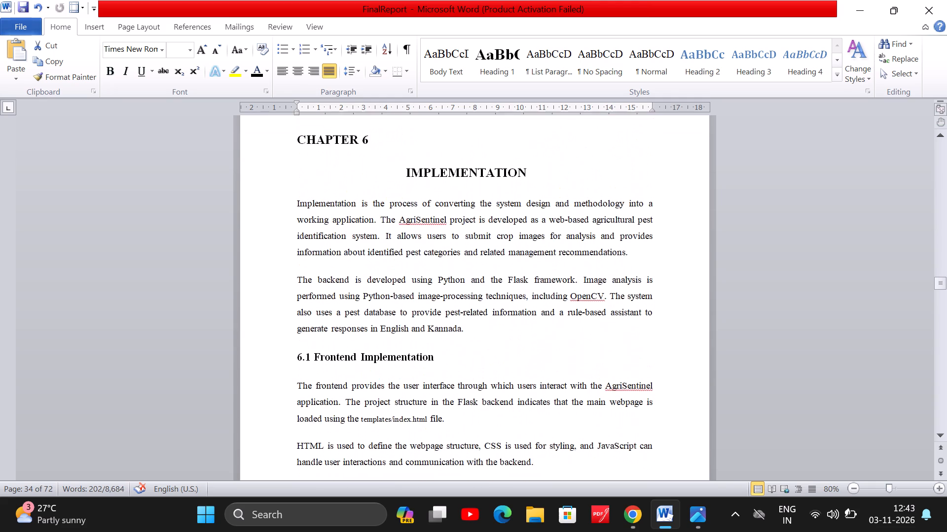
scroll(332, 251, "down", 14)
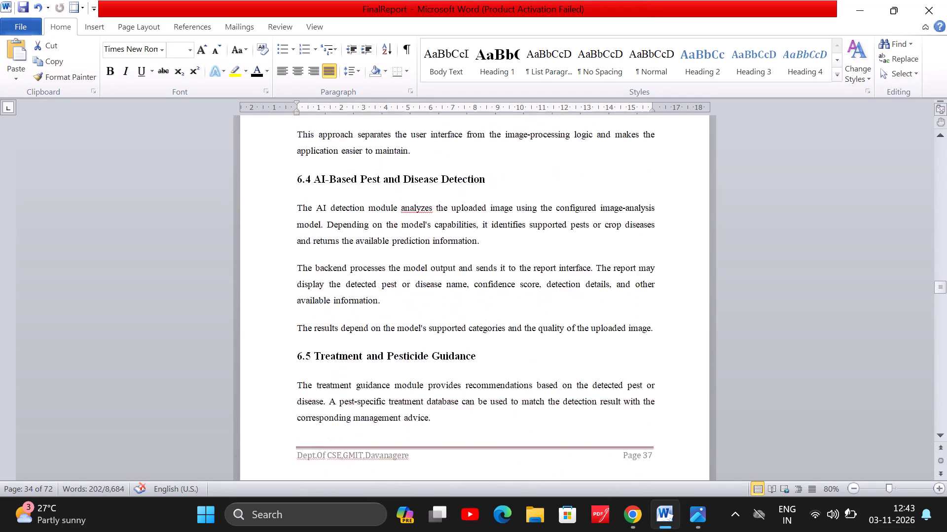
scroll(332, 251, "down", 14)
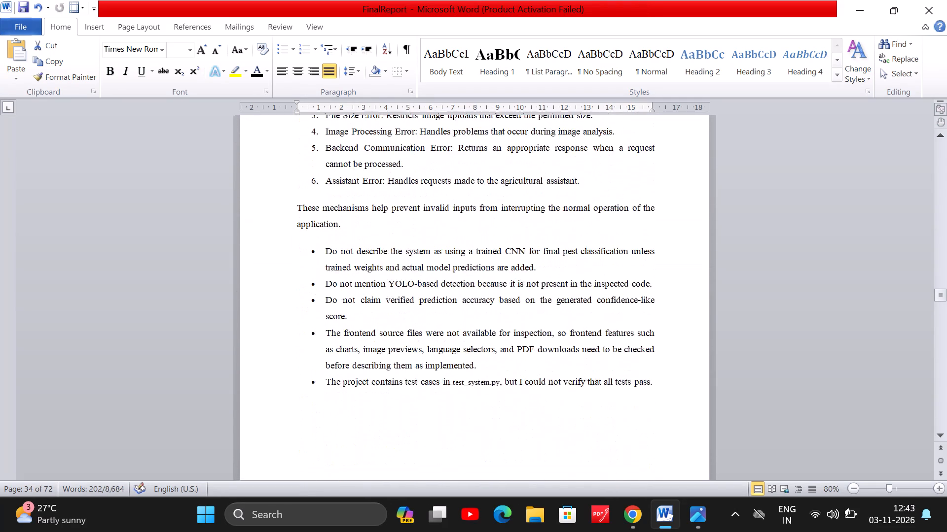
scroll(332, 251, "down", 1)
scroll(332, 251, "up", 4)
scroll(332, 251, "down", 3)
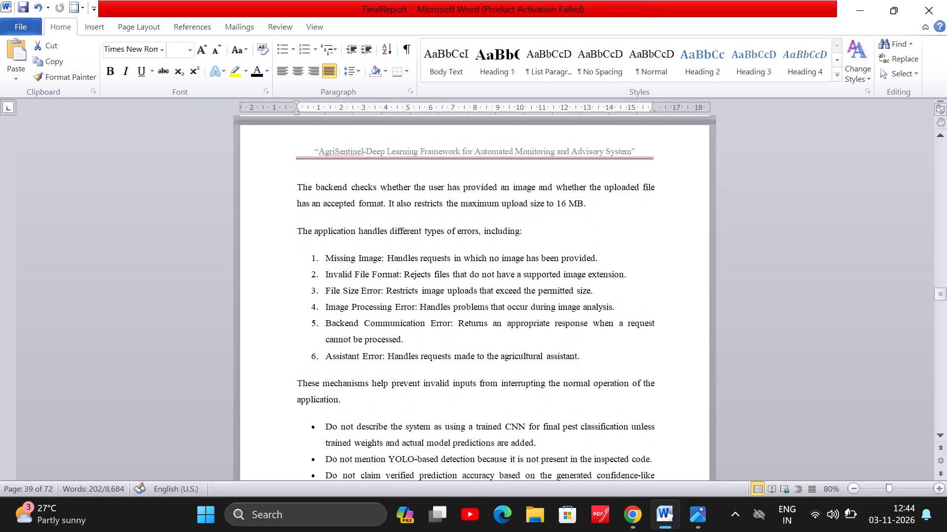
scroll(332, 251, "down", 10)
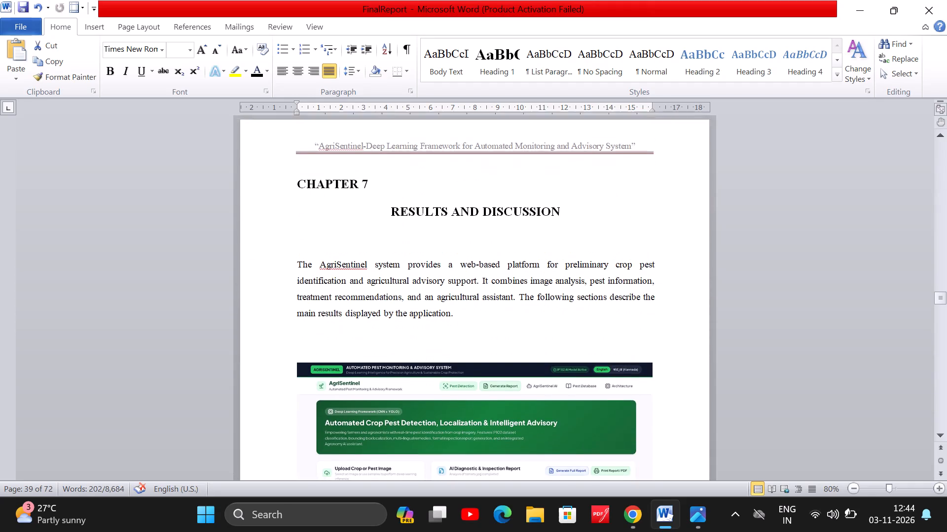
Make the "Fig 7.1" reference bold in the paragraph below the AgriSentinel Main Dashboard figure.
scroll(332, 251, "down", 5)
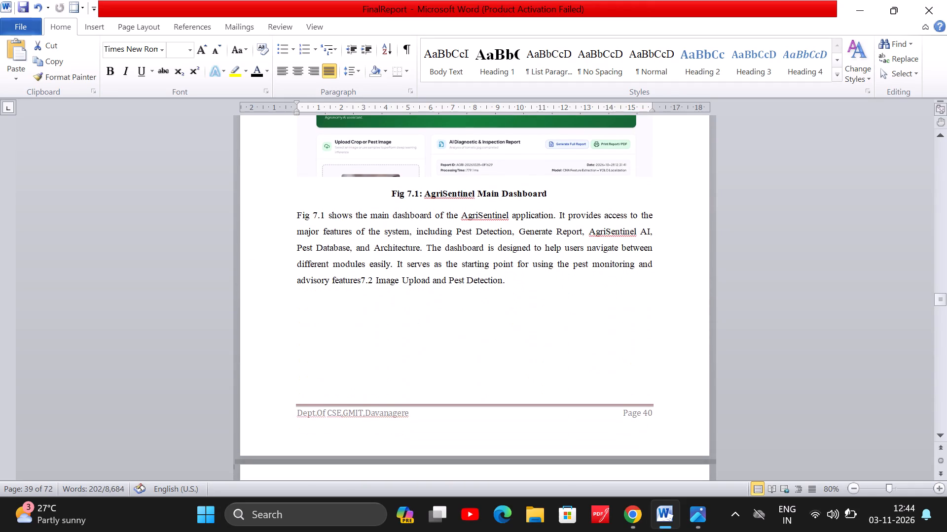
left_click_drag(324, 216, 310, 215)
left_click_drag(310, 215, 349, 238)
left_click(349, 238)
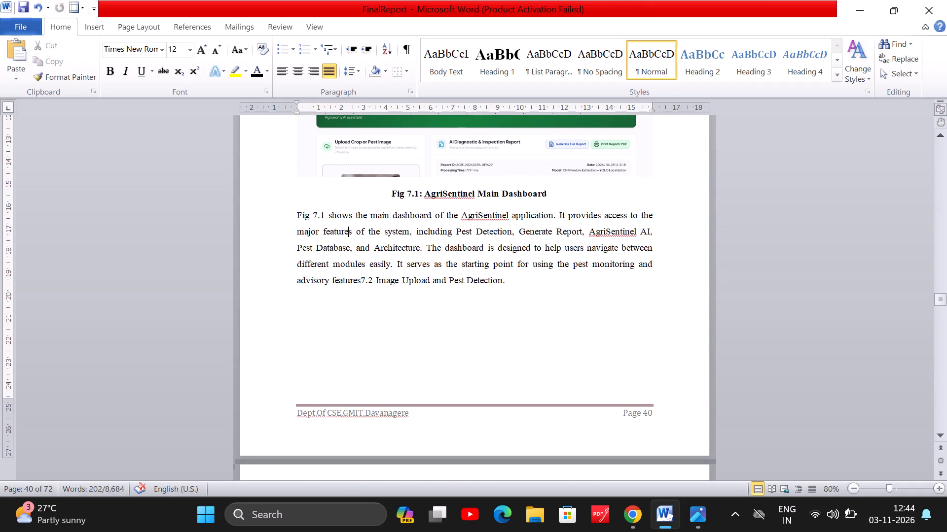
left_click_drag(323, 213, 295, 215)
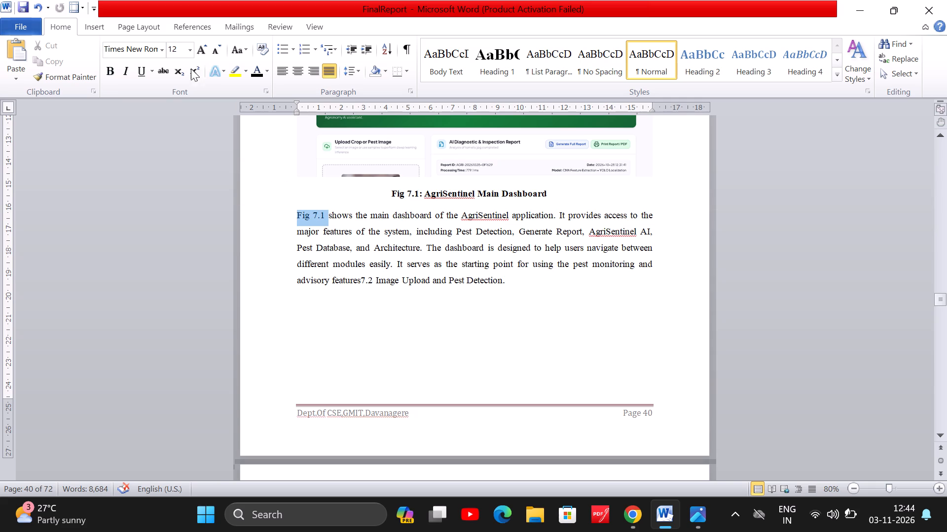
left_click(109, 70)
left_click(341, 320)
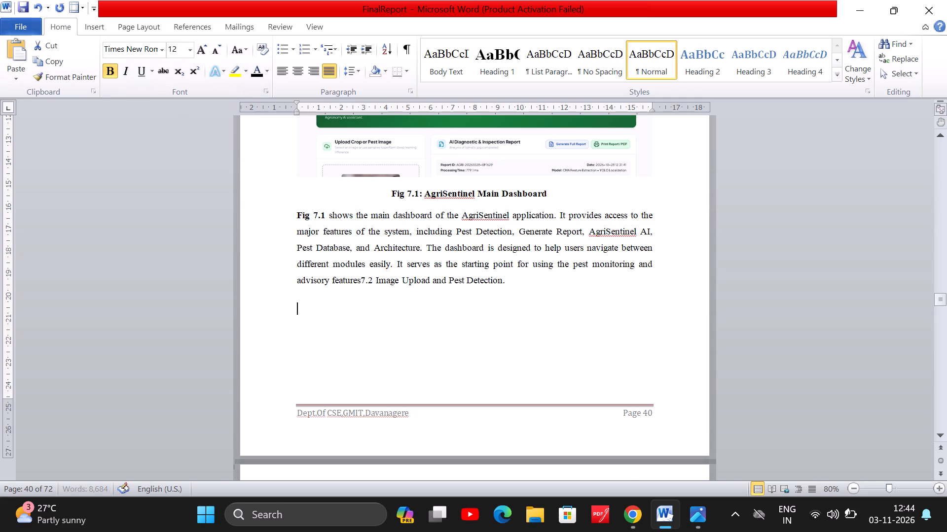
Make the "Fig 7.2" reference bold in the paragraph below the Crop or Pest Image Upload Interface figure.
scroll(341, 320, "down", 3)
scroll(402, 412, "down", 2)
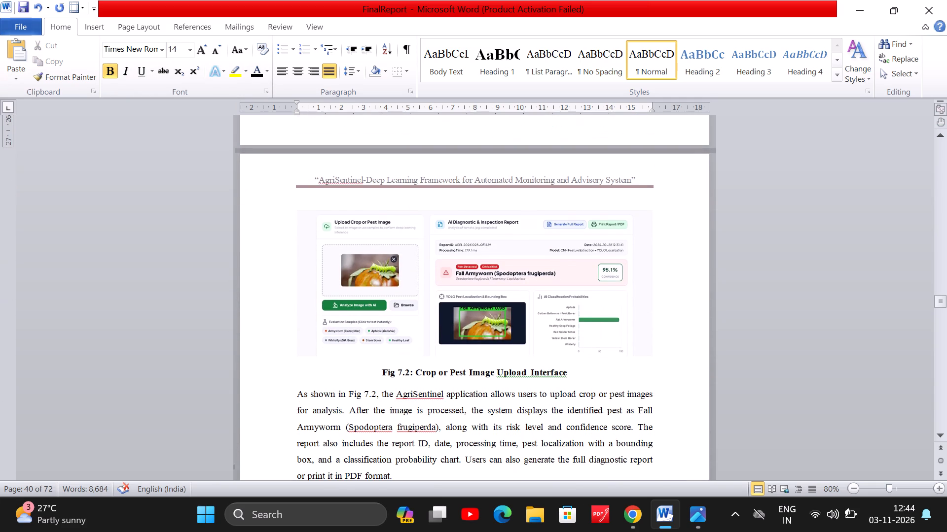
left_click(377, 396)
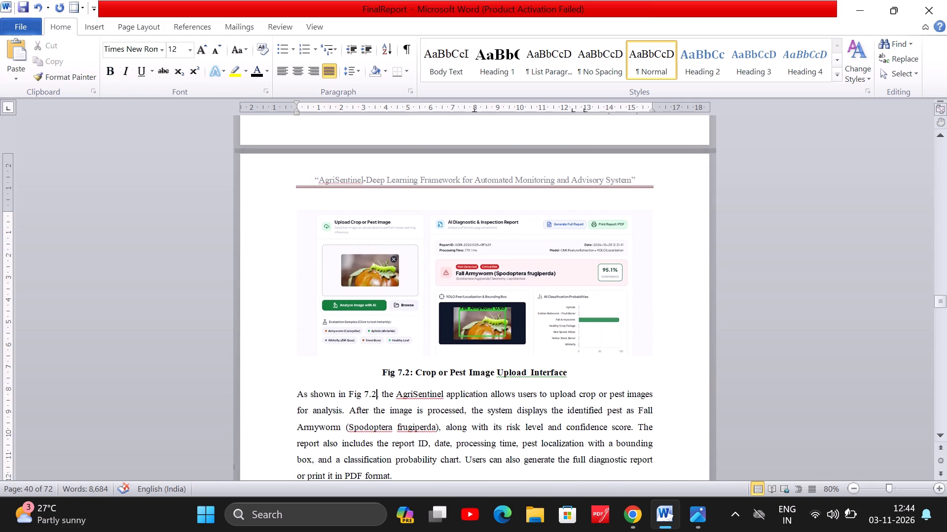
left_click_drag(374, 396, 354, 396)
left_click(258, 76)
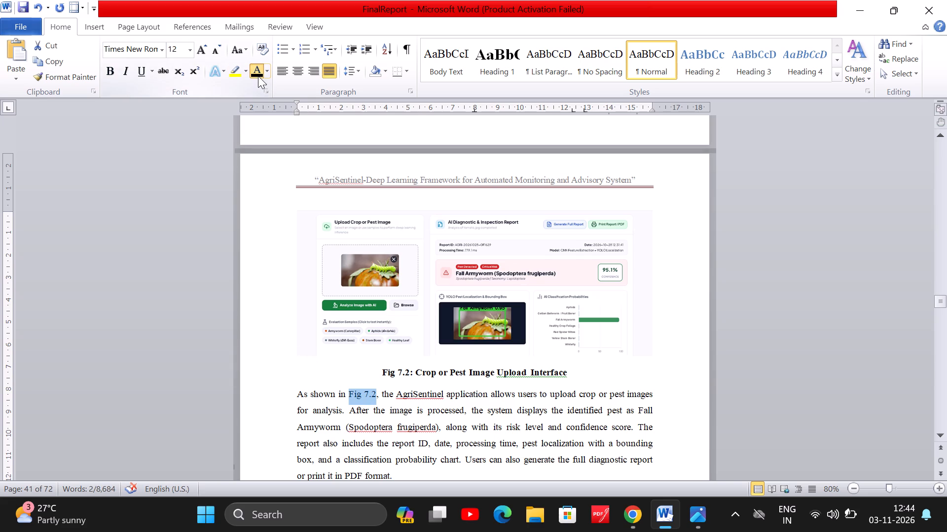
left_click(109, 70)
Make the "Fig 7.3" reference bold in the paragraph following the Fall Armyworm Damage Symptoms and Management Advisory figure.
scroll(280, 272, "down", 5)
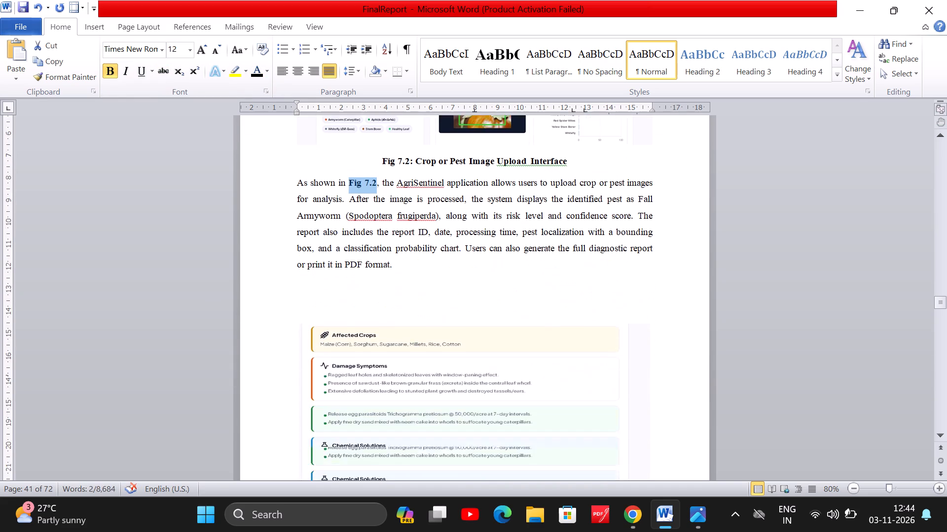
scroll(280, 272, "down", 6)
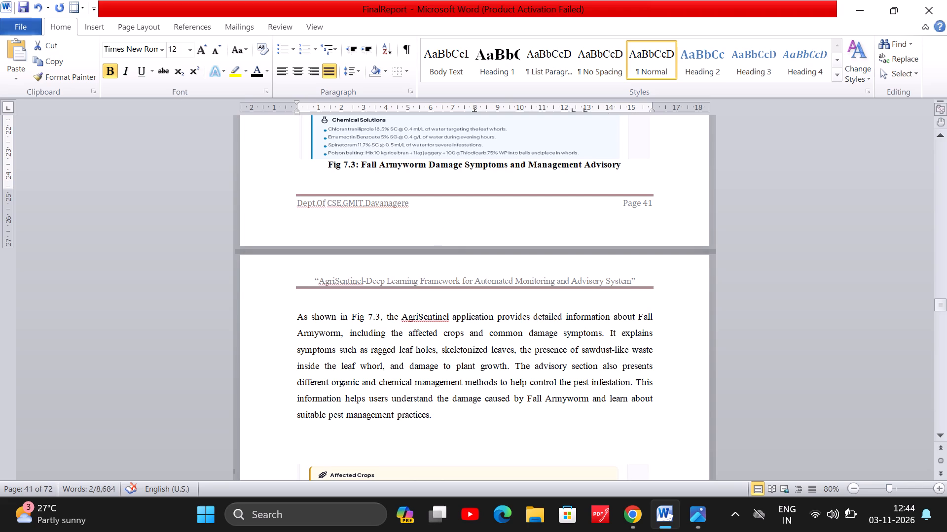
left_click_drag(378, 320, 368, 316)
left_click_drag(368, 316, 349, 317)
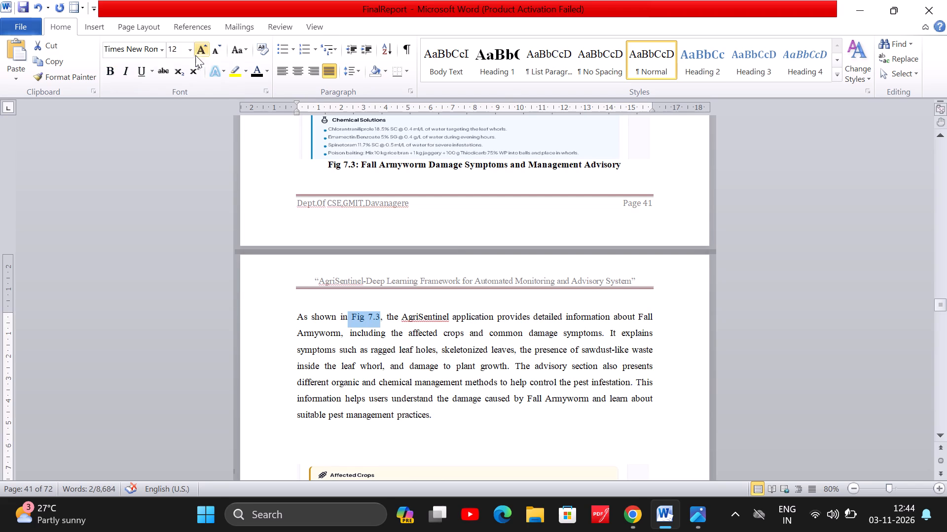
left_click(116, 68)
Make the "Fig 7.3" reference bold in the paragraph below the AI Diagnostic and Inspection Report figure.
scroll(362, 247, "down", 3)
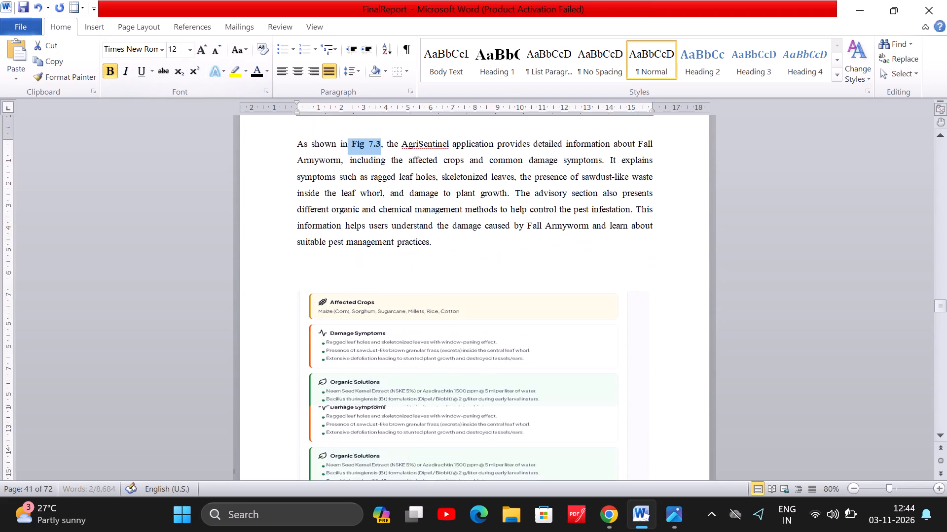
scroll(362, 247, "down", 4)
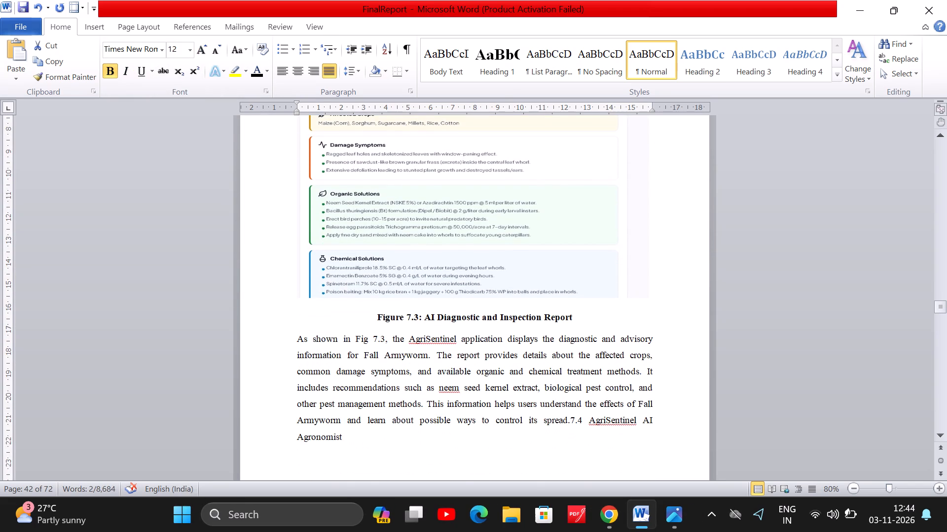
left_click_drag(383, 339, 366, 337)
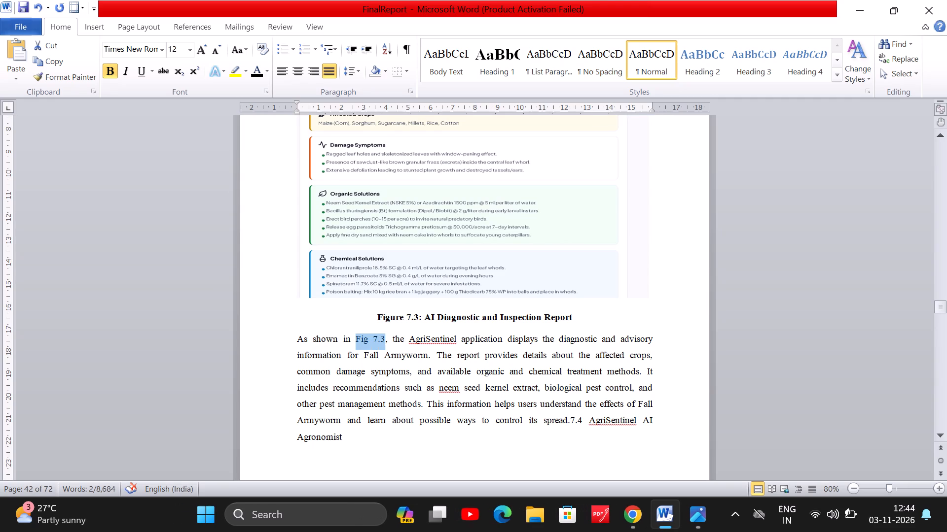
left_click_drag(366, 337, 362, 337)
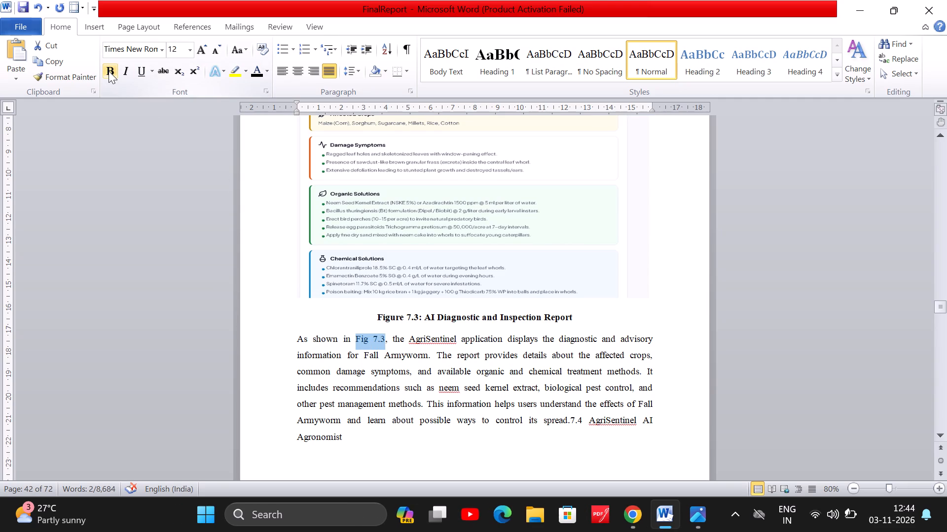
left_click(109, 71)
Make the "Fig 7.4" reference bold in the paragraph below the AgriSentinel AI Agronomist Interface figure.
scroll(467, 323, "down", 8)
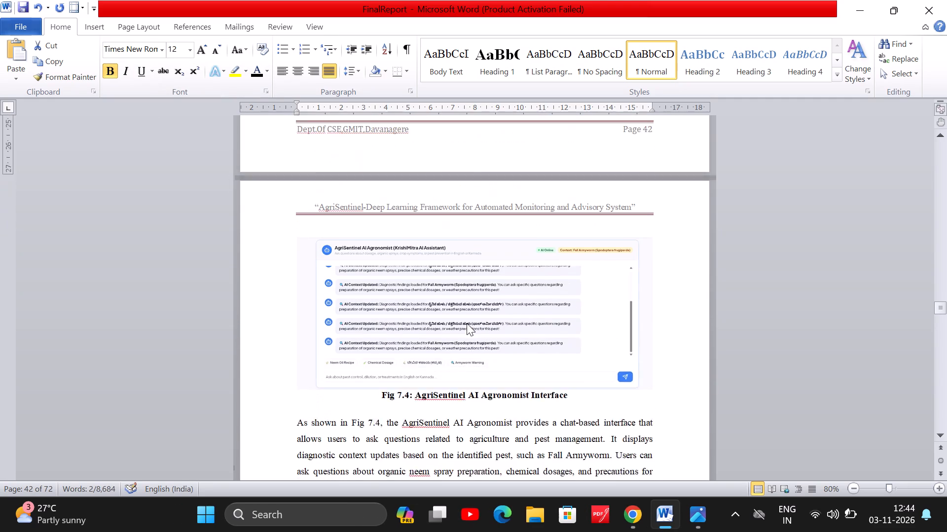
scroll(467, 323, "down", 1)
left_click_drag(378, 310, 354, 308)
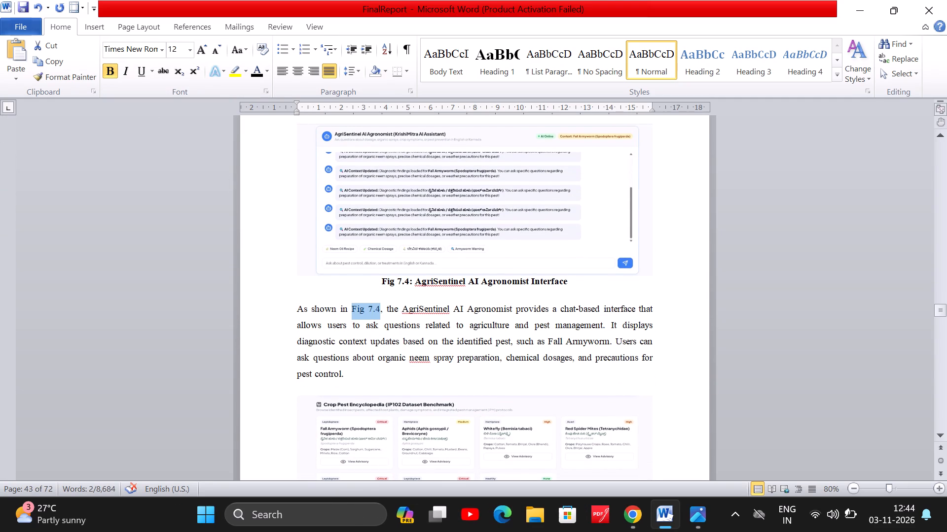
left_click_drag(354, 308, 353, 308)
left_click(235, 294)
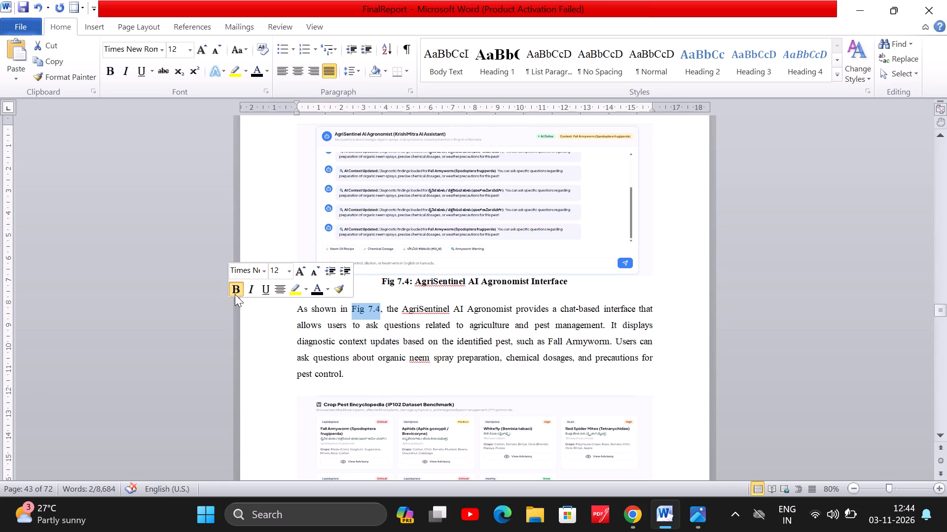
Make the "Fig 7.5" reference bold in the paragraph below the Crop Pest Encyclopedia figure.
scroll(394, 381, "down", 6)
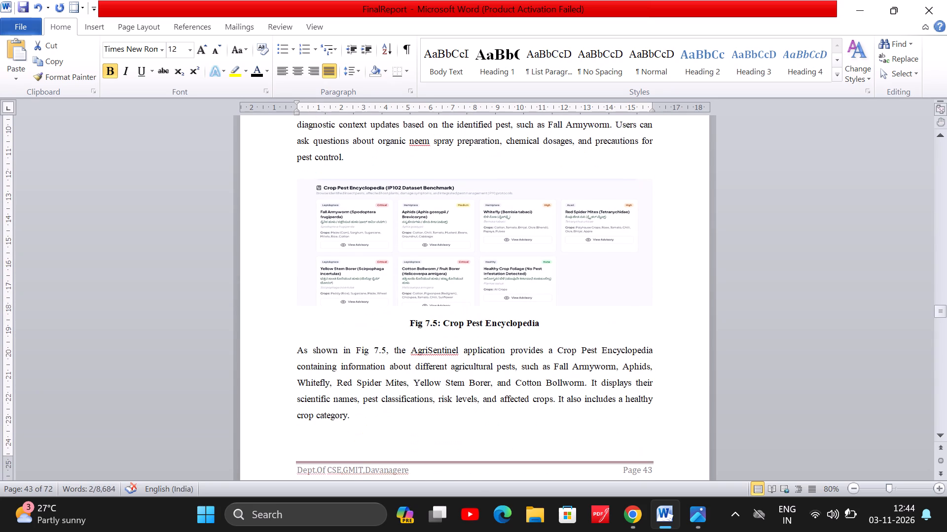
left_click_drag(383, 349, 360, 352)
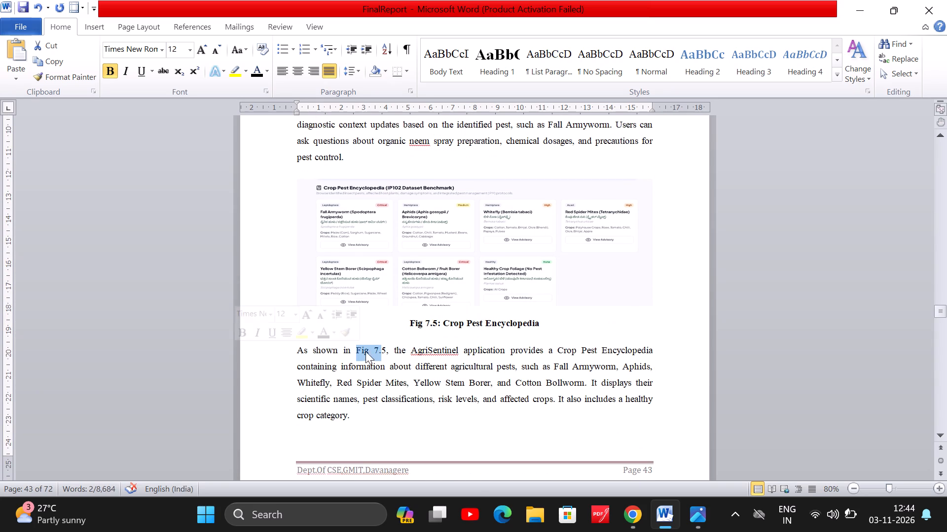
left_click_drag(383, 346, 359, 338)
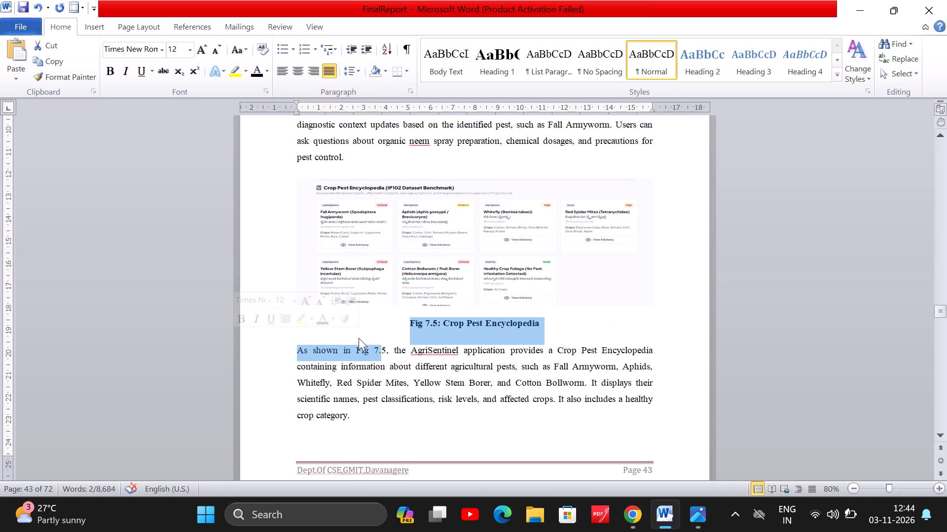
left_click(359, 338)
left_click_drag(385, 350, 355, 341)
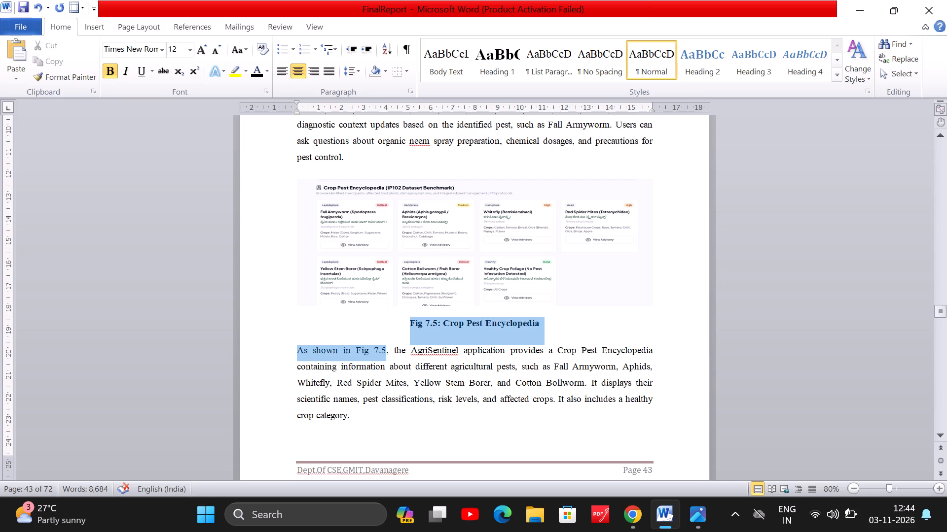
left_click_drag(355, 341, 355, 351)
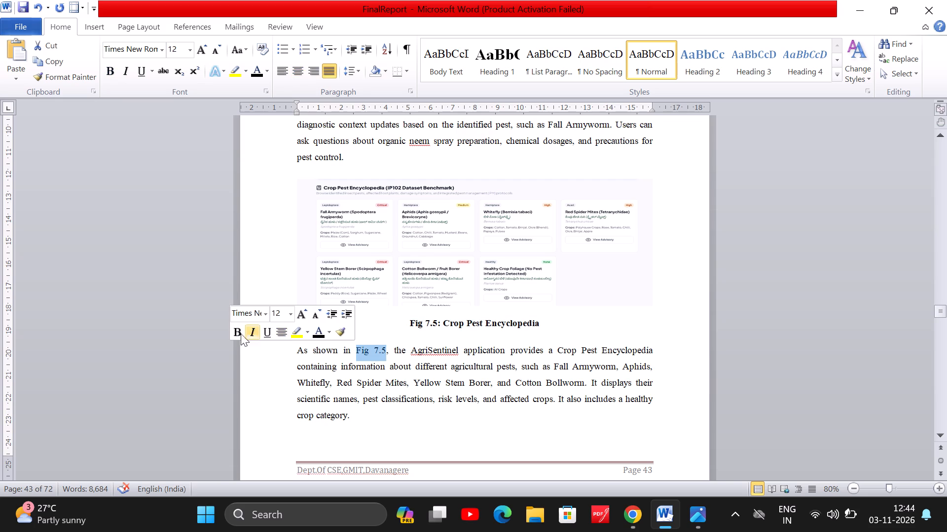
left_click(238, 333)
scroll(399, 372, "down", 5)
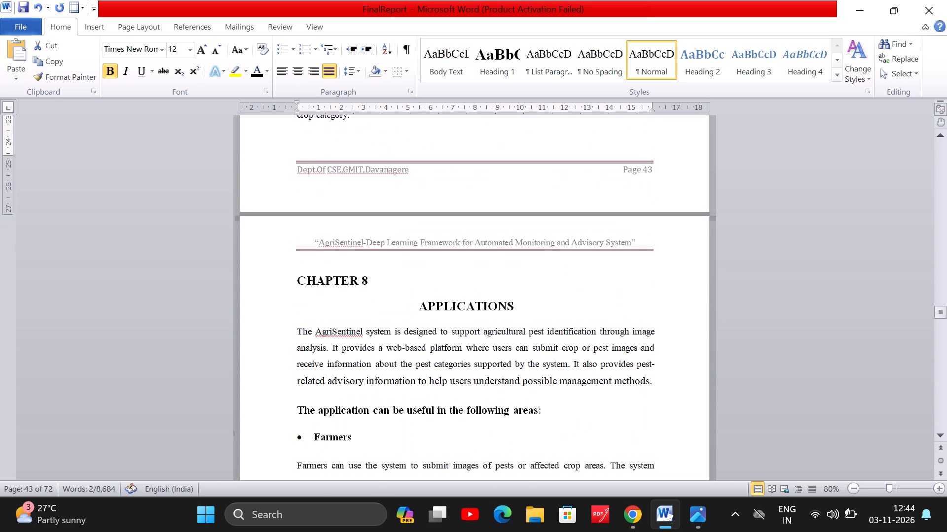
Review the formatting of Chapter 8 Applications and the References list.
scroll(399, 372, "down", 6)
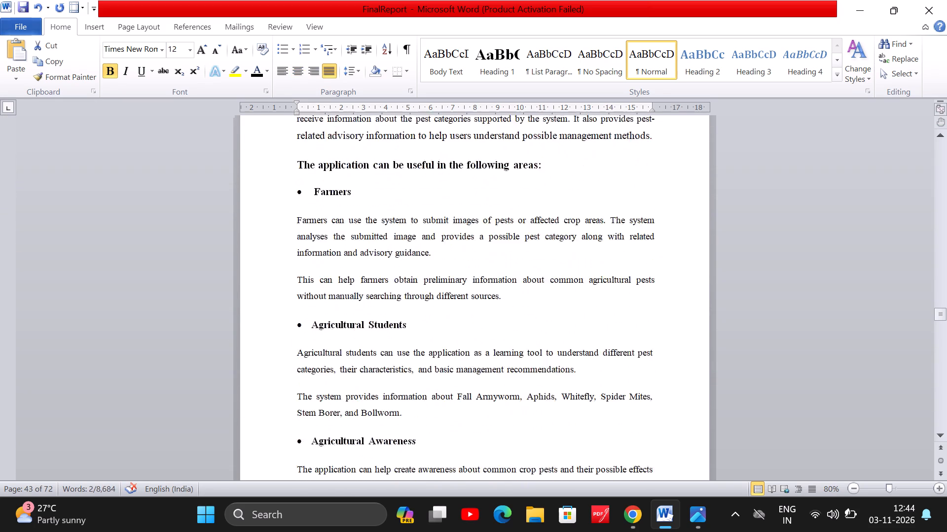
scroll(399, 372, "down", 12)
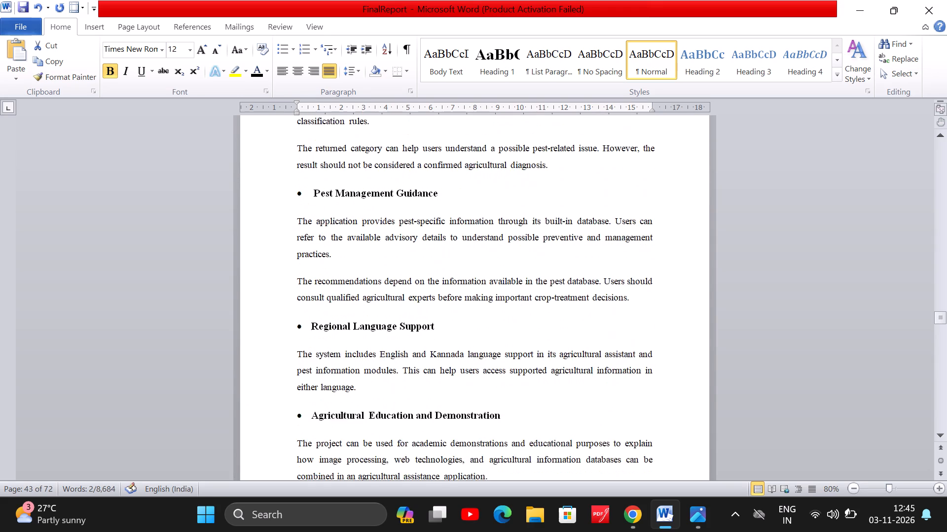
scroll(399, 372, "down", 11)
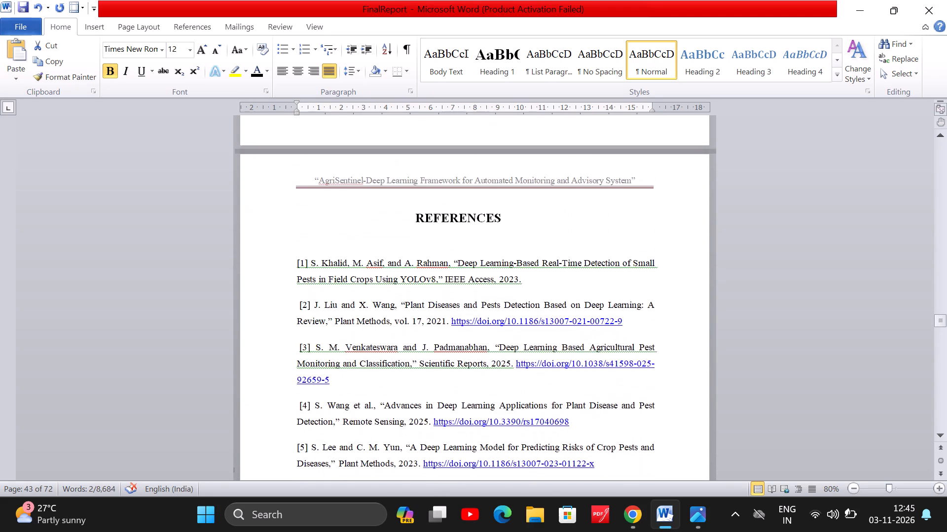
scroll(399, 372, "down", 1)
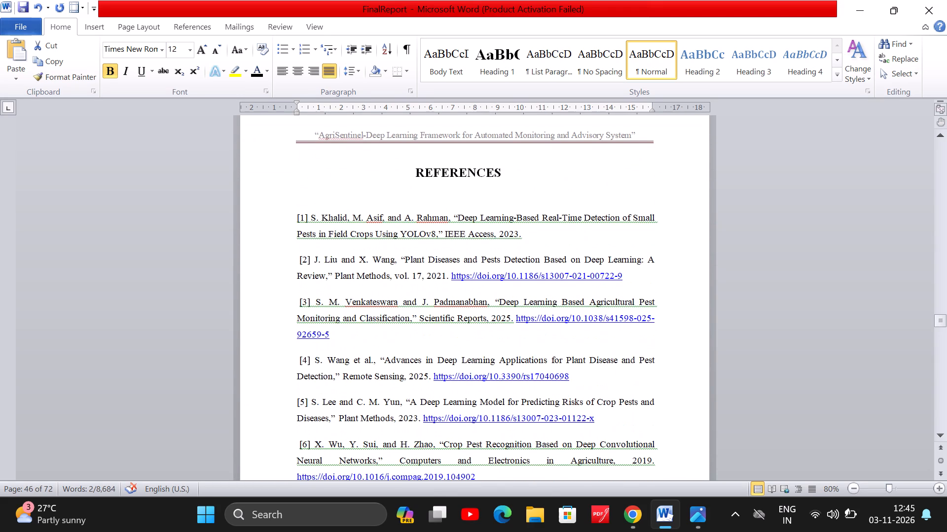
scroll(399, 372, "down", 2)
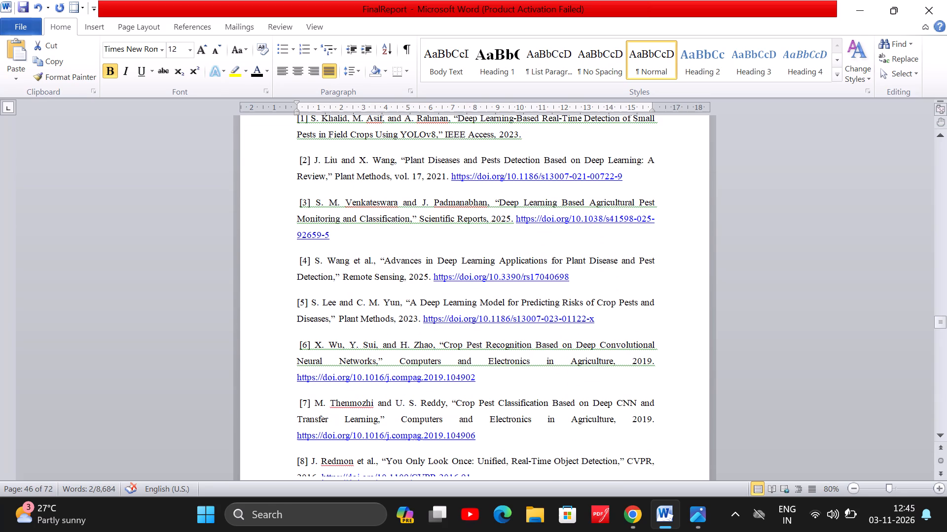
scroll(399, 372, "down", 6)
Delete the stray text "7.4 AgriSentinel AI Agronomist" from the end of the paragraph below the AI Diagnostic and Inspection Report figure.
scroll(399, 372, "up", 17)
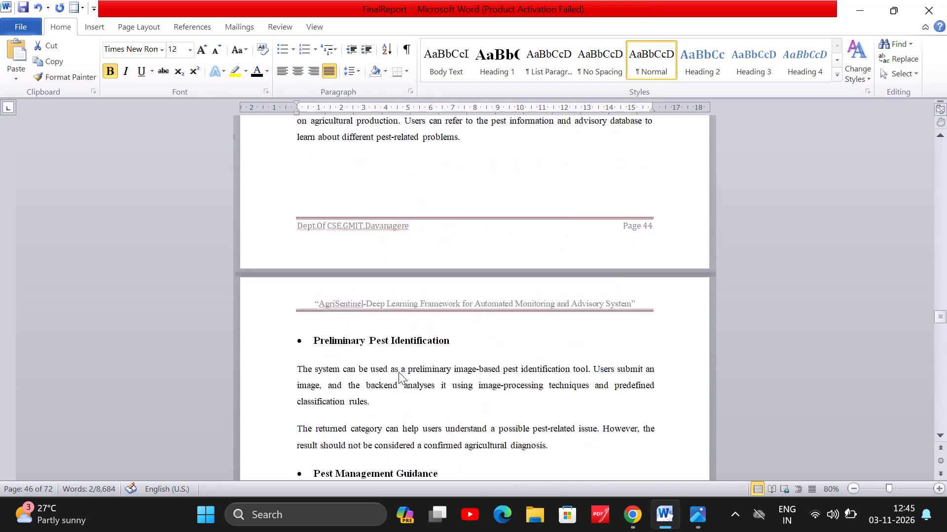
scroll(399, 372, "up", 5)
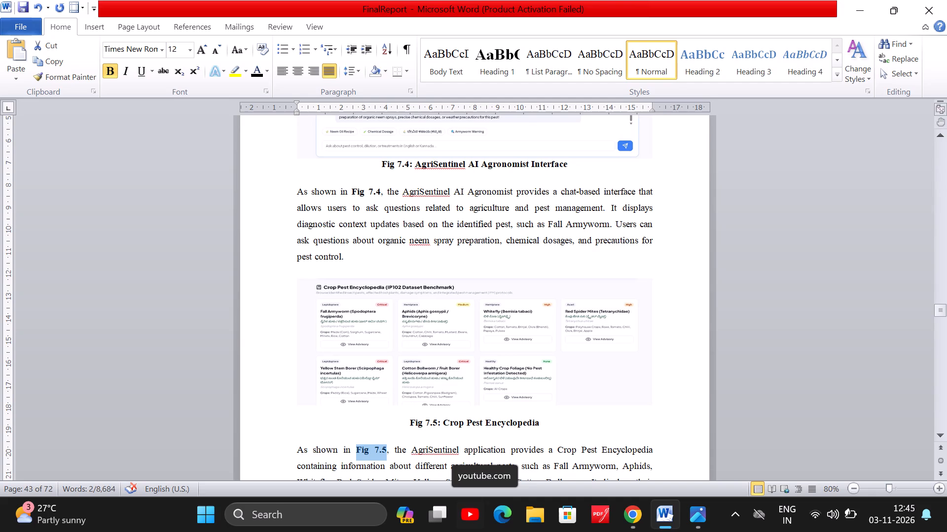
scroll(389, 264, "up", 7)
left_click(389, 264)
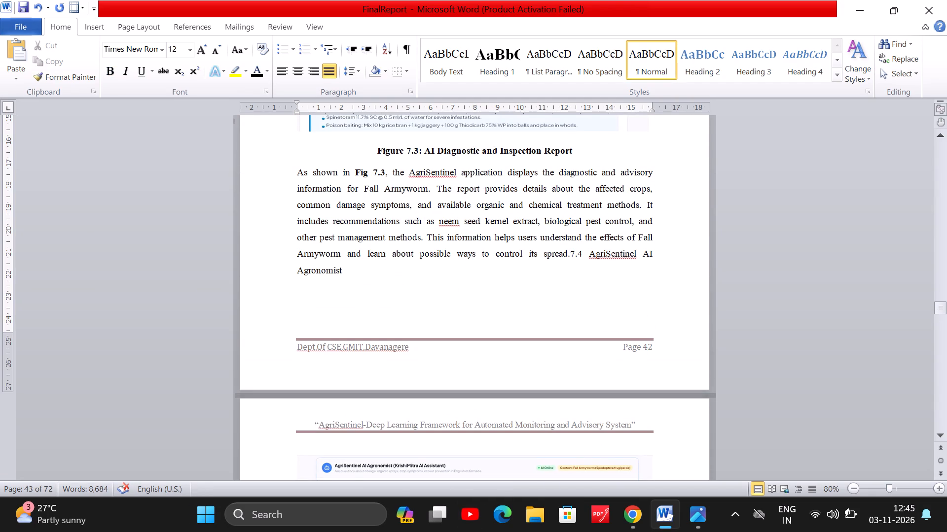
left_click(387, 281)
scroll(387, 281, "up", 6)
scroll(387, 281, "down", 7)
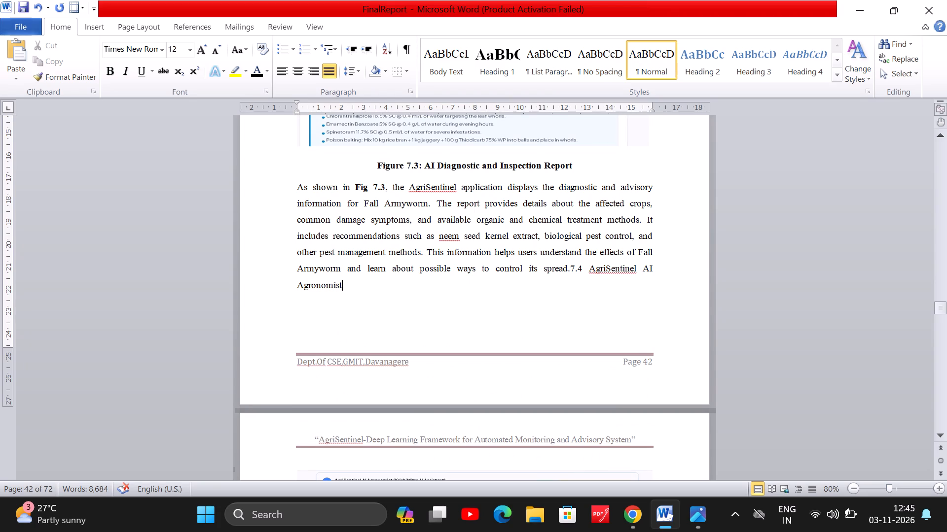
left_click_drag(588, 269, 385, 295)
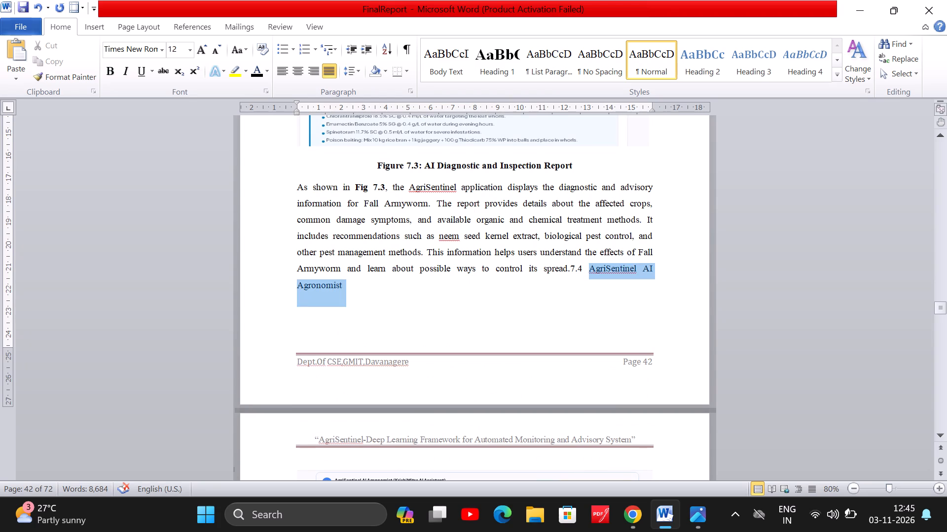
left_click_drag(385, 295, 383, 295)
key("BackSpace")
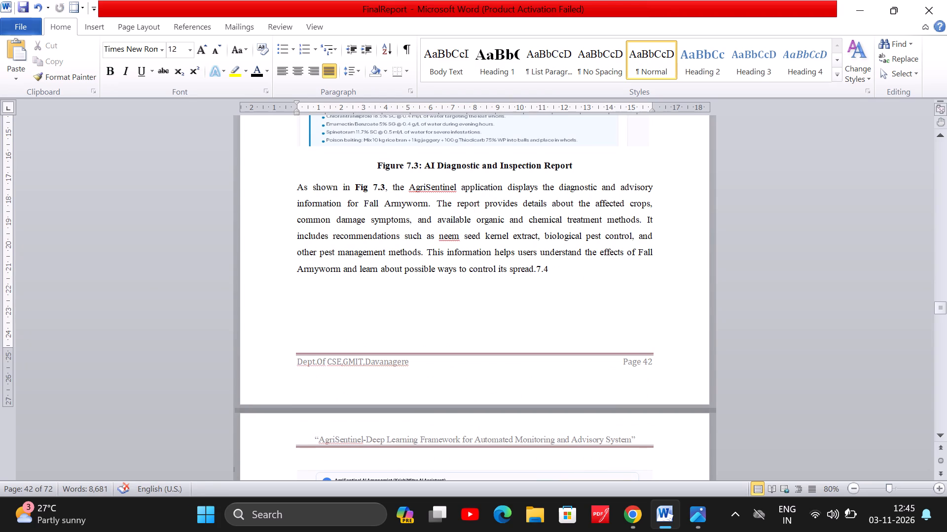
left_click(549, 272)
key("BackSpace")
key("BackSpace")
key("BackSpace")
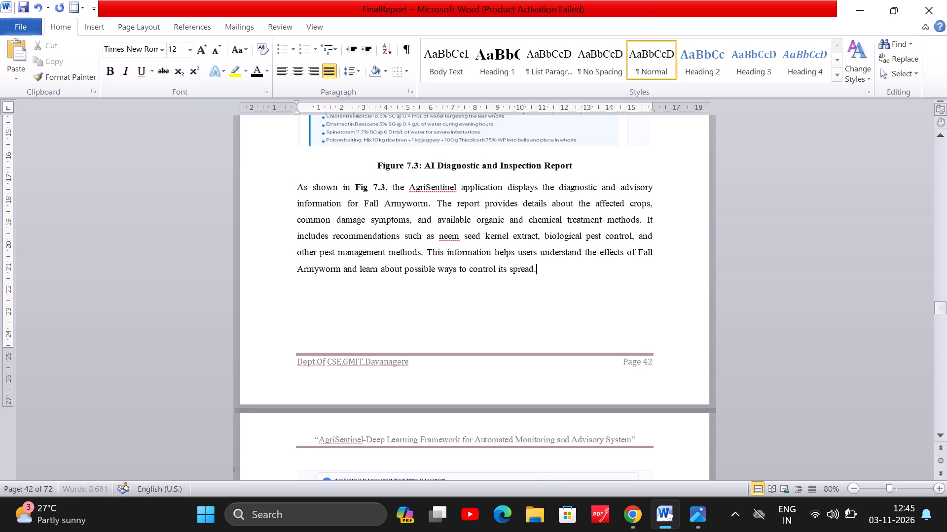
Review the Chapter 7 figures, captions and explanatory paragraphs, from the Crop Pest Encyclopedia back to the Main Dashboard.
scroll(549, 272, "down", 5)
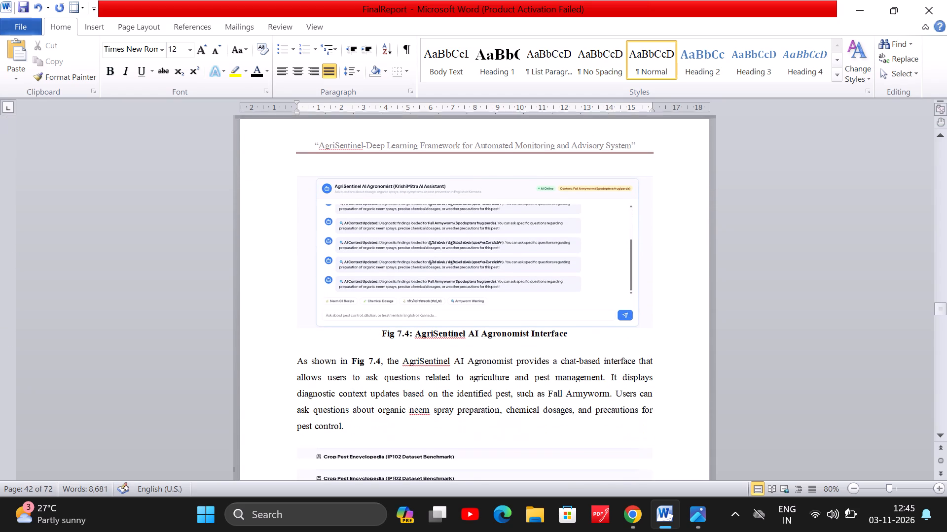
scroll(549, 272, "down", 6)
scroll(549, 272, "up", 3)
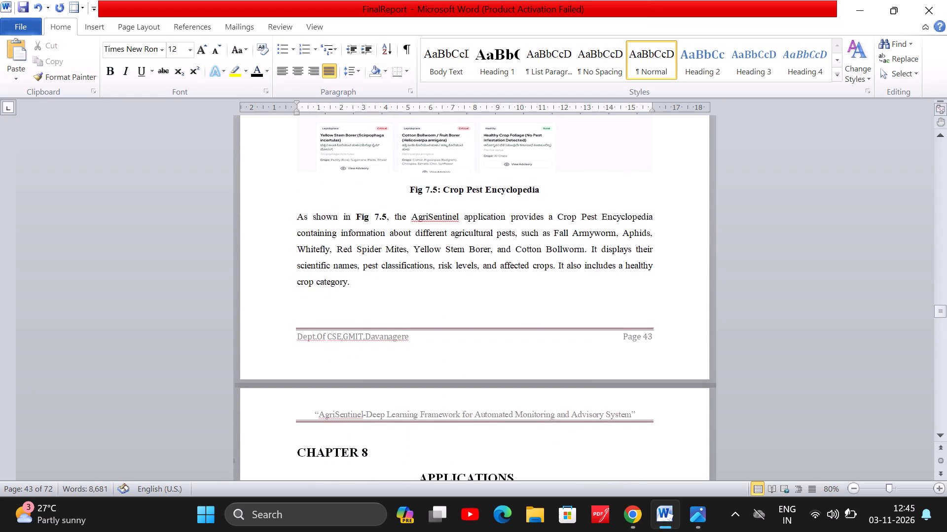
scroll(549, 272, "up", 19)
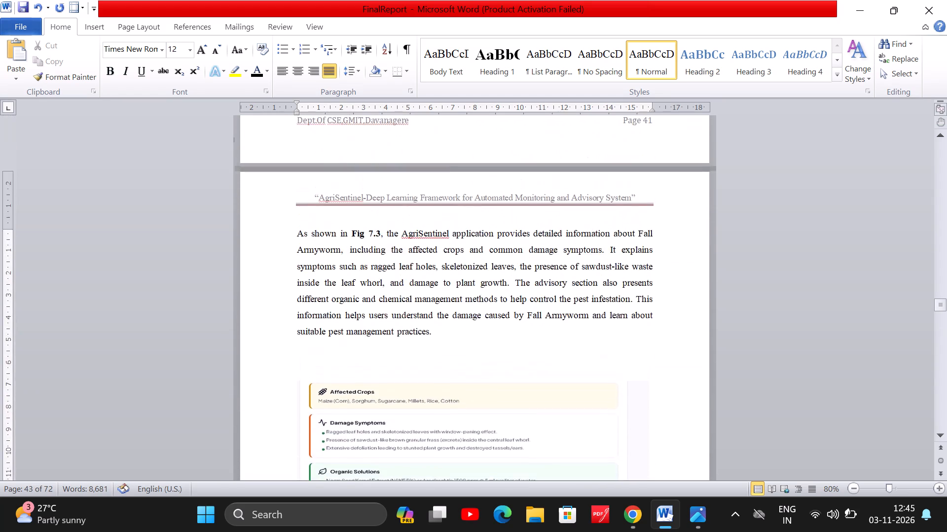
scroll(549, 272, "up", 15)
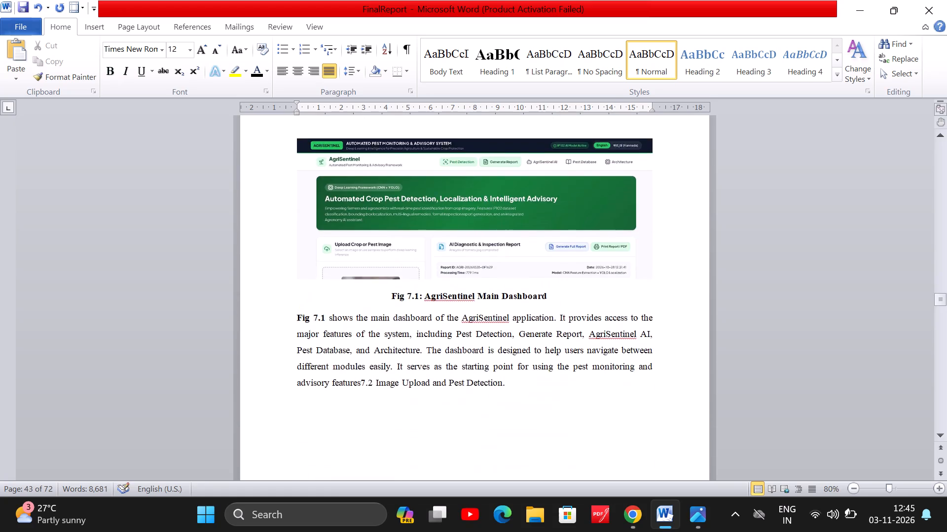
Review the headings, lists and paragraph formatting of Chapter 6, going backwards from the error handling section.
scroll(549, 272, "up", 12)
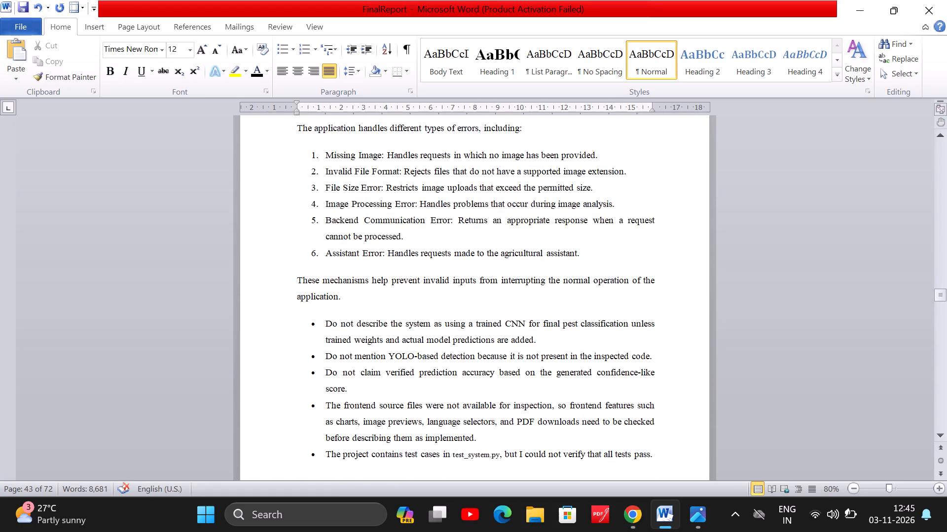
scroll(549, 272, "up", 8)
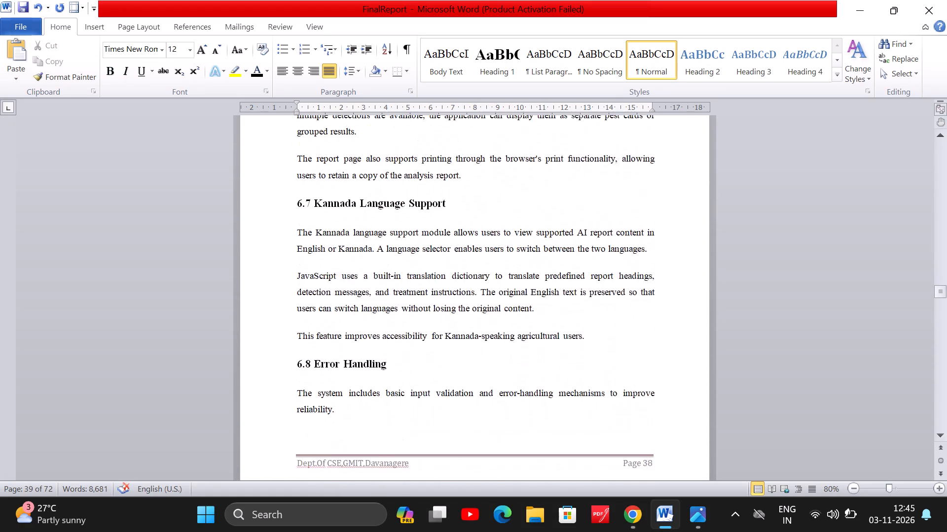
scroll(549, 272, "up", 10)
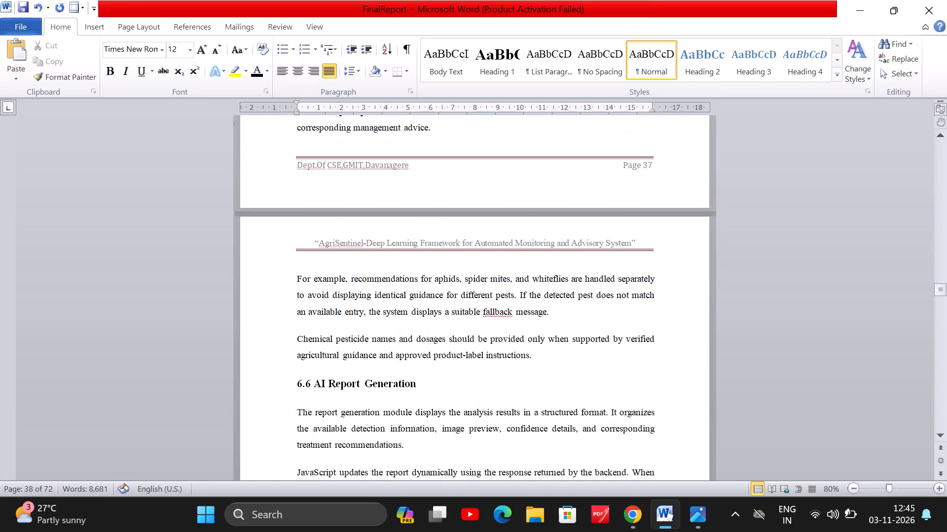
scroll(549, 272, "up", 9)
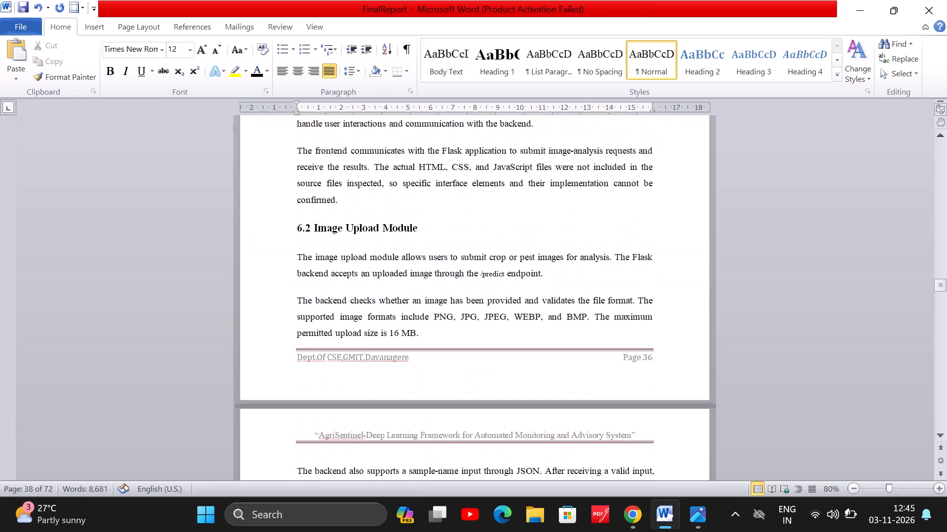
scroll(549, 272, "up", 17)
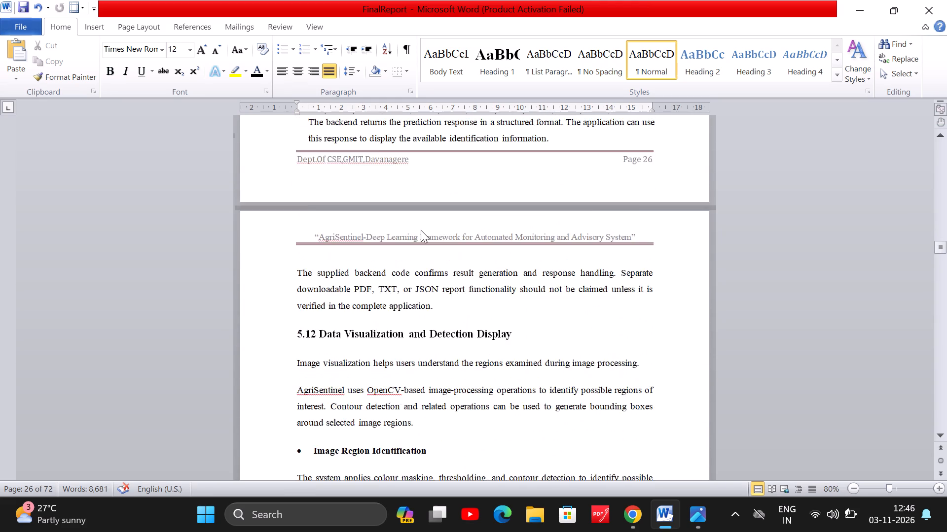
scroll(421, 230, "up", 7)
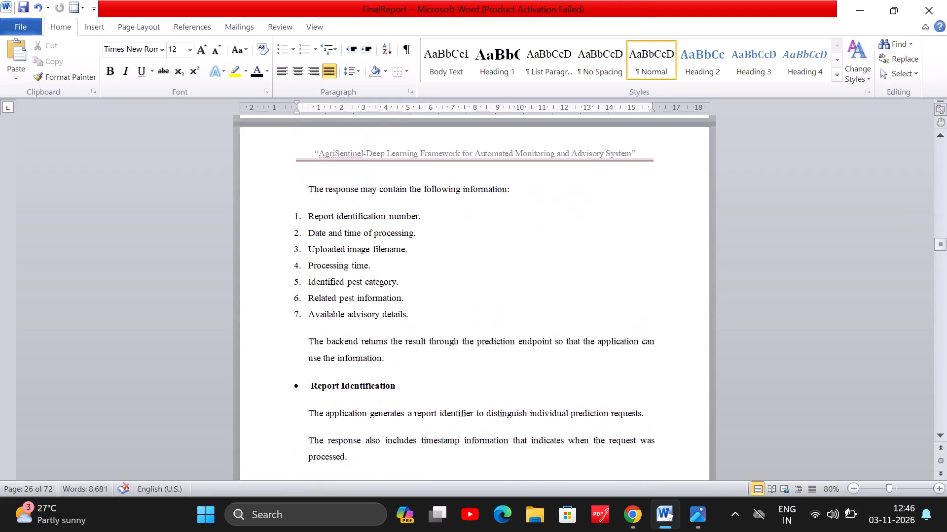
scroll(421, 230, "up", 3)
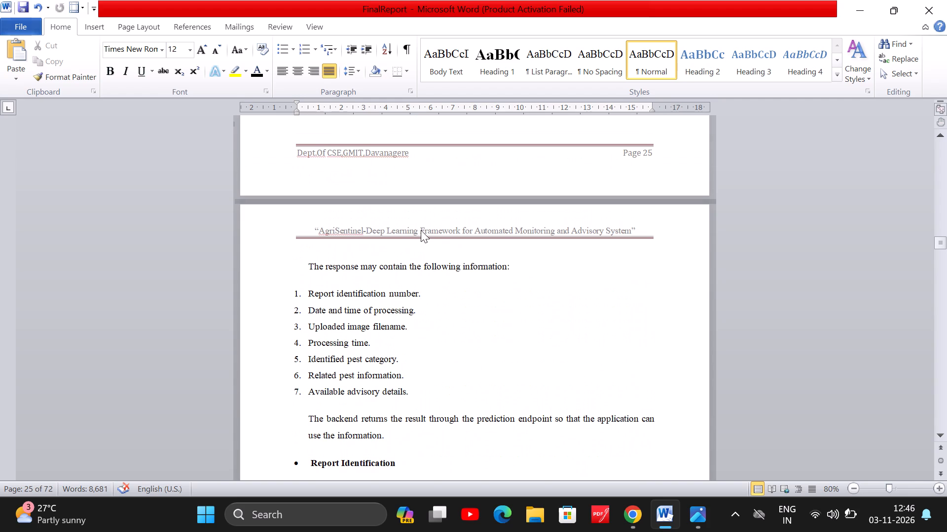
scroll(421, 230, "up", 14)
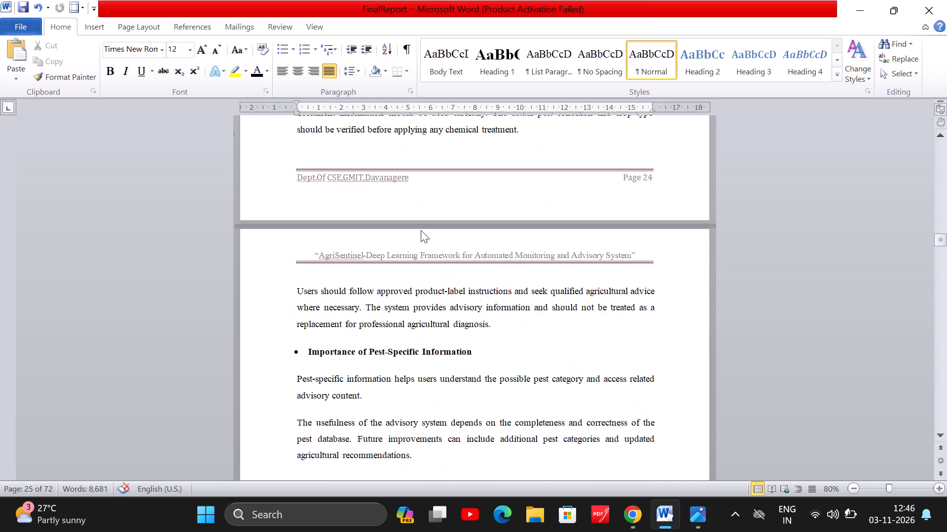
Skim the page layout and formatting from the Chapter 5 advisory pages back to the Chapter 1 introduction.
scroll(421, 230, "up", 20)
scroll(421, 230, "up", 9)
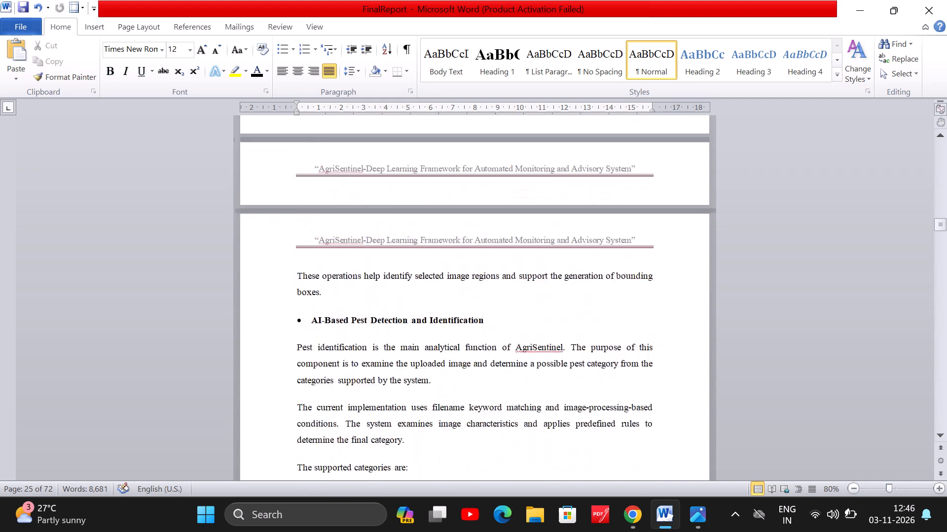
scroll(421, 230, "up", 20)
scroll(421, 230, "up", 9)
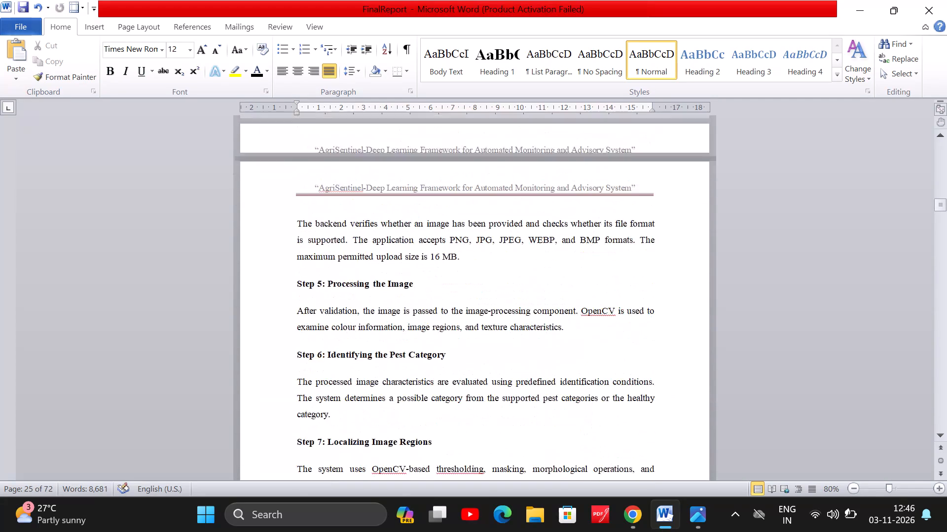
scroll(421, 230, "up", 20)
scroll(421, 230, "up", 9)
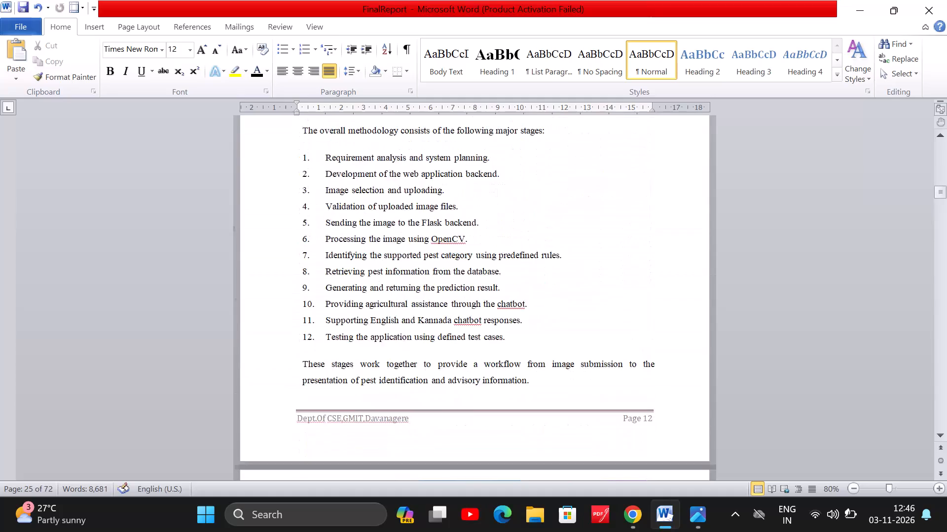
scroll(421, 230, "up", 16)
scroll(421, 230, "up", 10)
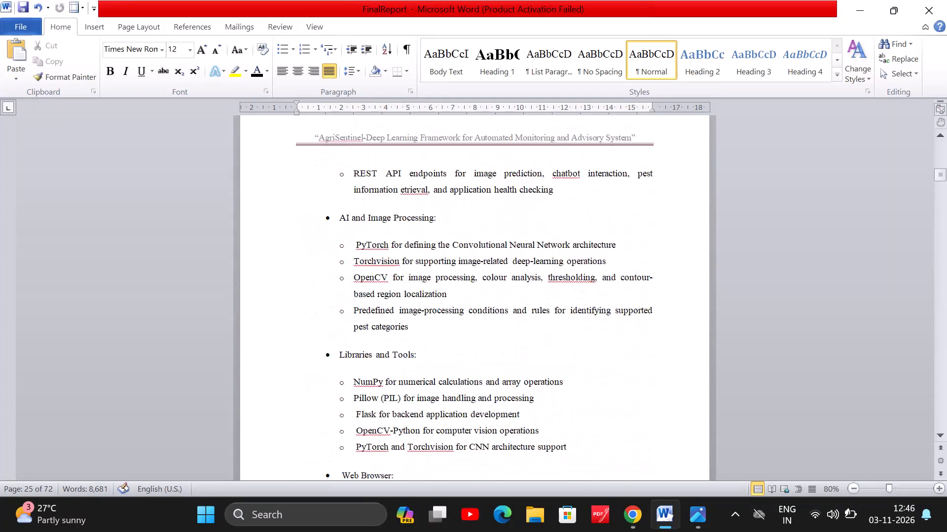
scroll(421, 230, "up", 20)
scroll(421, 230, "up", 6)
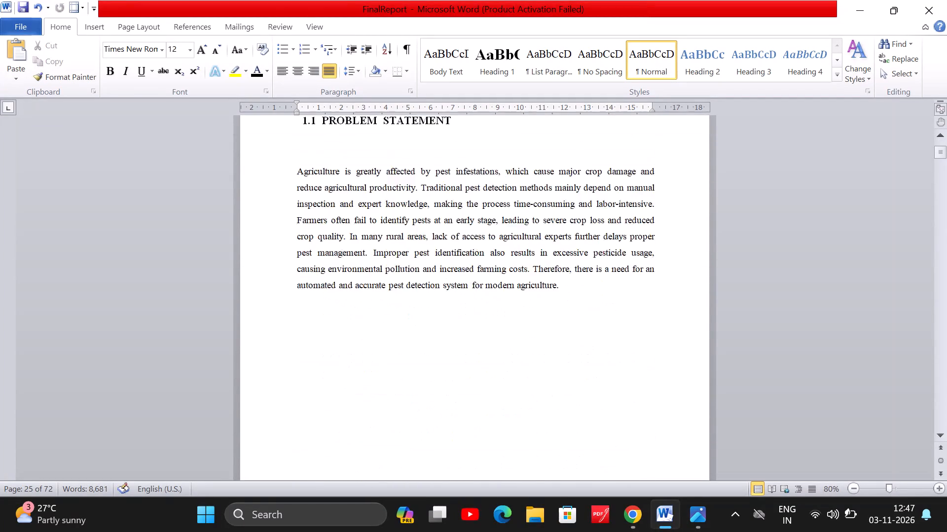
scroll(421, 230, "up", 15)
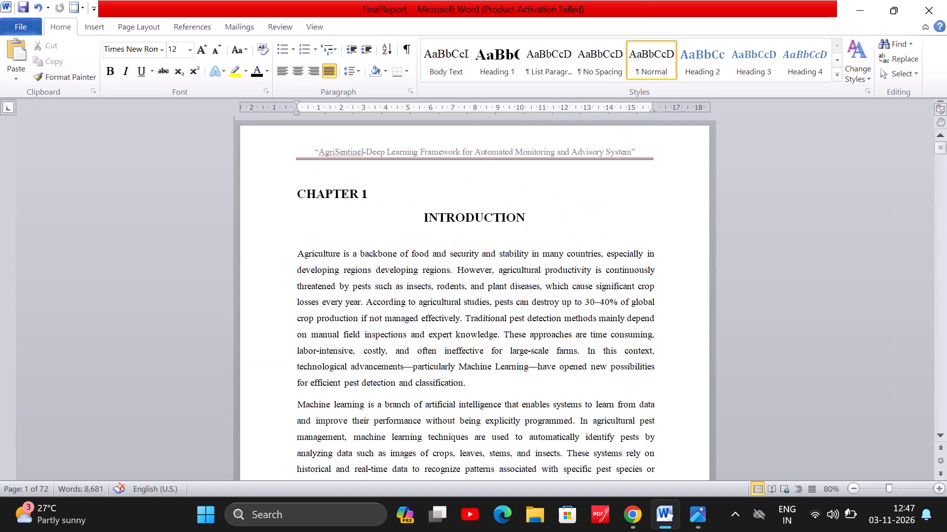
Save the FinalReport document.
key("ctrl+s")
key("ctrl+s")
key("ctrl+s")
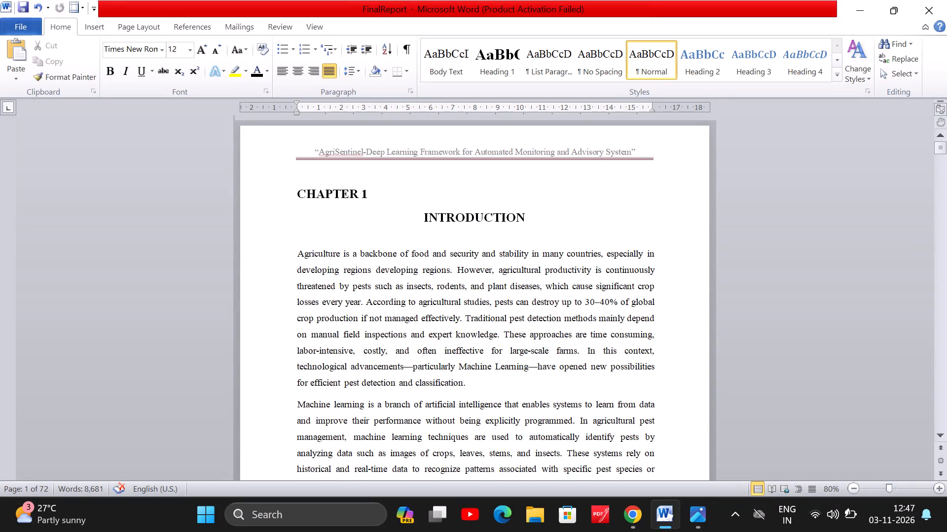
key("ctrl+s")
key("ctrl+s")
key("ctrl+s")
key("s")
key("ctrl+s")
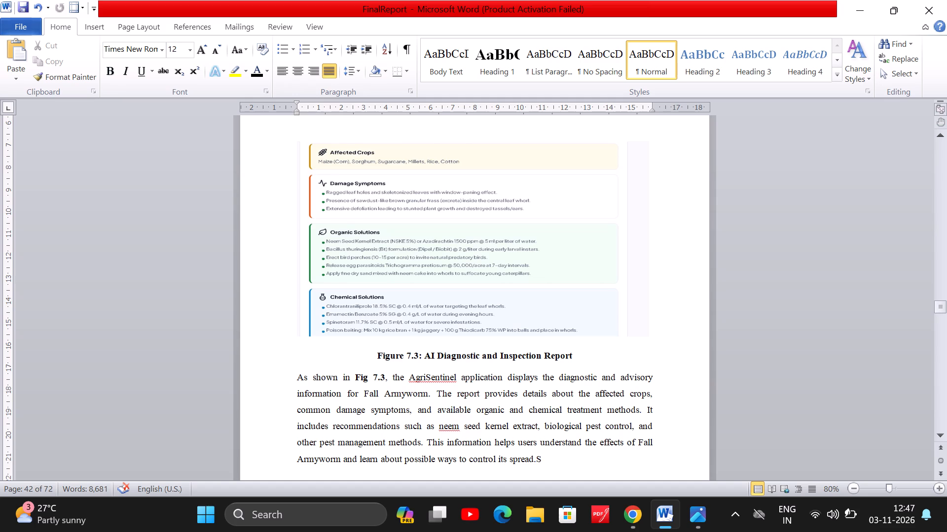
Skim the report again from the Figure 7.3 diagnostic report page back to the Chapter 1 introduction.
scroll(421, 230, "up", 18)
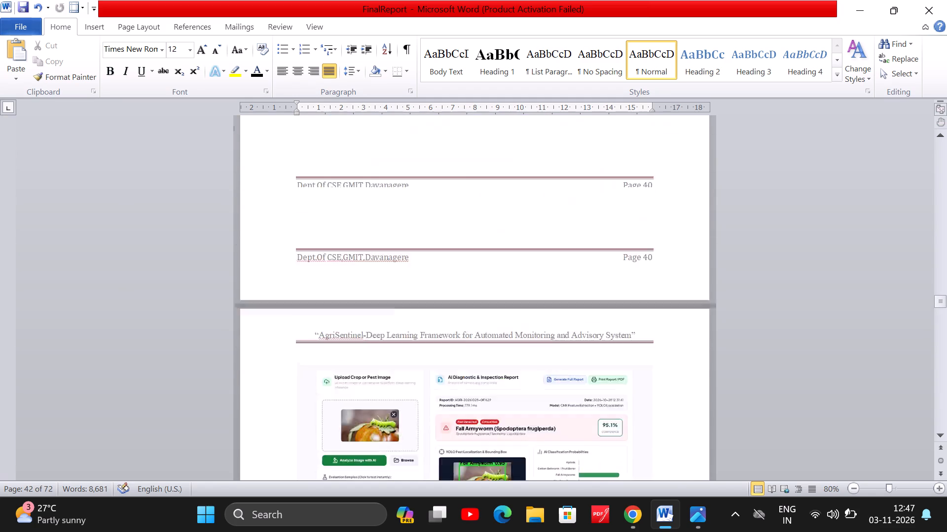
scroll(421, 230, "up", 11)
scroll(438, 271, "up", 12)
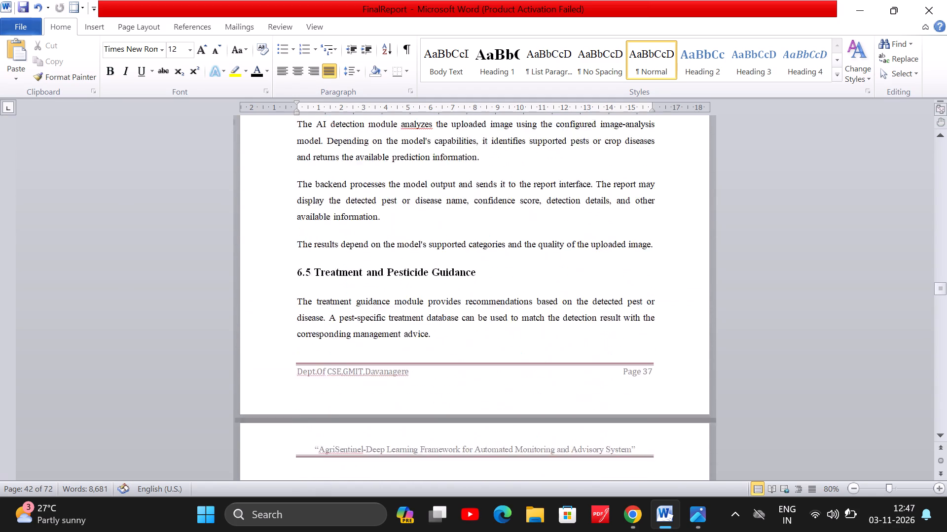
scroll(438, 271, "right", 2)
scroll(438, 271, "up", 20)
scroll(438, 271, "up", 8)
scroll(438, 271, "right", 2)
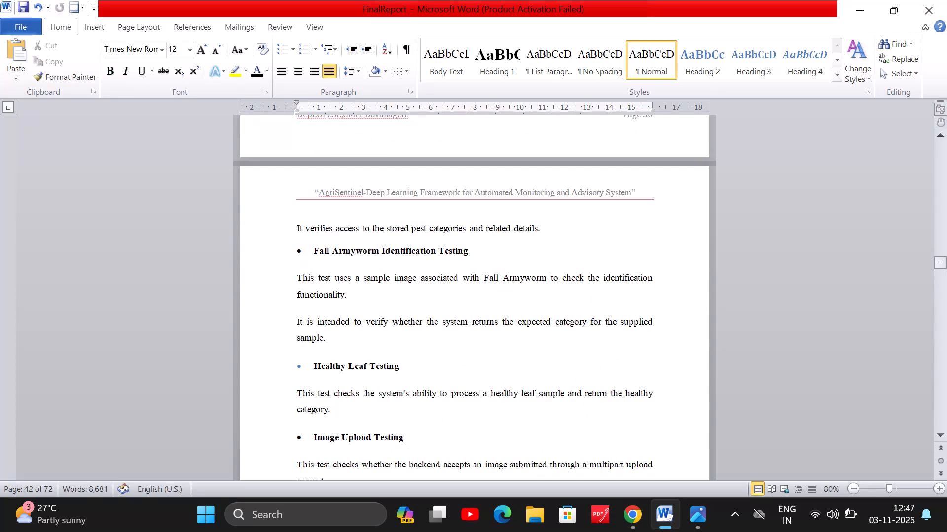
scroll(438, 271, "up", 5)
scroll(438, 271, "right", 1)
scroll(438, 271, "up", 16)
scroll(438, 271, "right", 3)
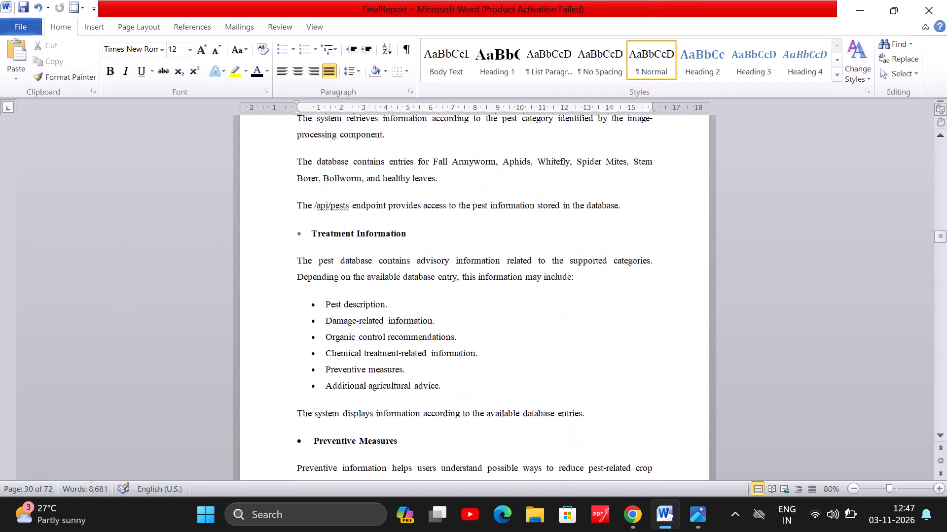
scroll(438, 271, "up", 20)
scroll(438, 271, "up", 20)
scroll(438, 271, "up", 5)
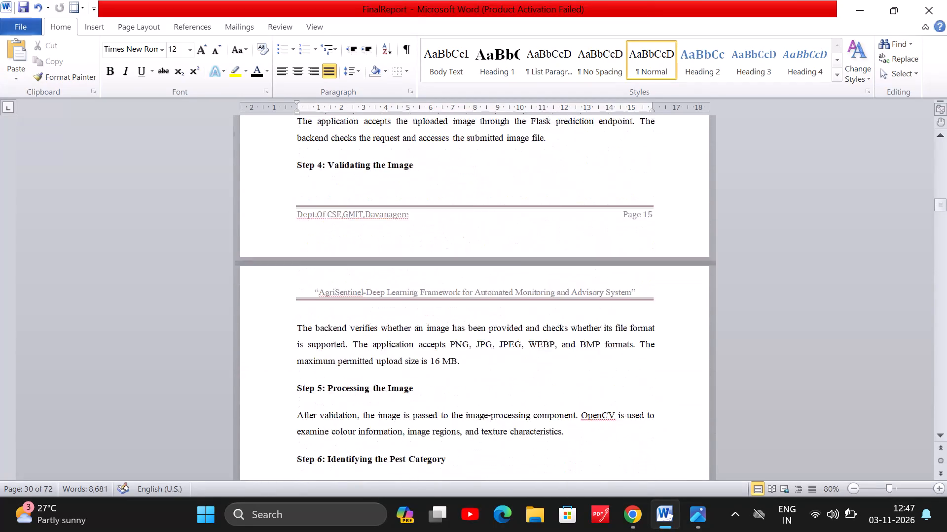
scroll(438, 271, "up", 12)
scroll(438, 271, "up", 20)
scroll(438, 271, "up", 11)
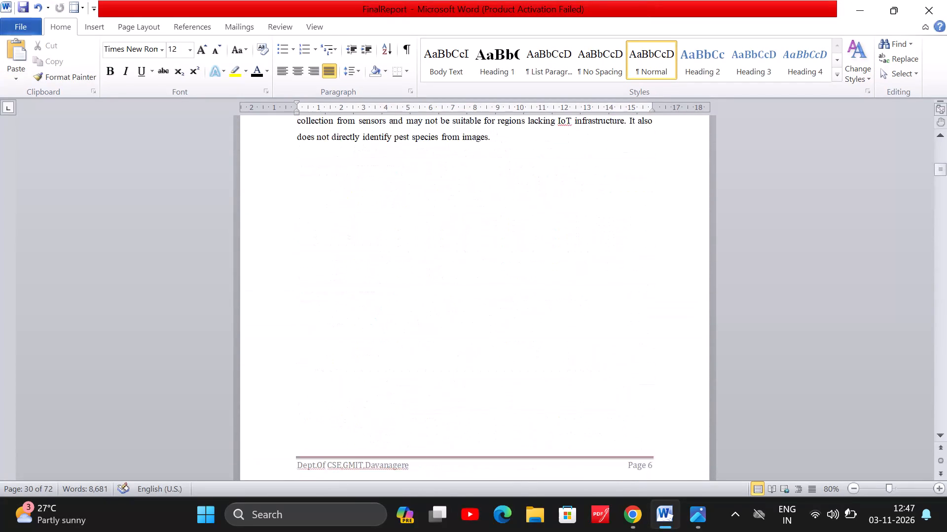
scroll(438, 271, "up", 20)
scroll(438, 271, "up", 20)
scroll(438, 271, "up", 6)
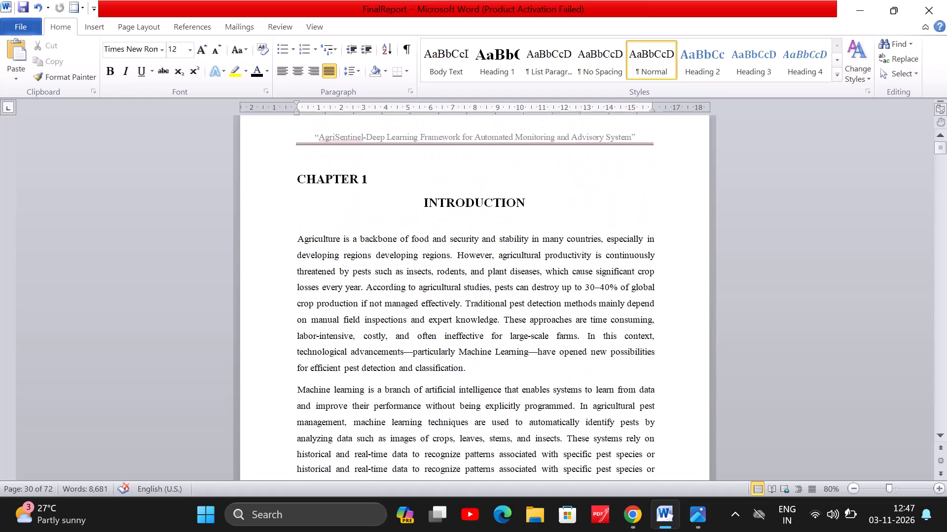
scroll(438, 271, "up", 3)
Save the FinalReport document again from the first page.
key("ctrl+s")
key("ctrl+s")
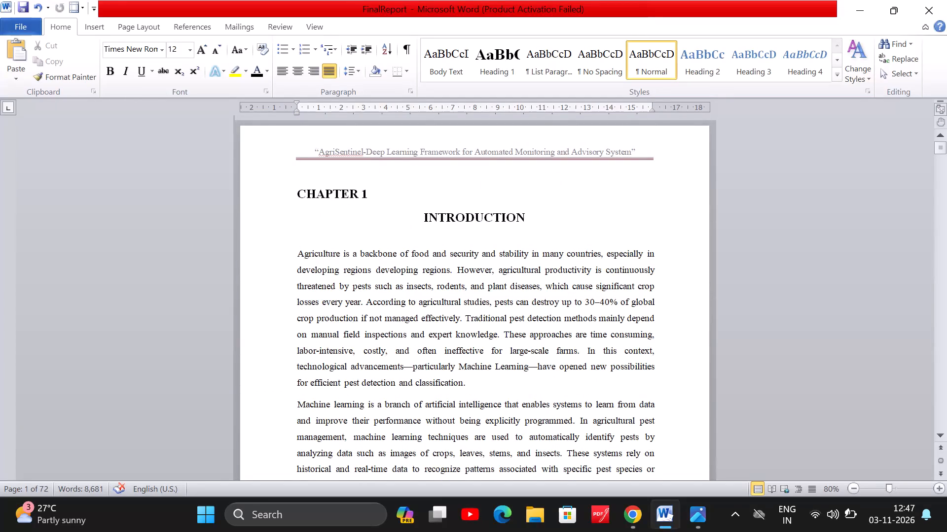
key("ctrl+s")
key("ctrl+s")
key("ctrl+s")
key("ctrl+s")
key("ctrl+s")
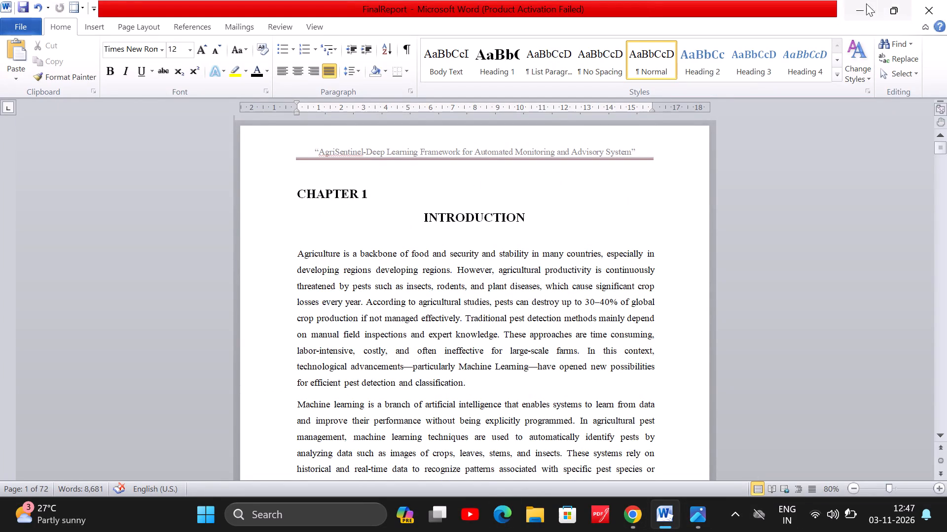
Minimize the report window and launch Kuro from the desktop.
left_click(853, 8)
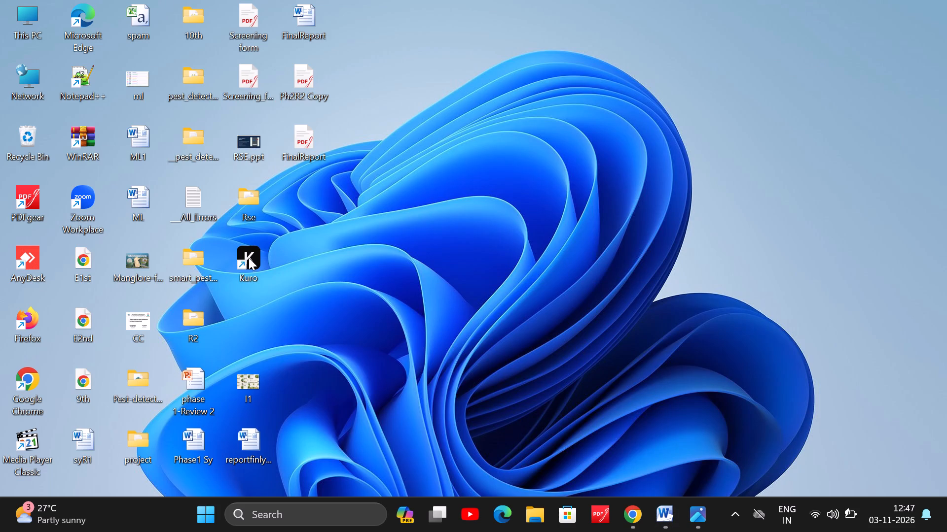
double_click(245, 266)
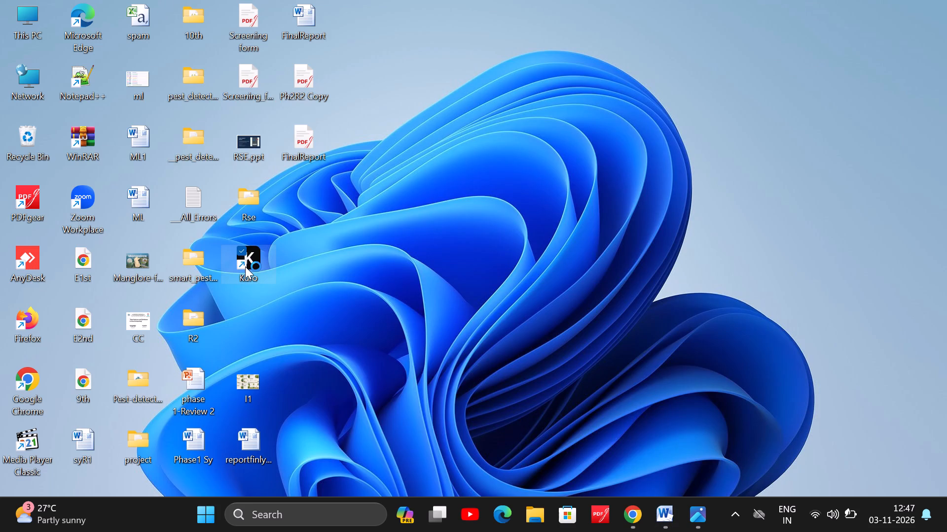
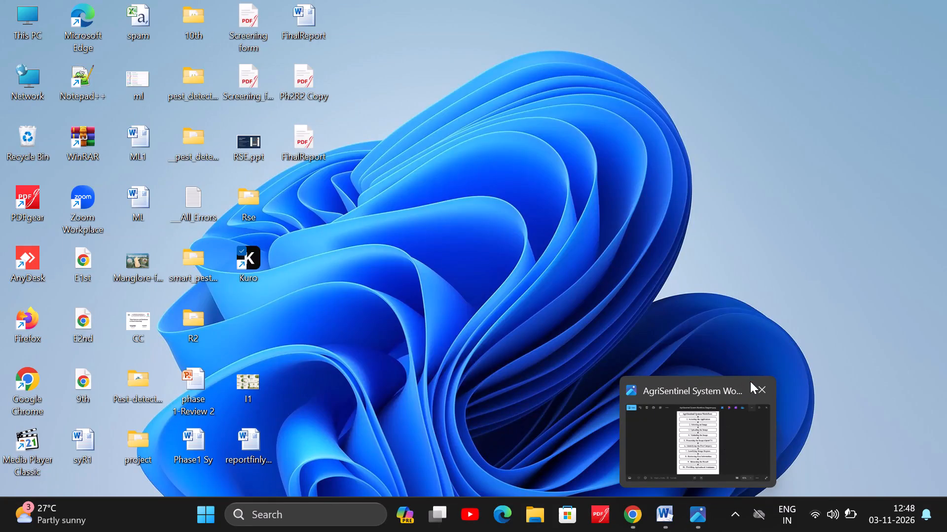
Close the AgriSentinel System Workflow image in the photo viewer.
left_click(766, 390)
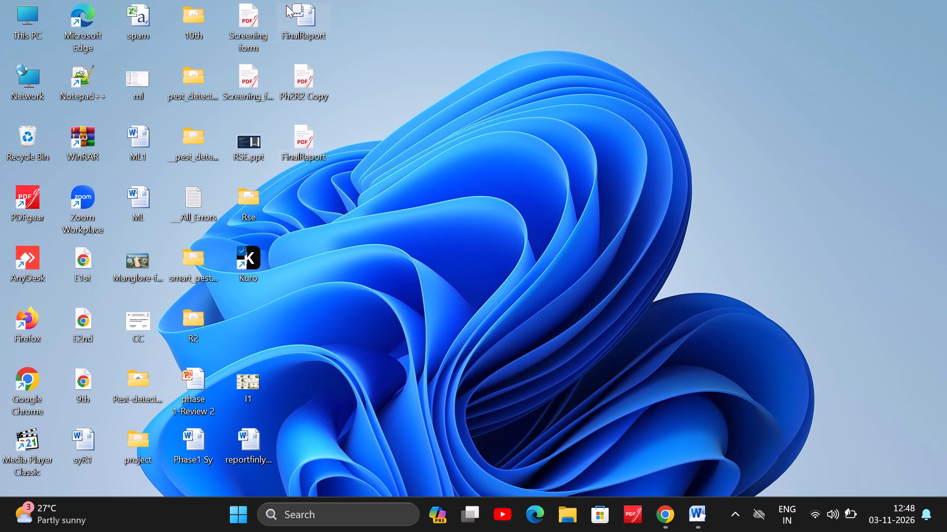
Open the FinalReport Word document from the desktop.
double_click(297, 17)
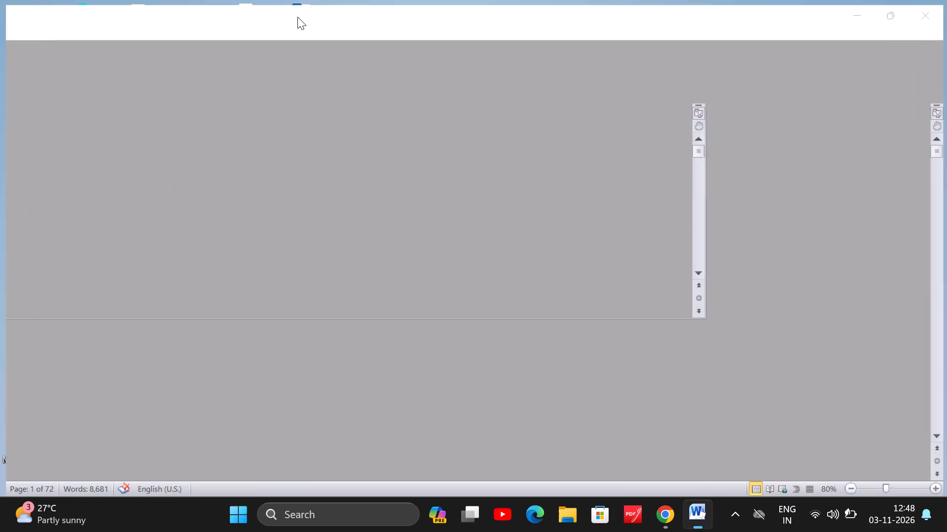